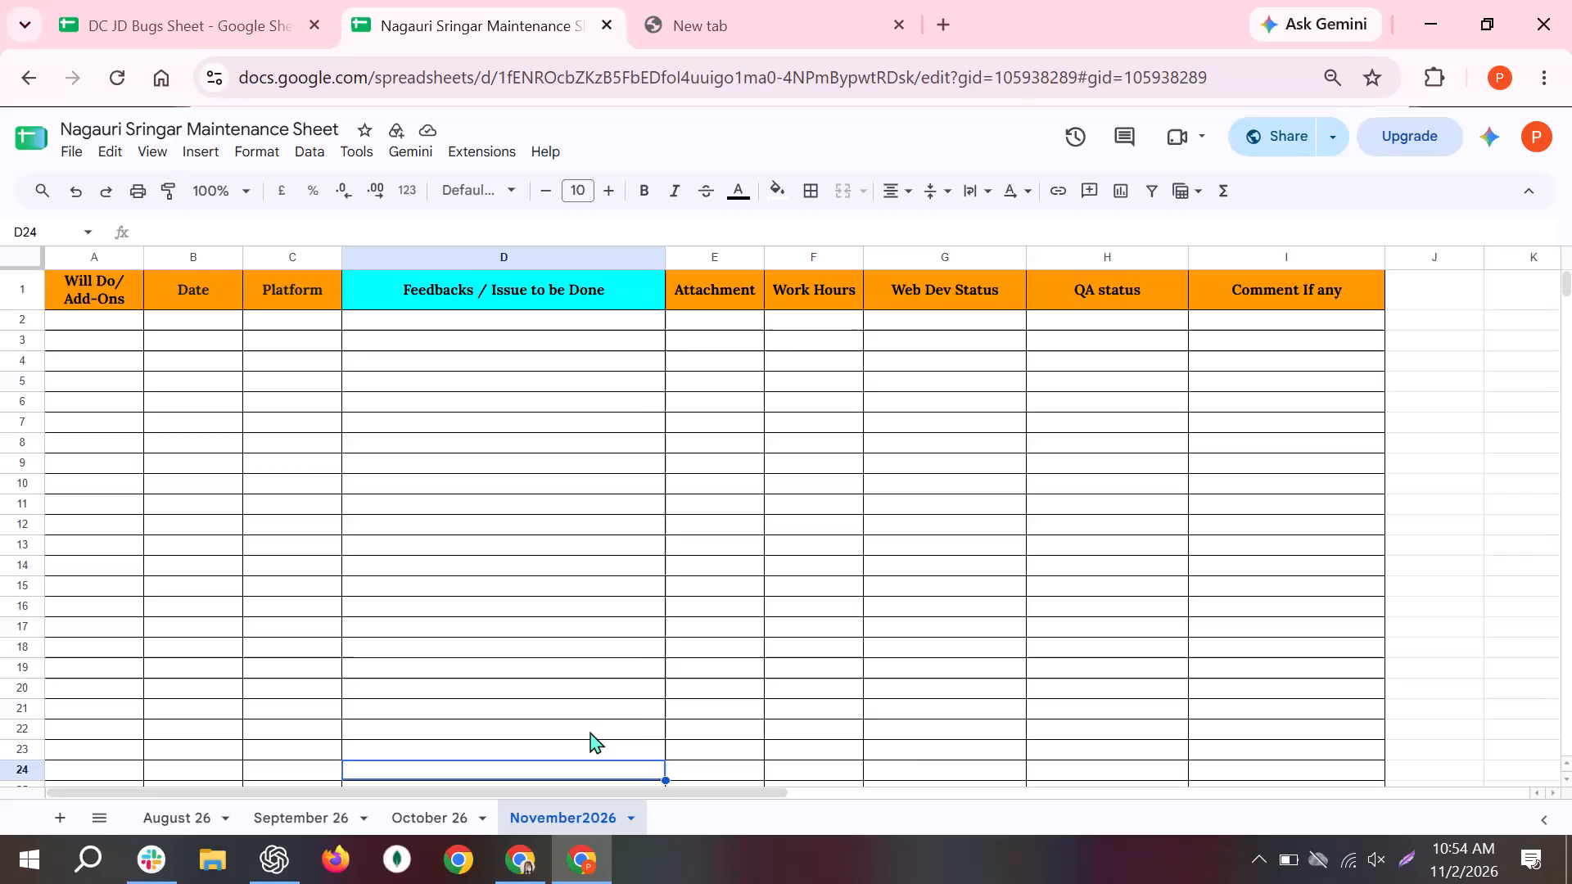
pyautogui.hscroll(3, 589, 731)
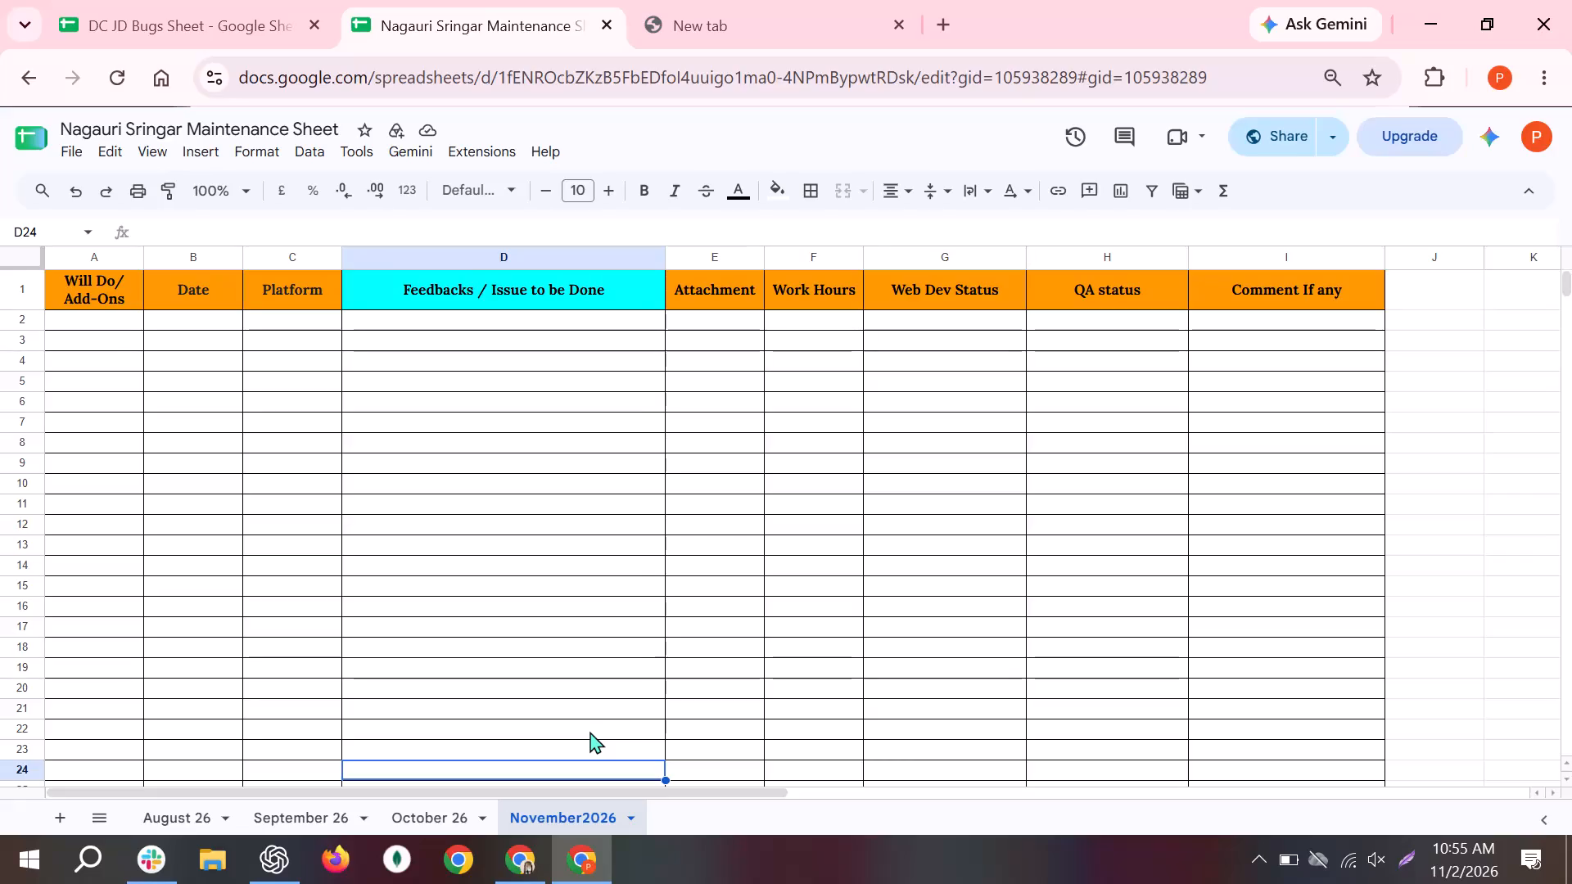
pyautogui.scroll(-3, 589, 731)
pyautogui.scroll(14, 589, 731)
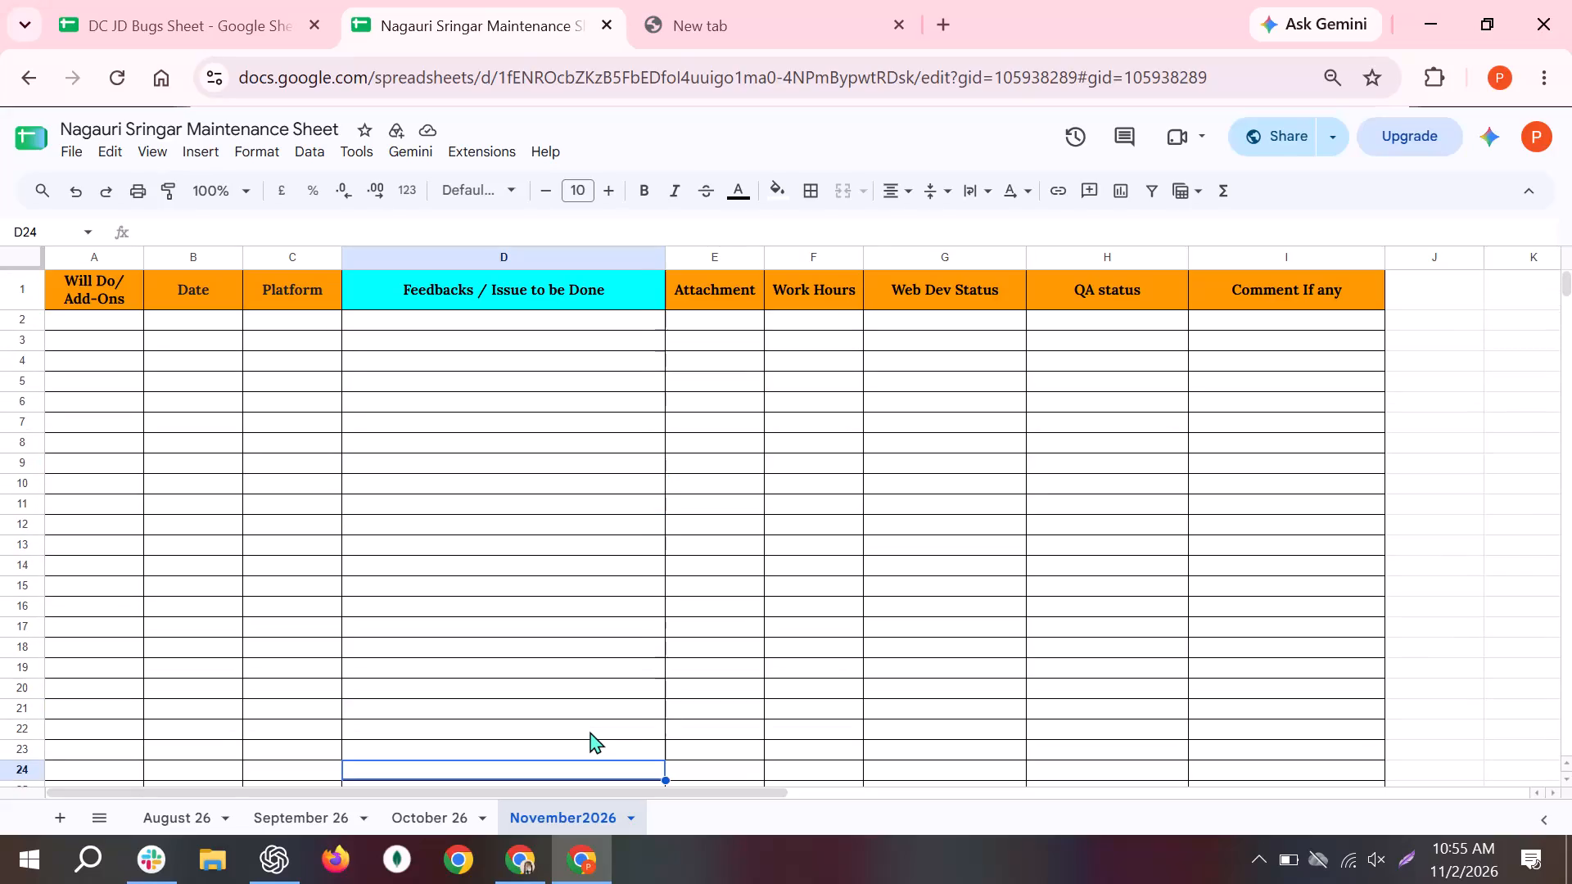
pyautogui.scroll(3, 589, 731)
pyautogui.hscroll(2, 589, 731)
# Copy the Web Dev Status dropdown from cell G6 of the October 26 sheet into G2 of November2026 and clear its value.
pyautogui.click(412, 816)
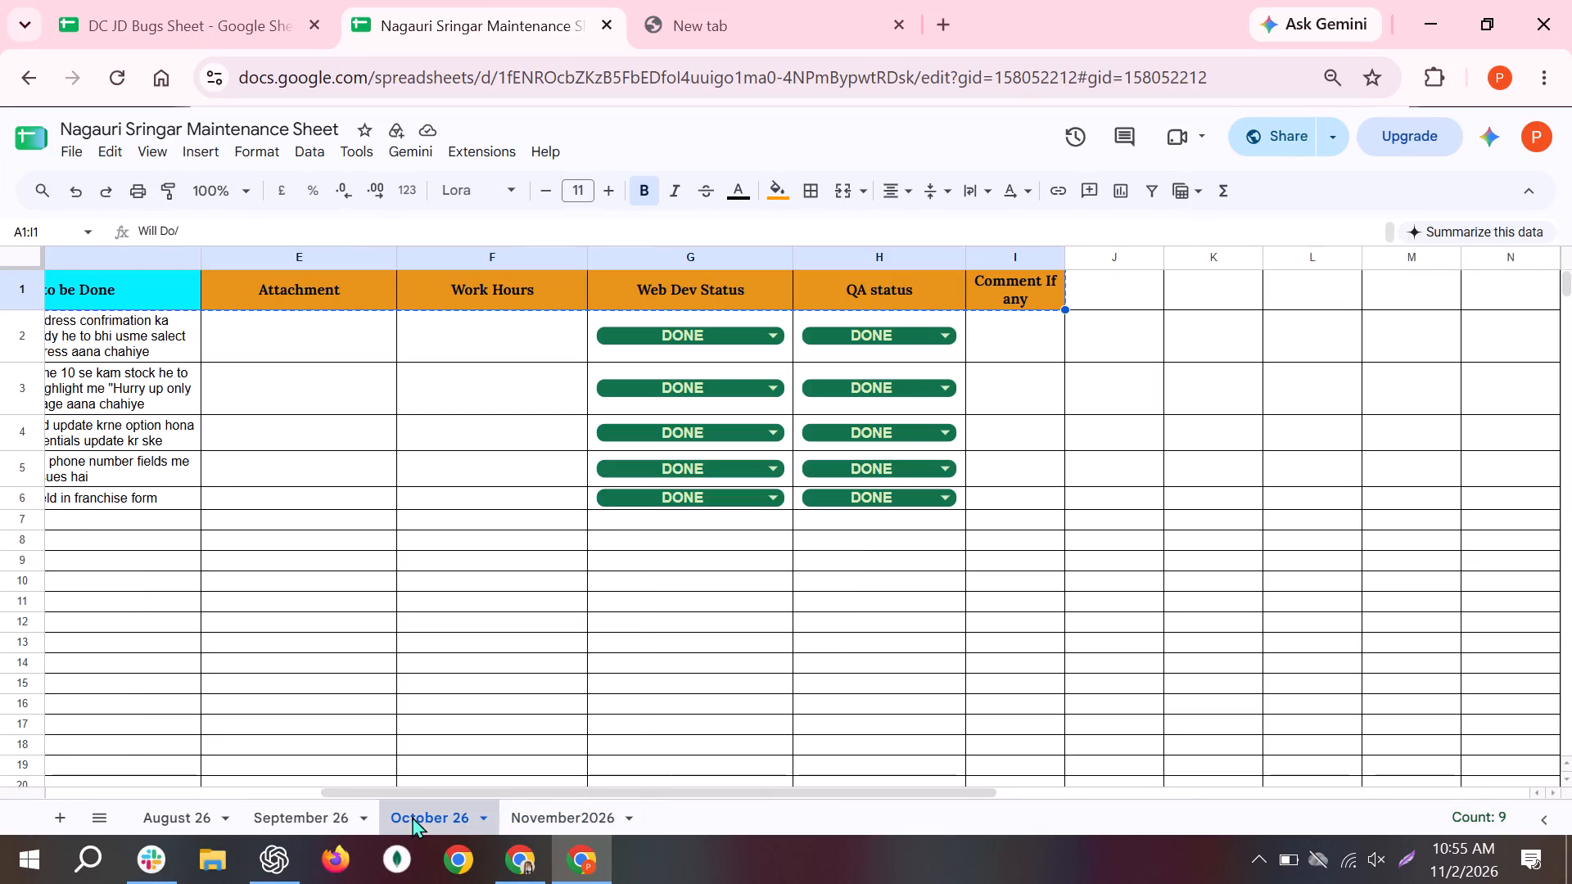
pyautogui.hscroll(16, 331, 501)
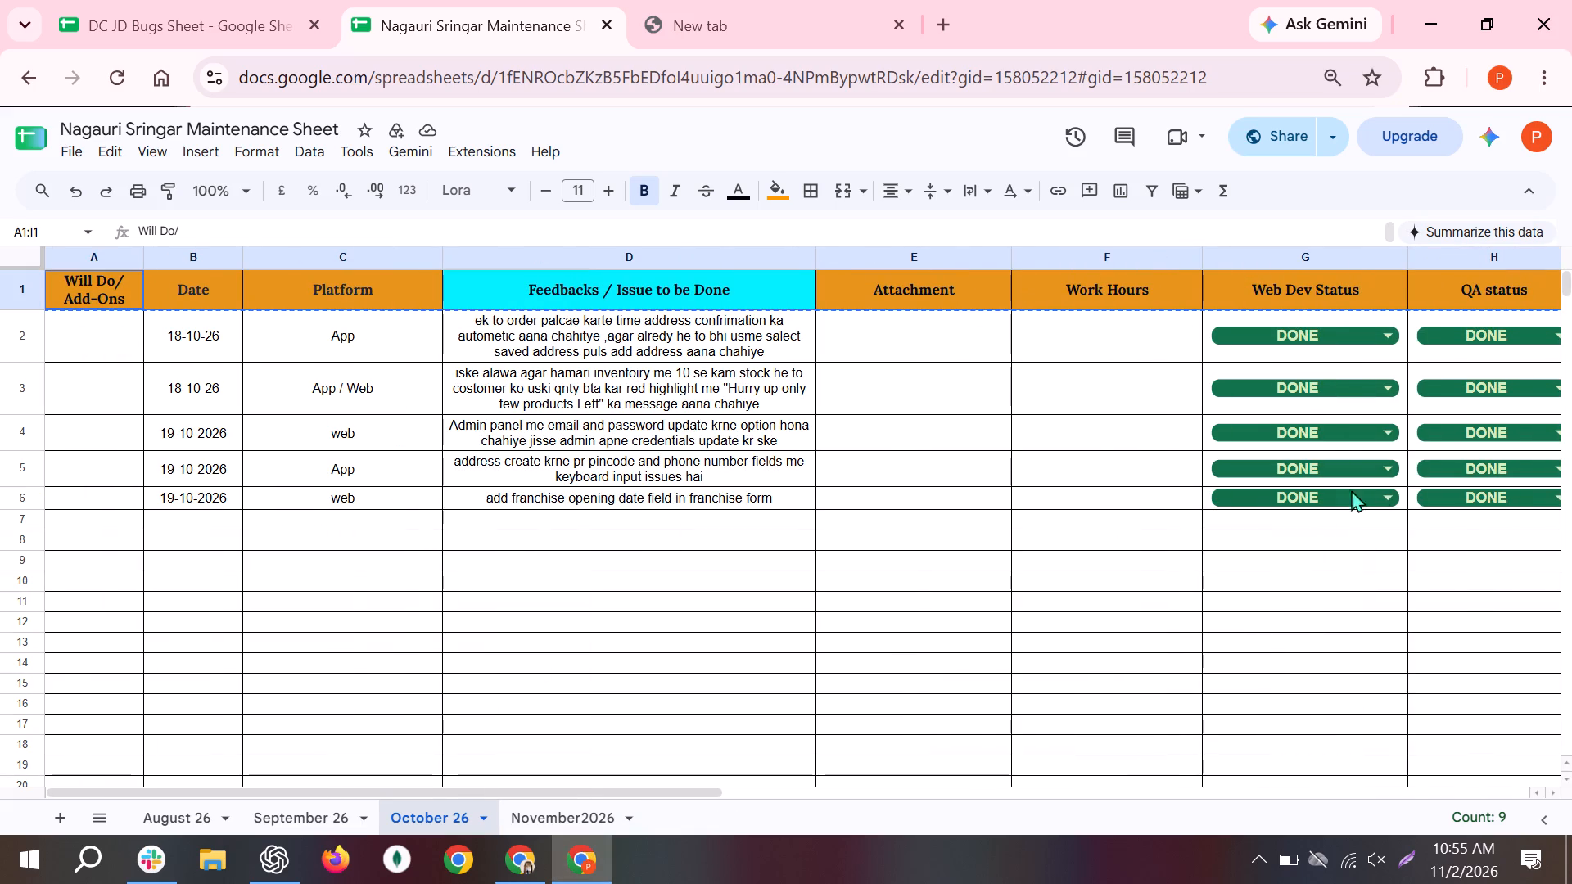
pyautogui.click(1400, 504)
pyautogui.hotkey('ctrl', 'c')
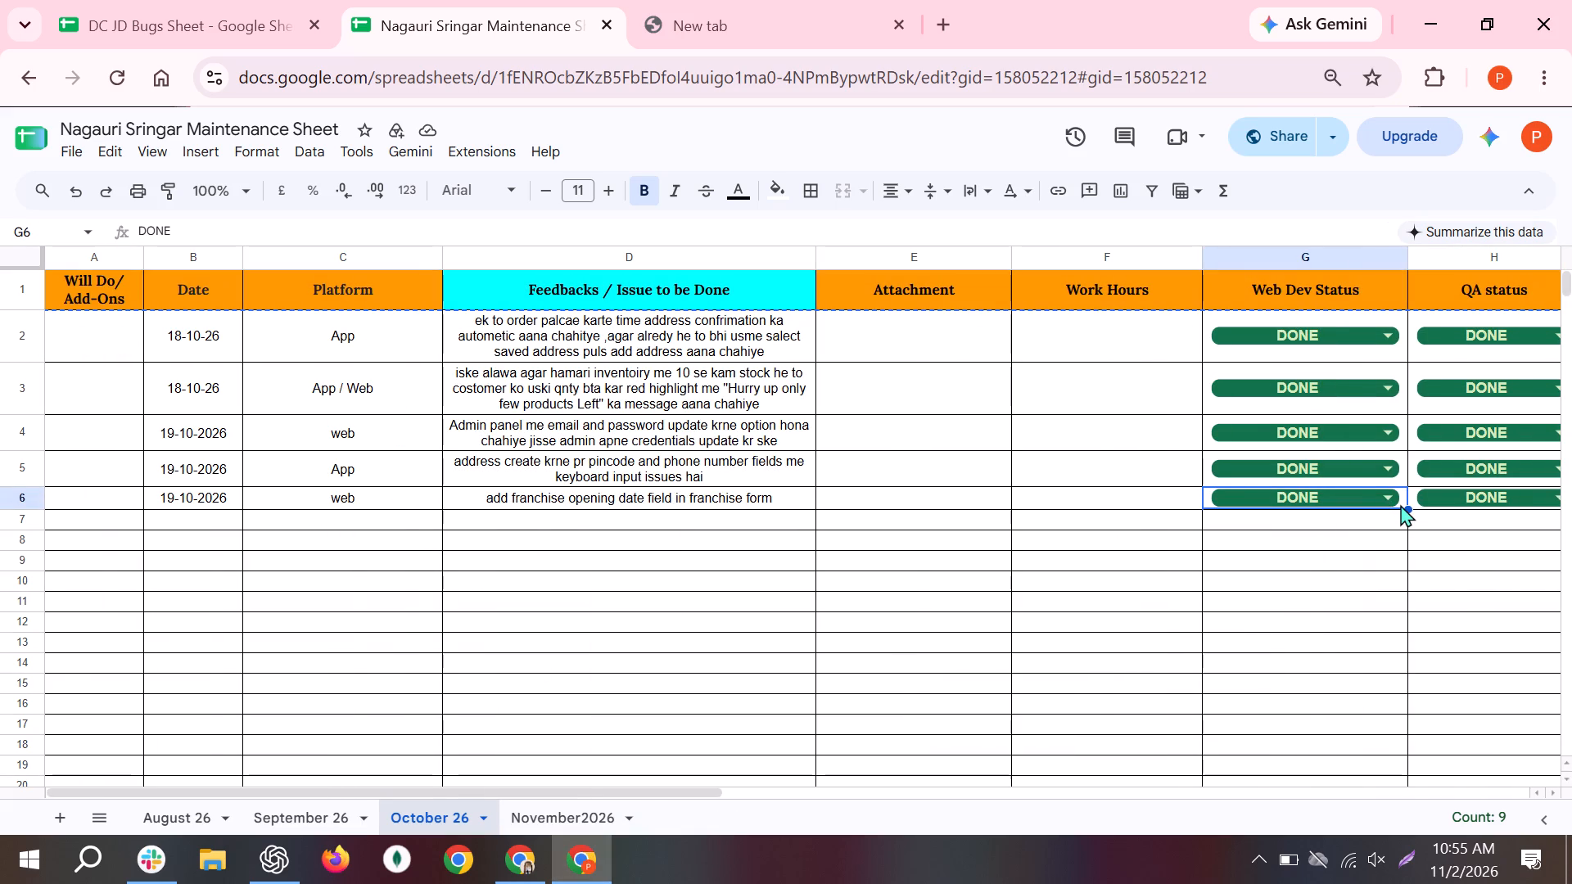
pyautogui.click(554, 814)
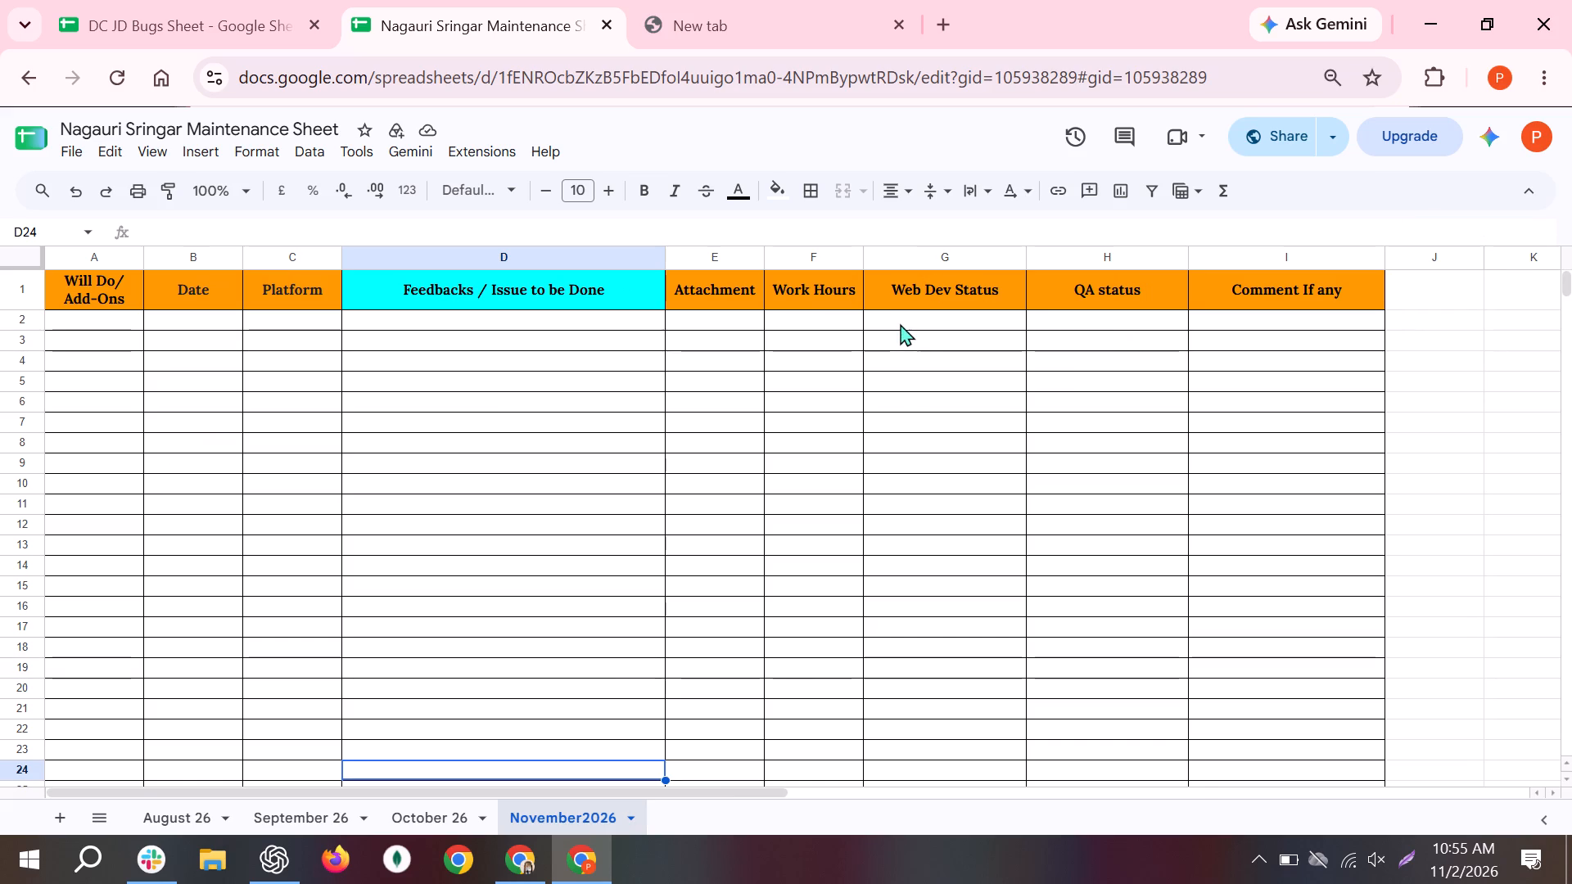
pyautogui.click(900, 325)
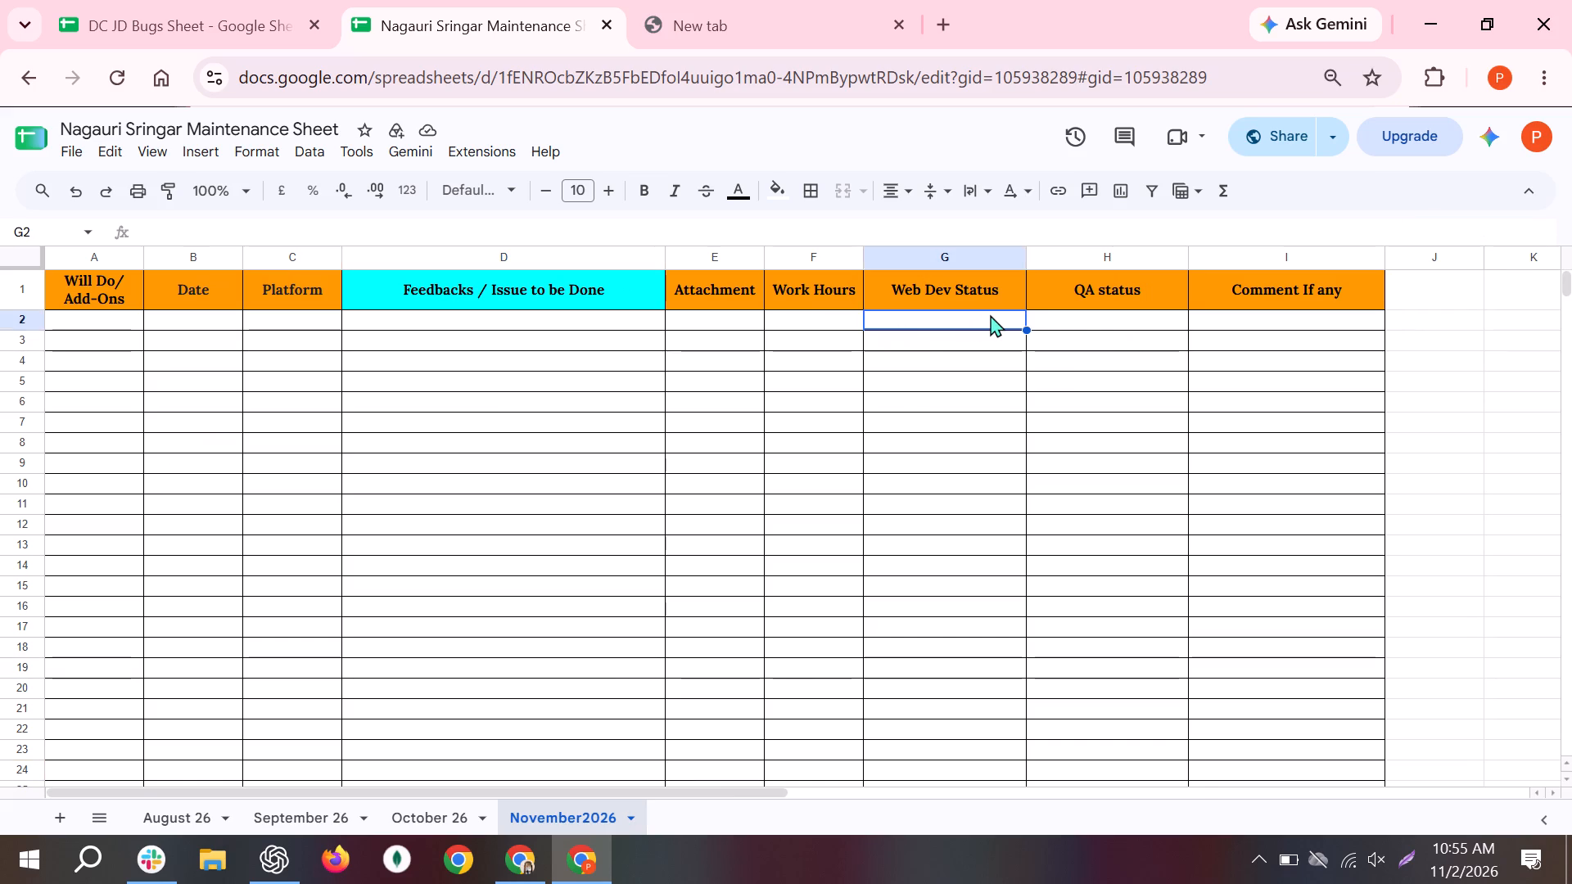
pyautogui.hotkey('ctrl', 'v')
pyautogui.press('BackSpace')
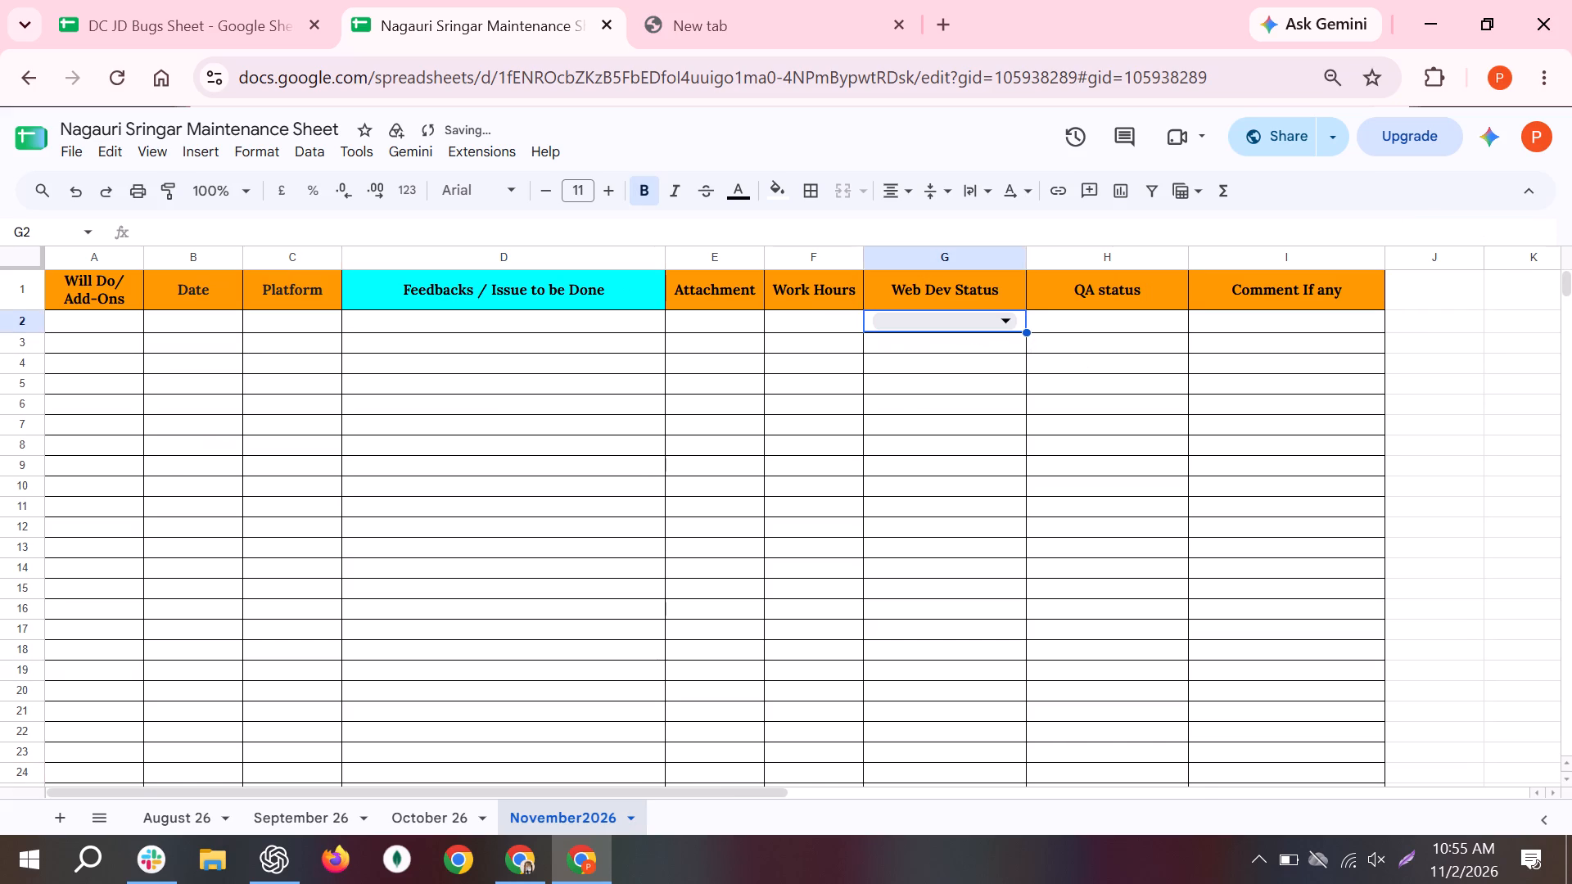
# Copy the QA status dropdown from cell H6 of the October 26 sheet into H2 of November2026 and clear its value.
pyautogui.click(431, 817)
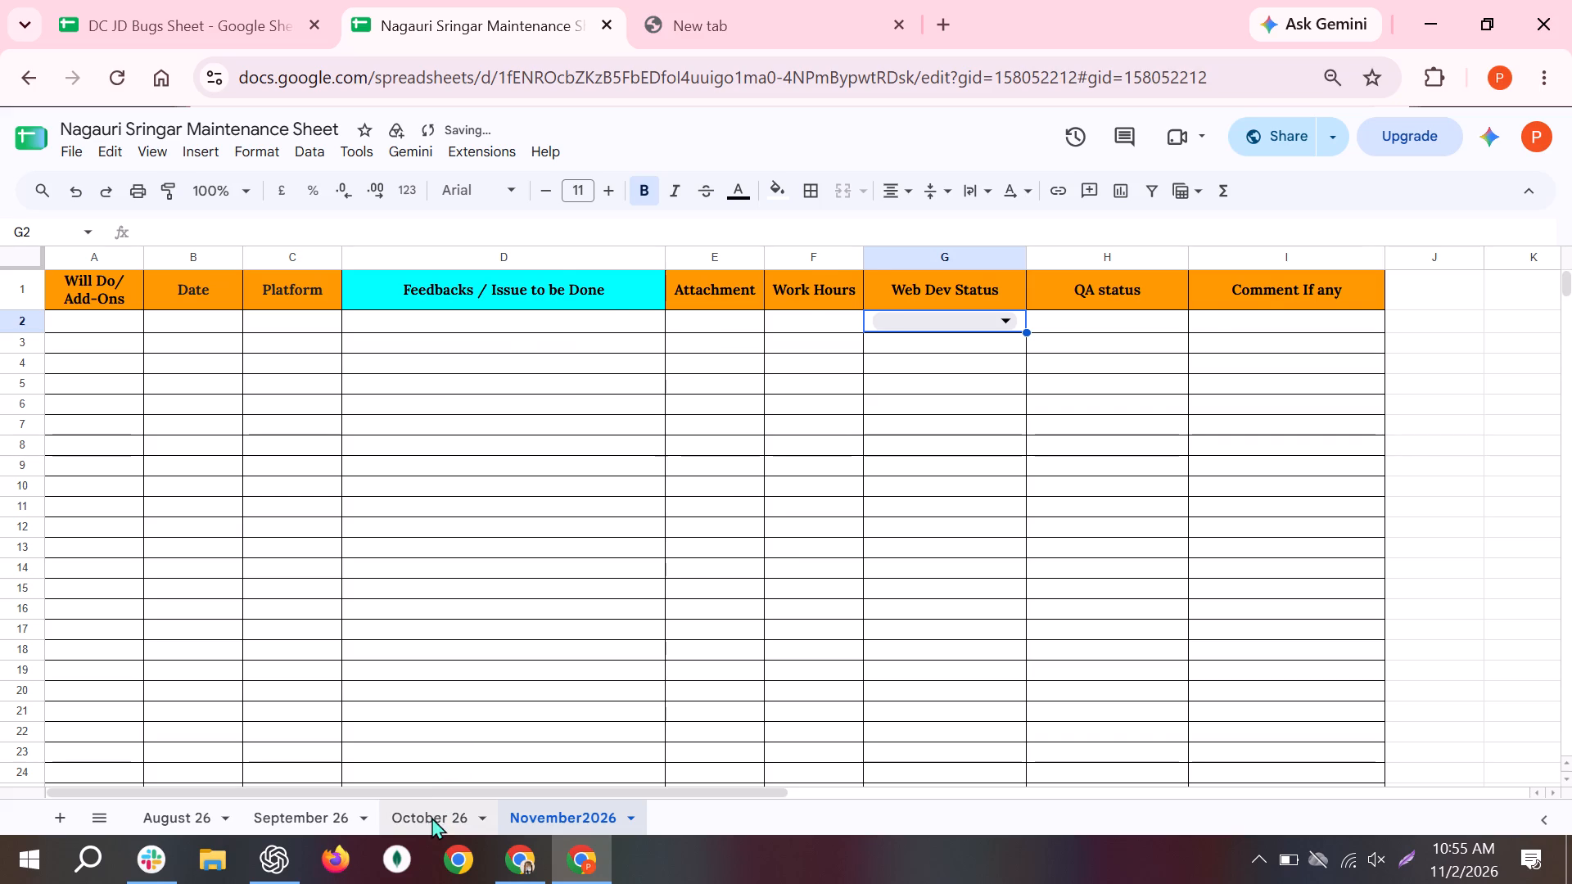
pyautogui.press('Right')
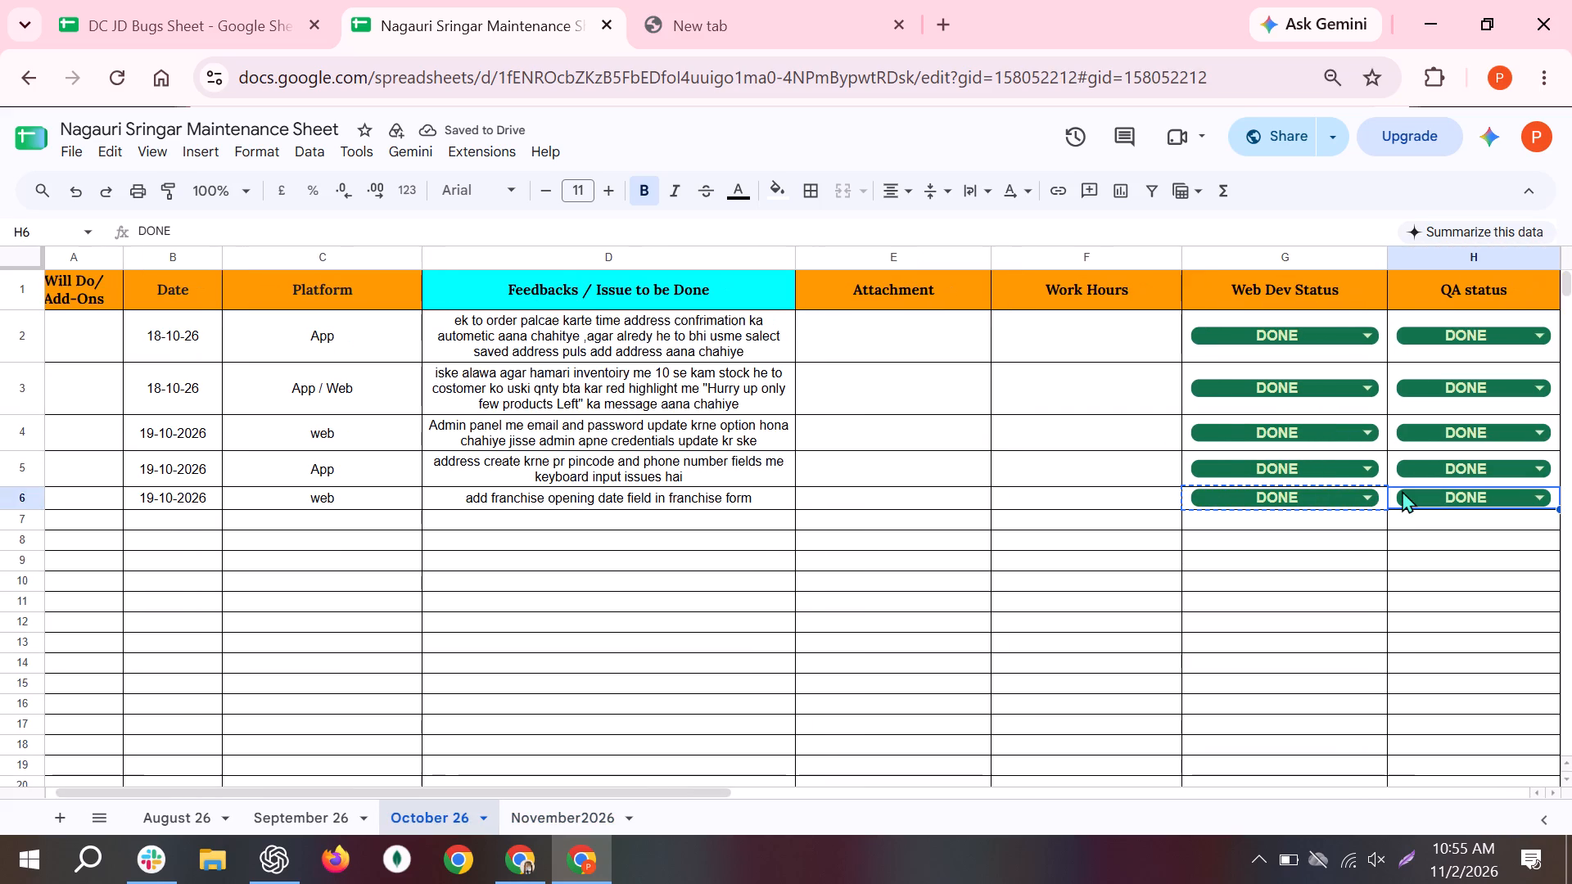
pyautogui.hotkey('ctrl', 'c')
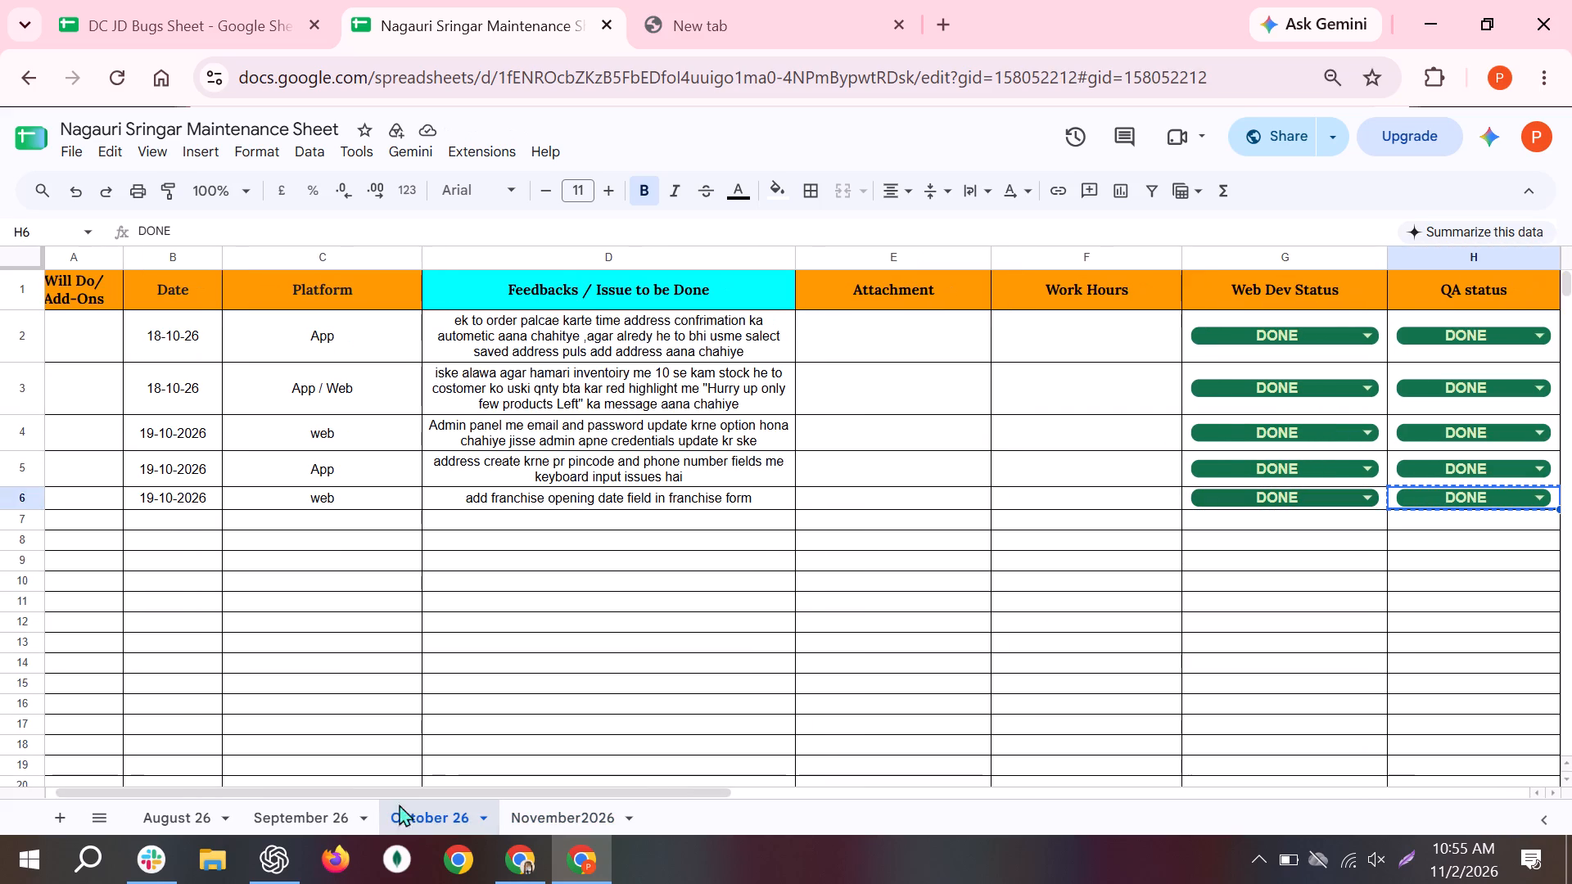
pyautogui.click(553, 823)
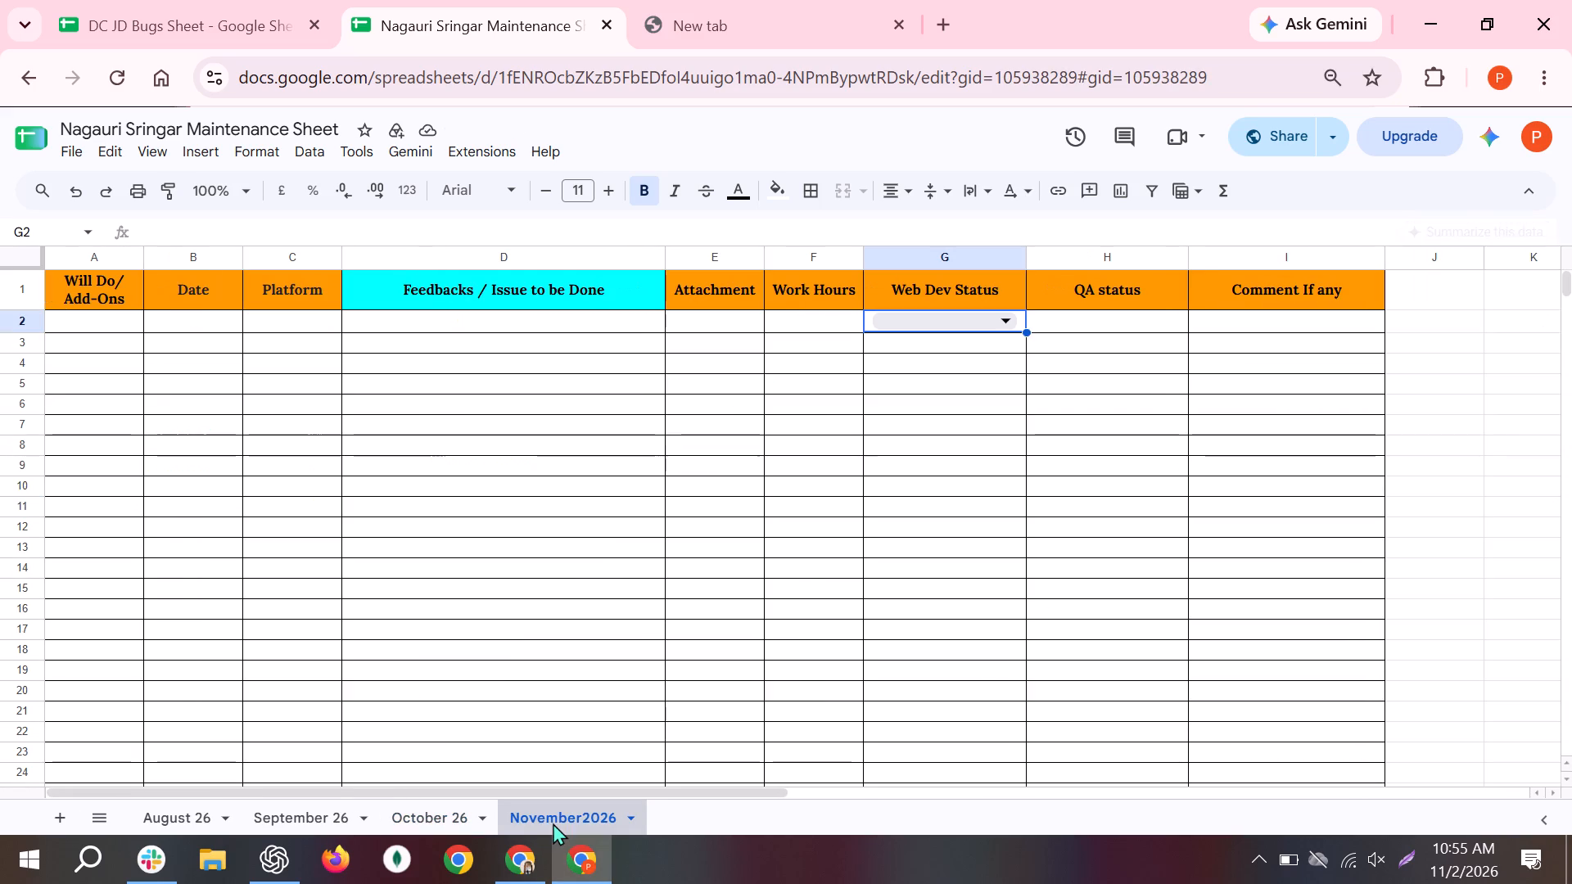
pyautogui.click(1085, 319)
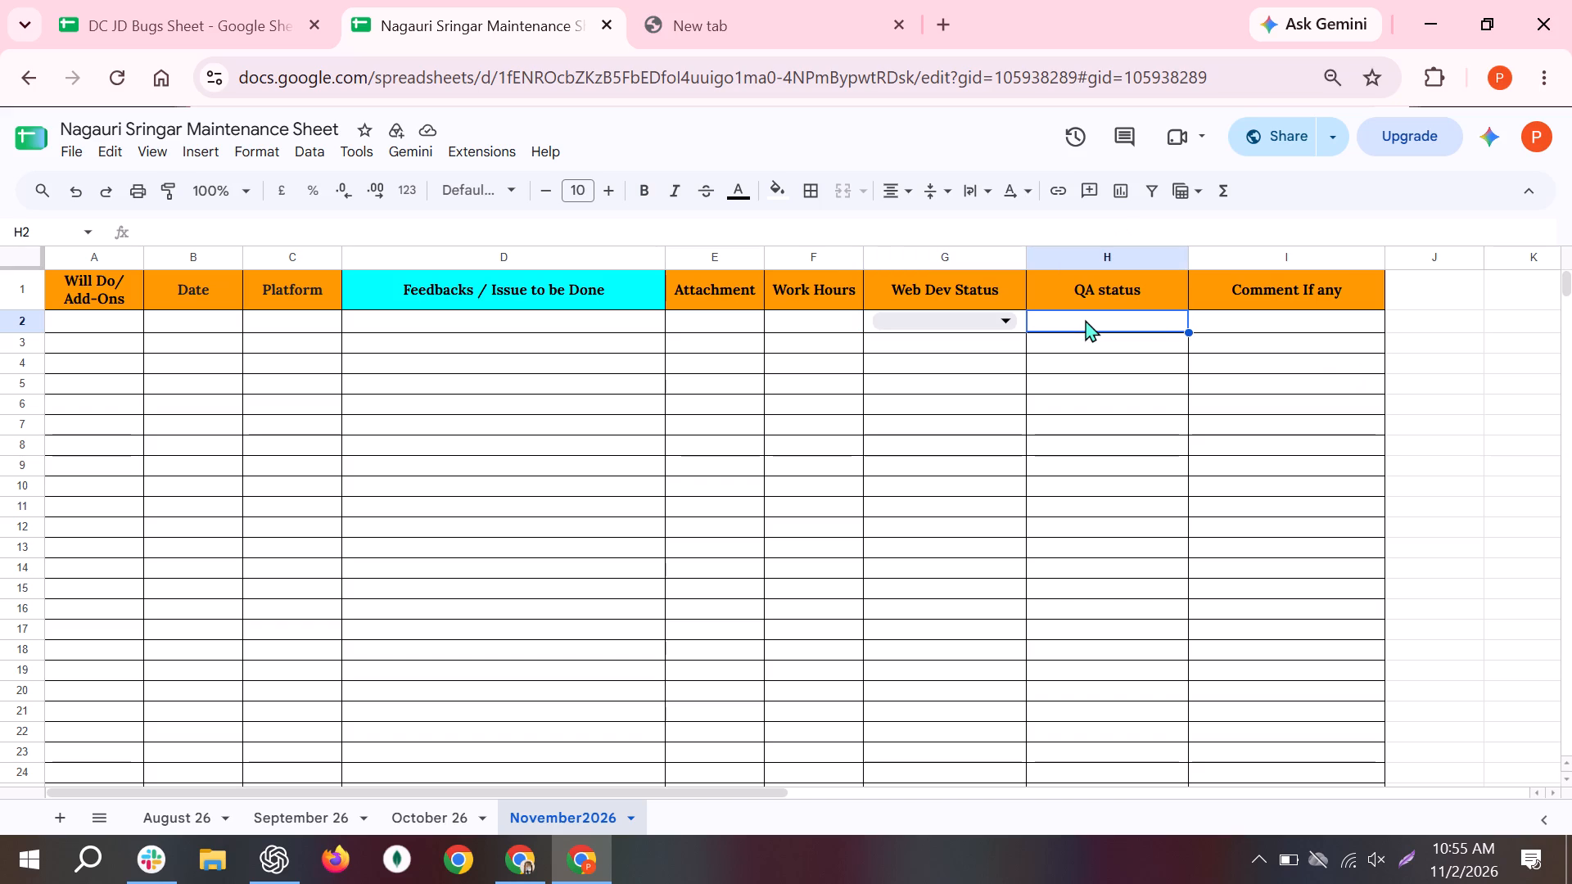
pyautogui.hotkey('ctrl', 'v')
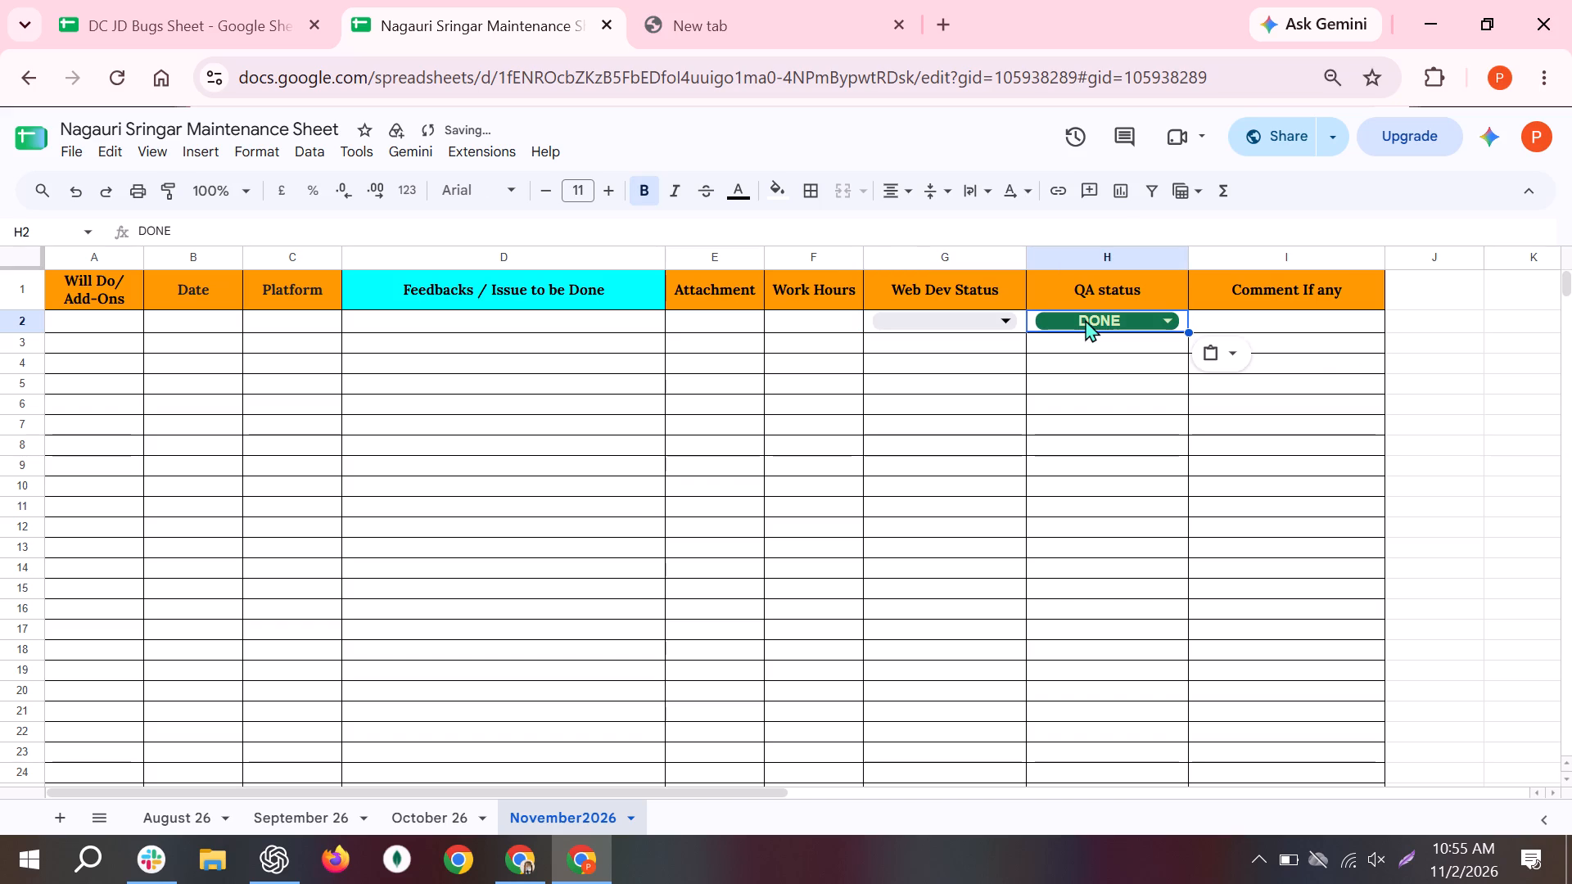
pyautogui.press('BackSpace')
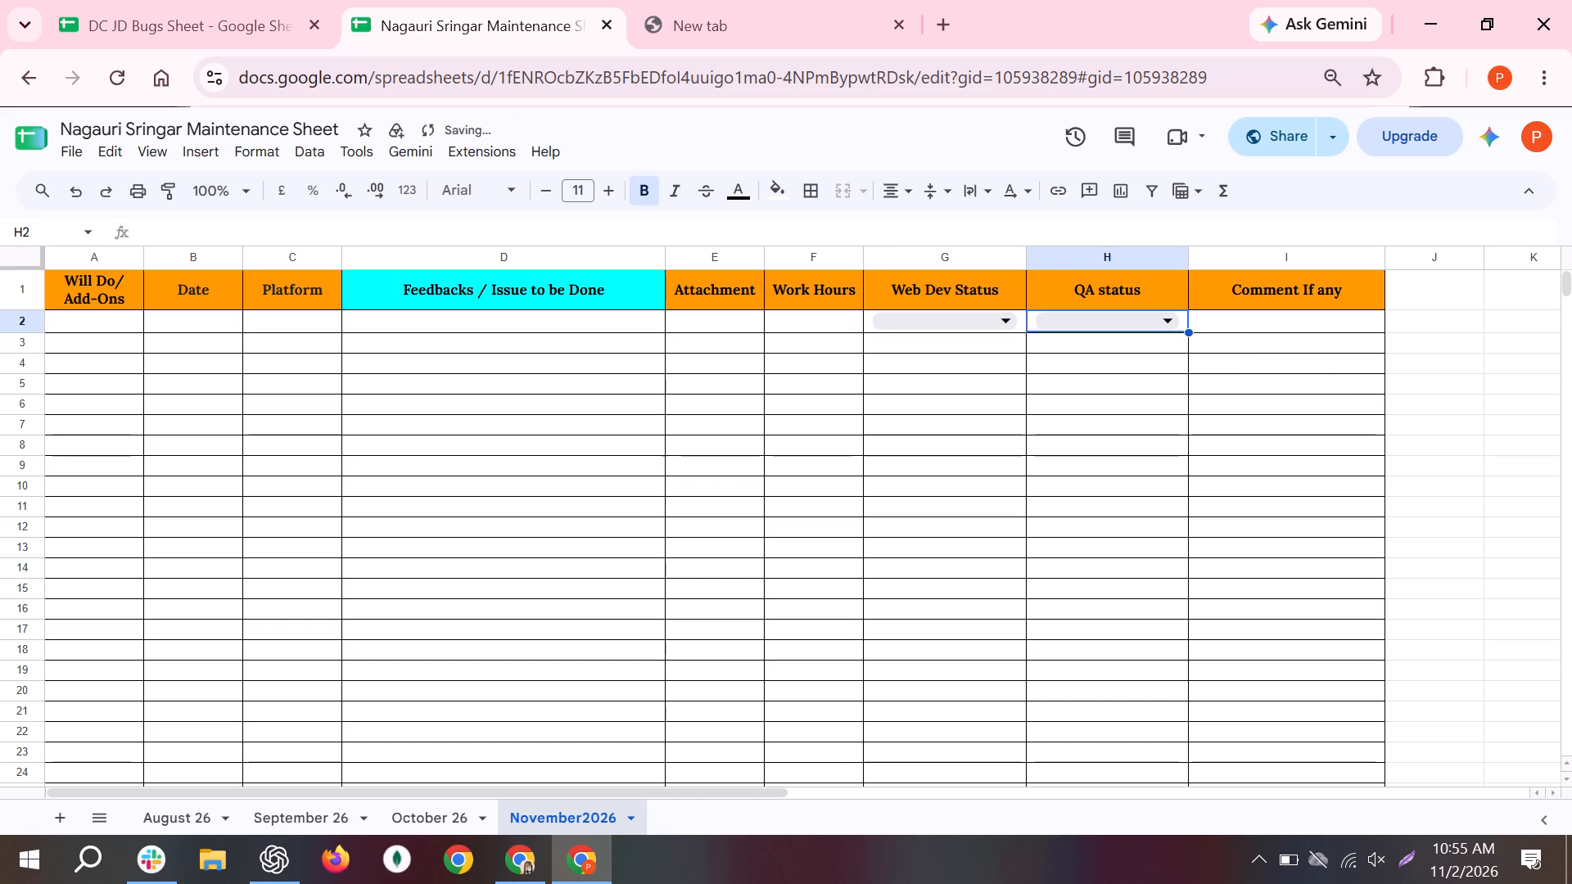
# Rename the column G header in the November2026 sheet to "Dev Status".
pyautogui.doubleClick(937, 293)
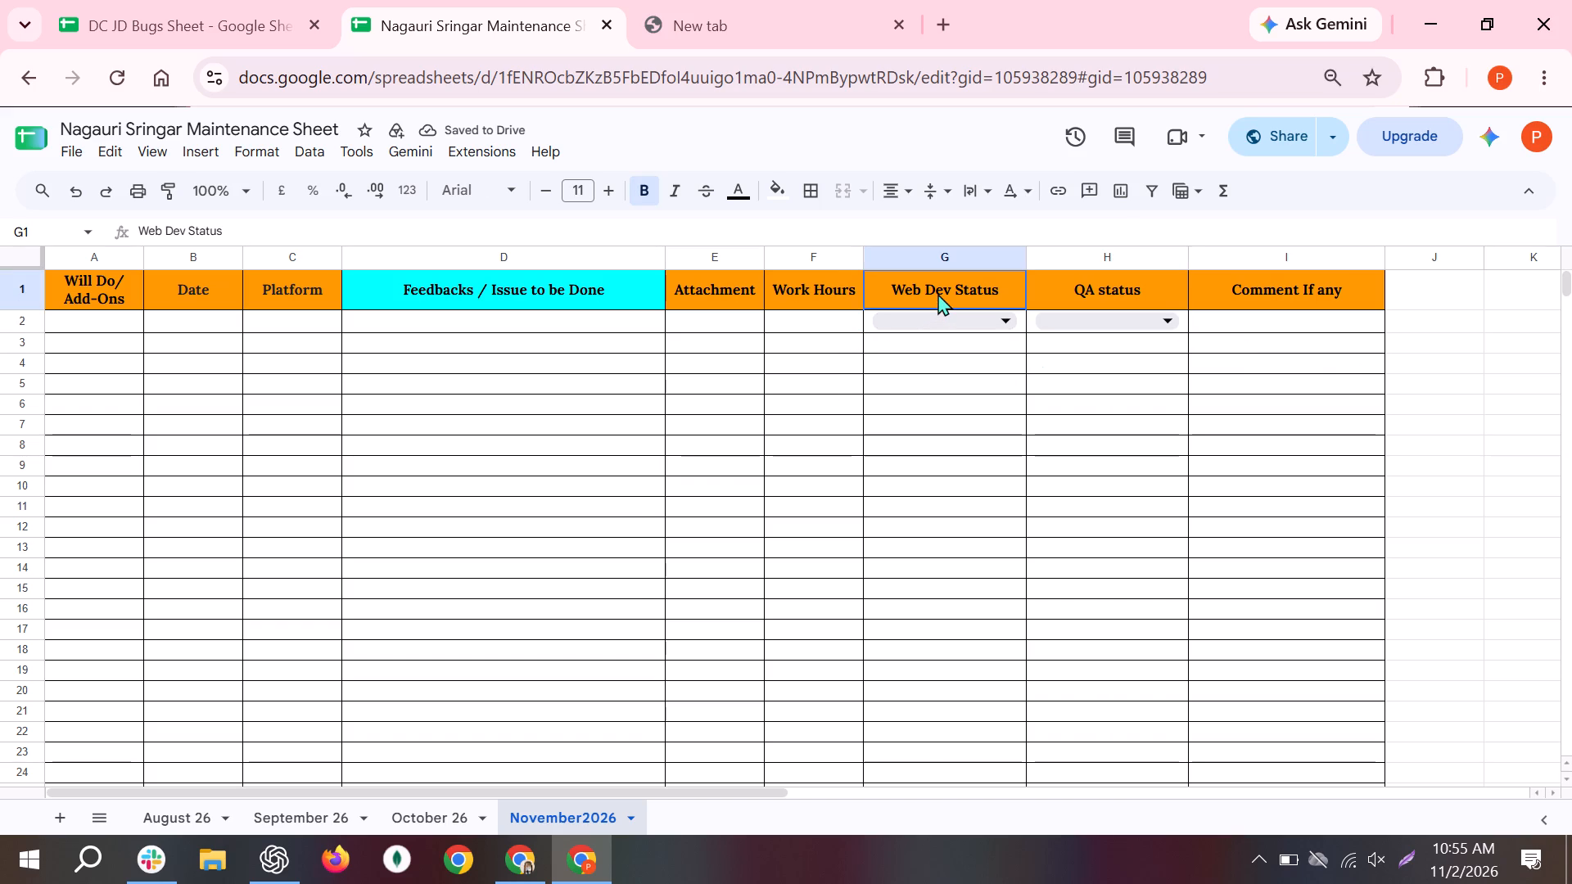
pyautogui.press('Left')
pyautogui.press('Left')
pyautogui.press('Left')
pyautogui.press('Left')
pyautogui.press('Left')
pyautogui.press('Left')
pyautogui.press('Left')
pyautogui.press('Left')
pyautogui.press('Left')
pyautogui.press('Left')
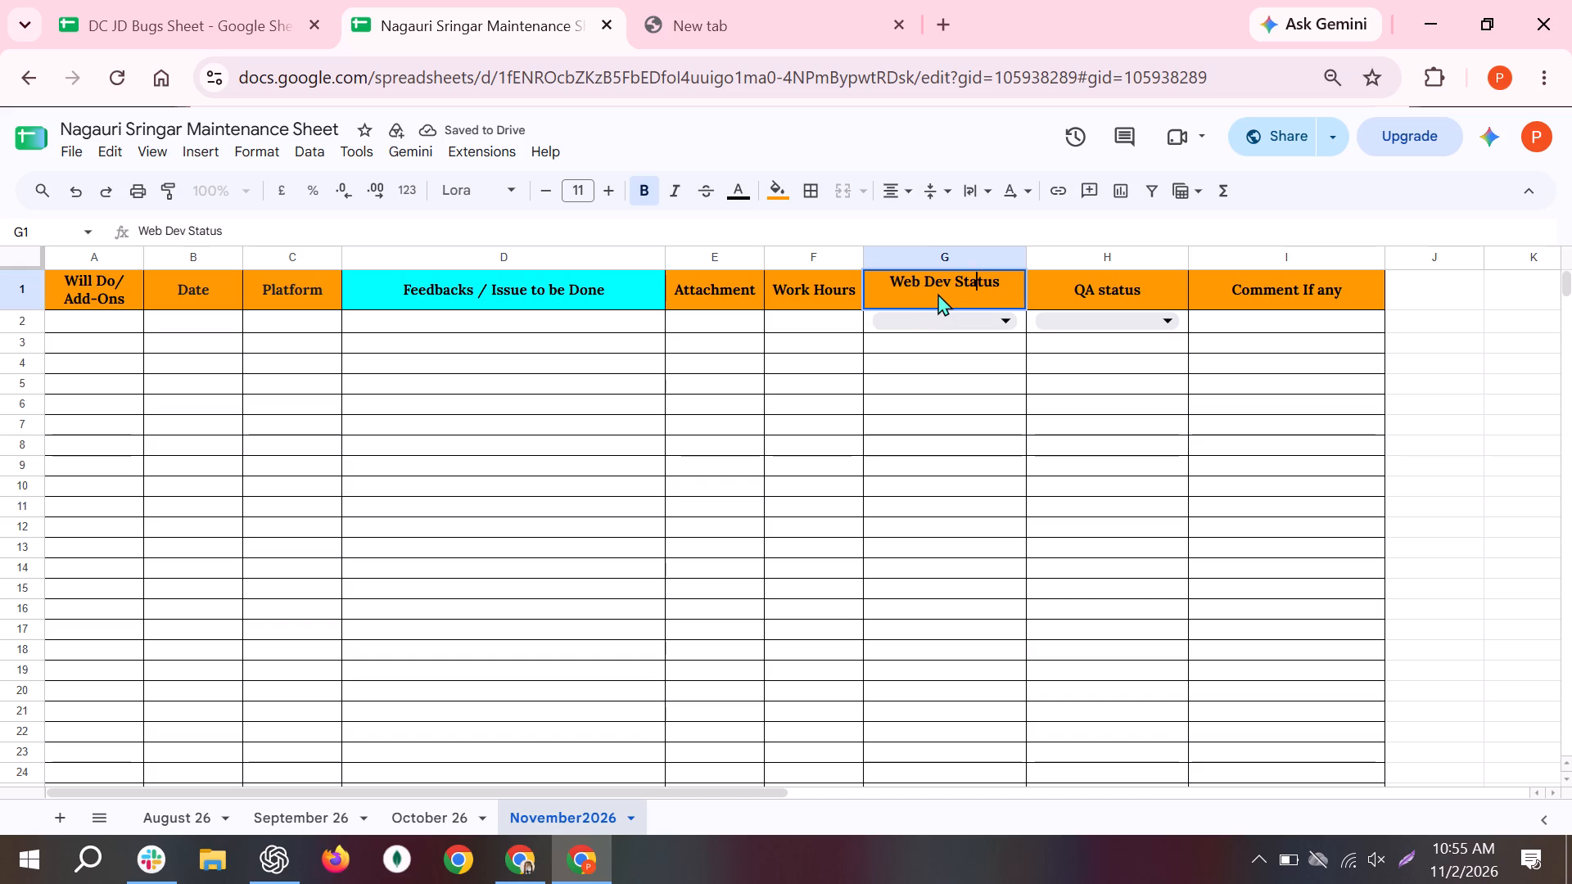
pyautogui.press('BackSpace')
pyautogui.press('BackSpace')
pyautogui.press('BackSpace')
pyautogui.press('BackSpace')
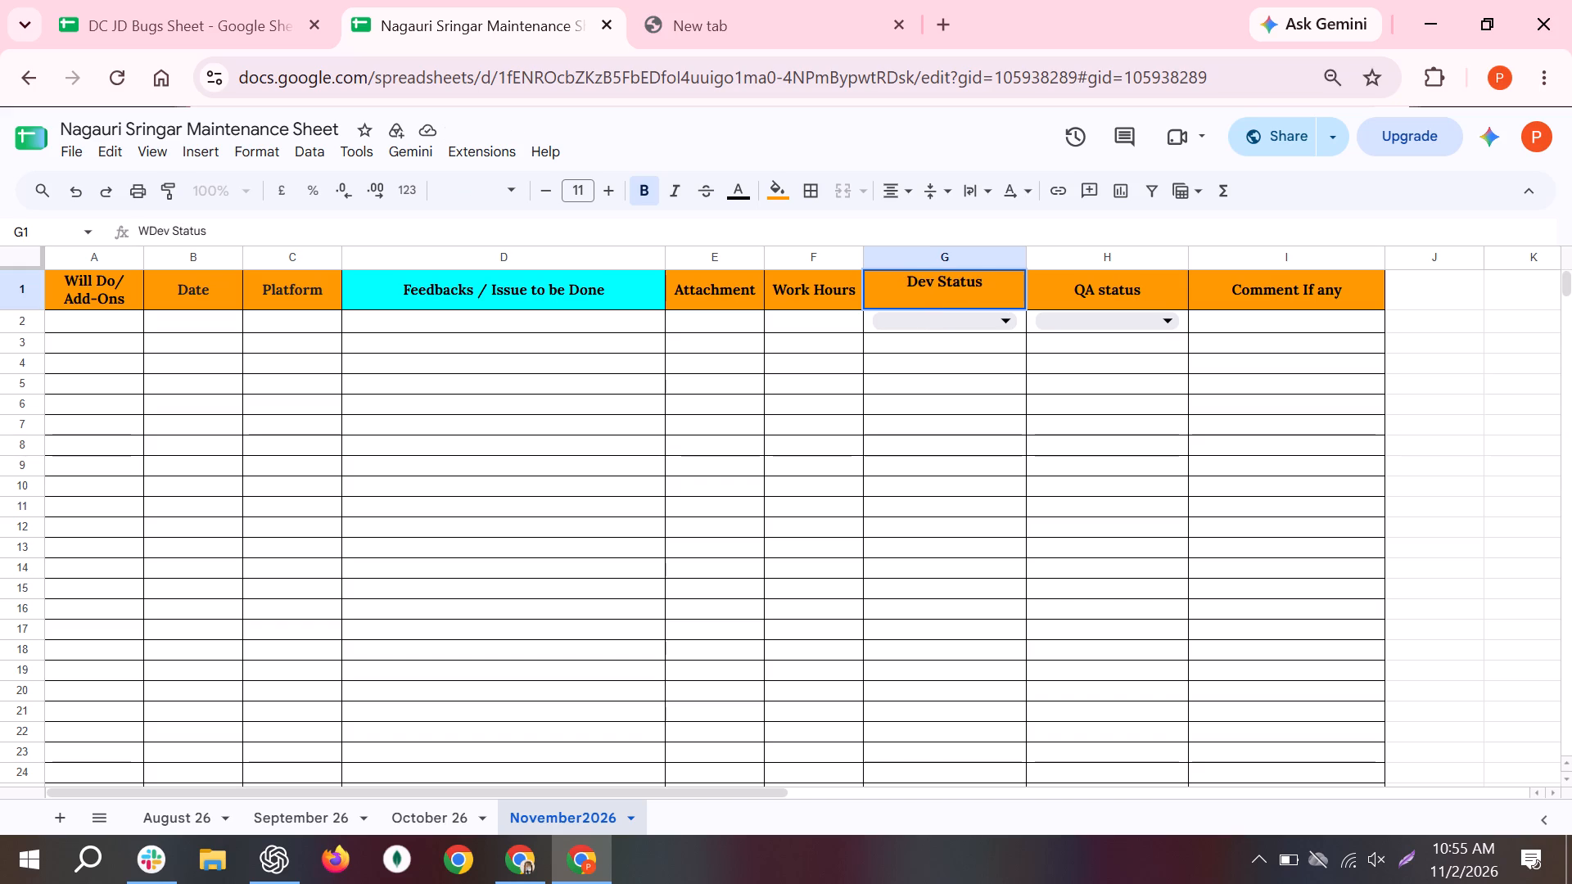
pyautogui.press('Return')
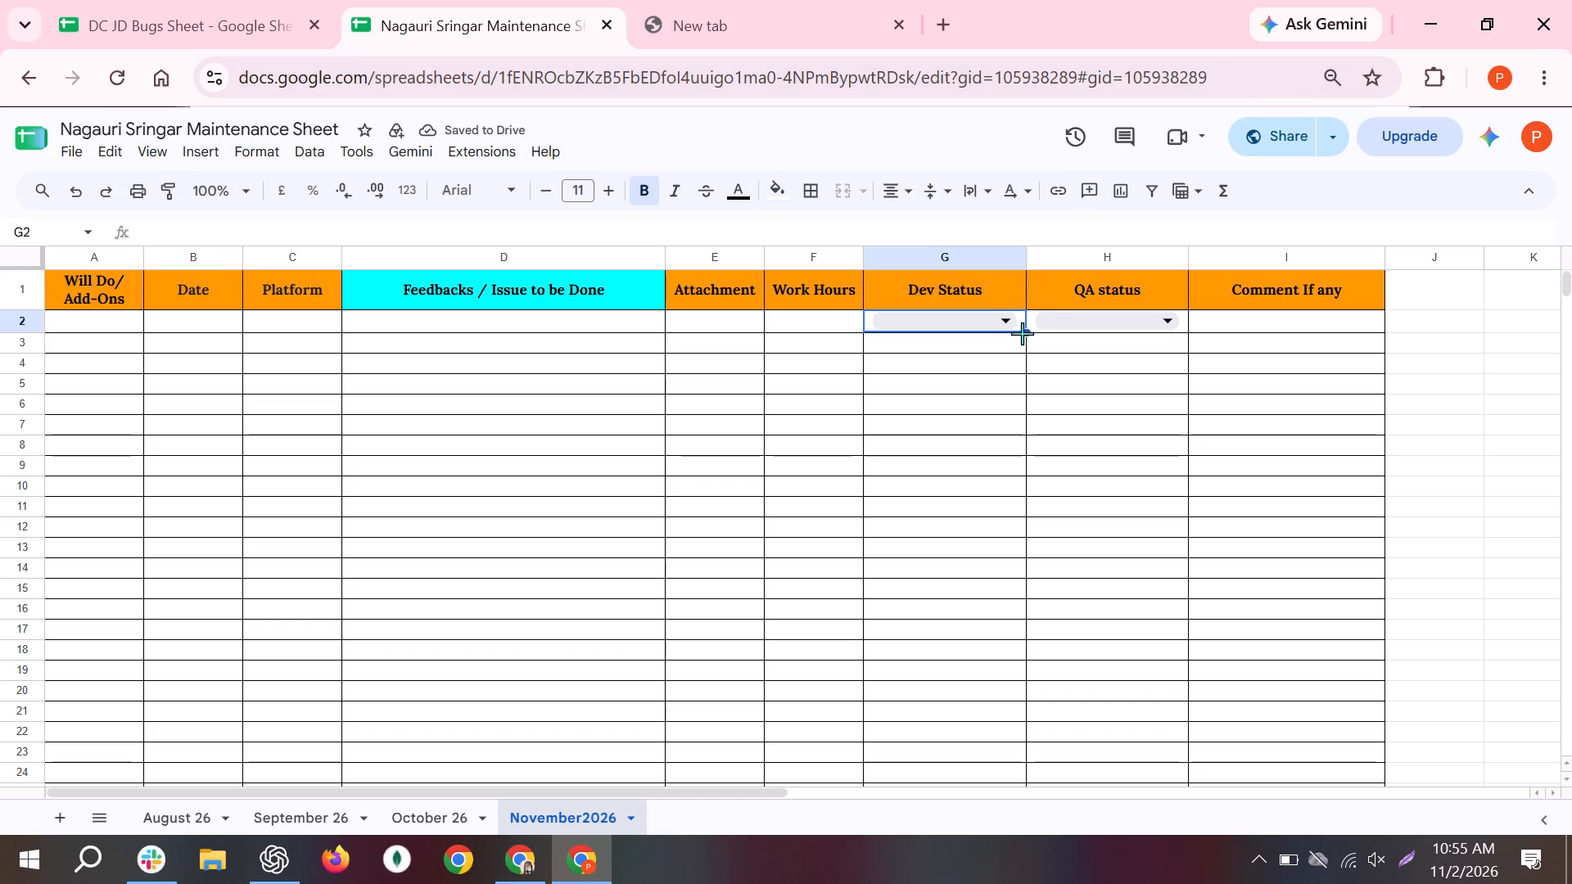
# Fill the blank Dev Status dropdown from G2 down through G20.
pyautogui.moveTo(1022, 330); pyautogui.dragTo(1011, 700)
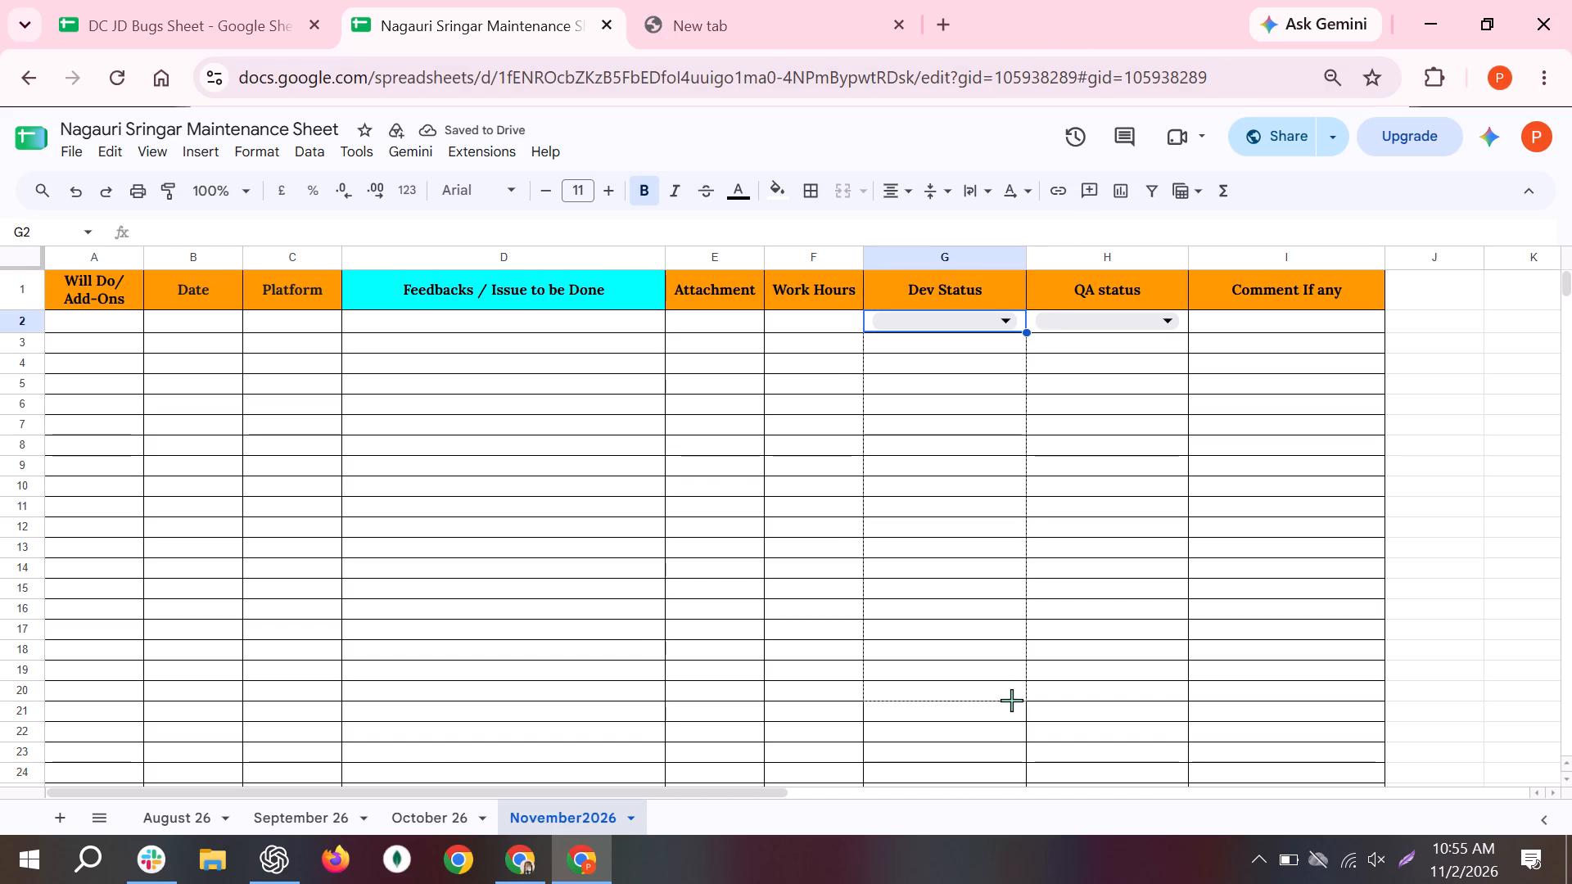
pyautogui.moveTo(1011, 700); pyautogui.dragTo(1014, 694)
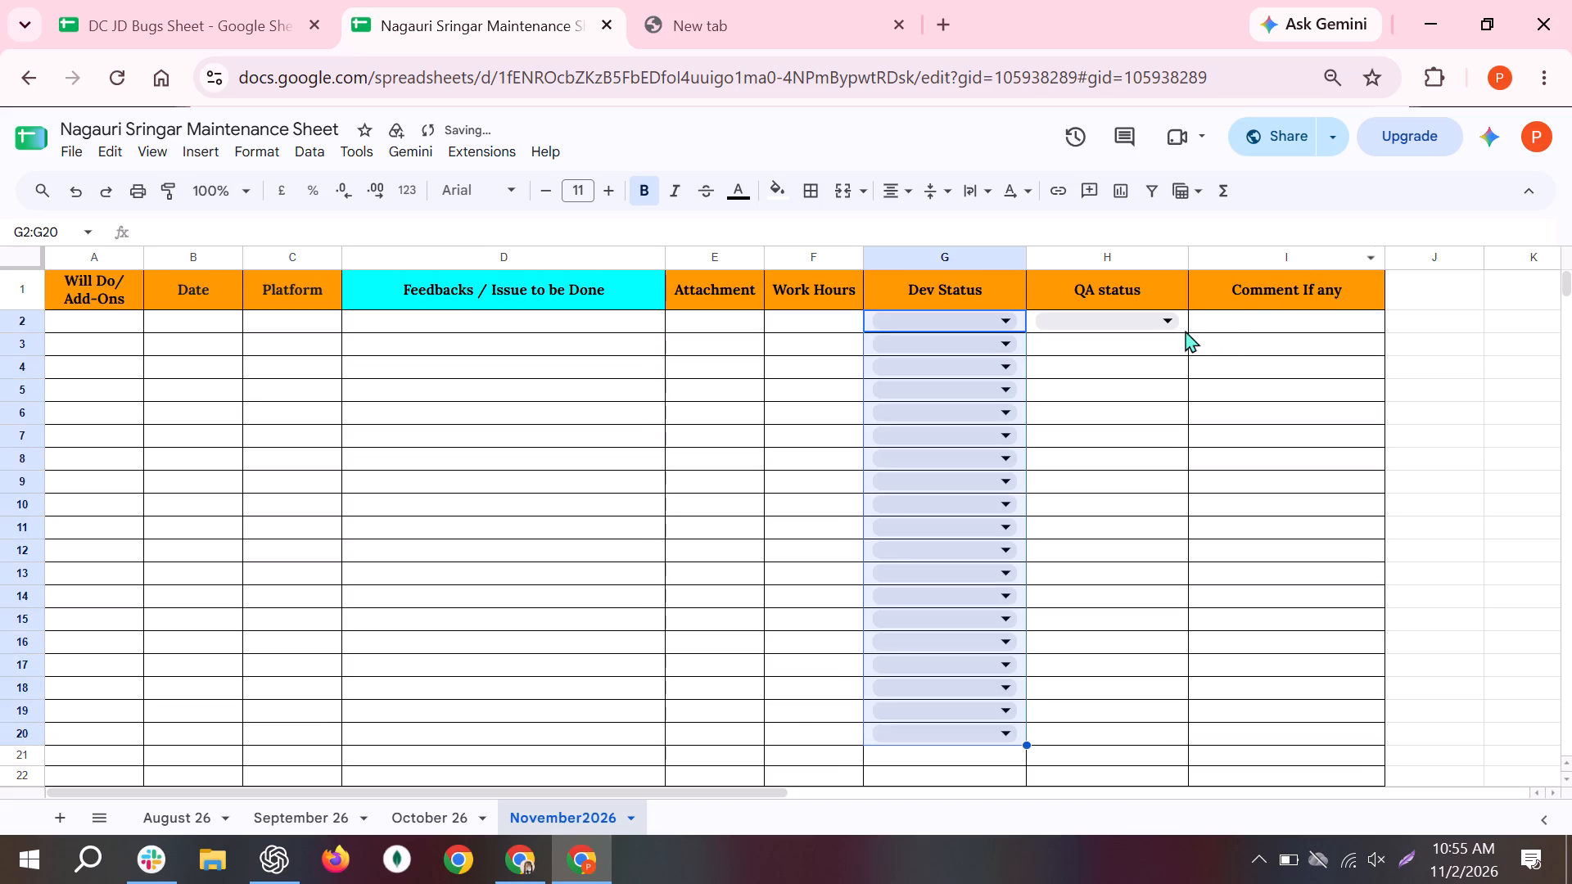
# Fill the blank QA status dropdown from H2 down through H20.
pyautogui.click(1186, 329)
pyautogui.moveTo(1188, 331); pyautogui.dragTo(1109, 727)
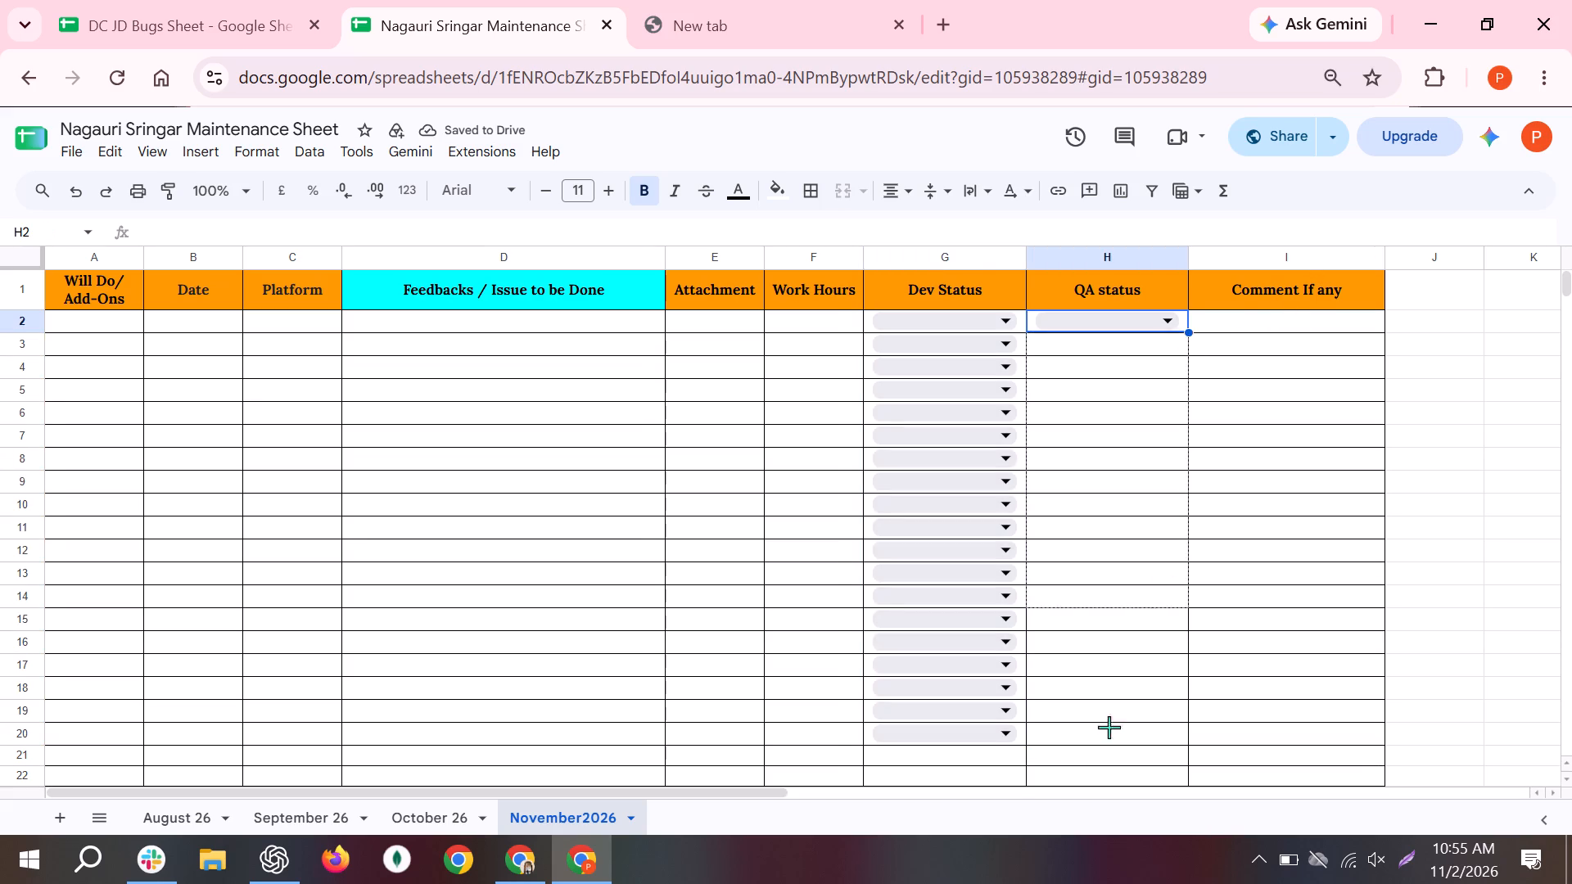
pyautogui.moveTo(1109, 727); pyautogui.dragTo(1189, 668)
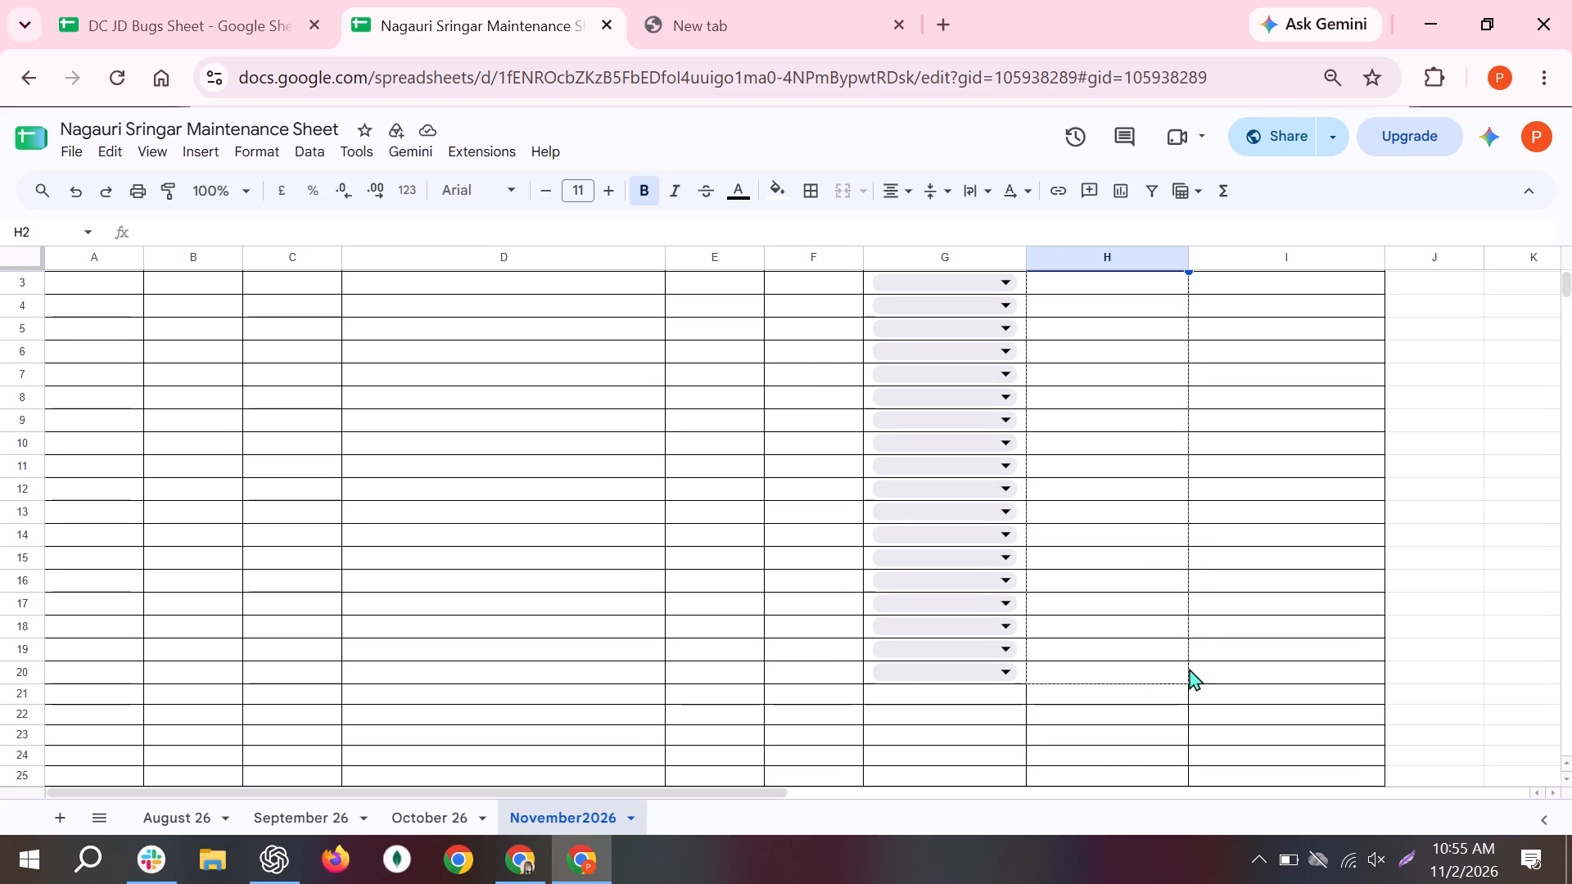
pyautogui.moveTo(1189, 668); pyautogui.dragTo(1185, 672)
pyautogui.click(1260, 637)
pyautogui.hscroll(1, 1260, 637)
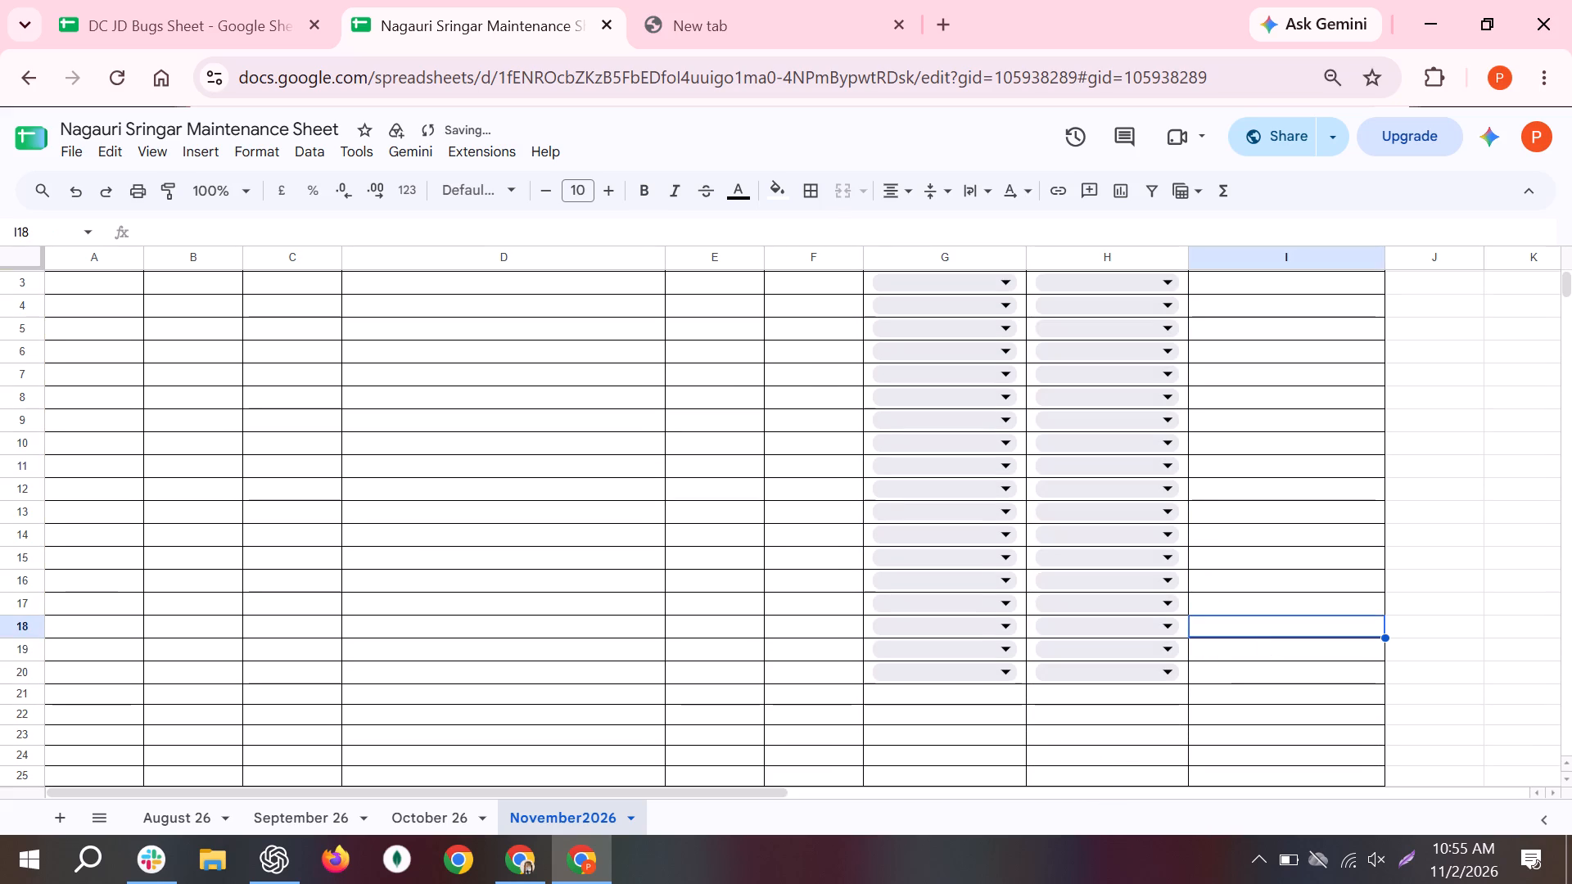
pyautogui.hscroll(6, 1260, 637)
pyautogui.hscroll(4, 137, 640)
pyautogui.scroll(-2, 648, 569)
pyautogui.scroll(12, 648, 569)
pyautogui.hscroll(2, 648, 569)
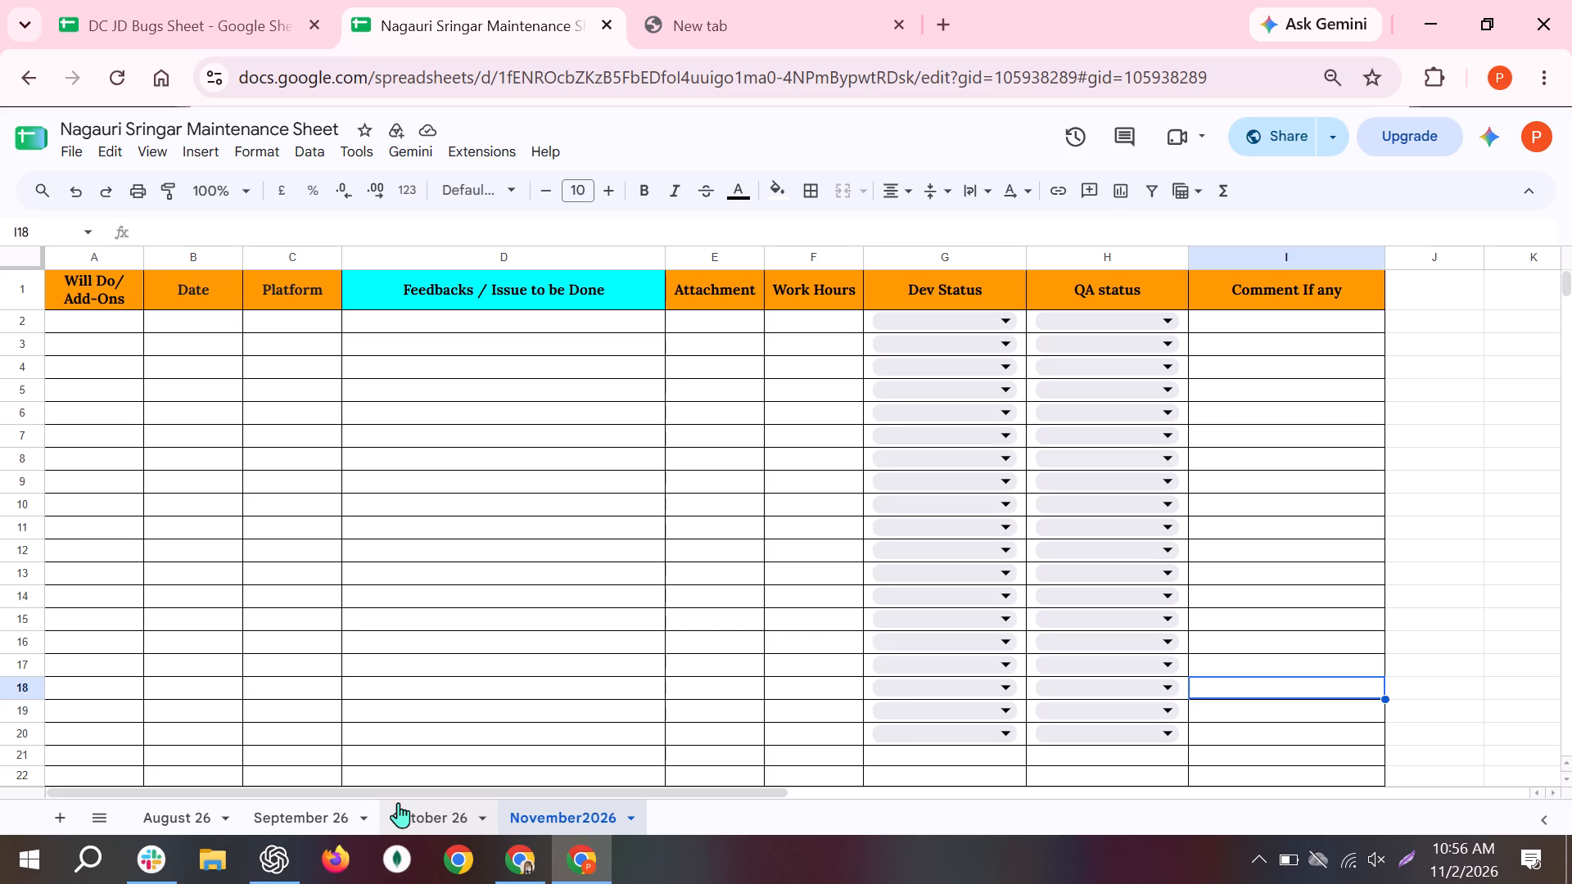
# Switch to the blank new browser tab.
pyautogui.click(713, 25)
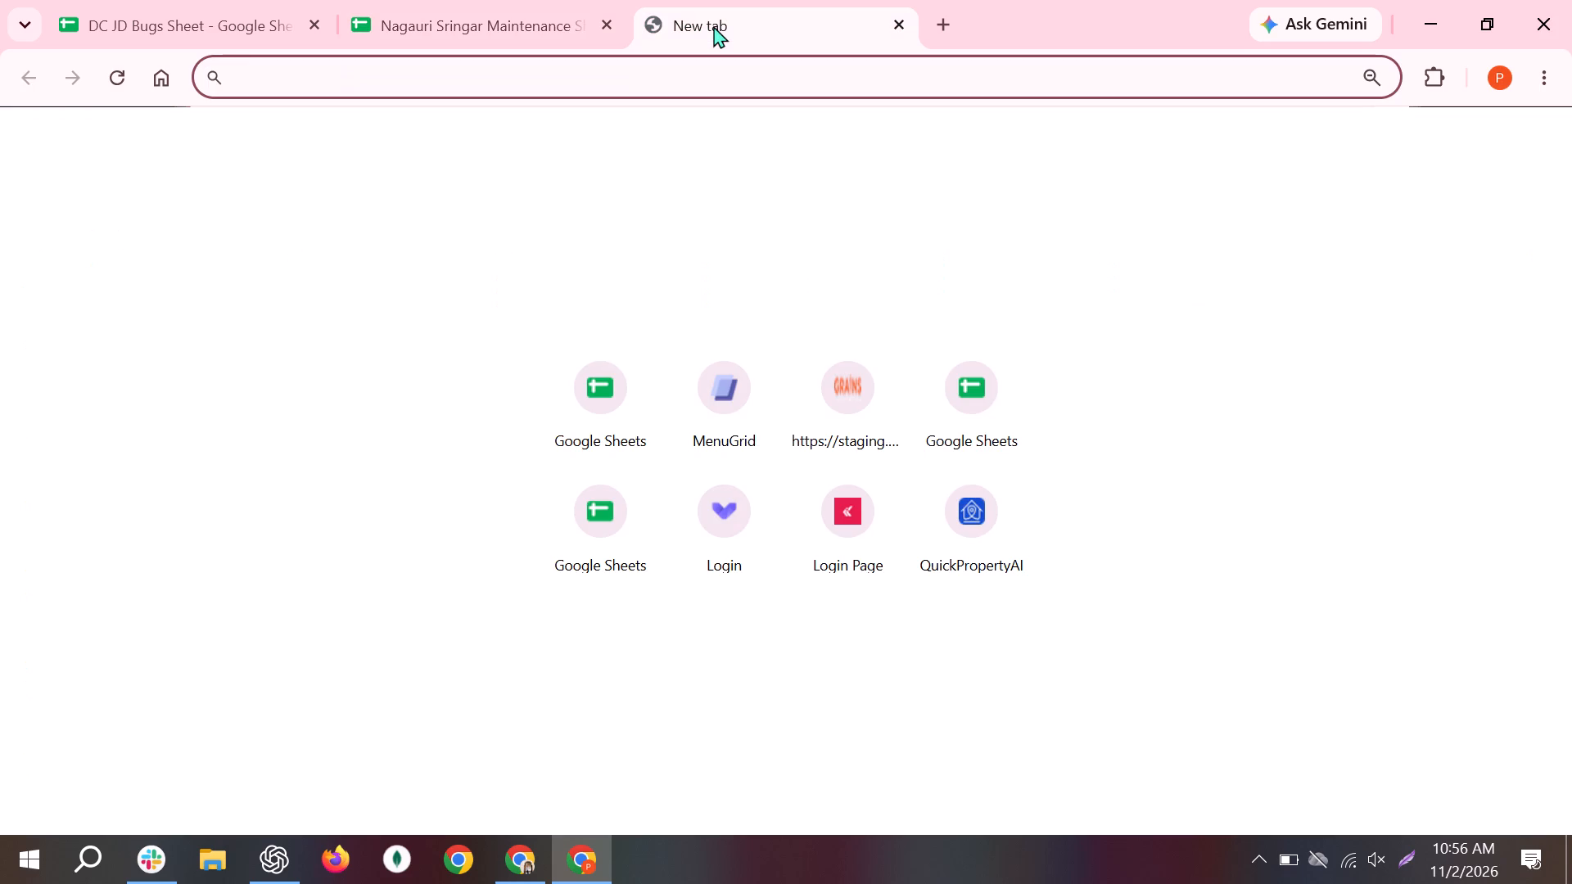
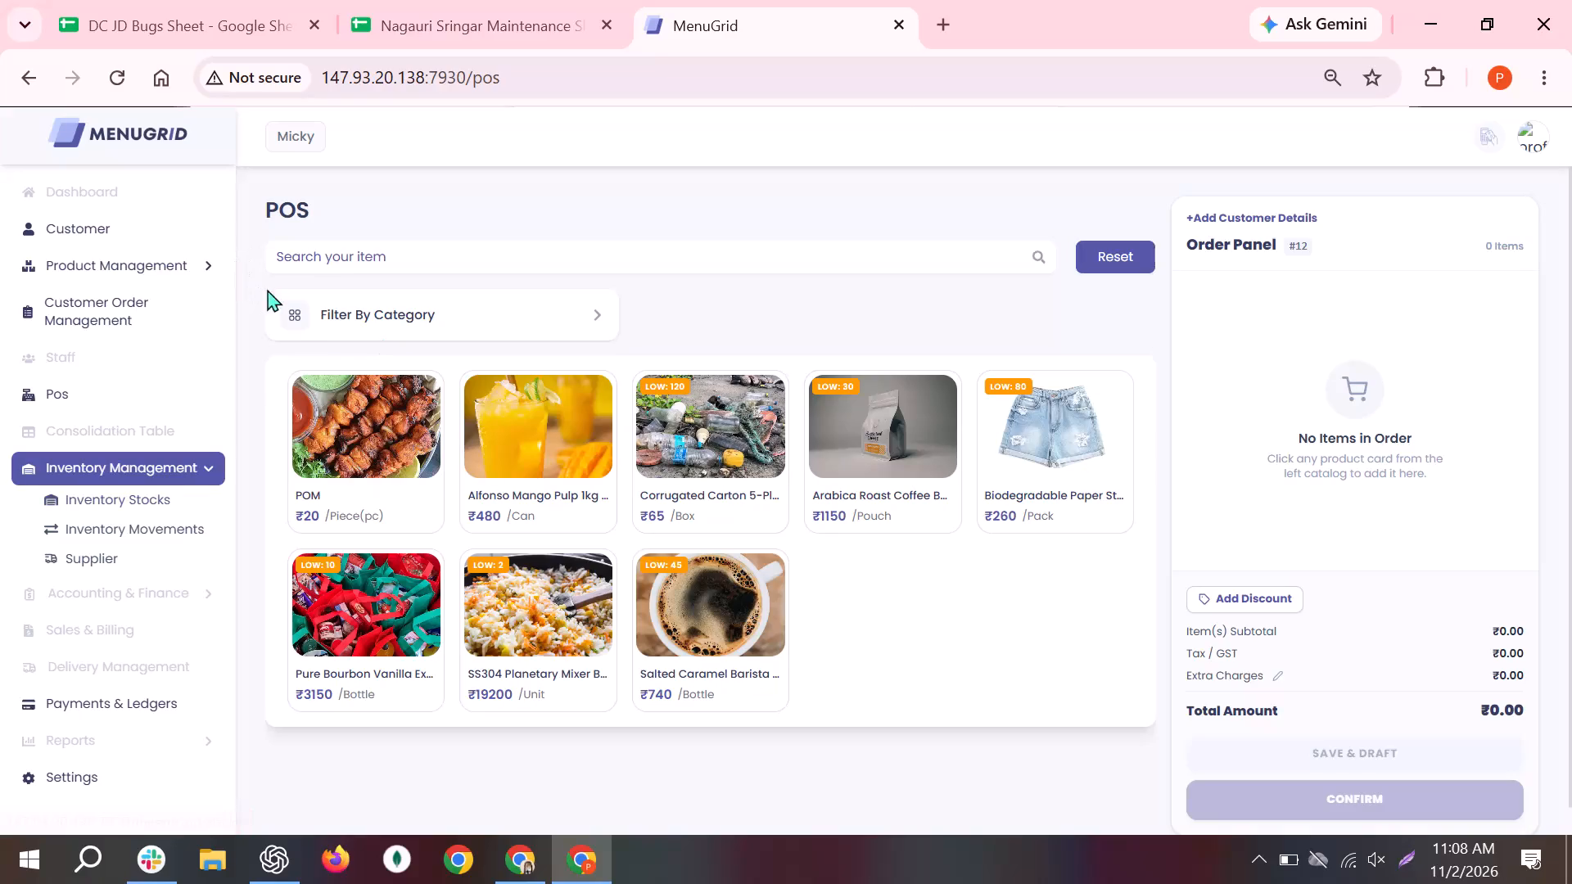
# Add POM, Alfonso Mango Pulp, Corrugated Carton and the Biodegradable Paper item to the POS order, one of each.
pyautogui.click(362, 451)
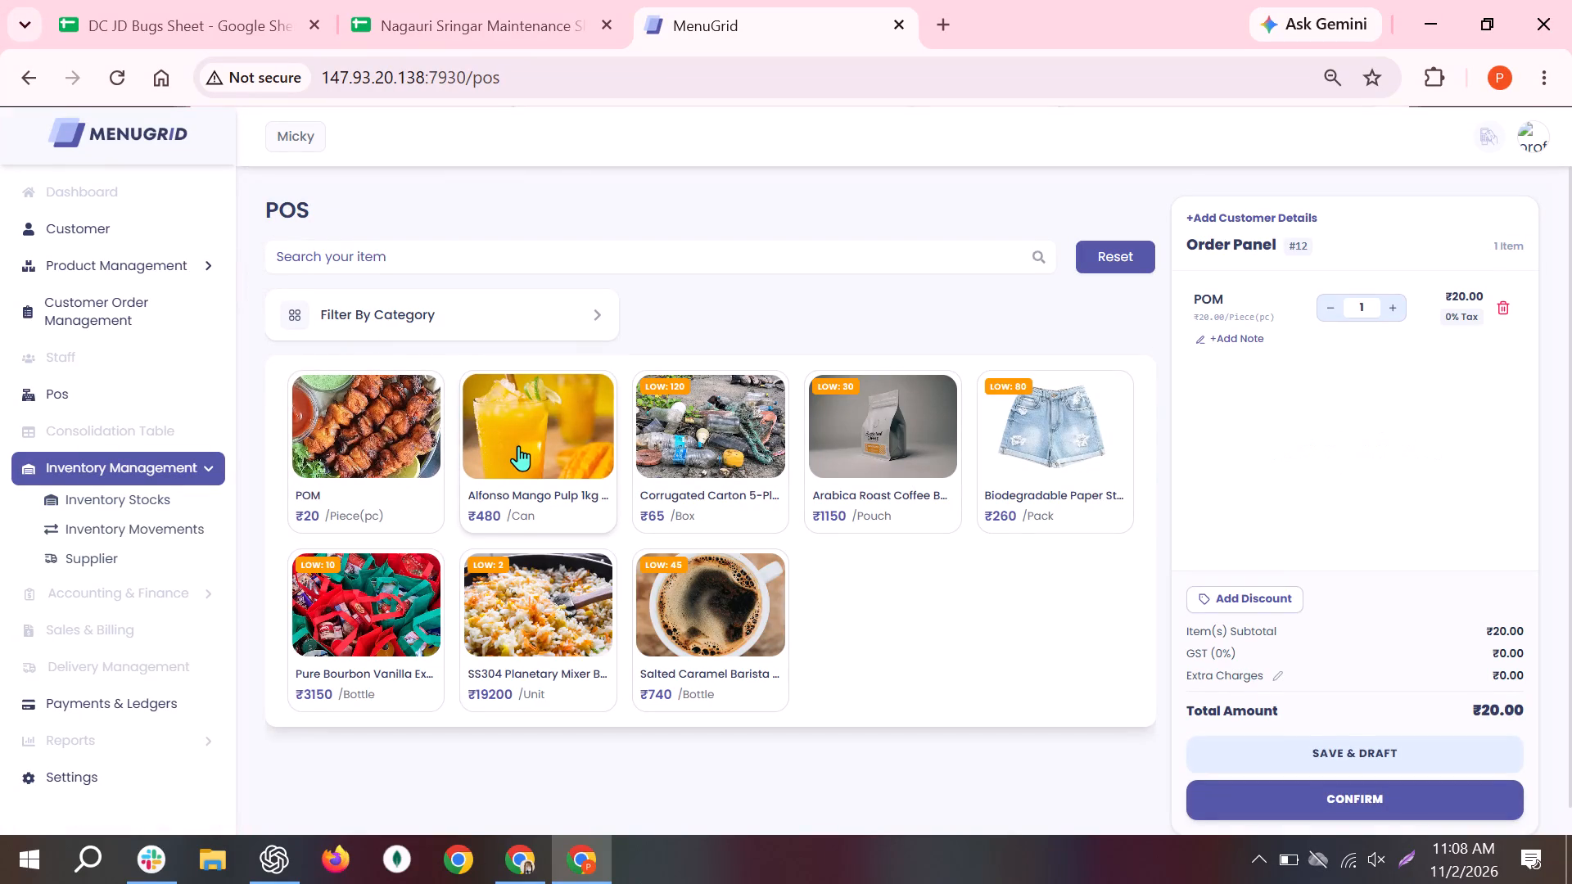
pyautogui.click(518, 445)
pyautogui.click(778, 413)
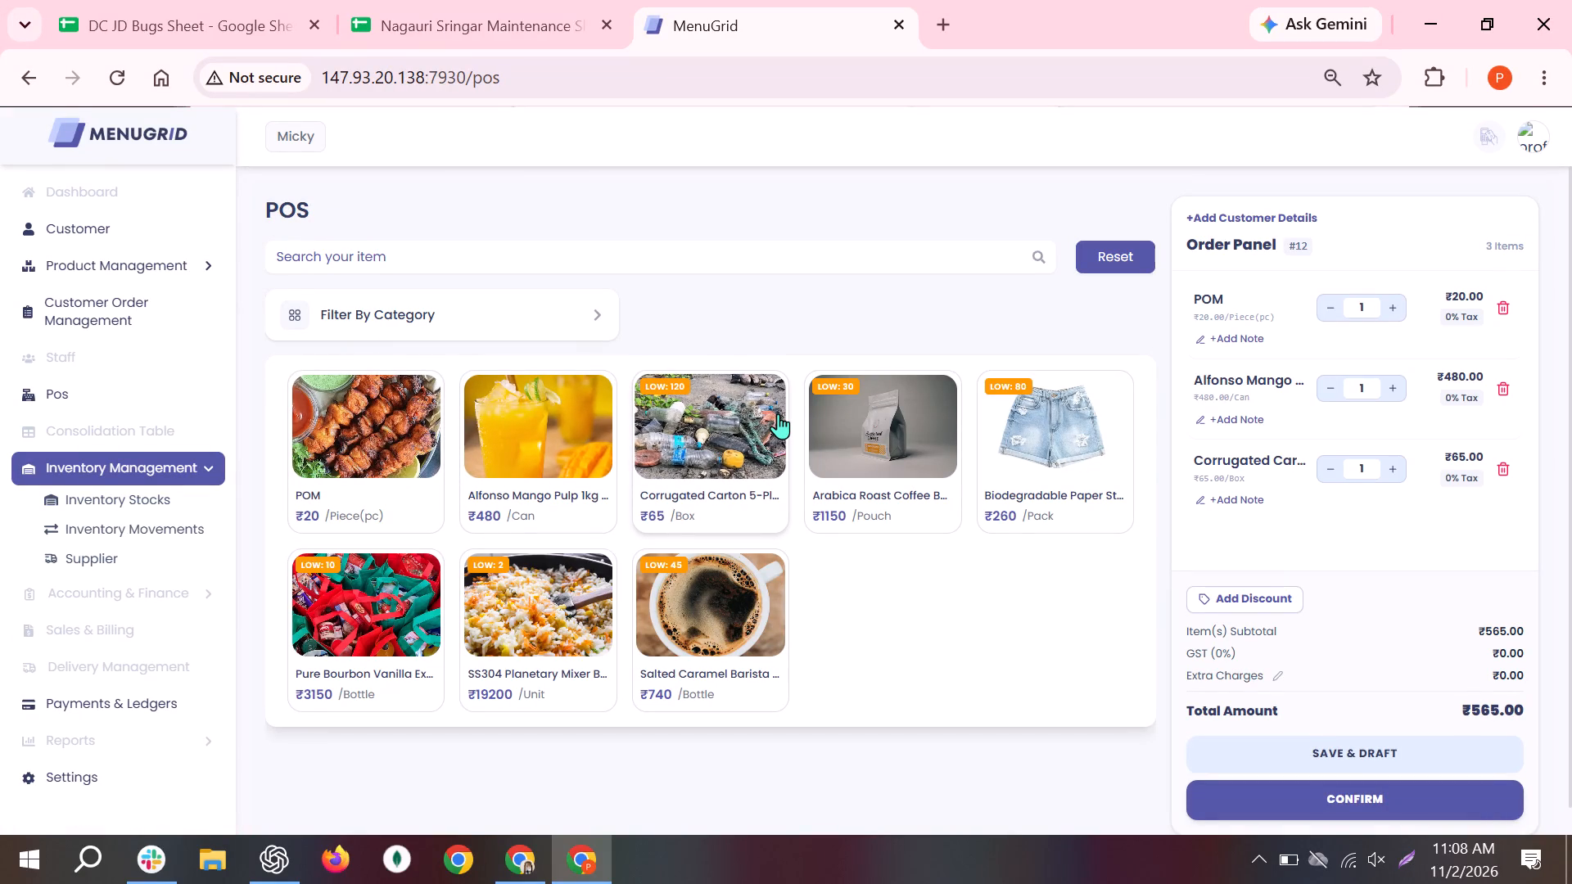
pyautogui.click(1067, 431)
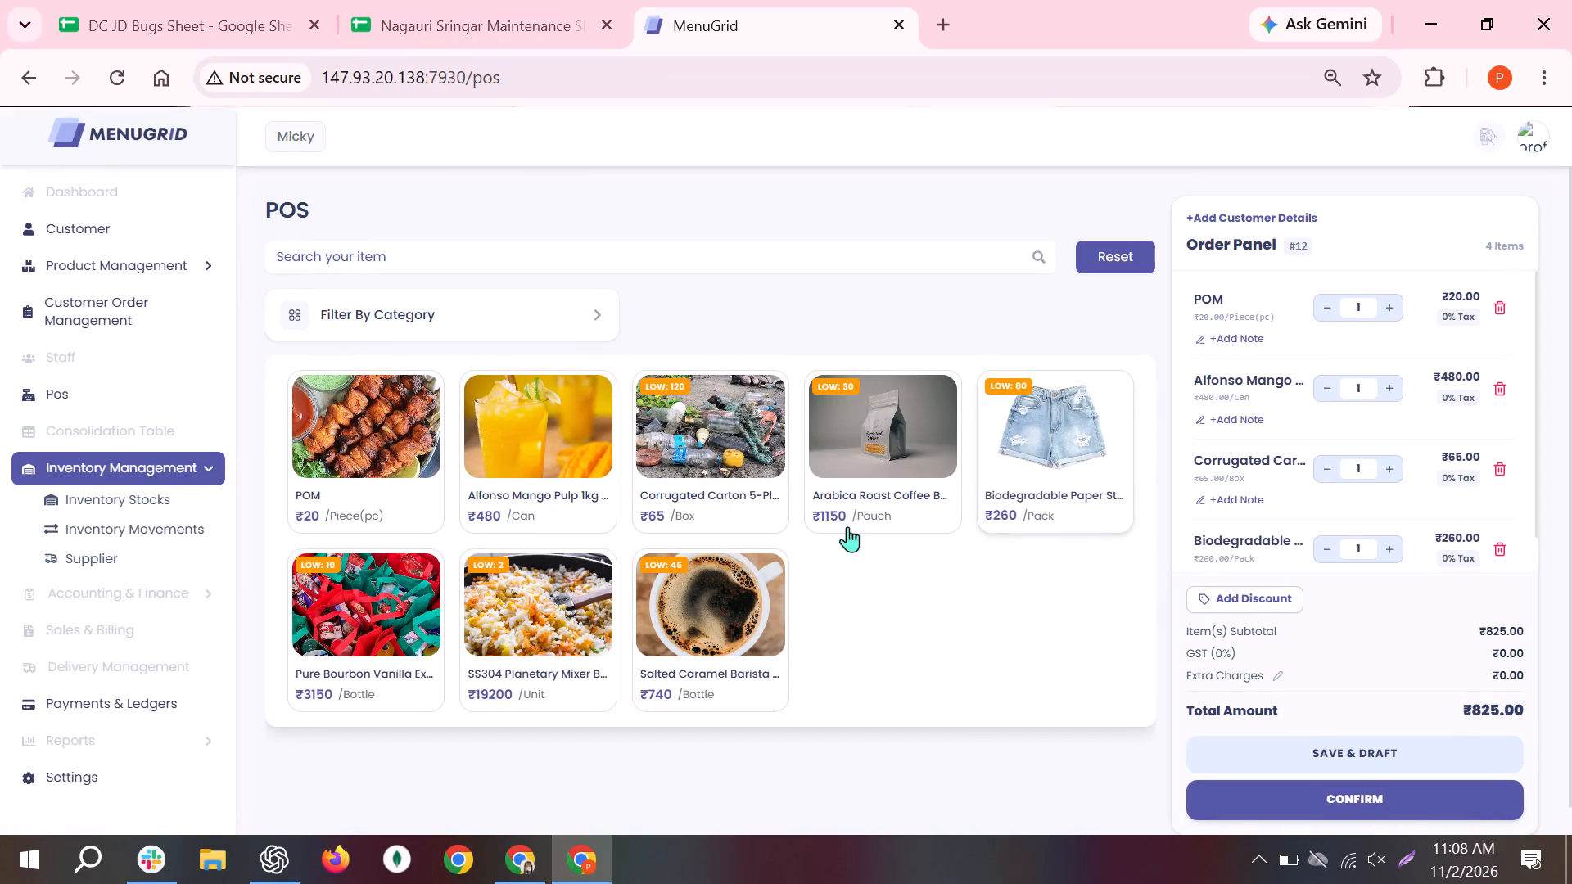
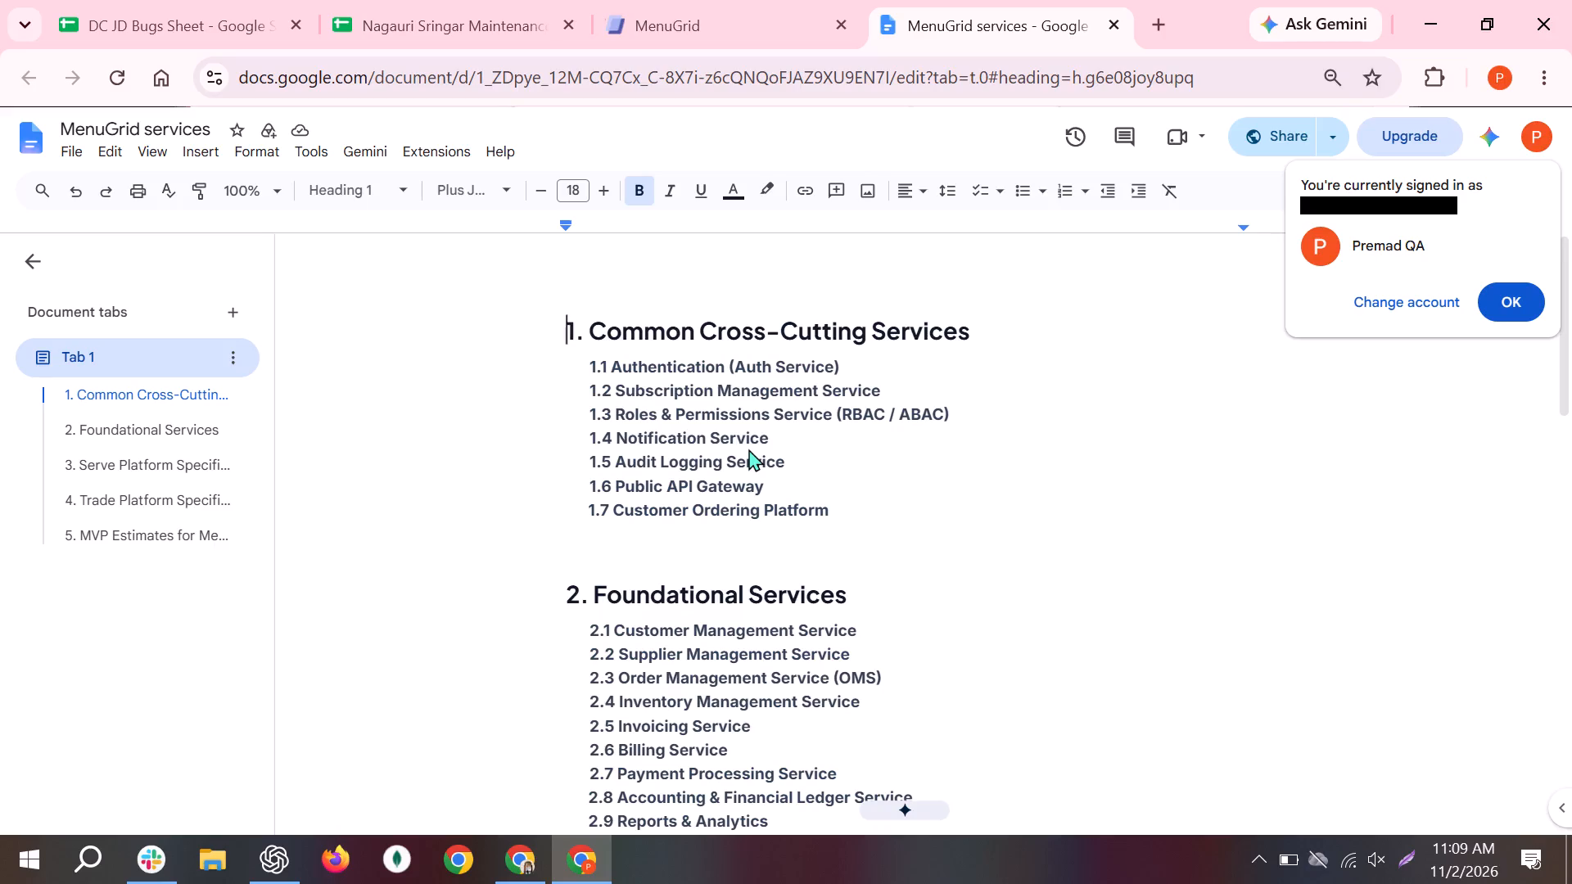
# Read the MenuGrid services document down to the MVP Estimates table and compare its listed modules with the MenuGrid POS page.
pyautogui.scroll(2, 748, 449)
pyautogui.scroll(-18, 748, 449)
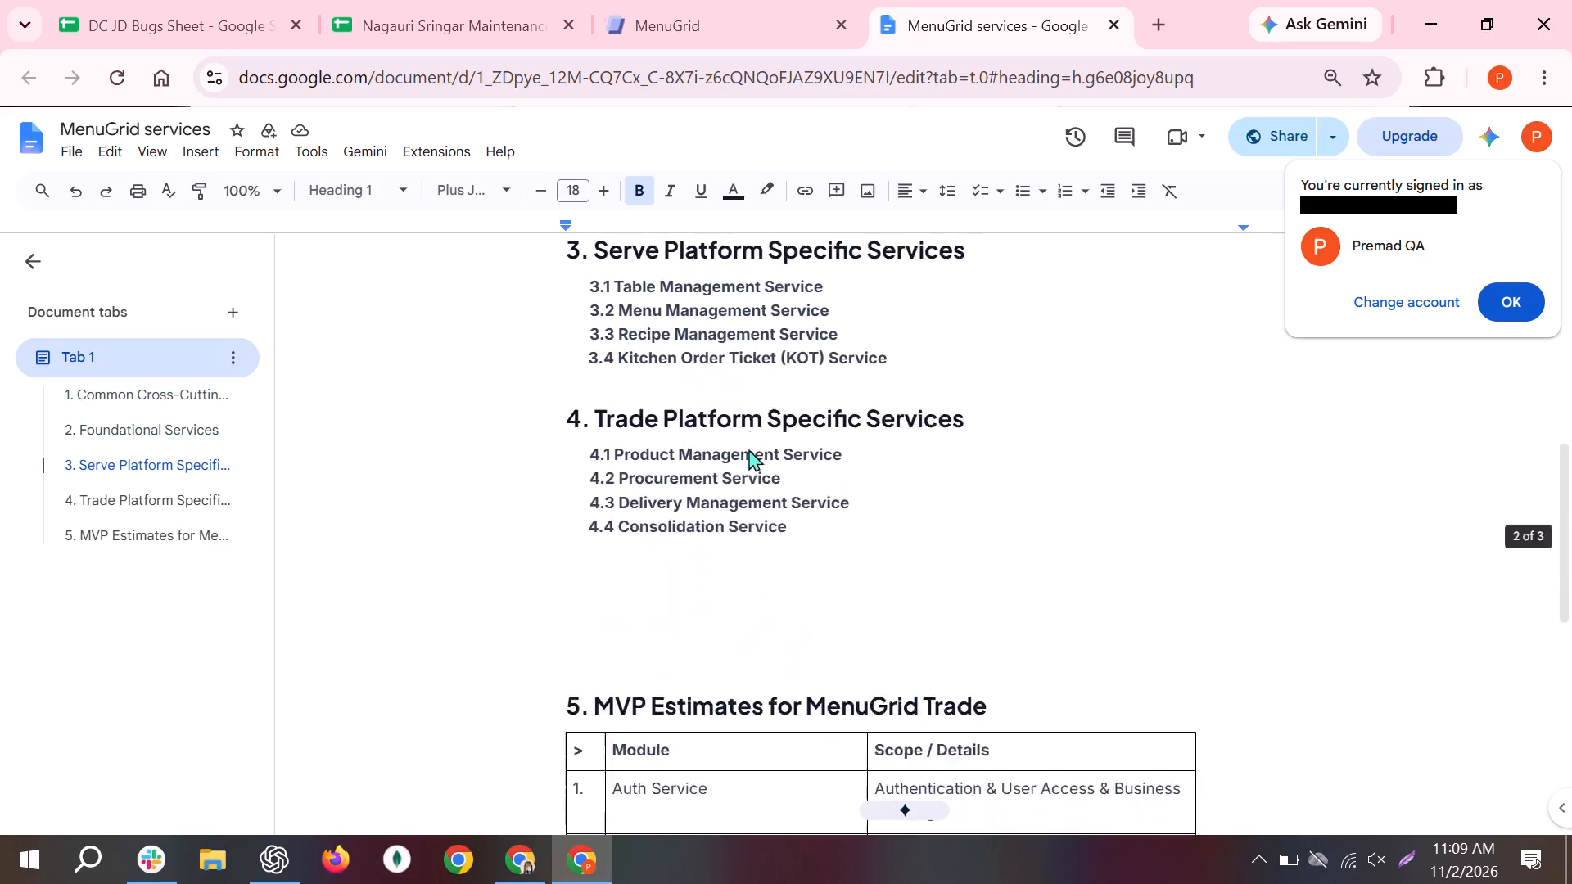
pyautogui.scroll(-11, 748, 449)
pyautogui.scroll(3, 748, 449)
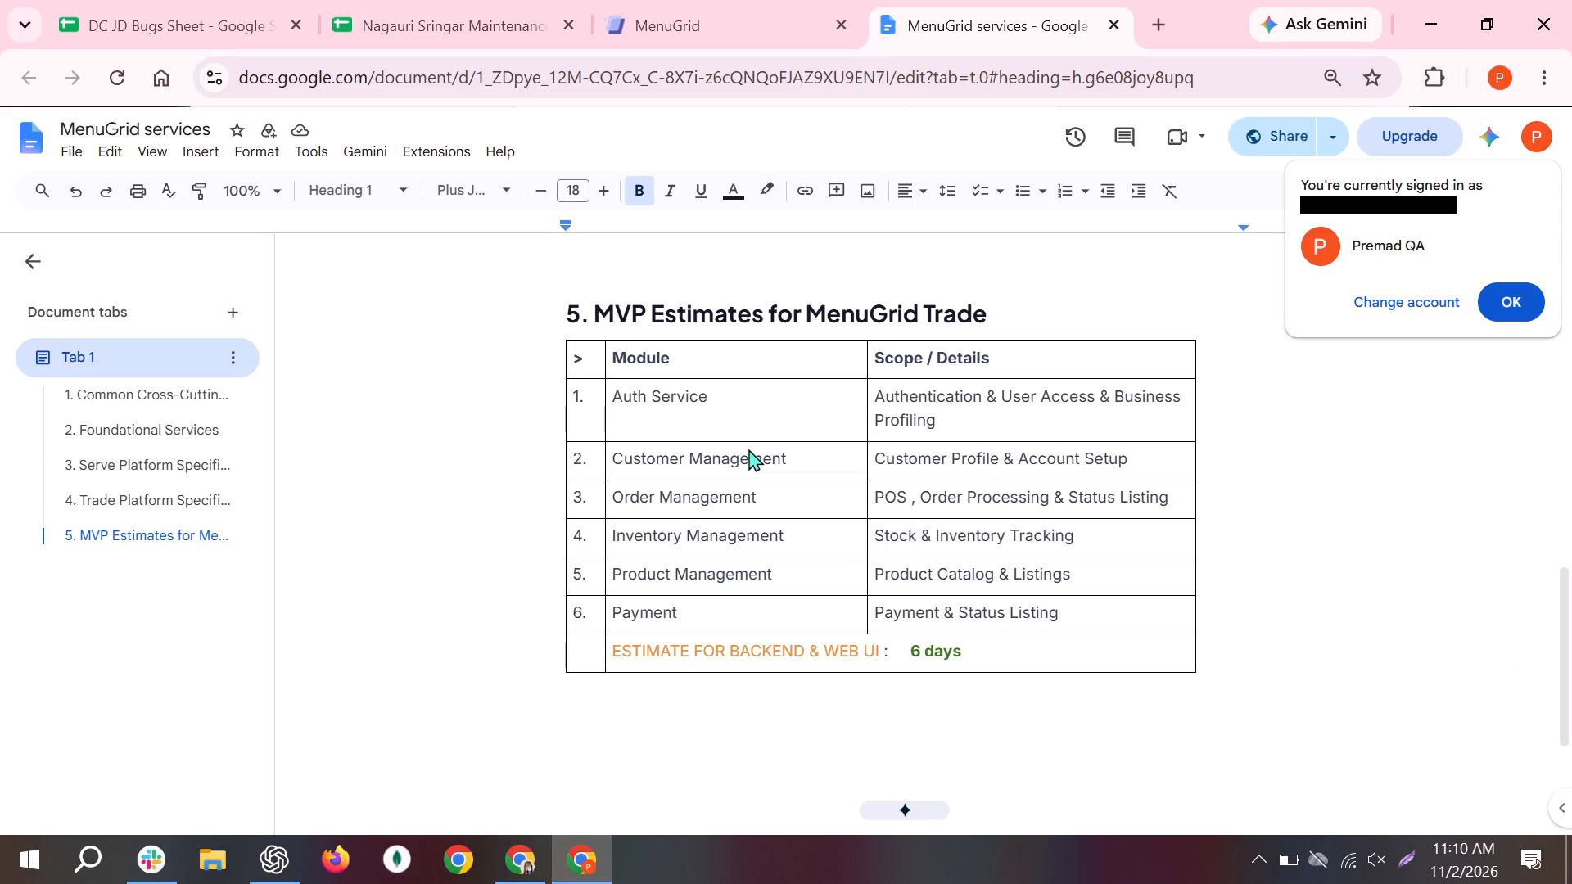
pyautogui.click(701, 0)
pyautogui.click(1000, 5)
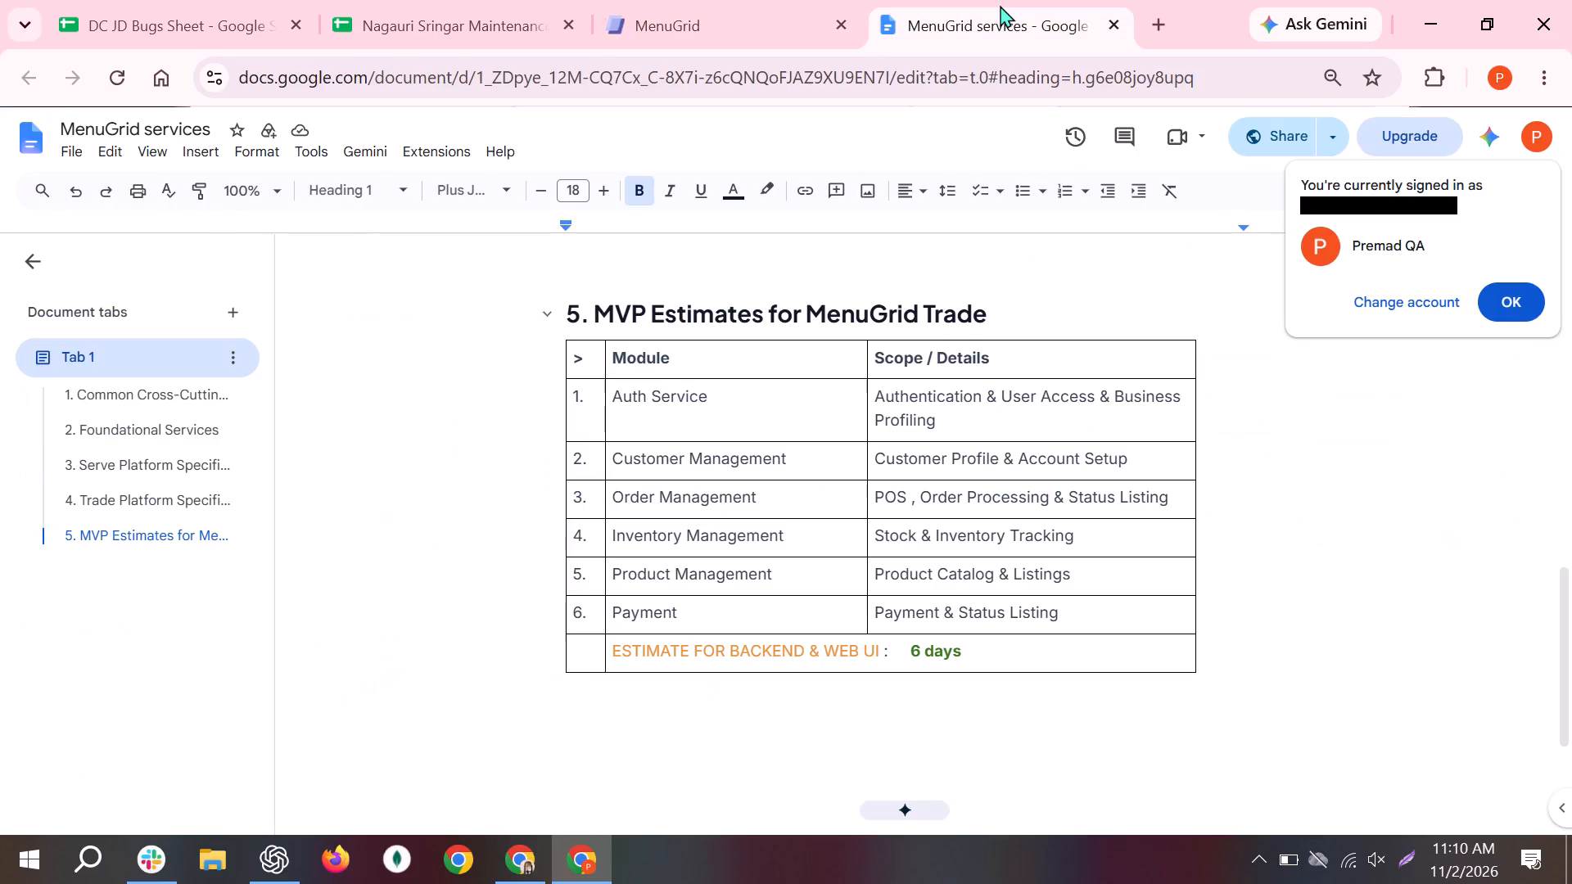
pyautogui.click(617, 0)
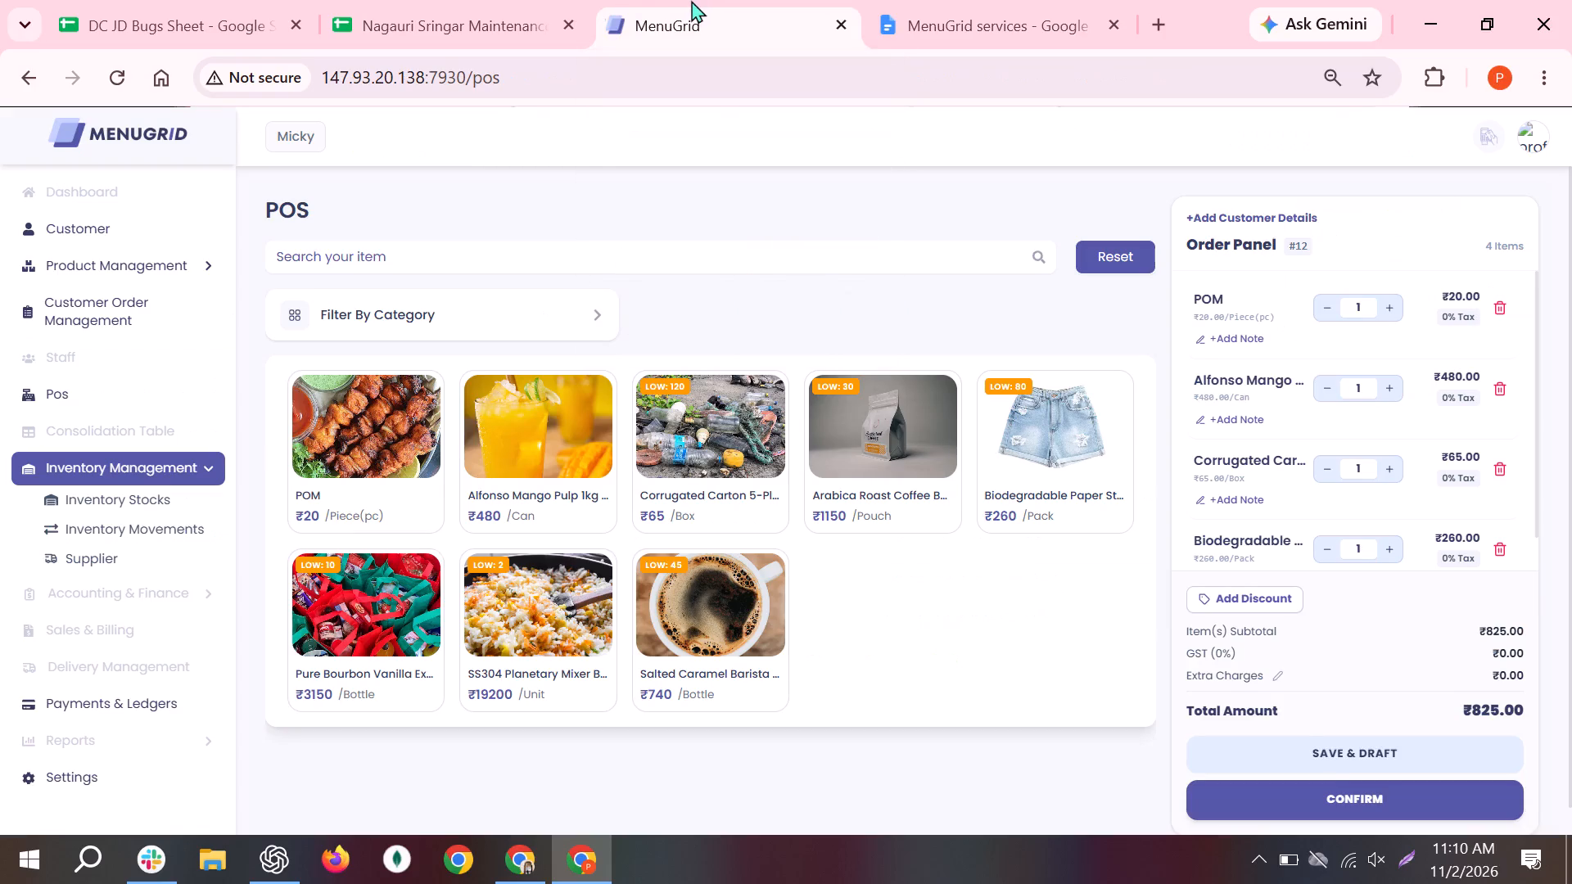
pyautogui.click(933, 16)
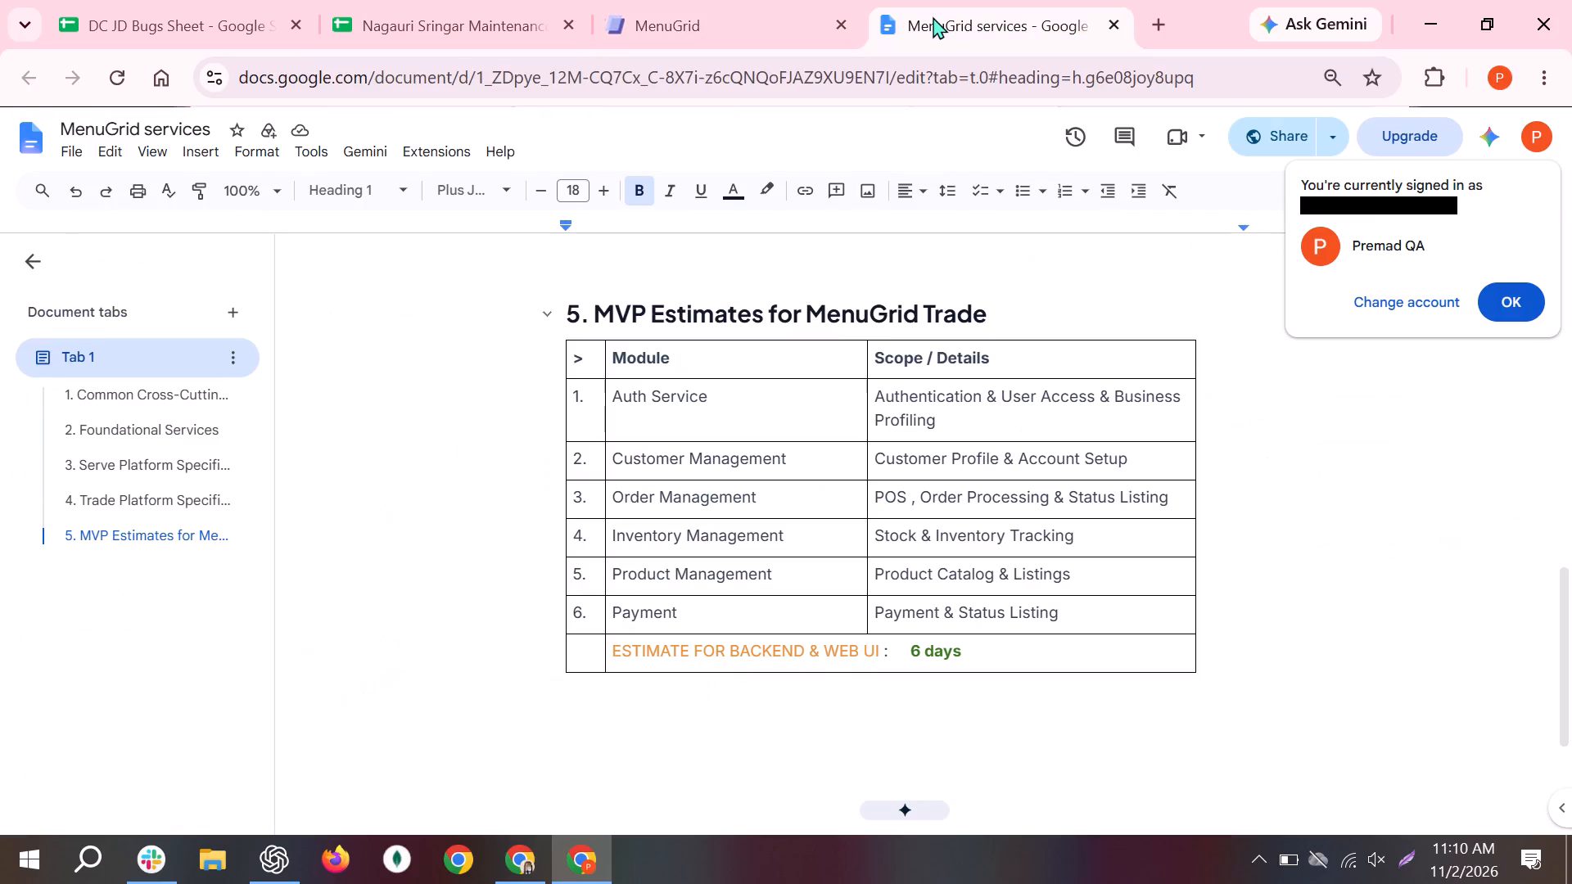
pyautogui.click(739, 0)
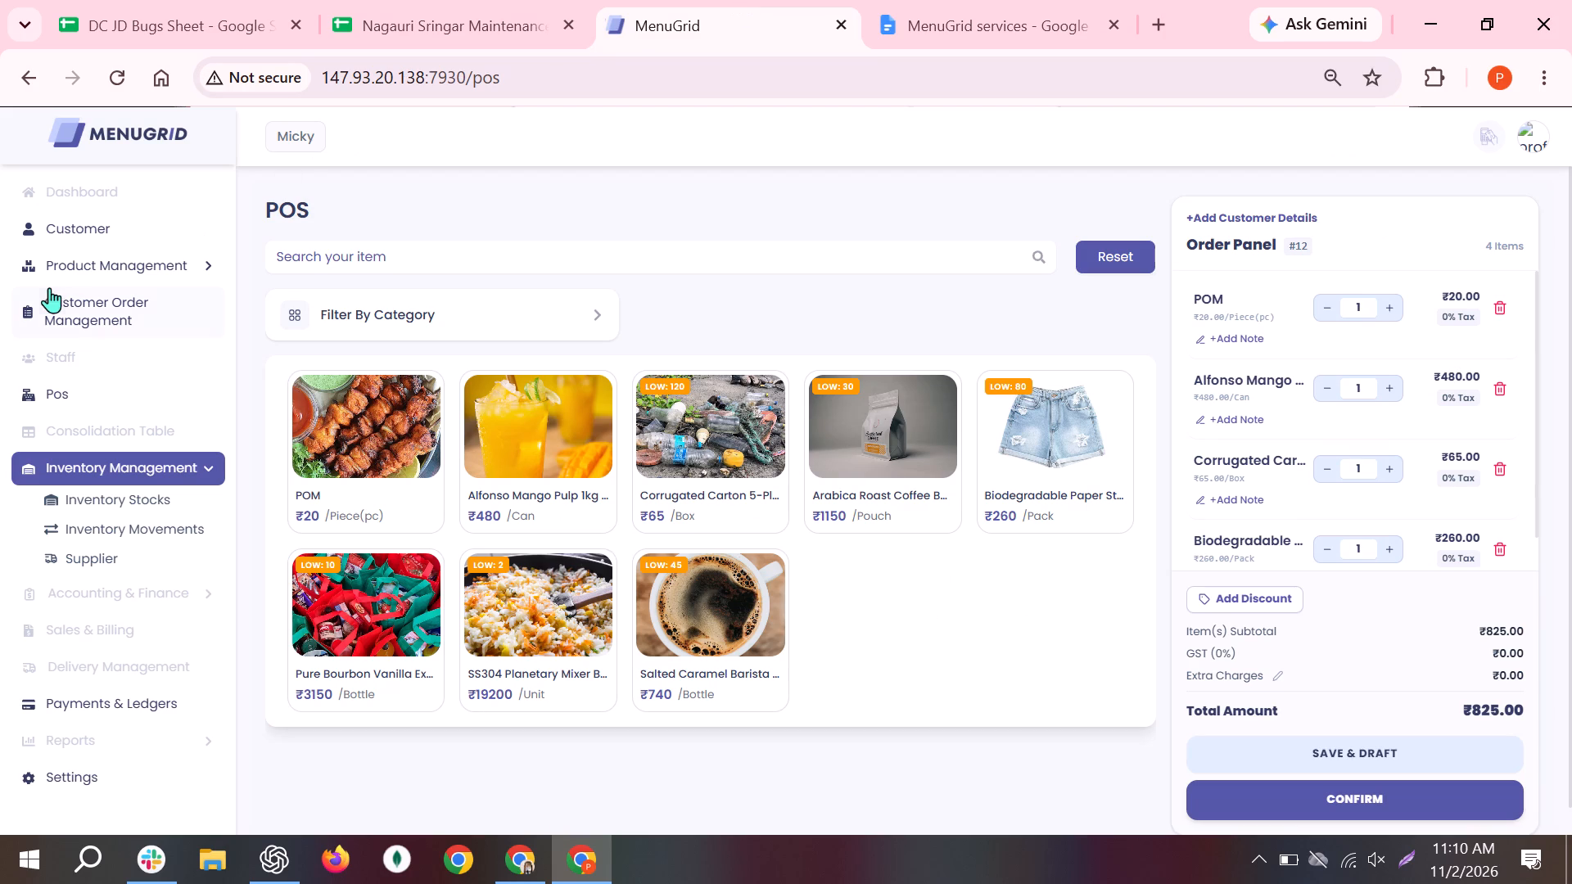
pyautogui.click(73, 399)
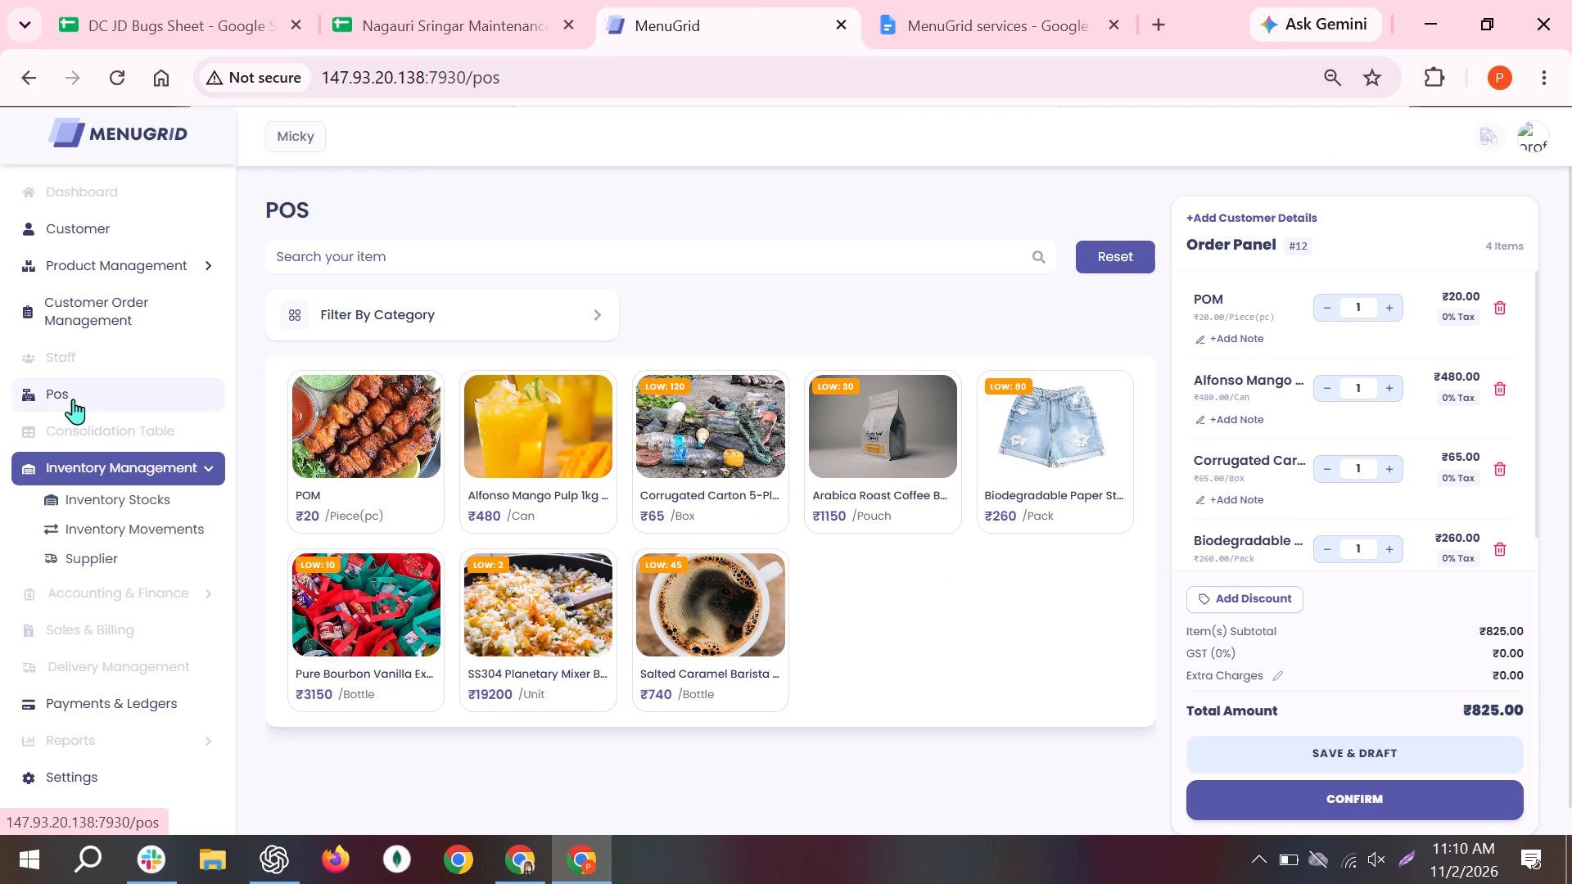
pyautogui.click(913, 0)
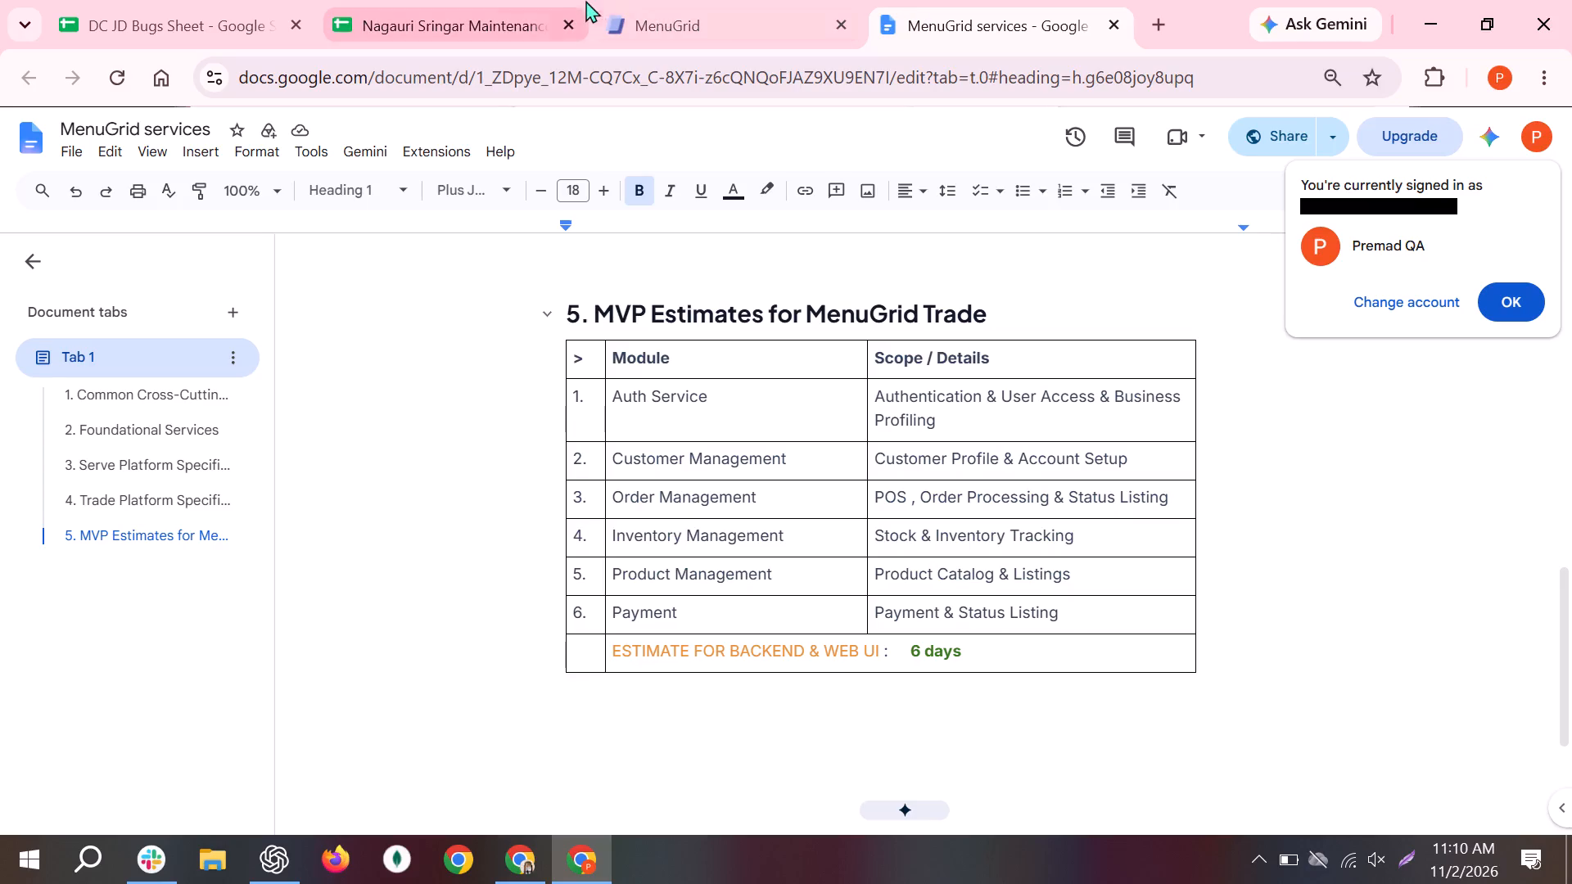
pyautogui.click(635, 9)
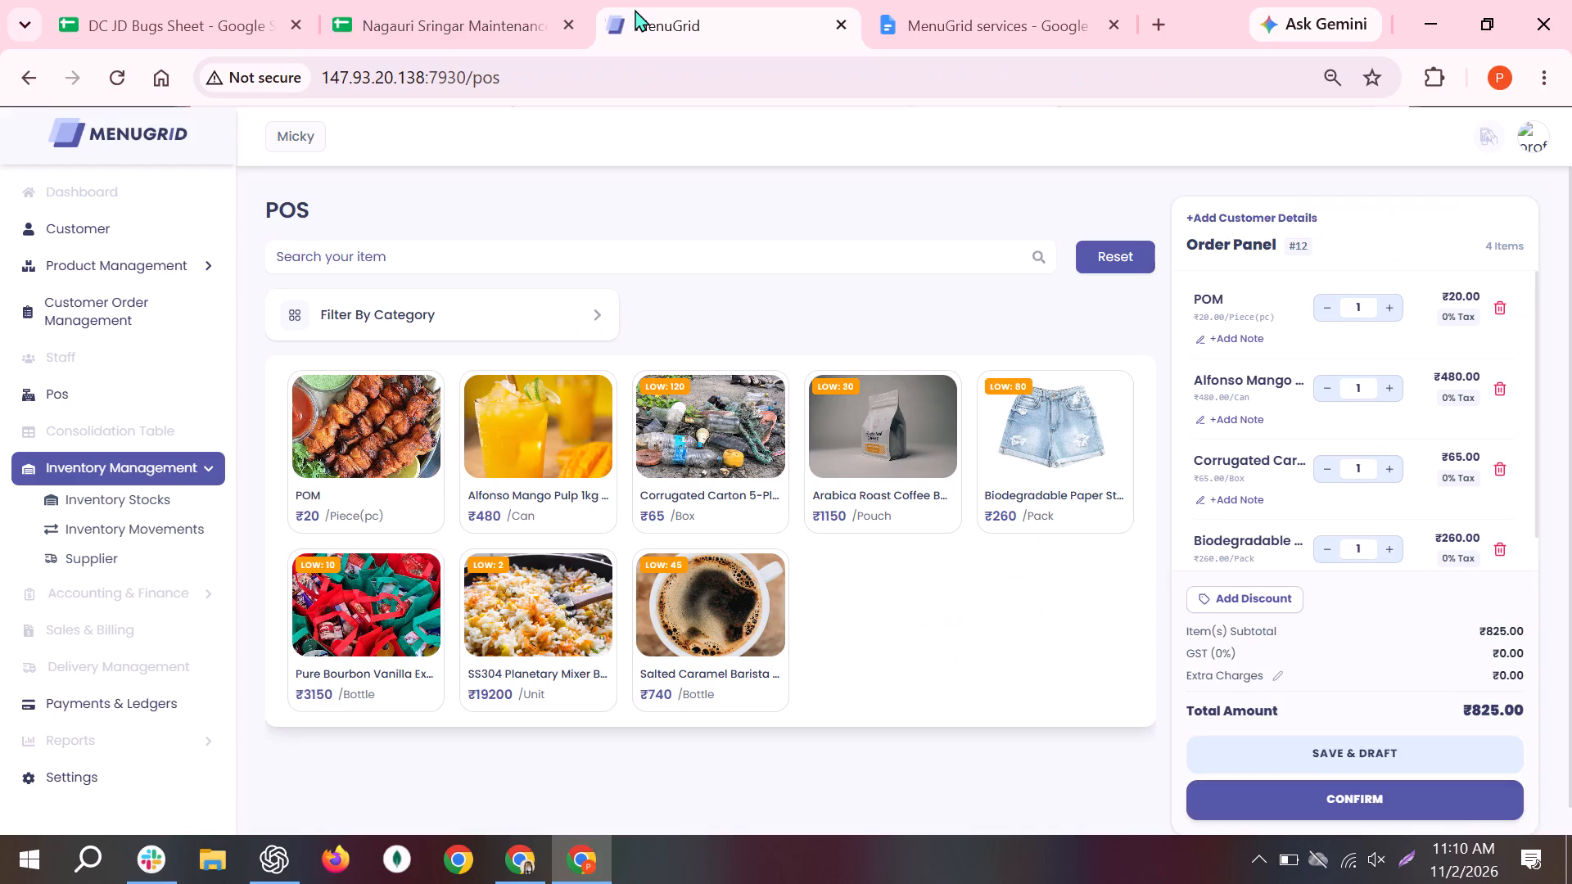
pyautogui.click(930, 0)
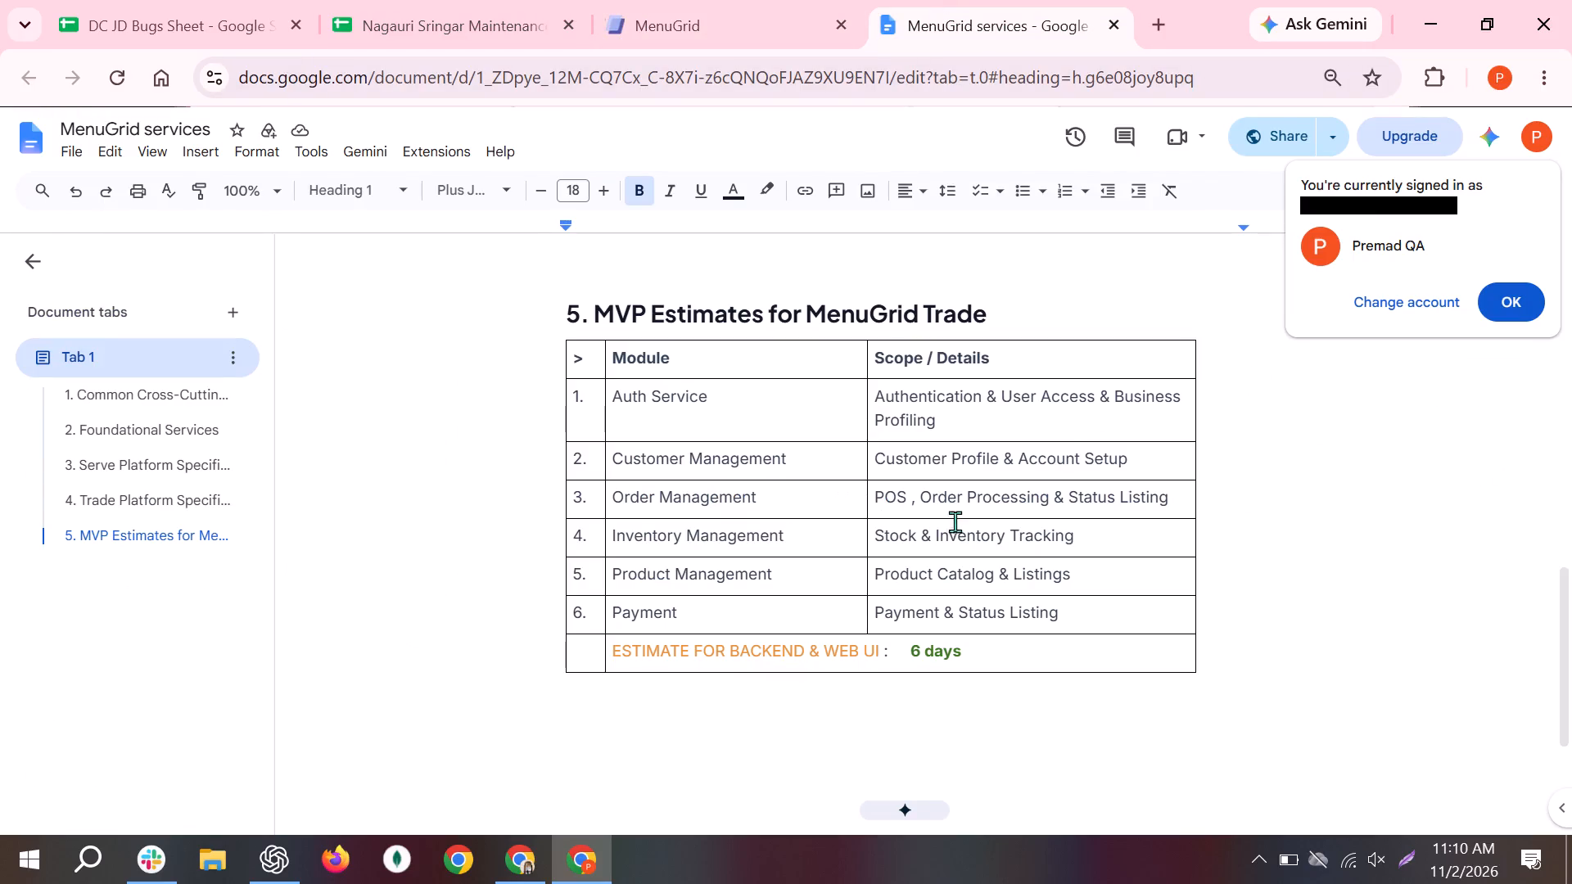
pyautogui.click(608, 0)
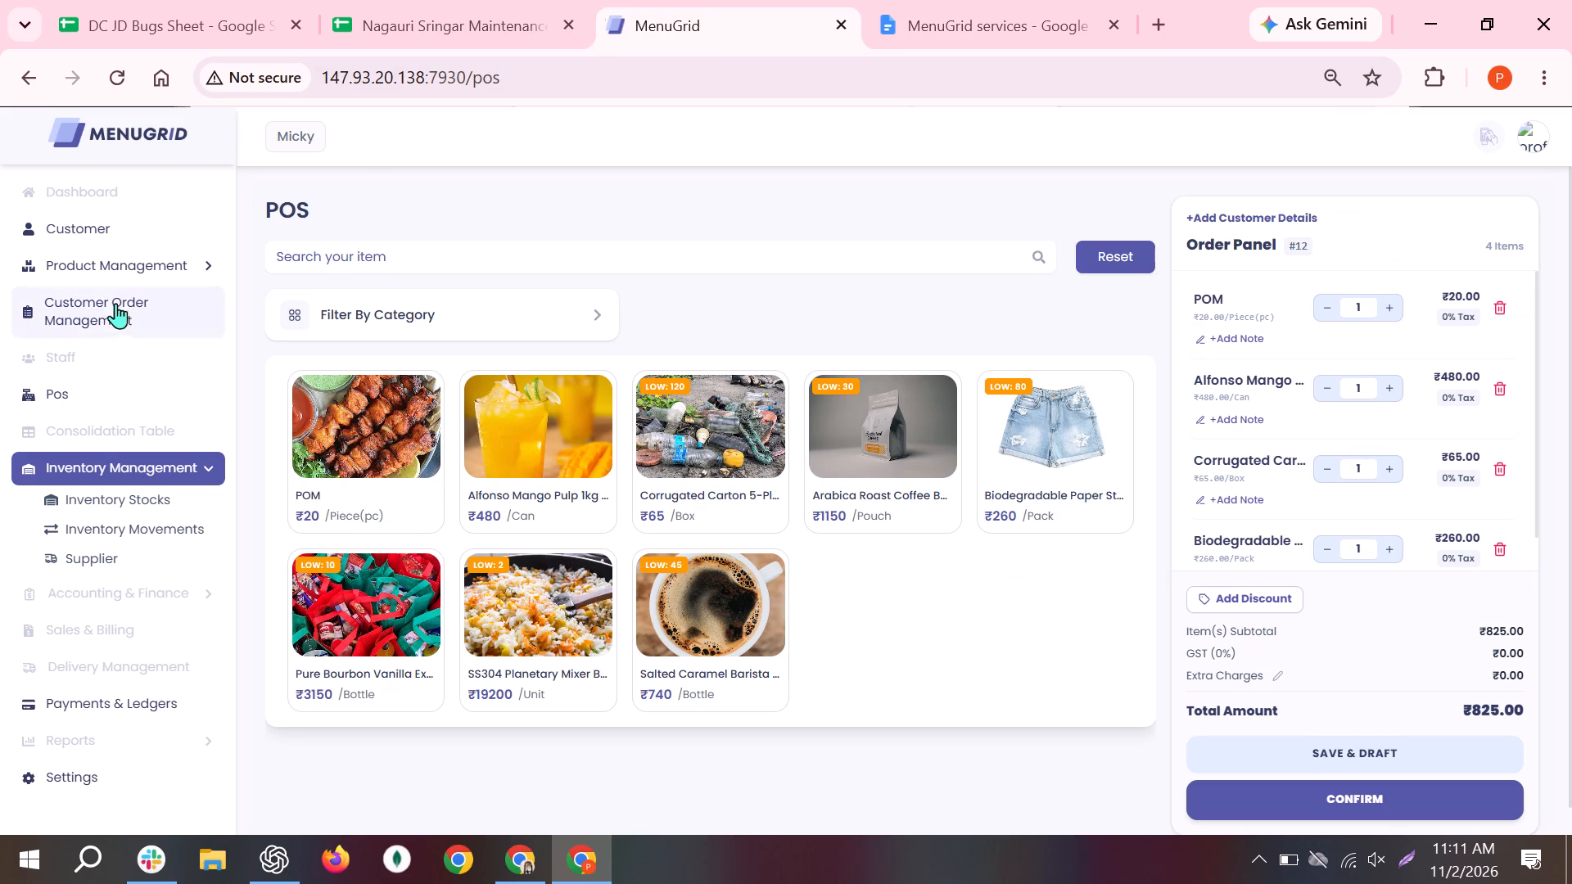
pyautogui.click(87, 407)
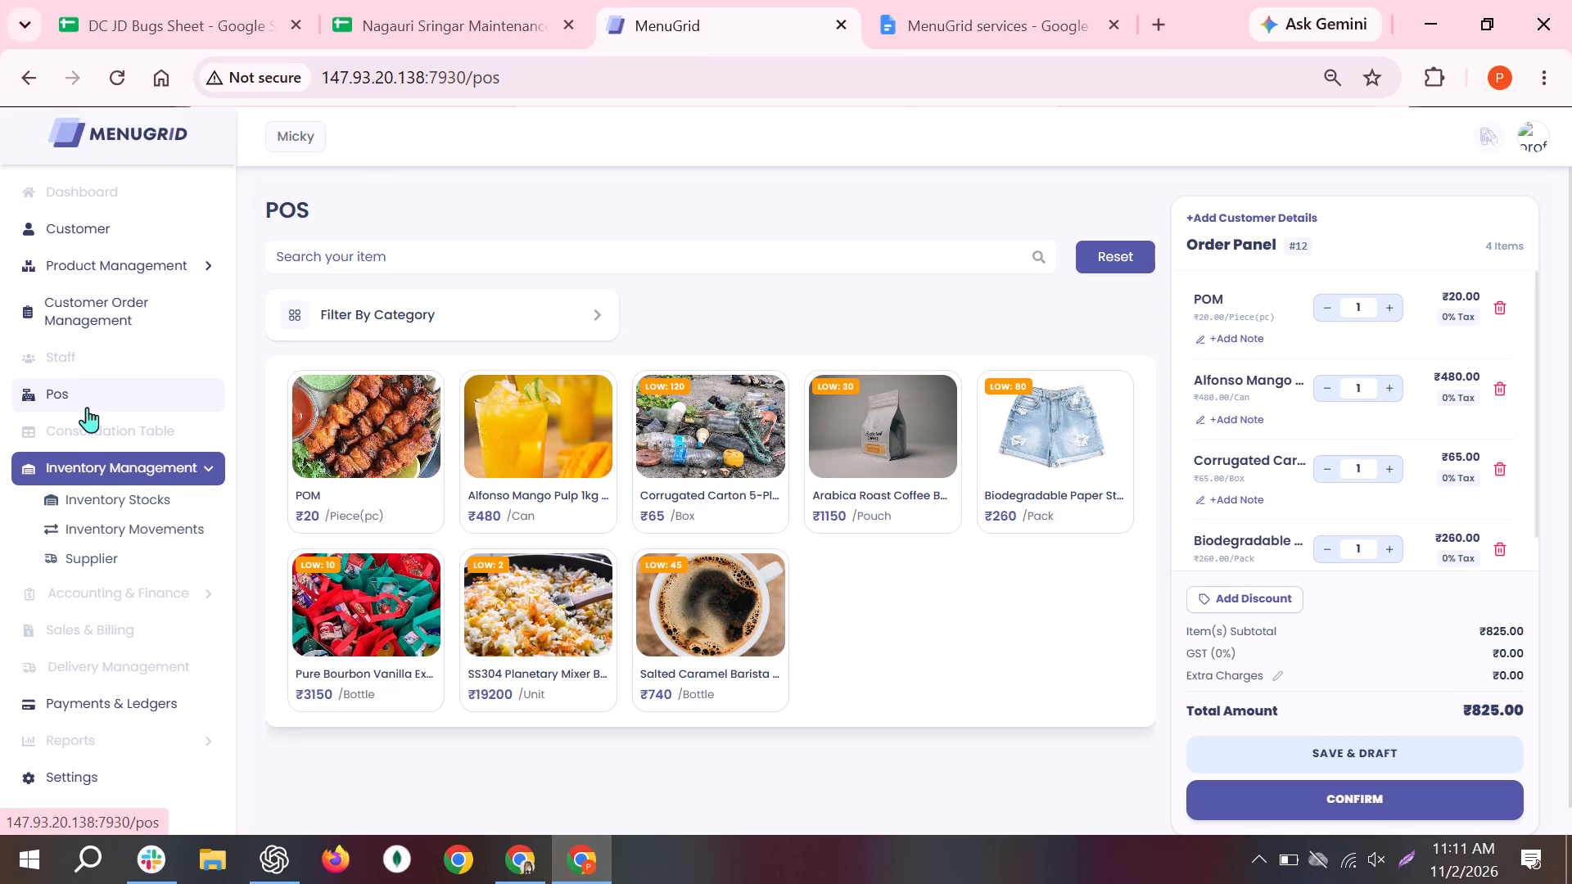
# In the document's MVP Estimates table, delete "Processing & Status Listing" from the Order Management scope.
pyautogui.click(1037, 2)
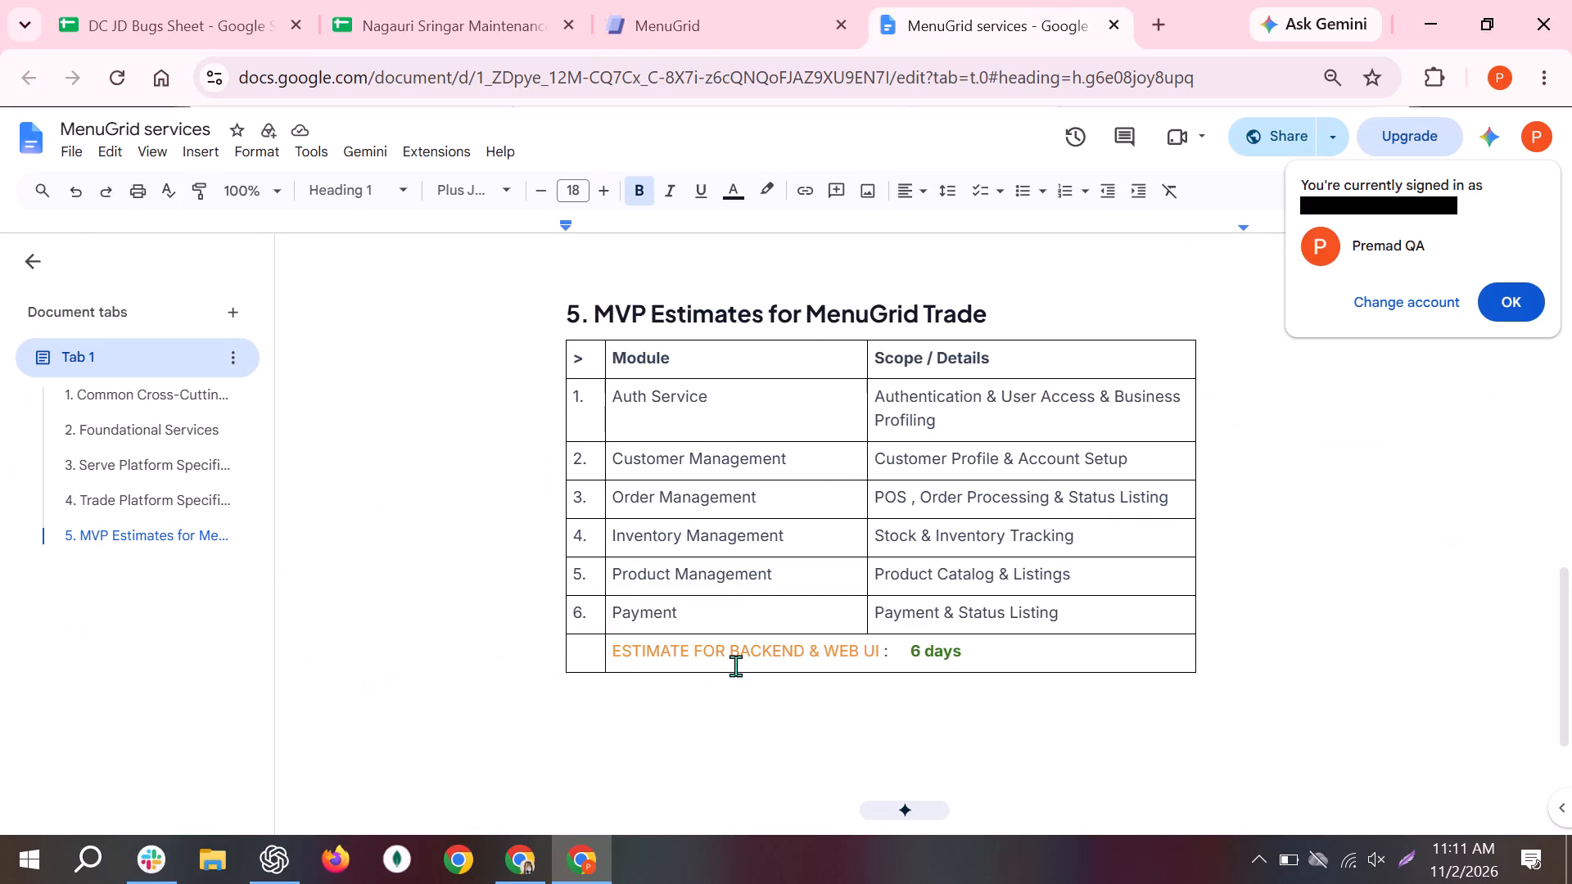
pyautogui.doubleClick(1022, 504)
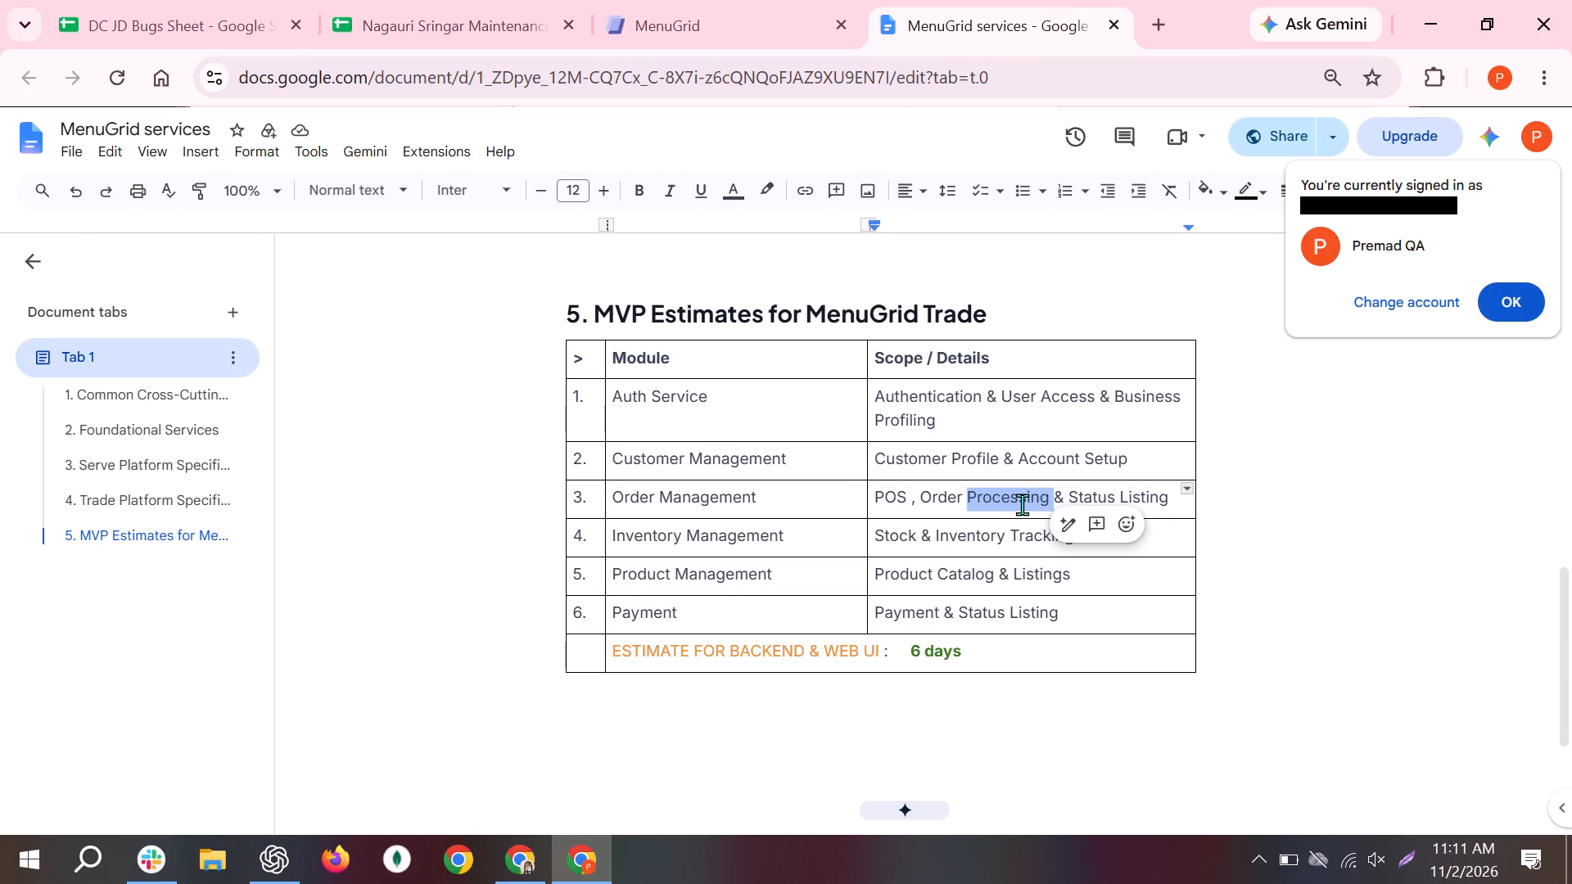
pyautogui.keyDown('shift'); pyautogui.click(1145, 489); pyautogui.keyUp('shift')
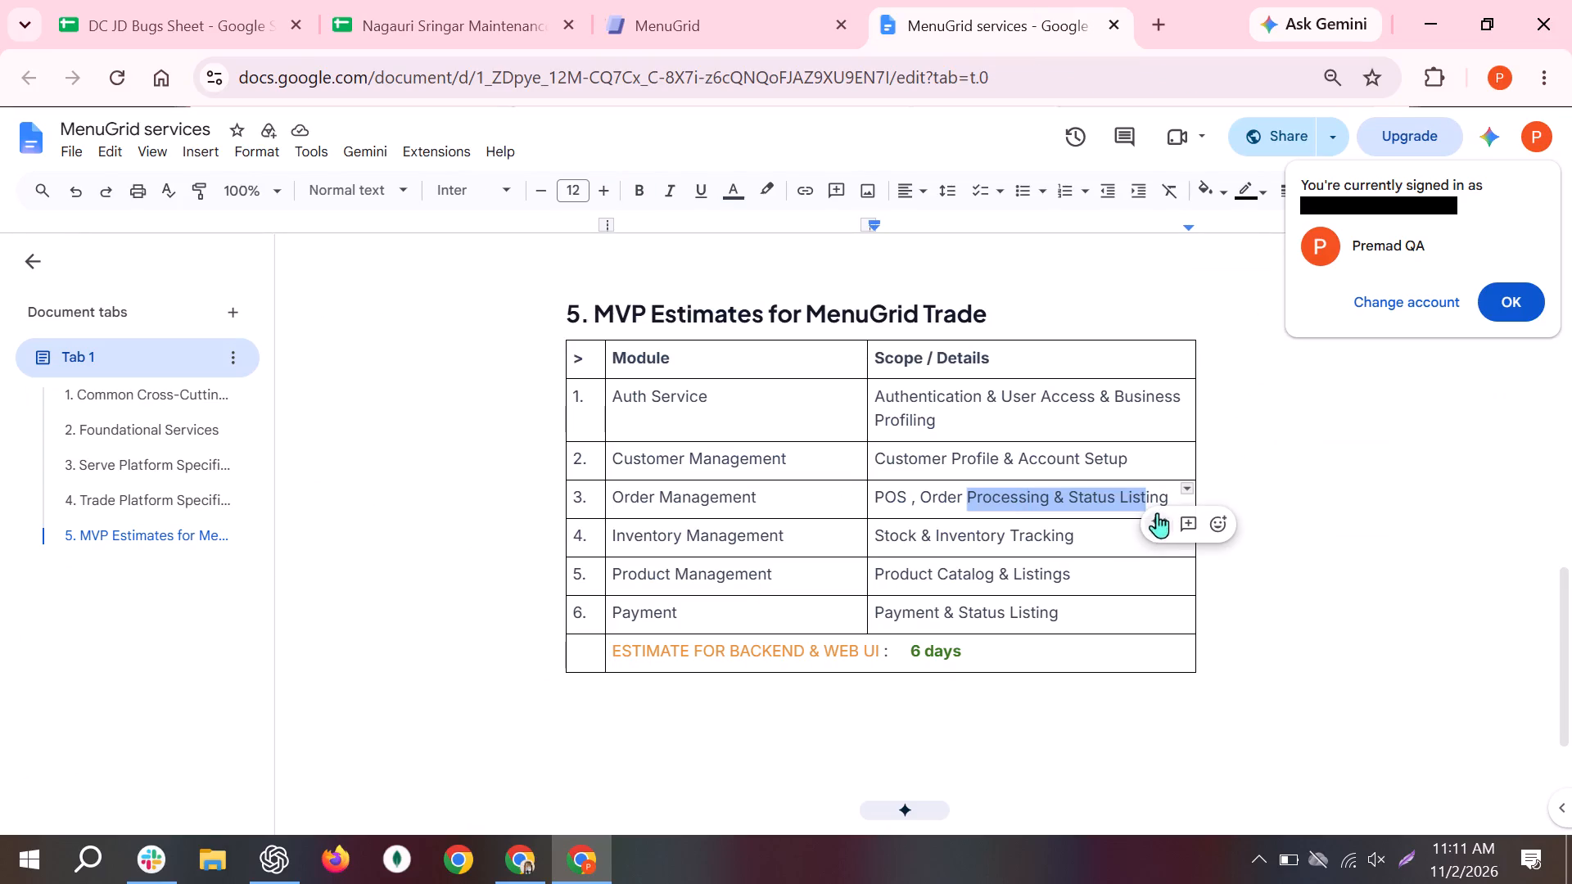
pyautogui.keyDown('shift'); pyautogui.click(1168, 501); pyautogui.keyUp('shift')
pyautogui.press('BackSpace')
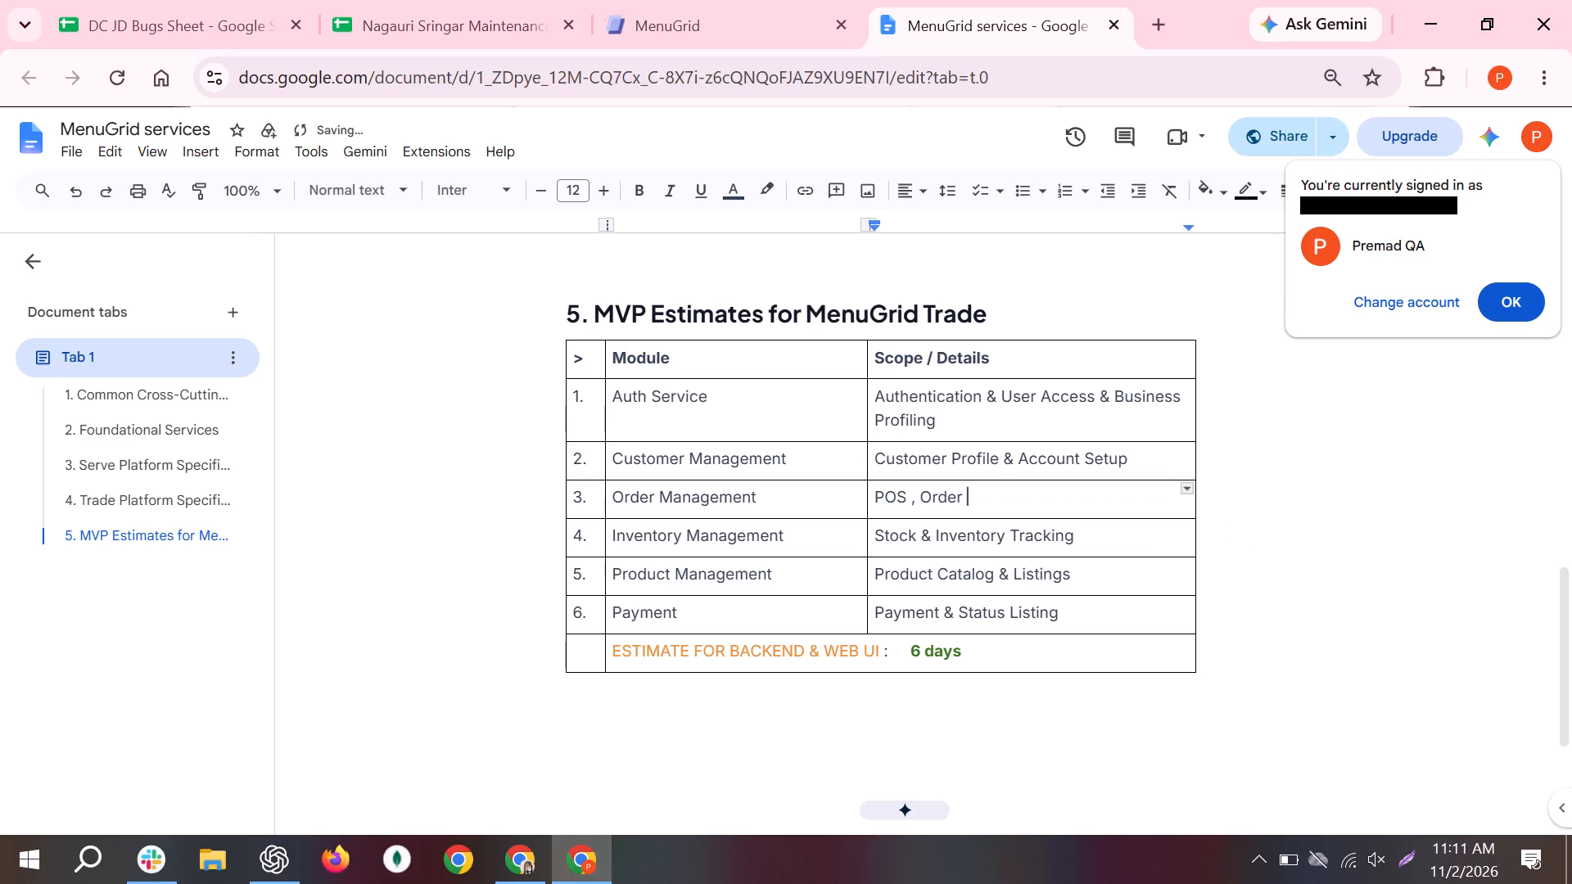
pyautogui.press('BackSpace')
pyautogui.click(1543, 598)
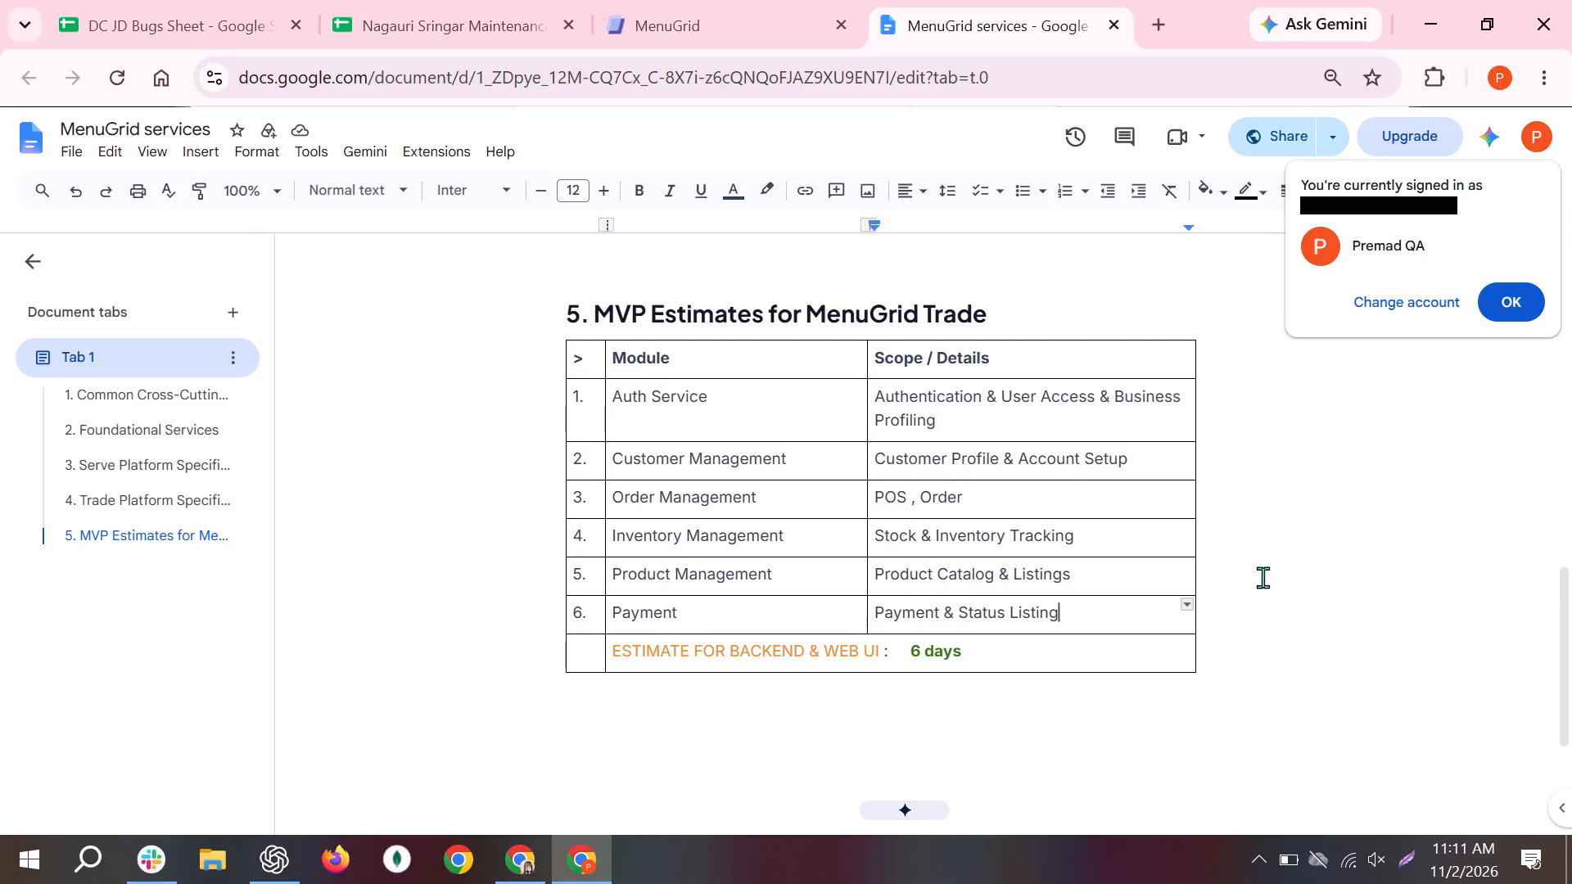
# Move the MenuGrid browser tab so that it sits after the MenuGrid services document.
pyautogui.click(566, 0)
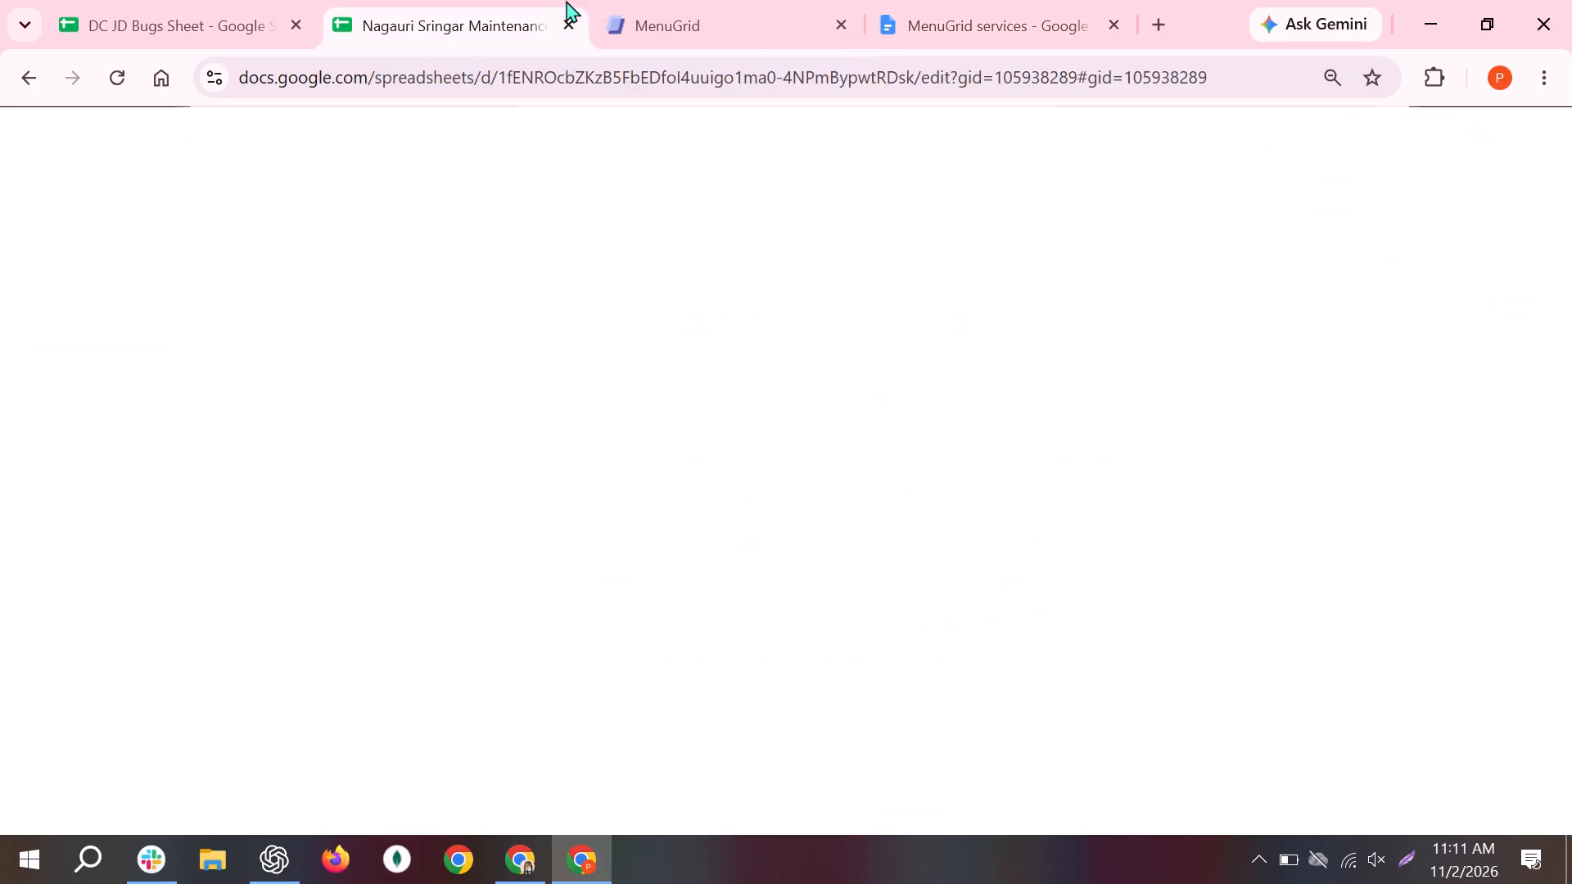
pyautogui.moveTo(599, 0); pyautogui.dragTo(171, 326)
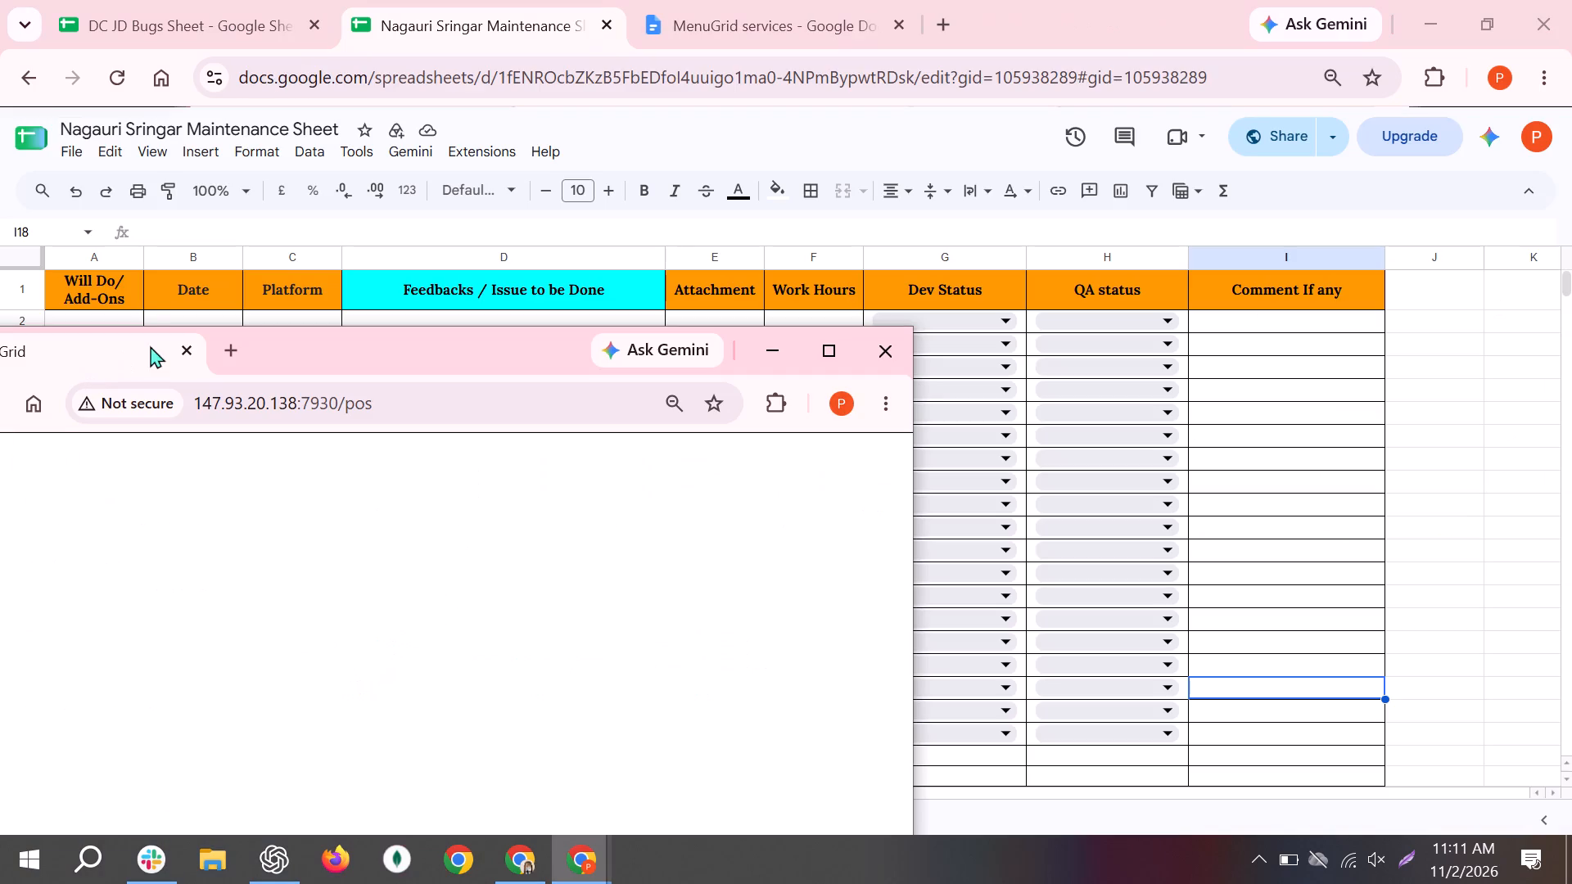
pyautogui.moveTo(148, 347); pyautogui.dragTo(916, 0)
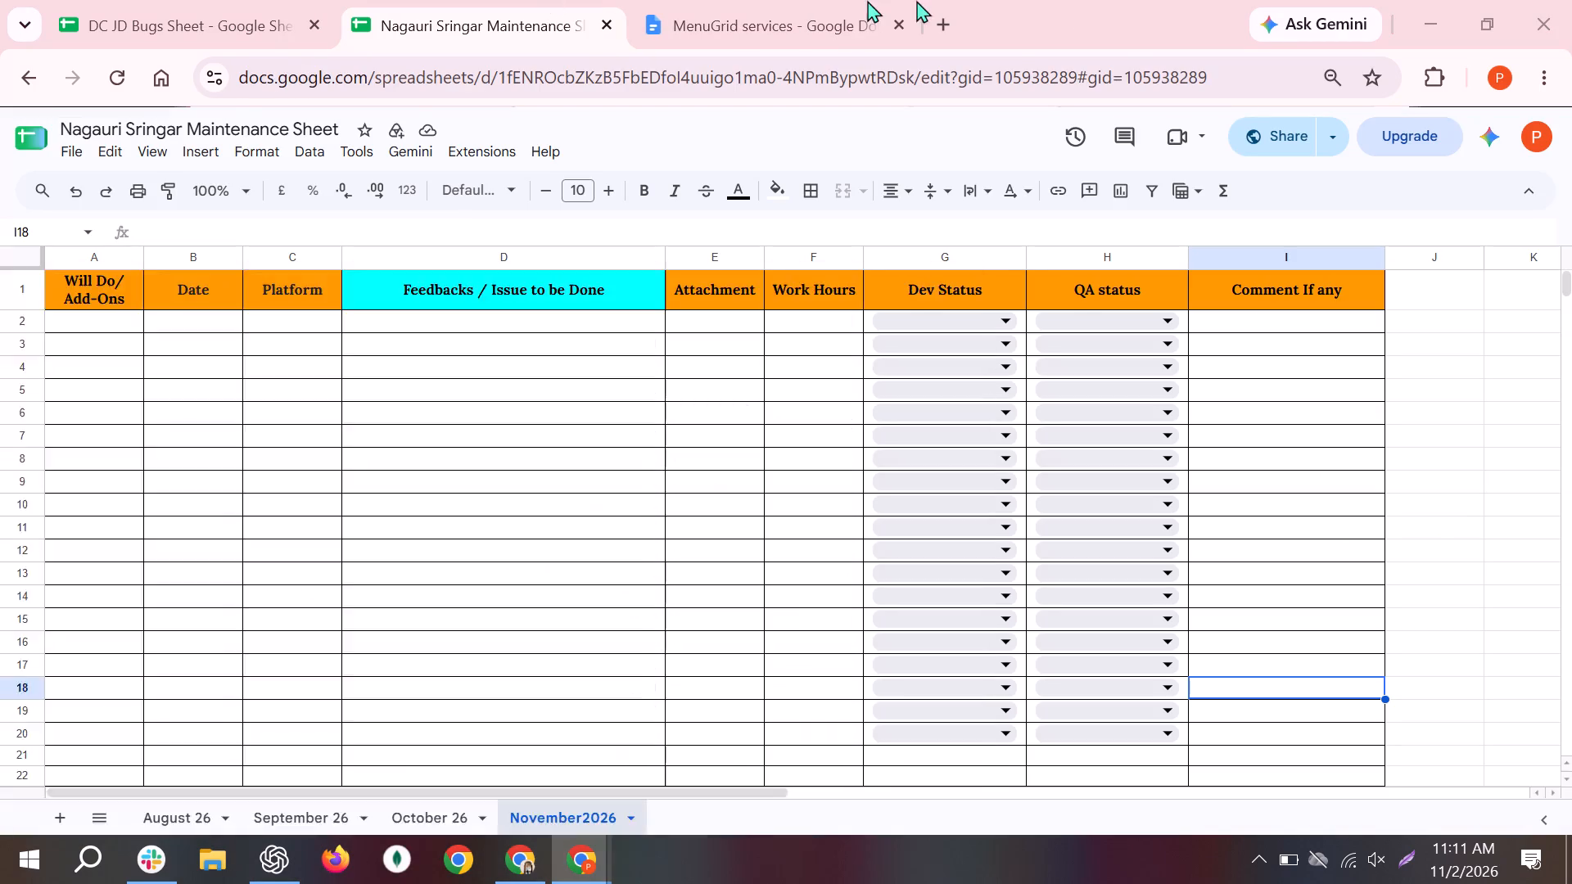
pyautogui.moveTo(916, 0); pyautogui.dragTo(1009, 0)
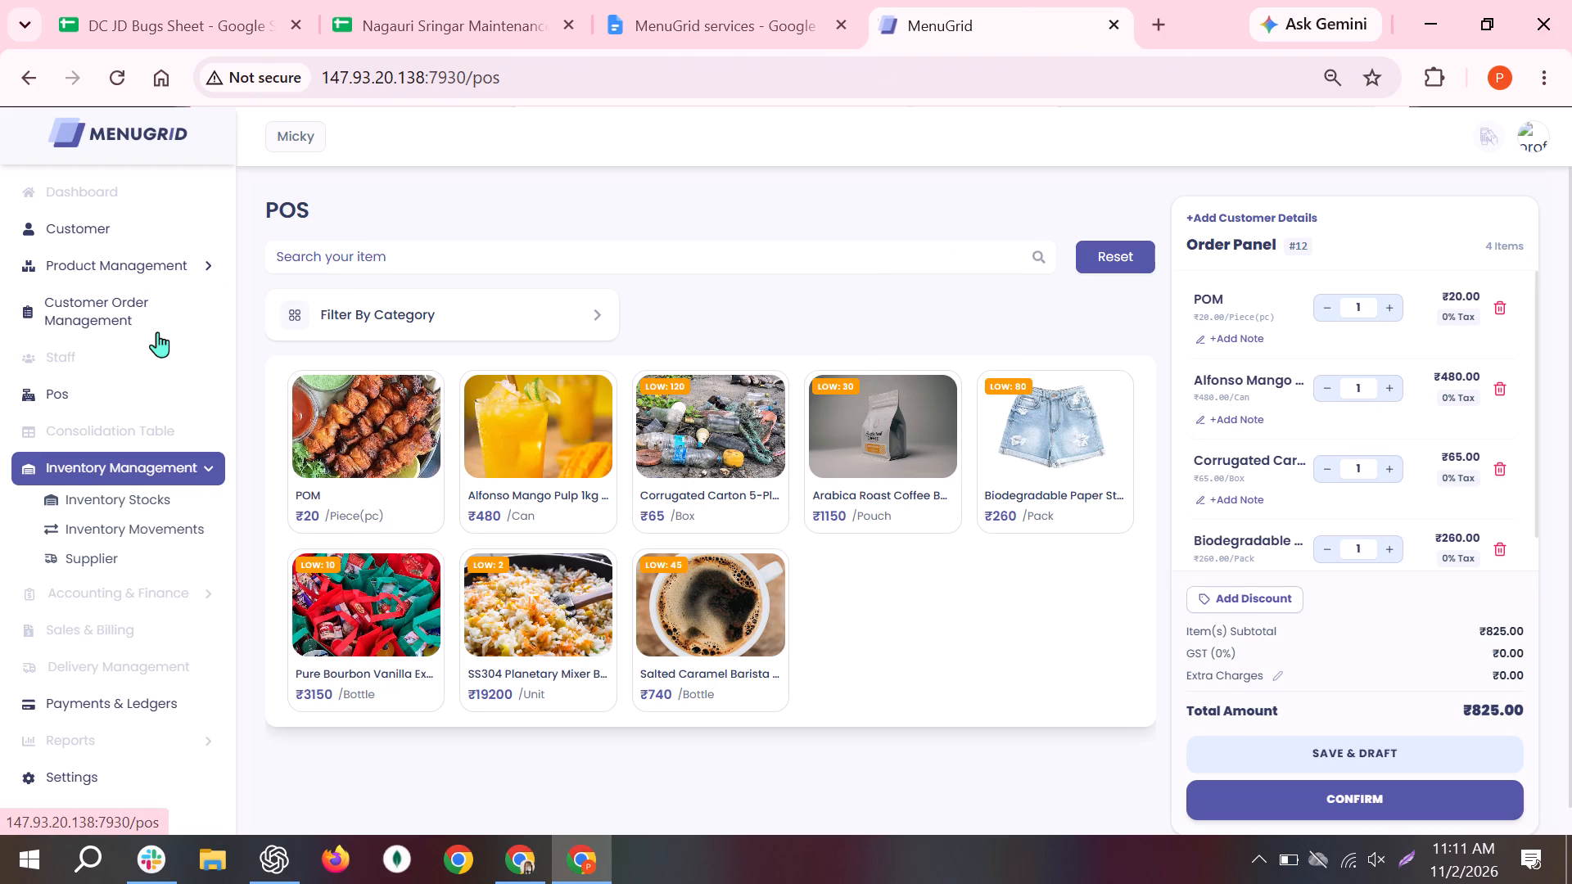
# Check MenuGrid's Customer Order Management page against the document's Order Management row, and return to the POS page.
pyautogui.click(152, 325)
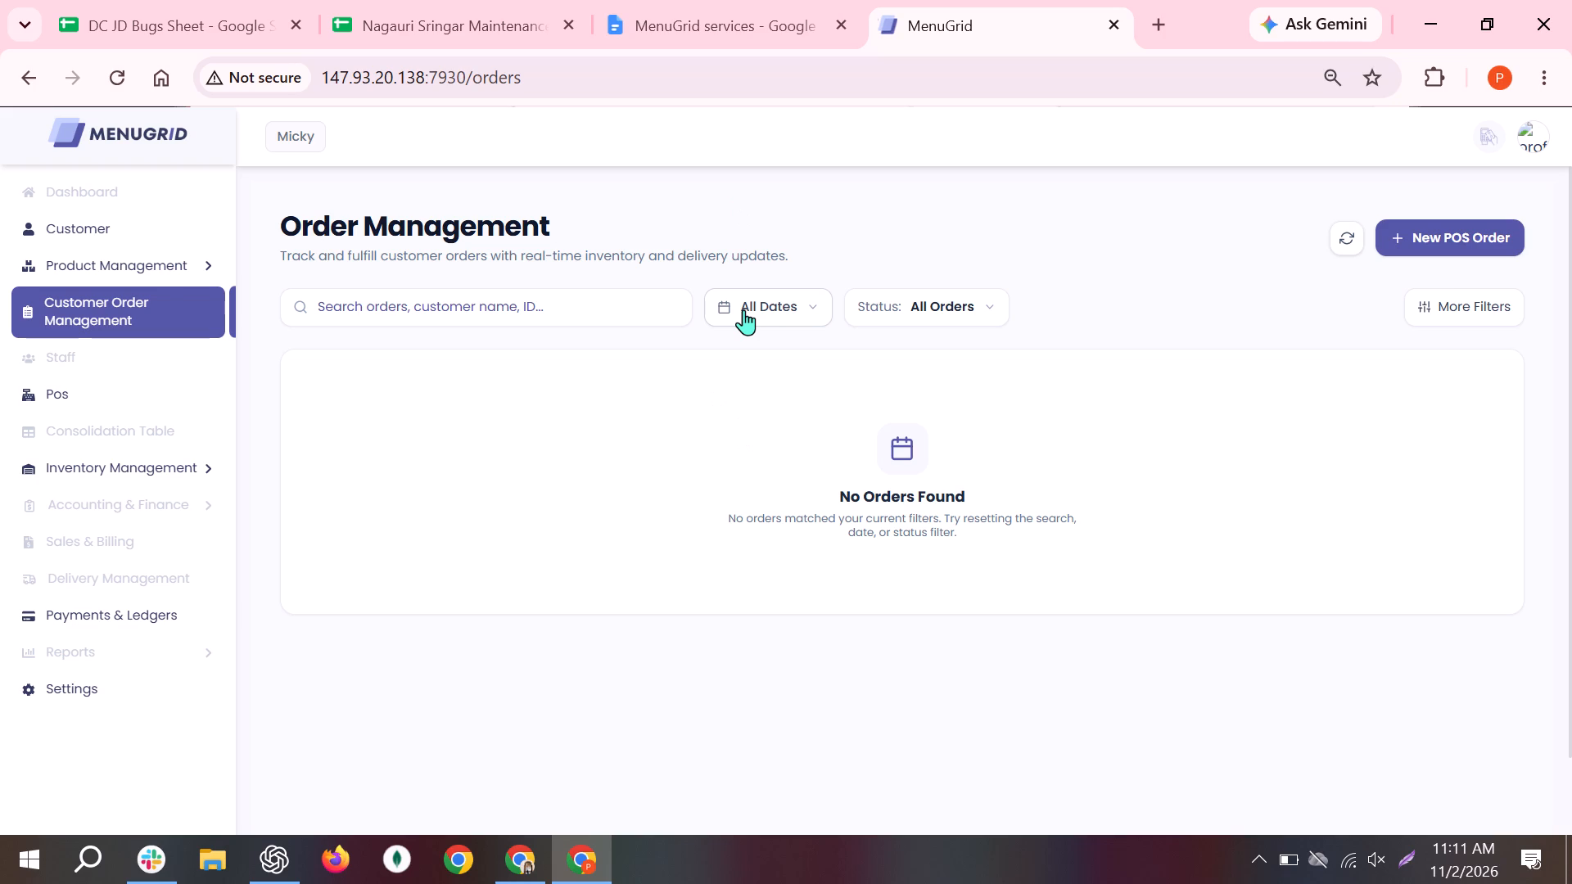
pyautogui.click(751, 0)
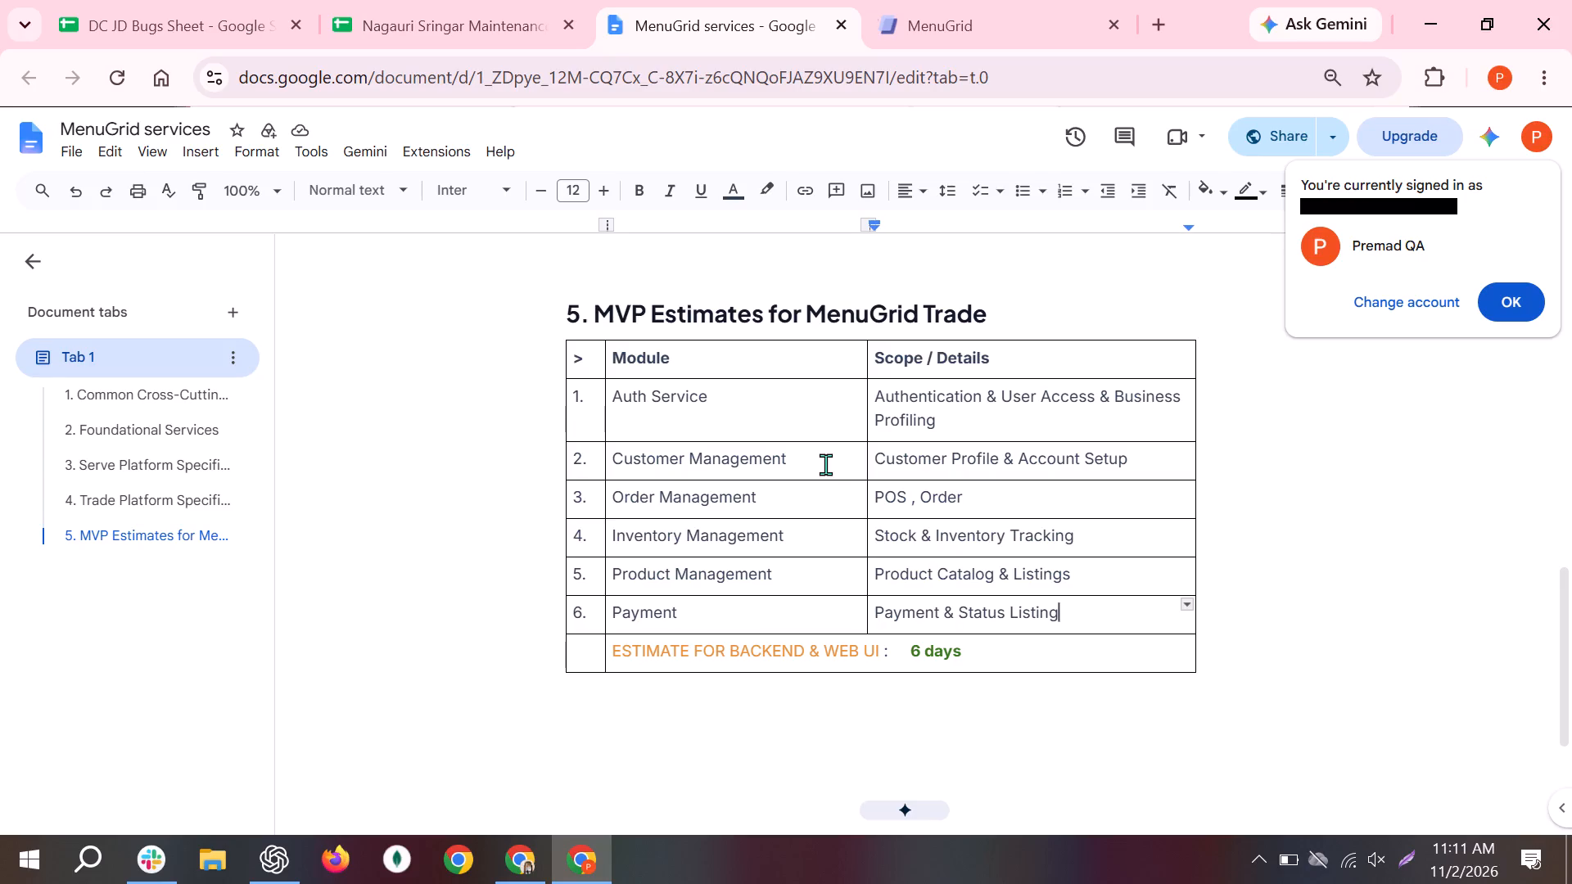
pyautogui.click(825, 464)
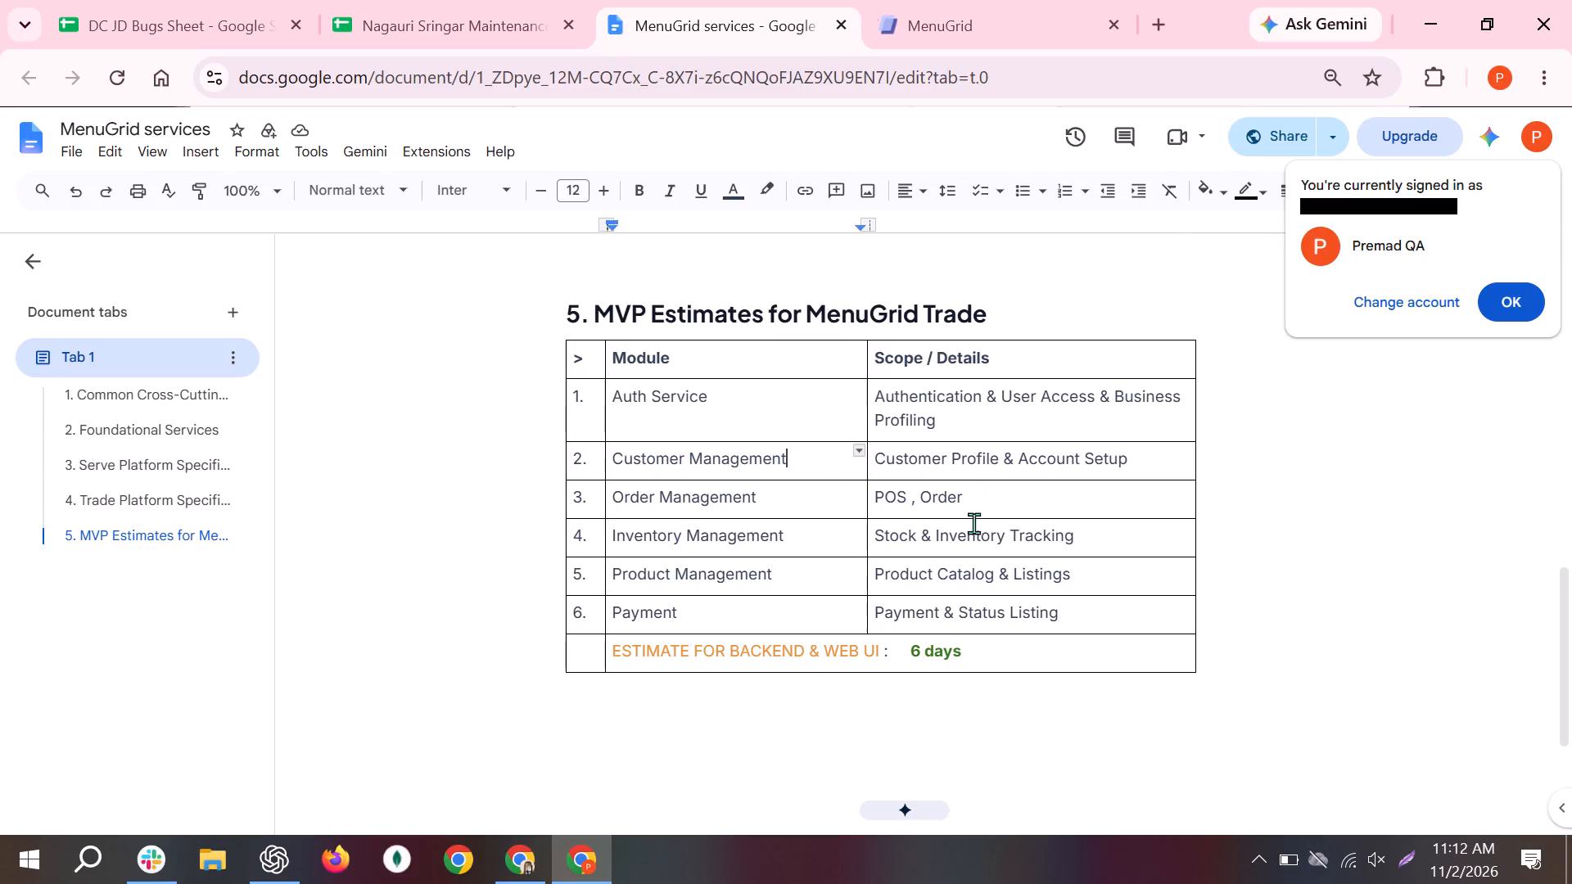
pyautogui.click(928, 508)
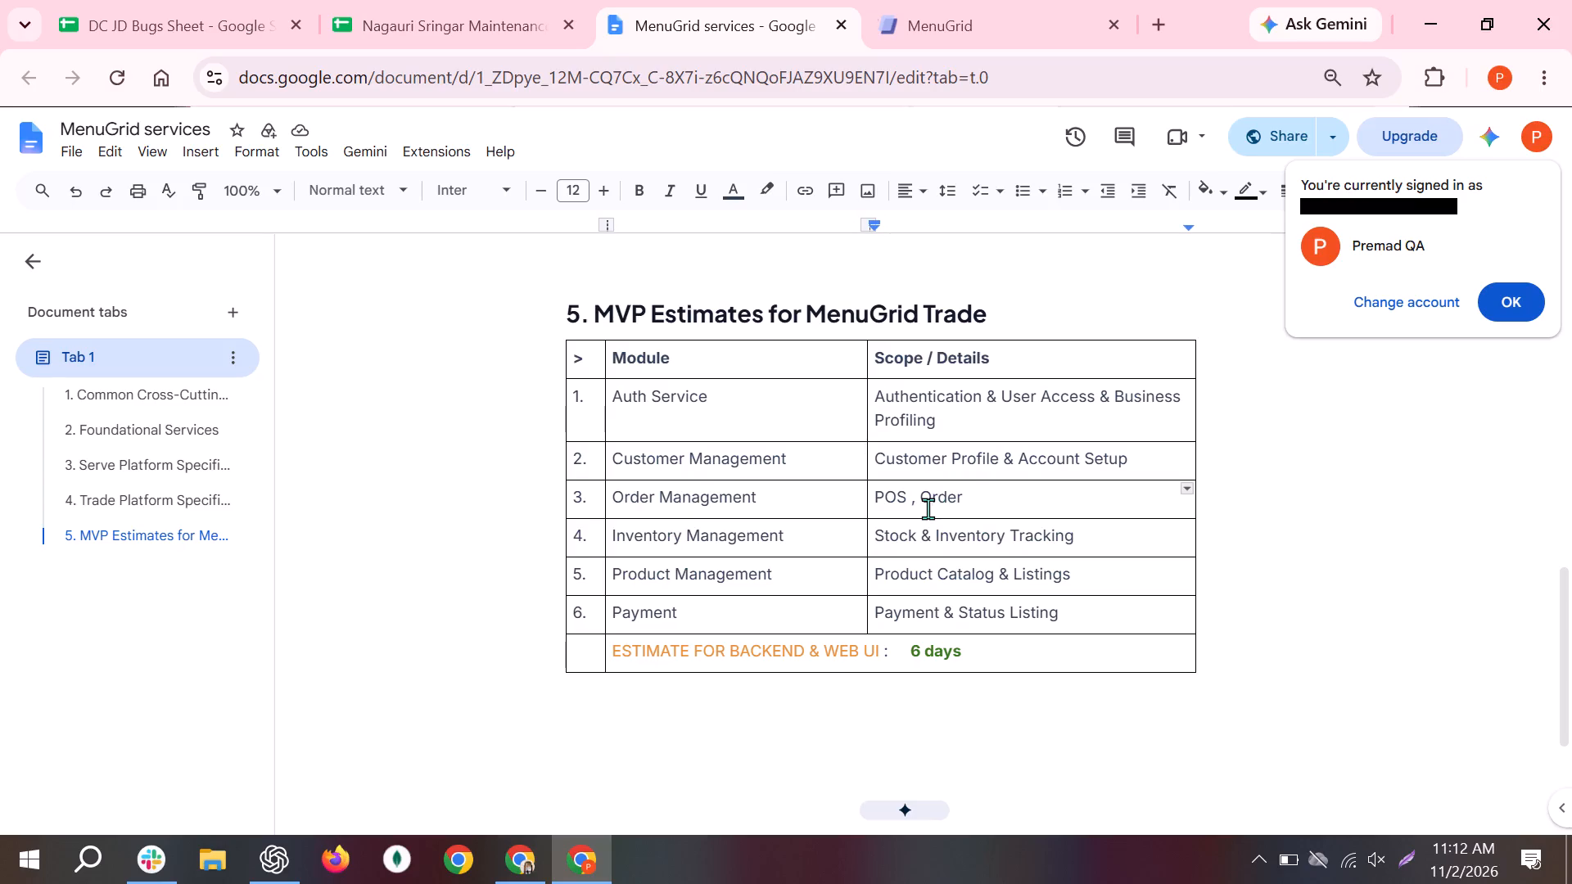
pyautogui.click(922, 0)
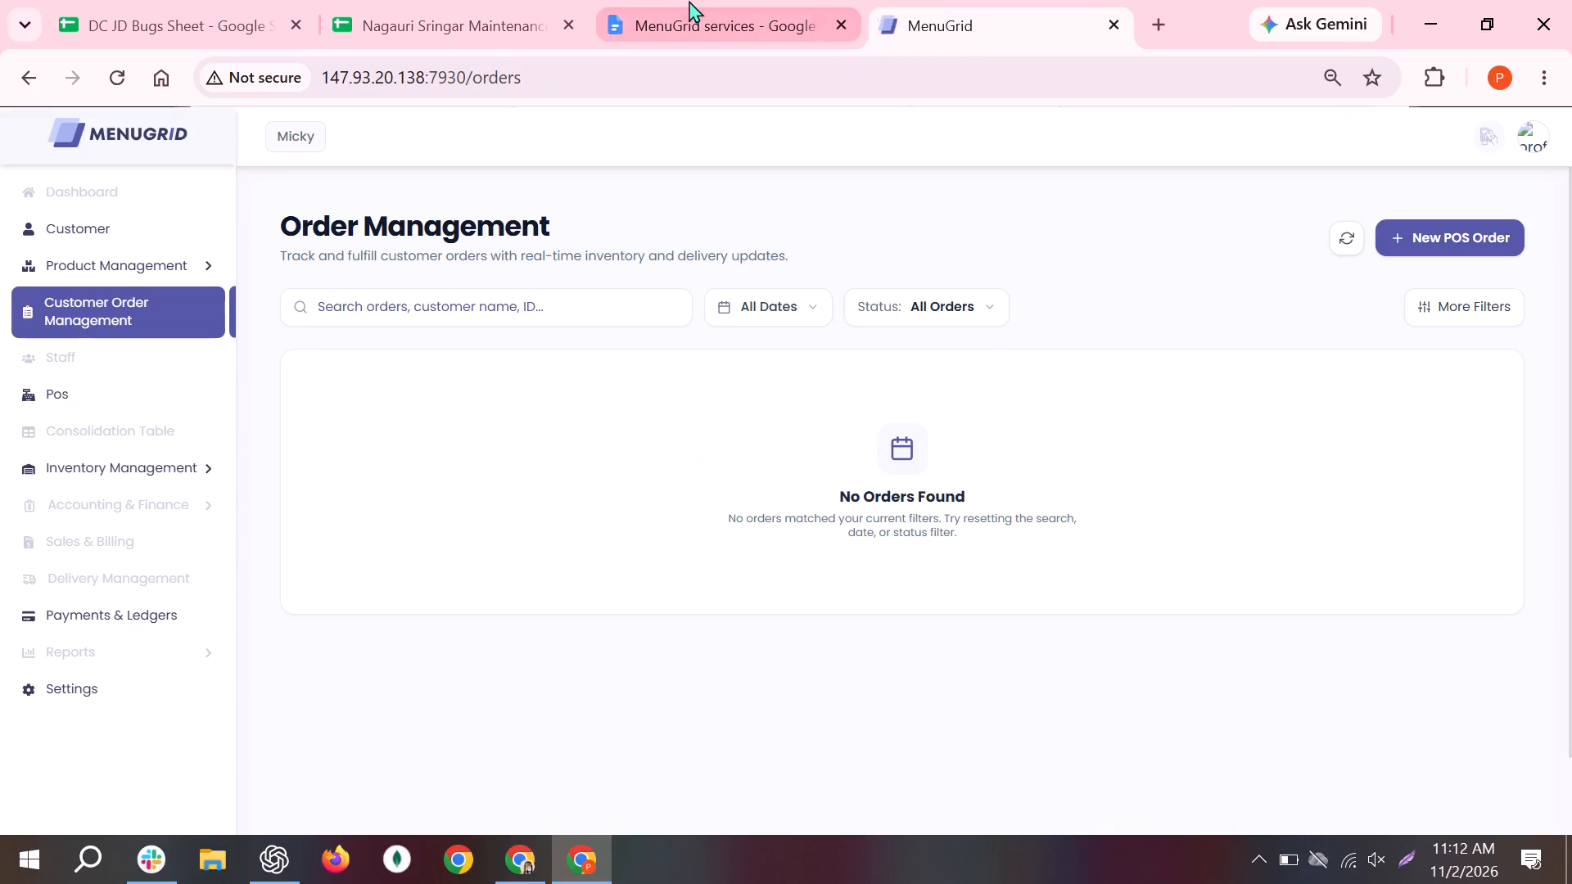
pyautogui.click(99, 399)
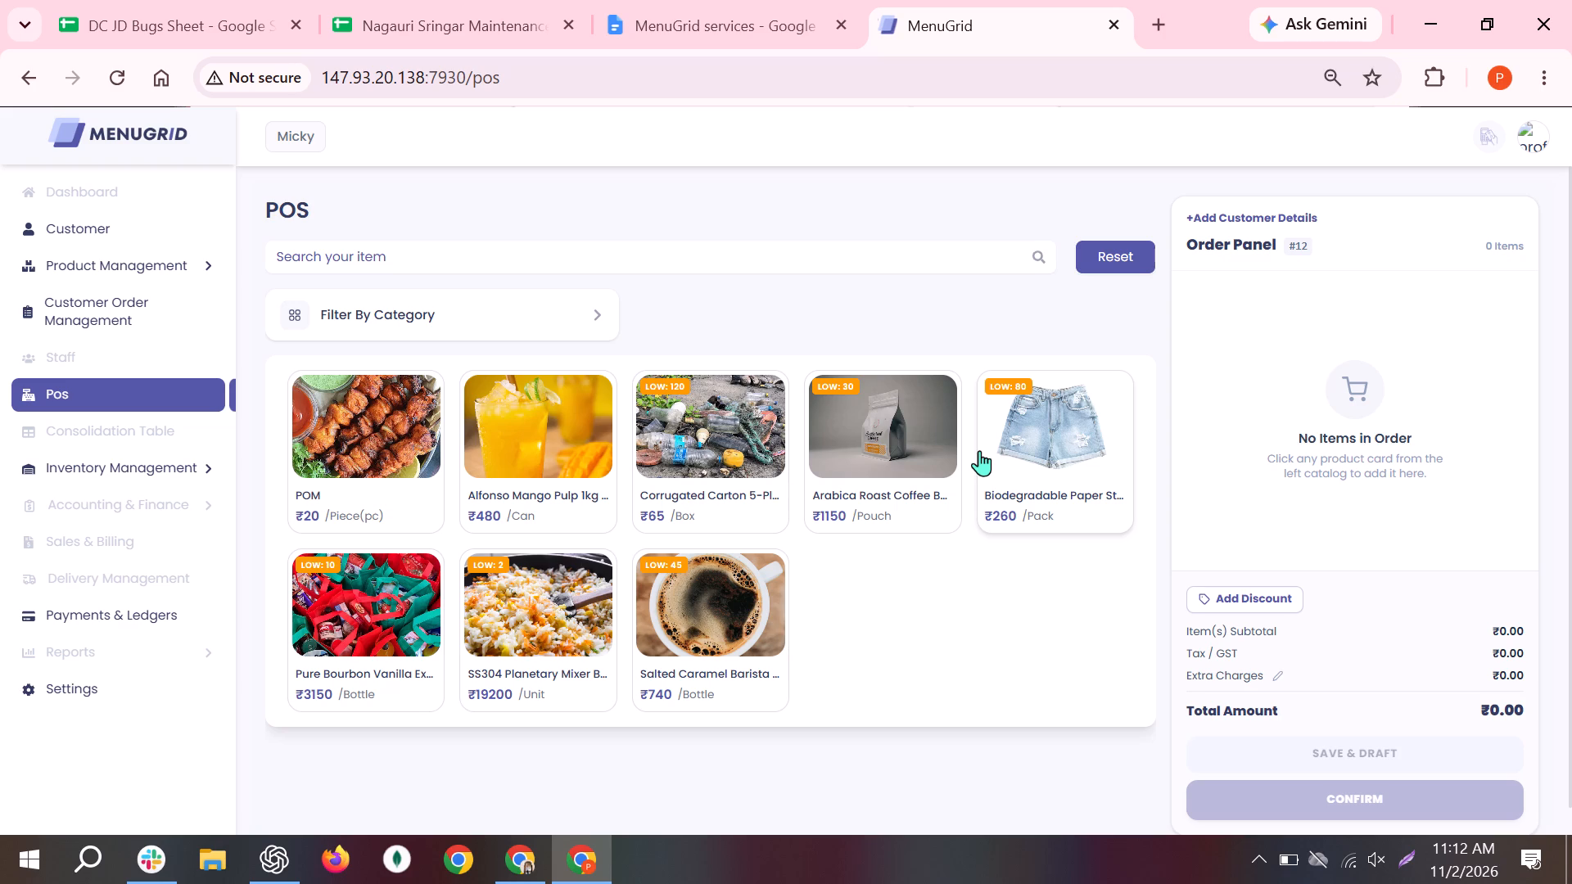
# Examine MenuGrid's Inventory Movements and Inventory Stocks pages, including the stock details of the POM item.
pyautogui.click(181, 474)
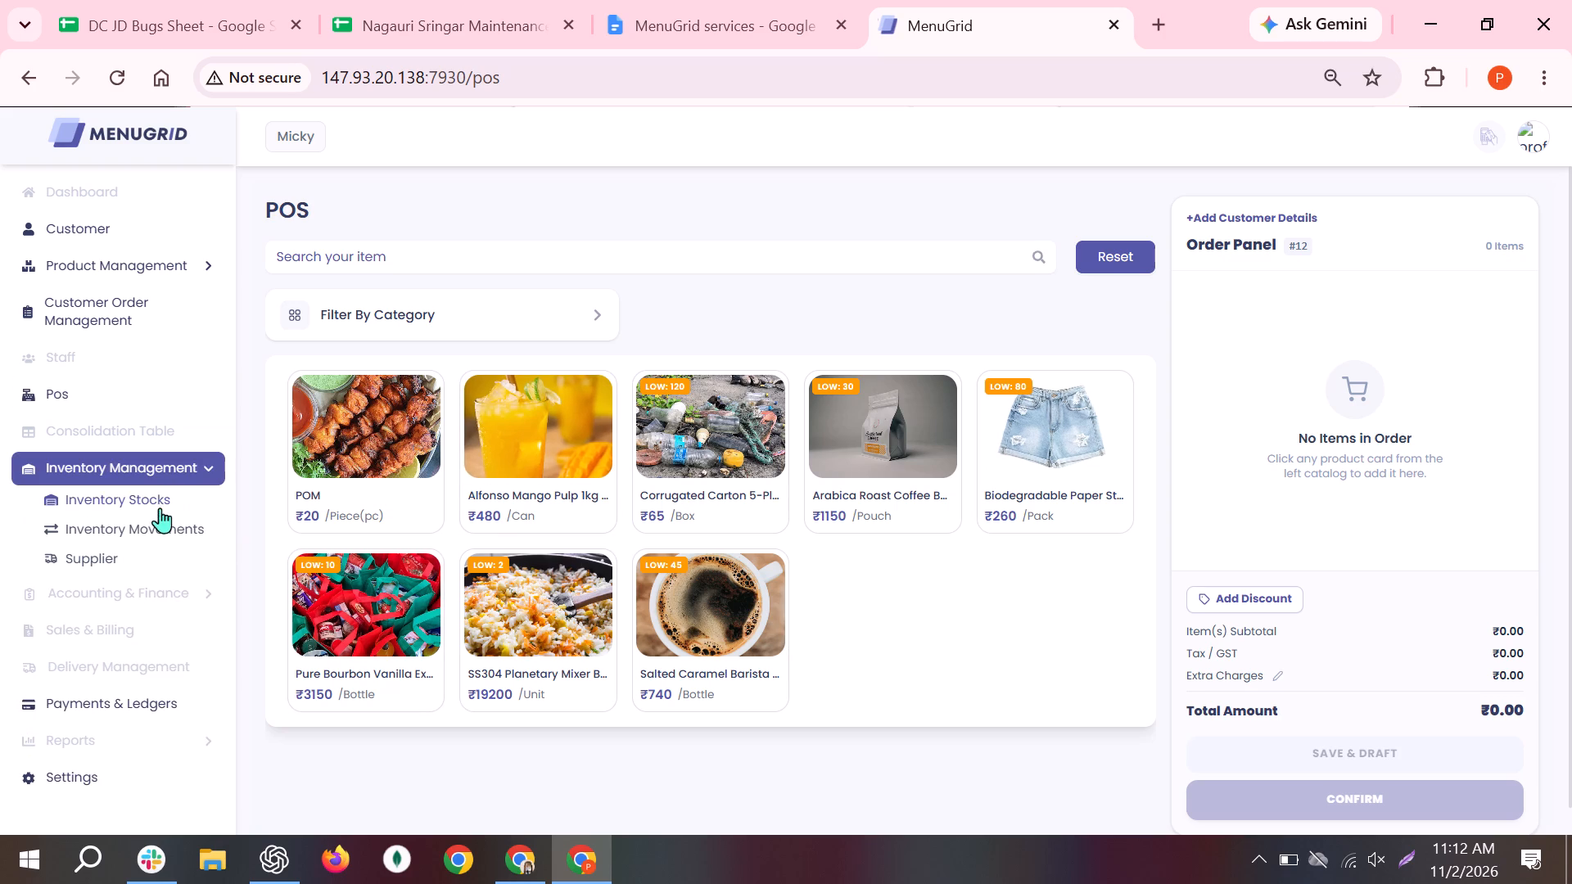
pyautogui.click(156, 514)
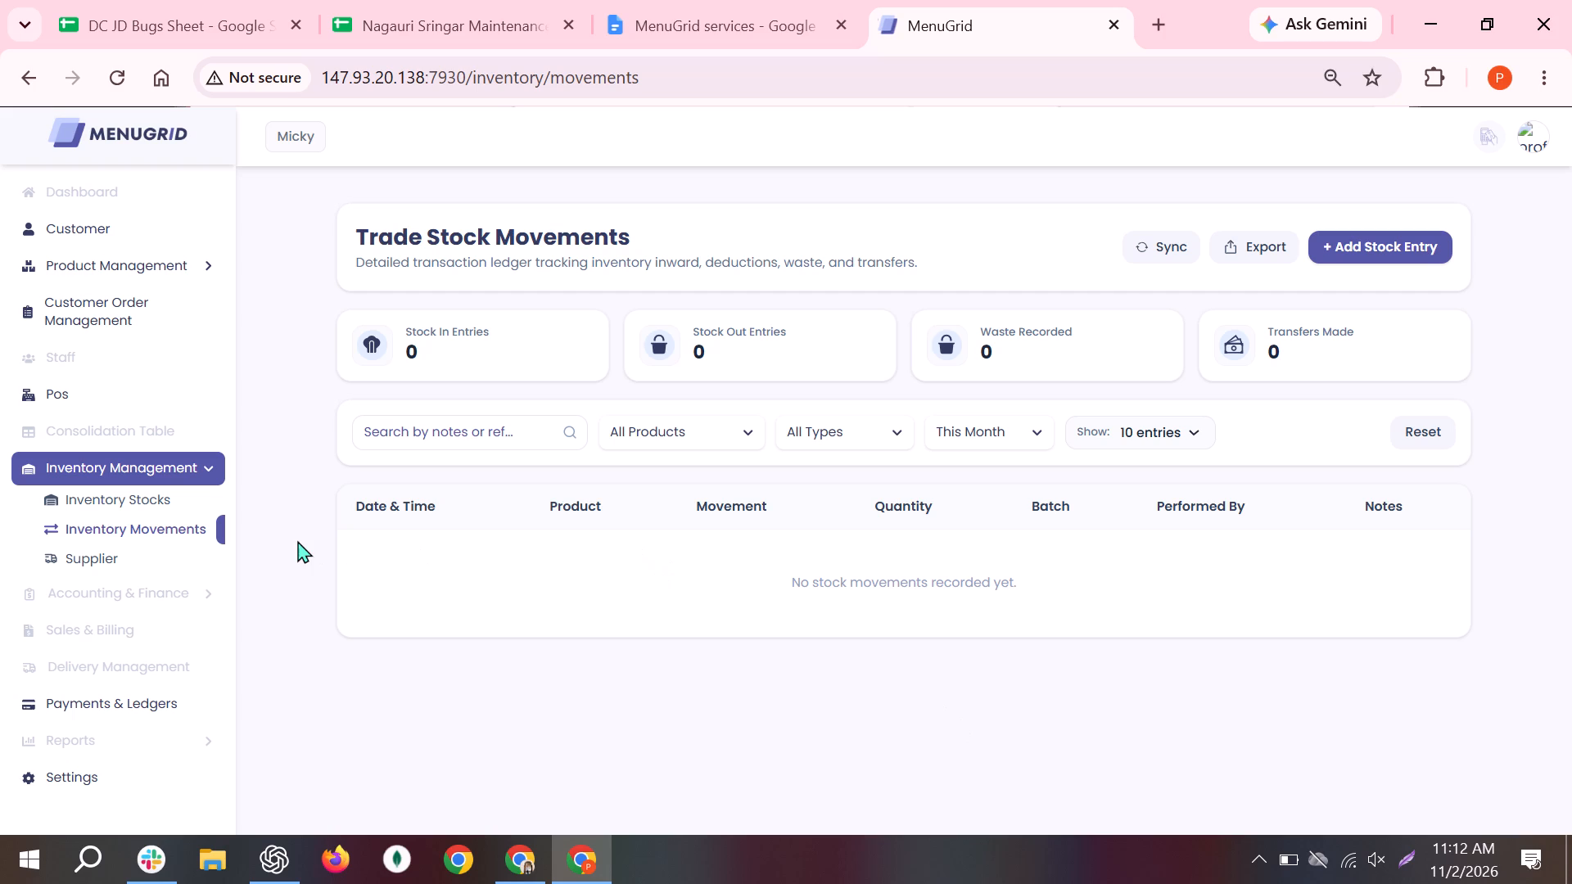
pyautogui.click(172, 507)
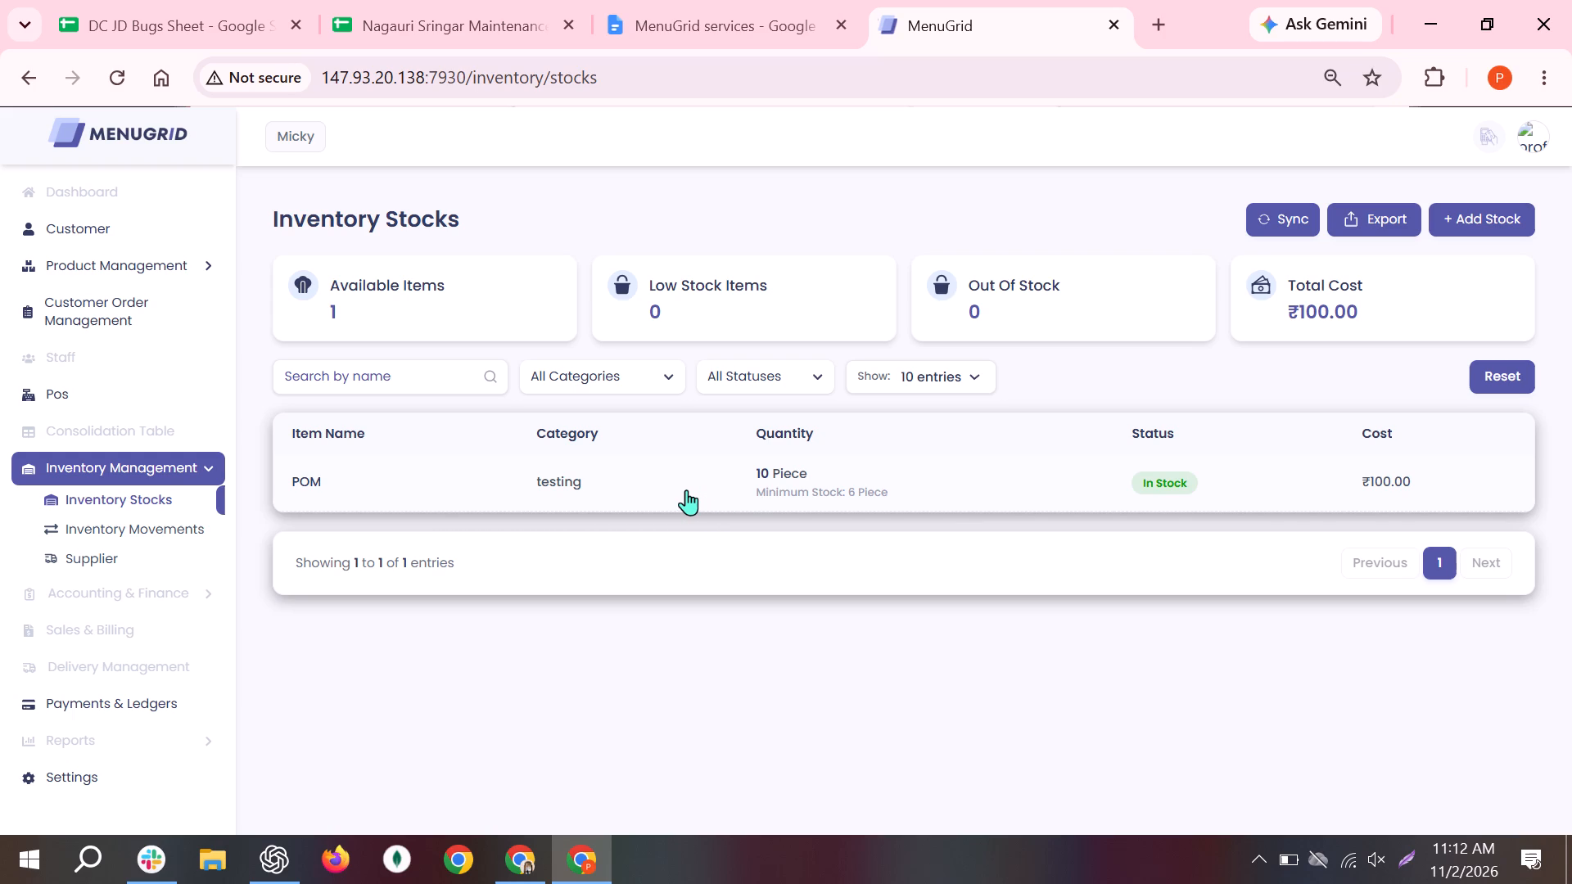
pyautogui.click(686, 489)
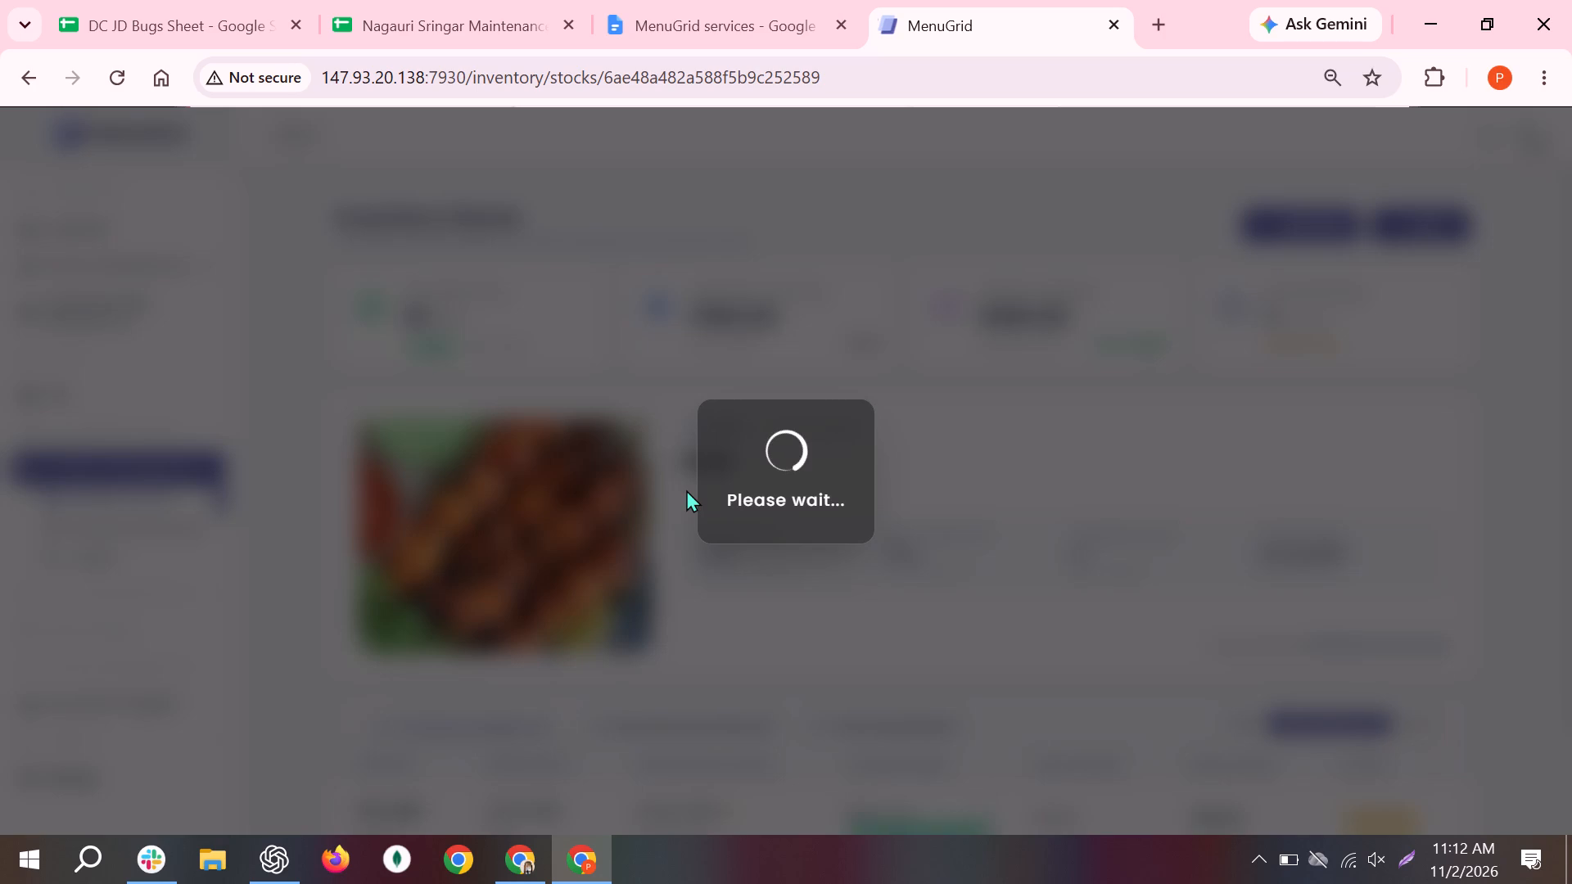
pyautogui.scroll(-2, 1127, 530)
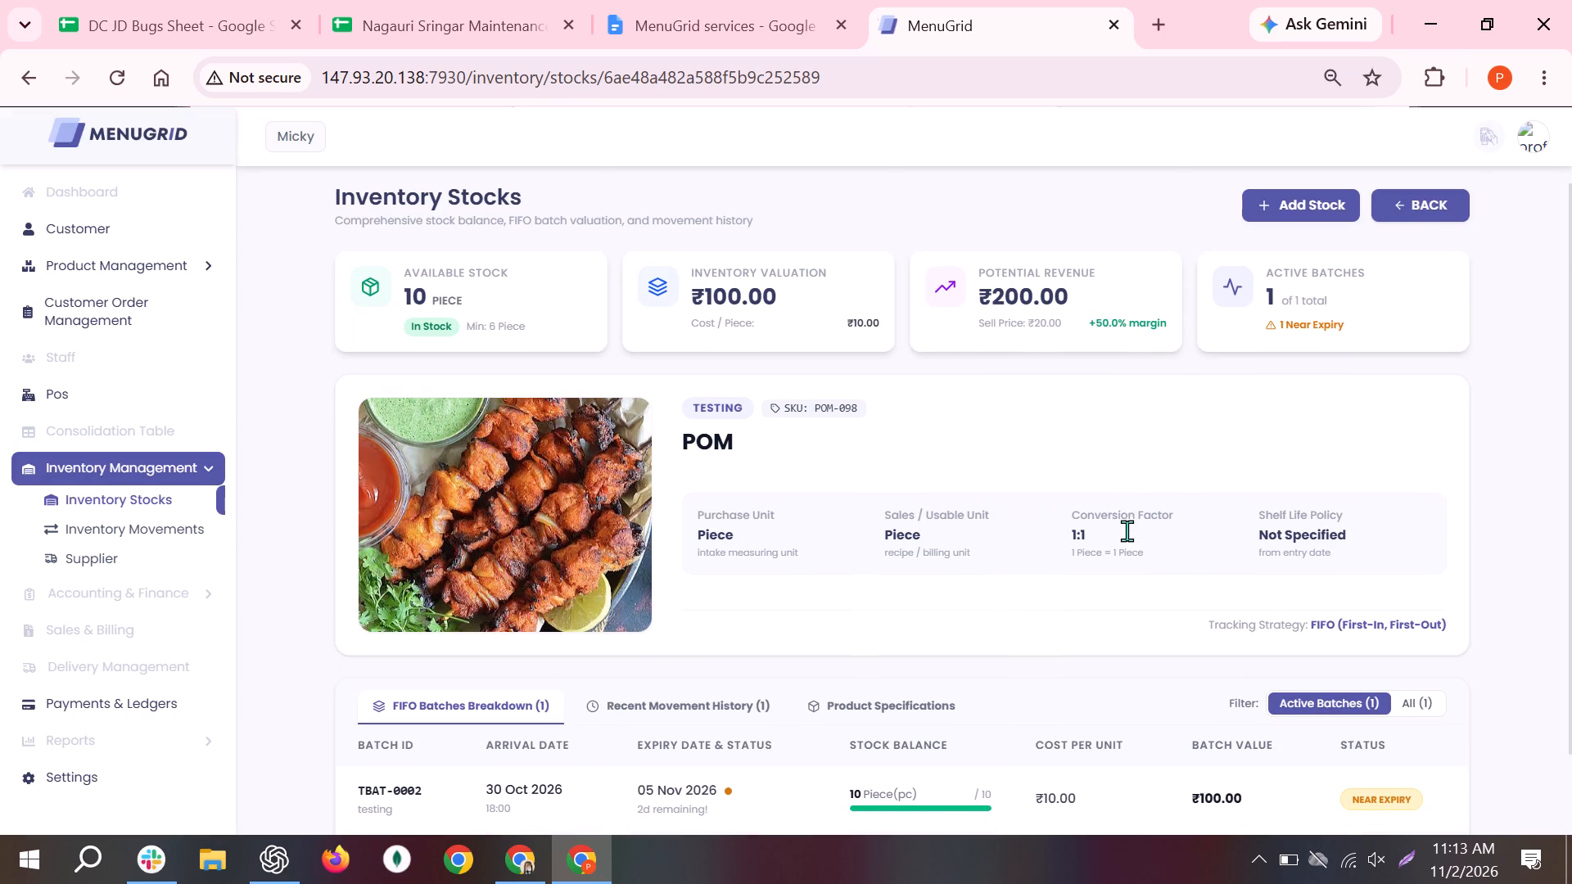
pyautogui.scroll(-1, 1127, 530)
pyautogui.scroll(1, 1127, 530)
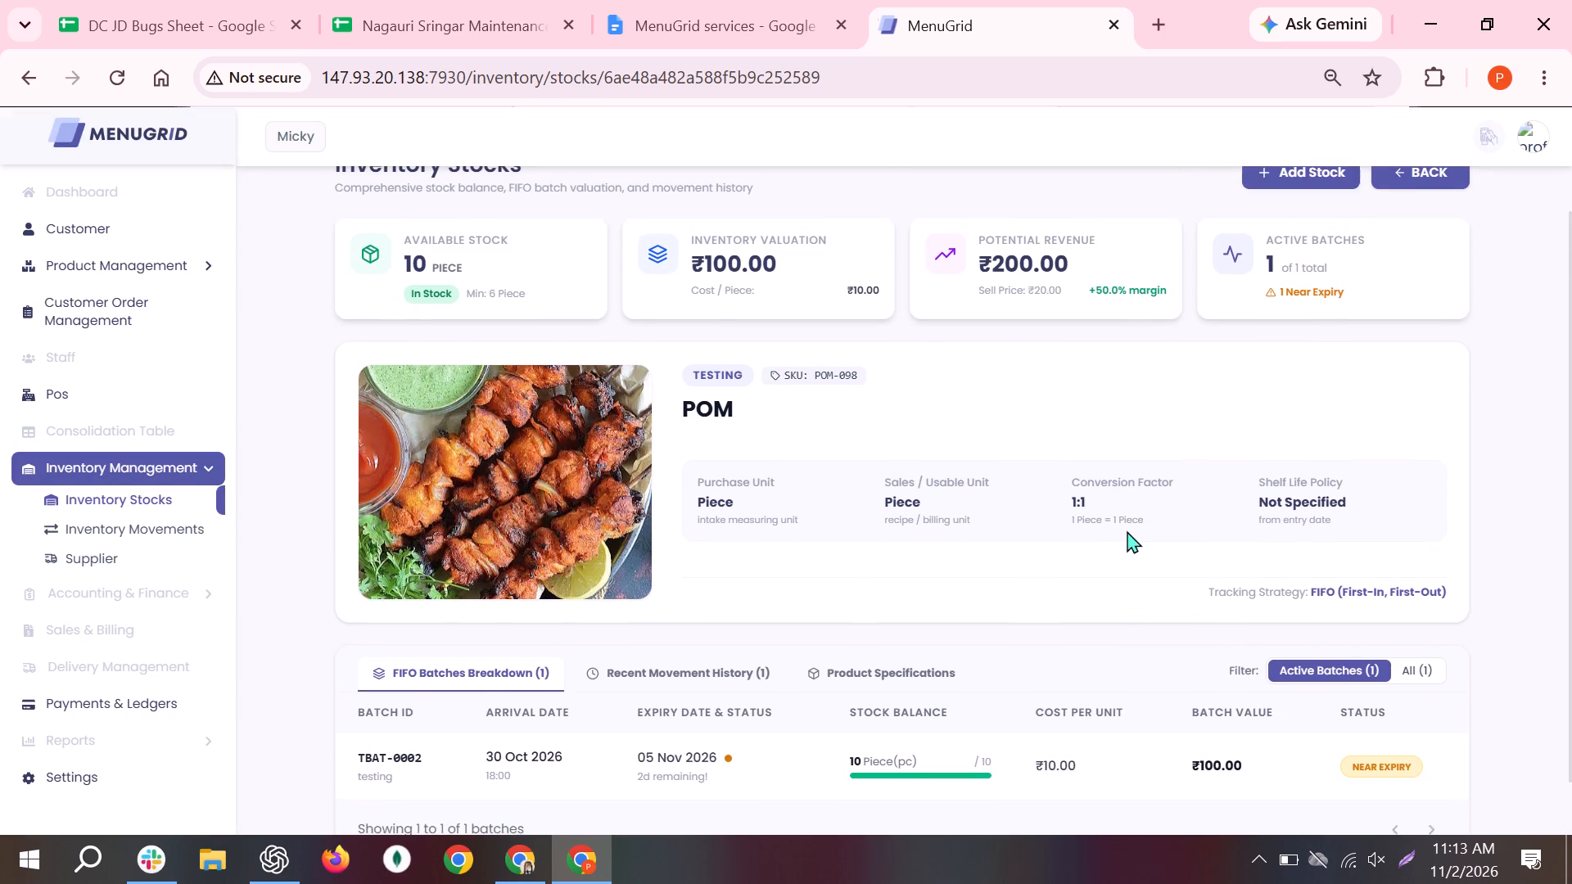
pyautogui.hscroll(7, 1127, 530)
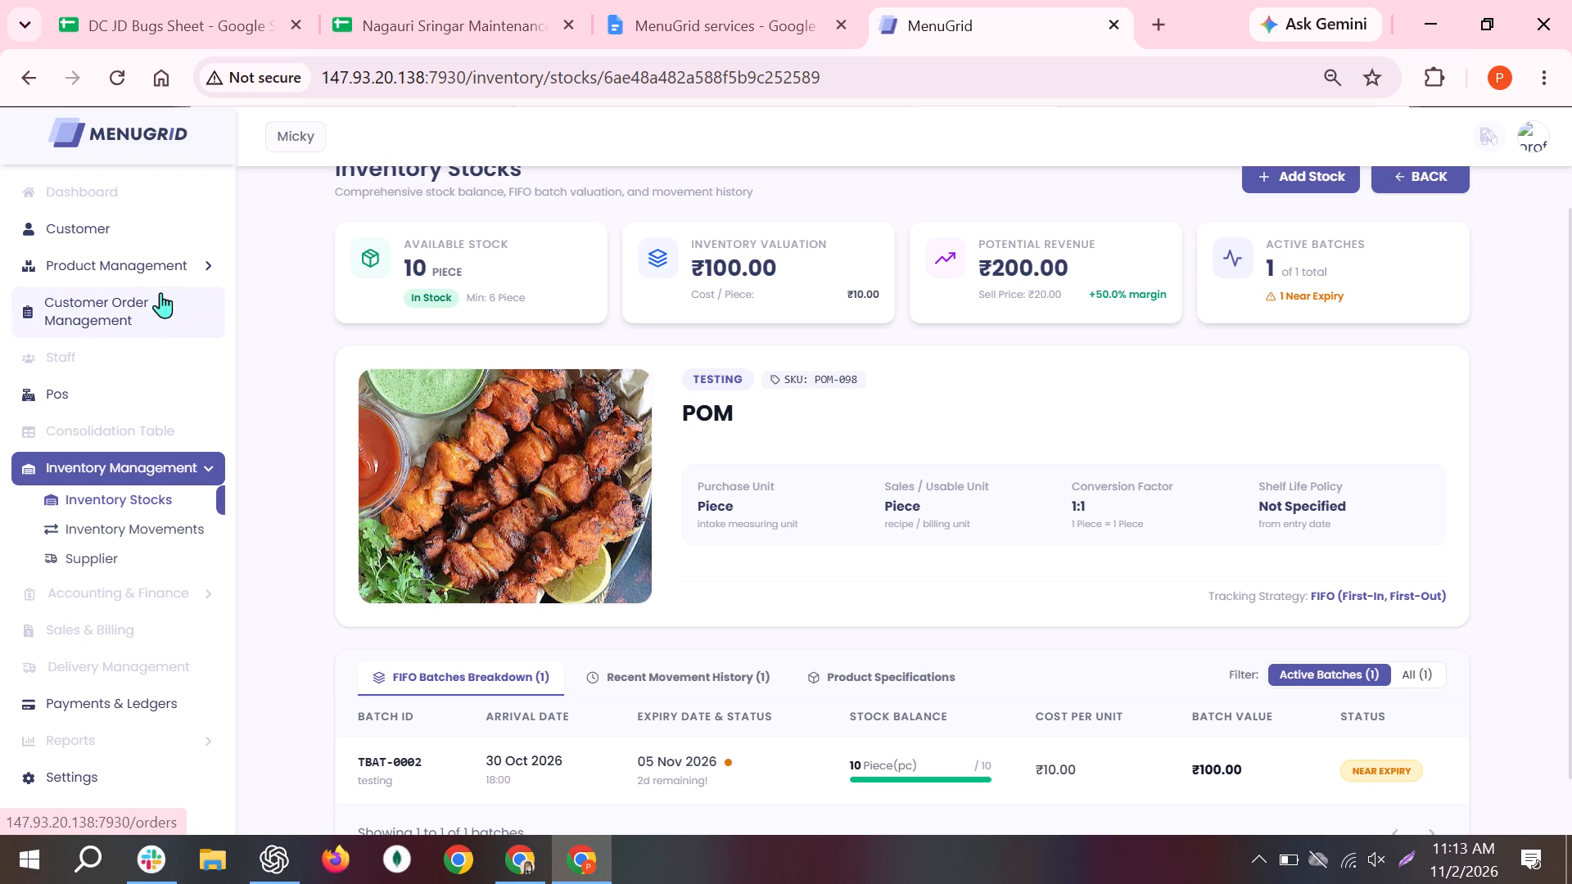
# Review the Product Items list under Product Management, checking categories, prices, units, tax configuration and shelf life.
pyautogui.click(170, 272)
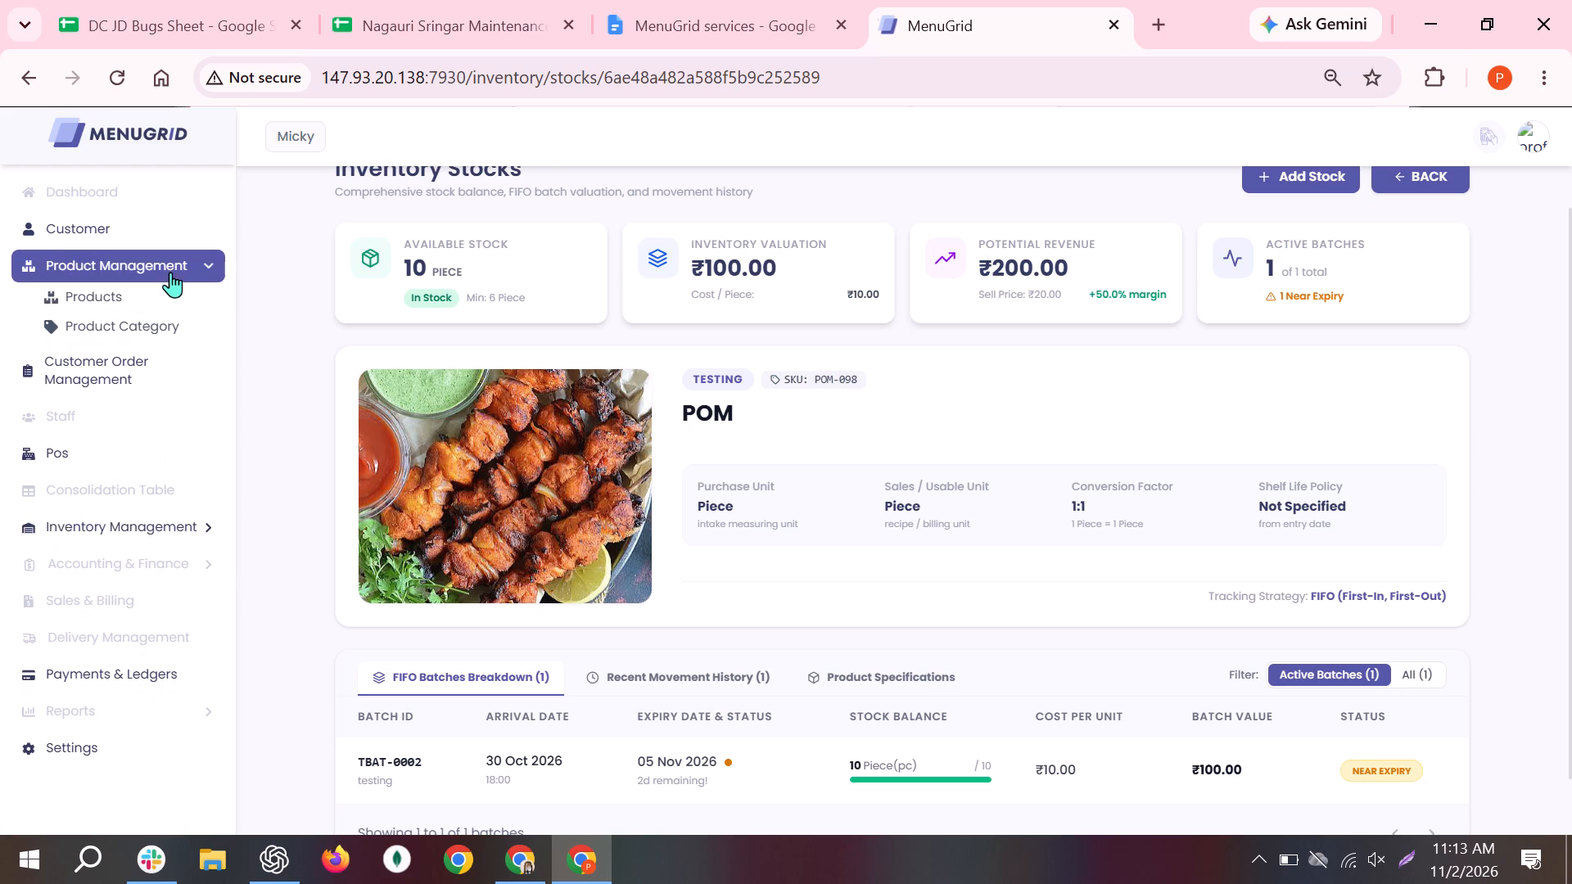
pyautogui.click(170, 291)
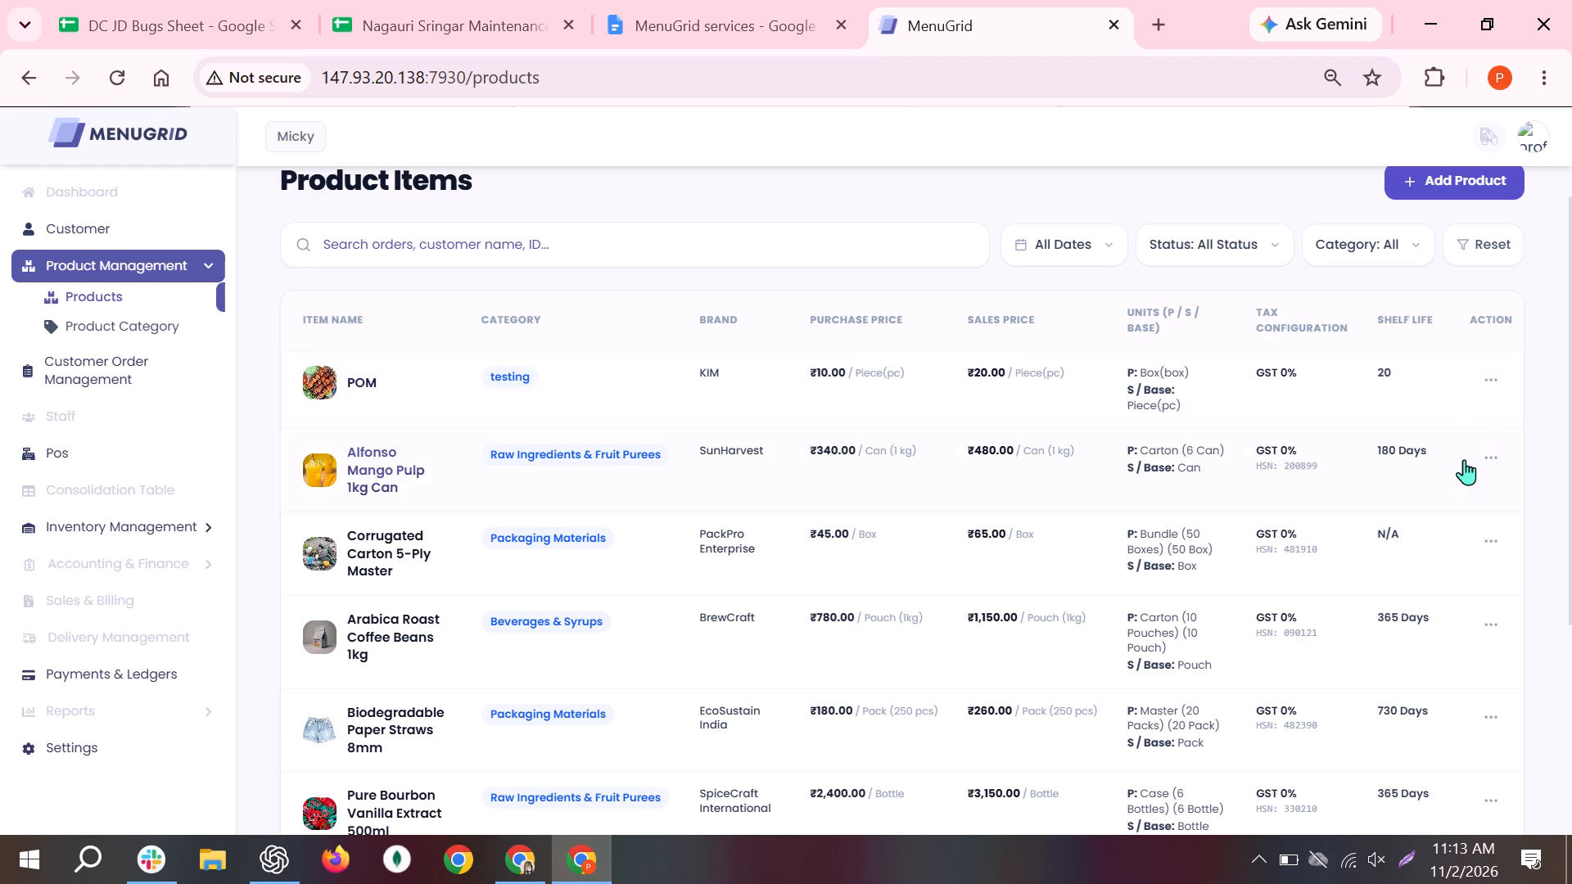
pyautogui.scroll(-3, 1464, 459)
pyautogui.scroll(2, 1464, 459)
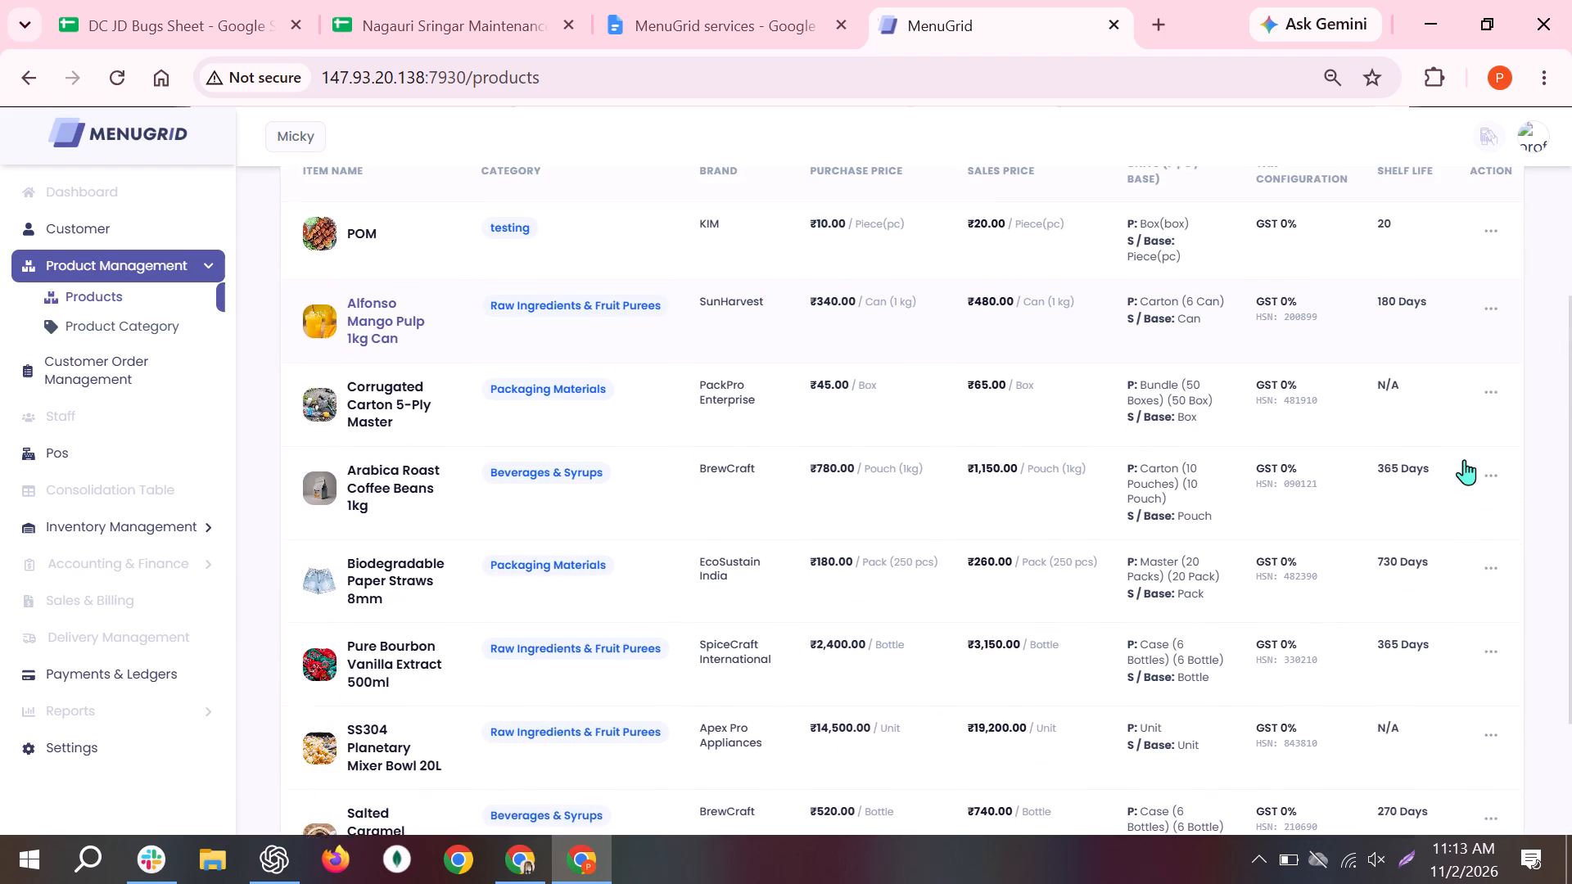
pyautogui.scroll(-1, 1464, 459)
pyautogui.scroll(2, 1464, 459)
pyautogui.scroll(-2, 1464, 459)
pyautogui.scroll(2, 1464, 459)
pyautogui.scroll(-1, 1464, 459)
pyautogui.scroll(2, 1464, 459)
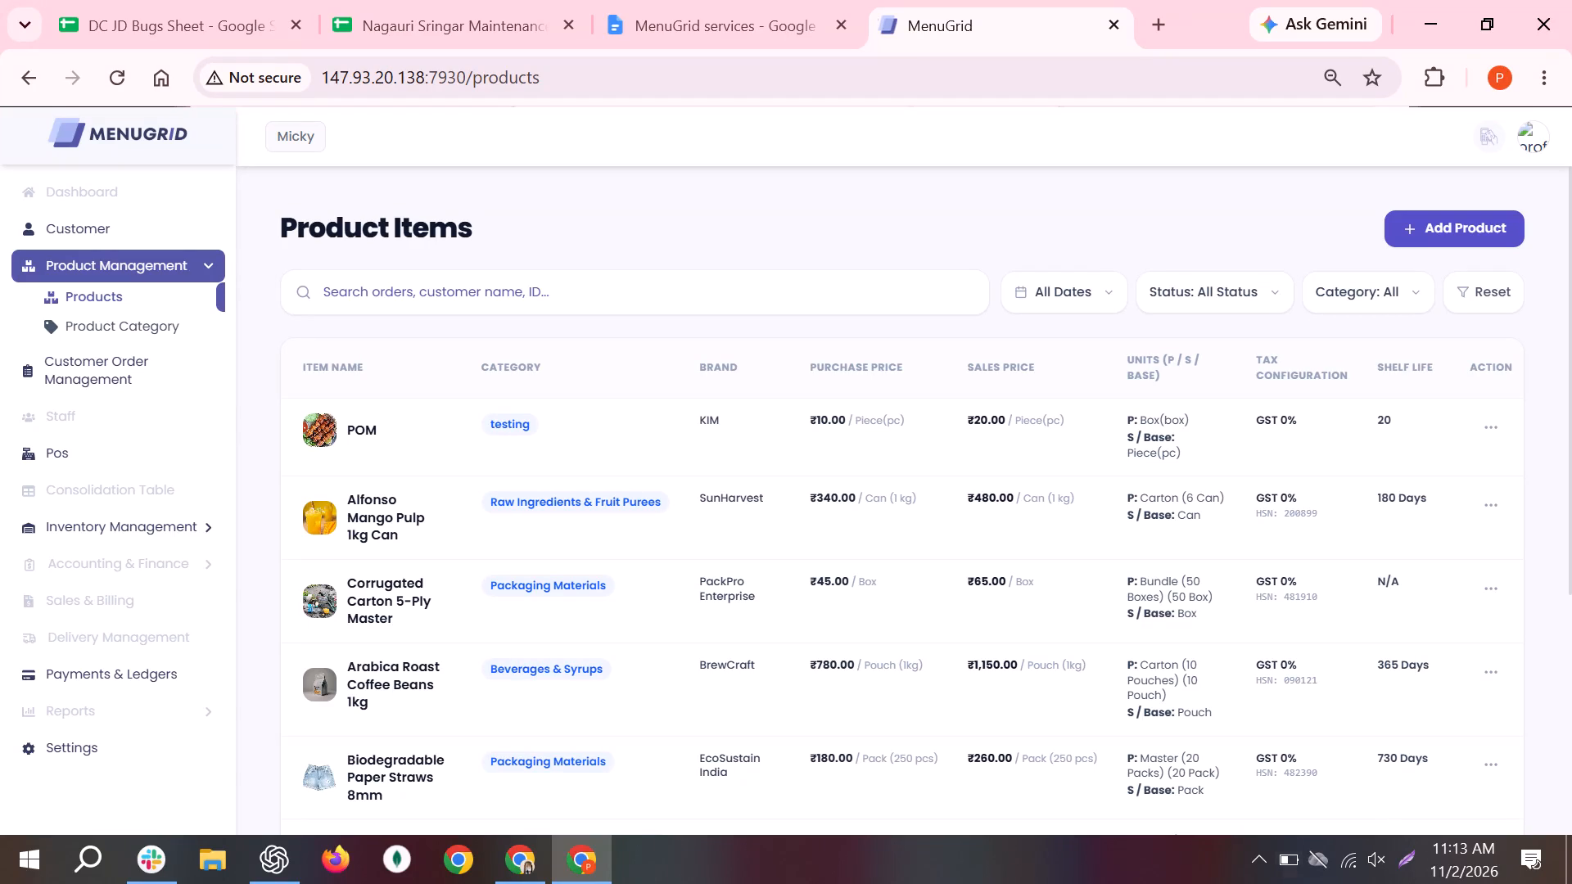
# Open the product details of Alfonso Mango Pulp 1kg Can.
pyautogui.click(1033, 495)
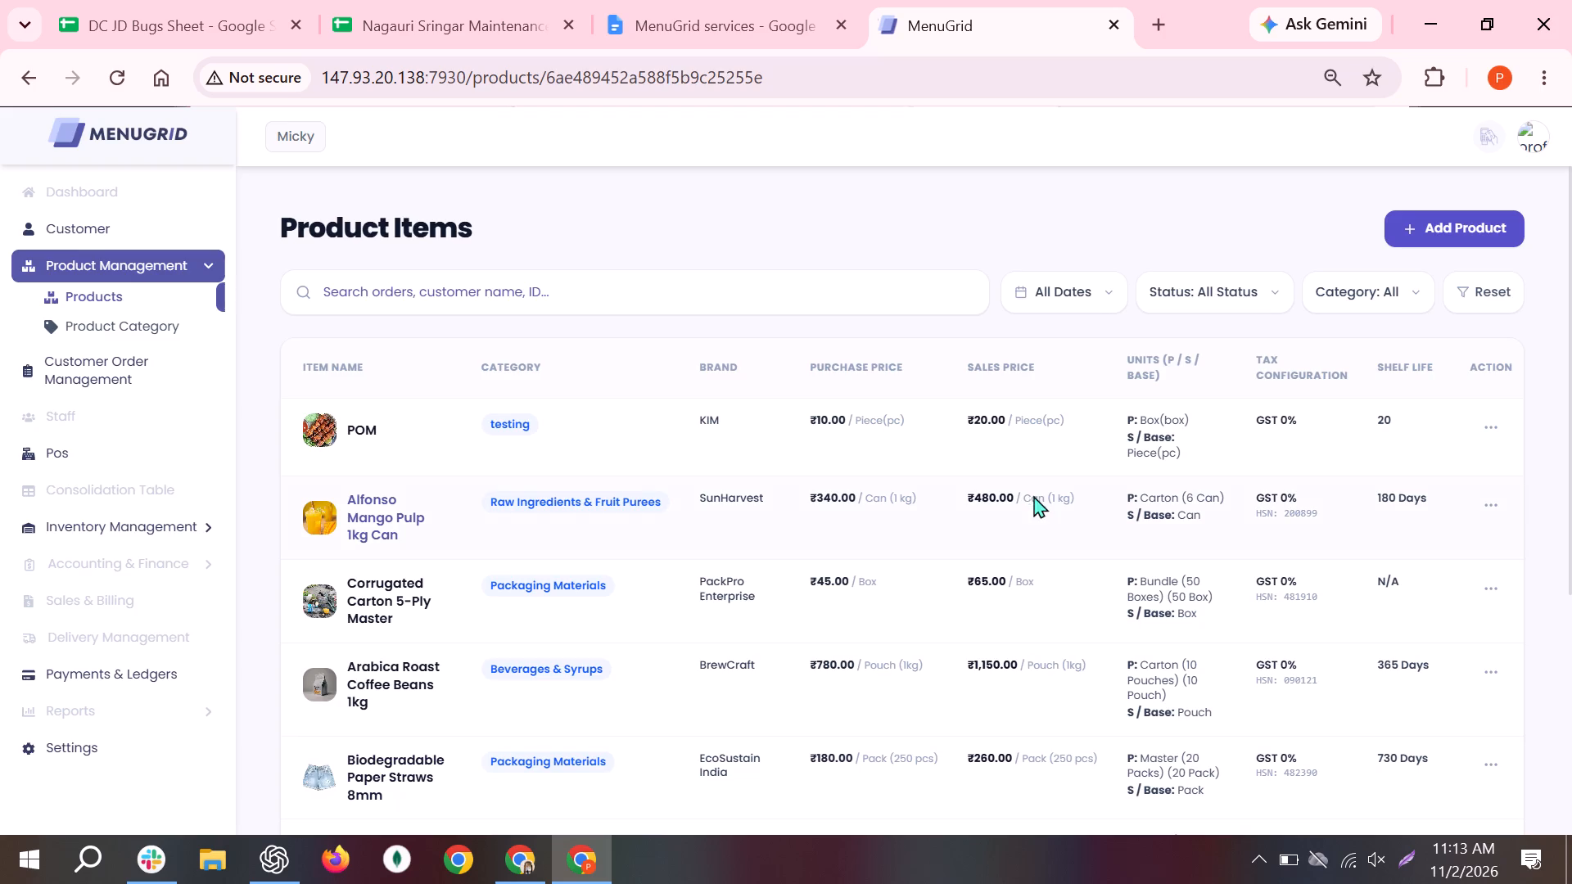
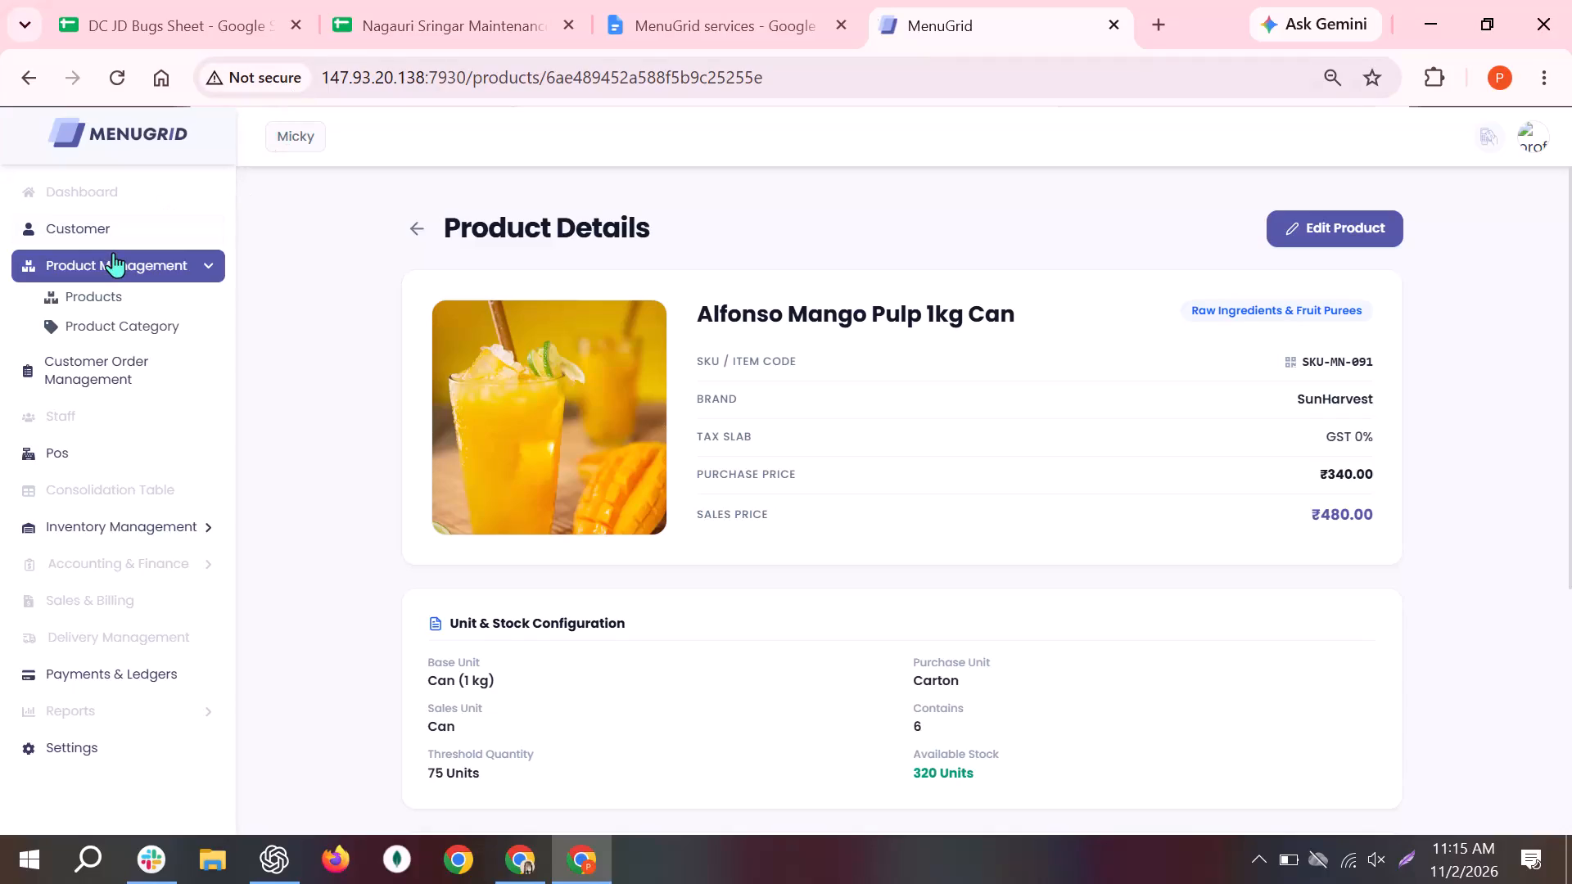
# Open the Customer Management page to view the customer list.
pyautogui.scroll(15, 113, 252)
pyautogui.click(107, 228)
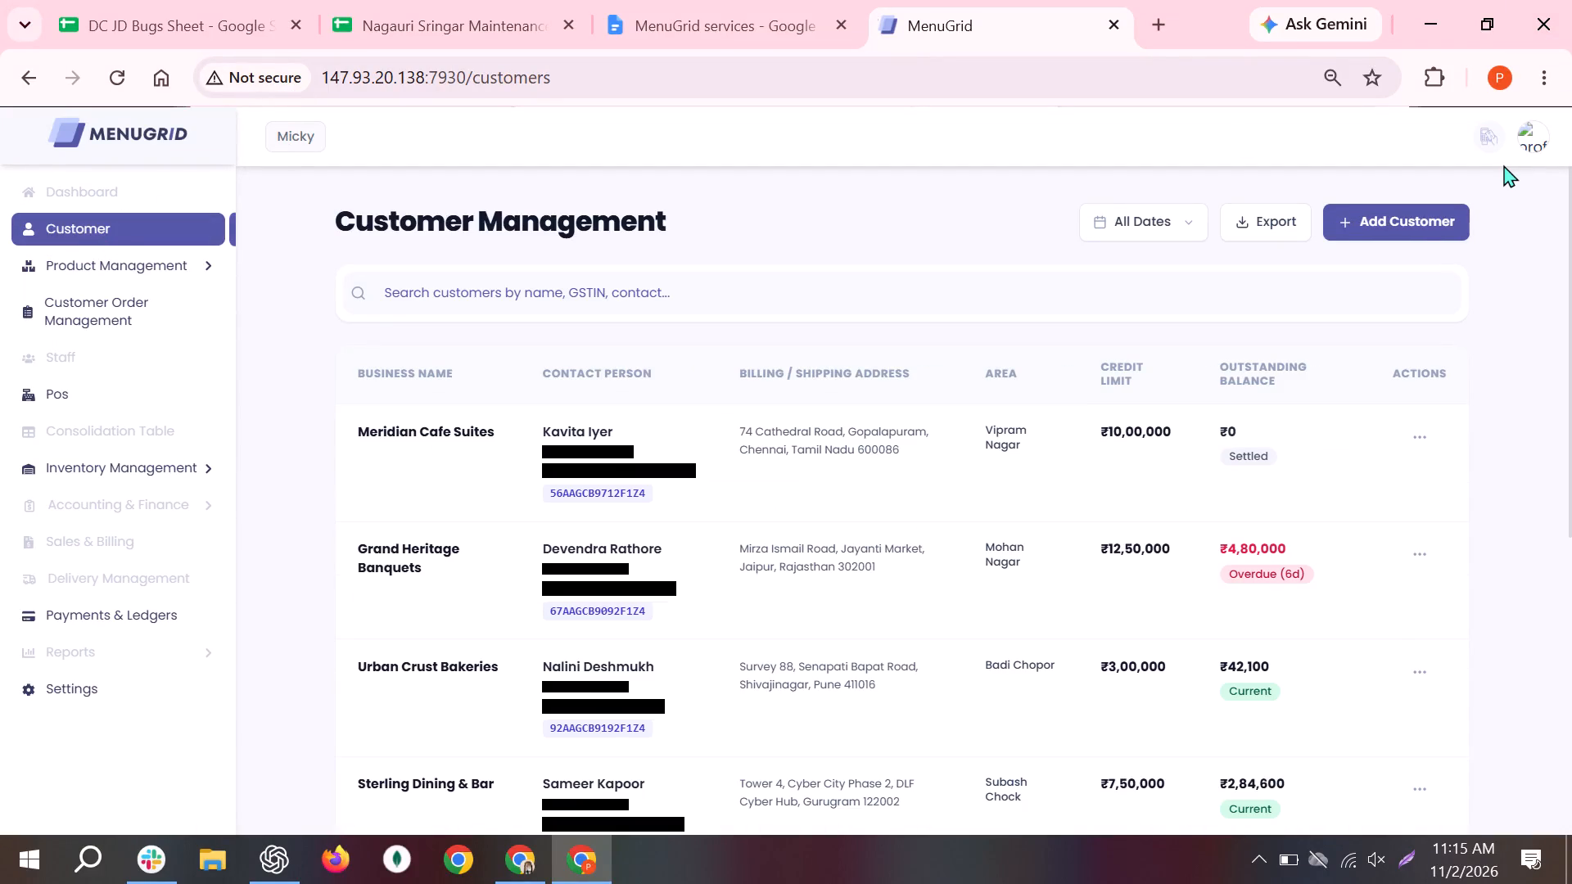
# Review the Business Profile and Financial Year settings, including invoice numbering, tax slabs, and payment methods and gateways.
pyautogui.click(87, 688)
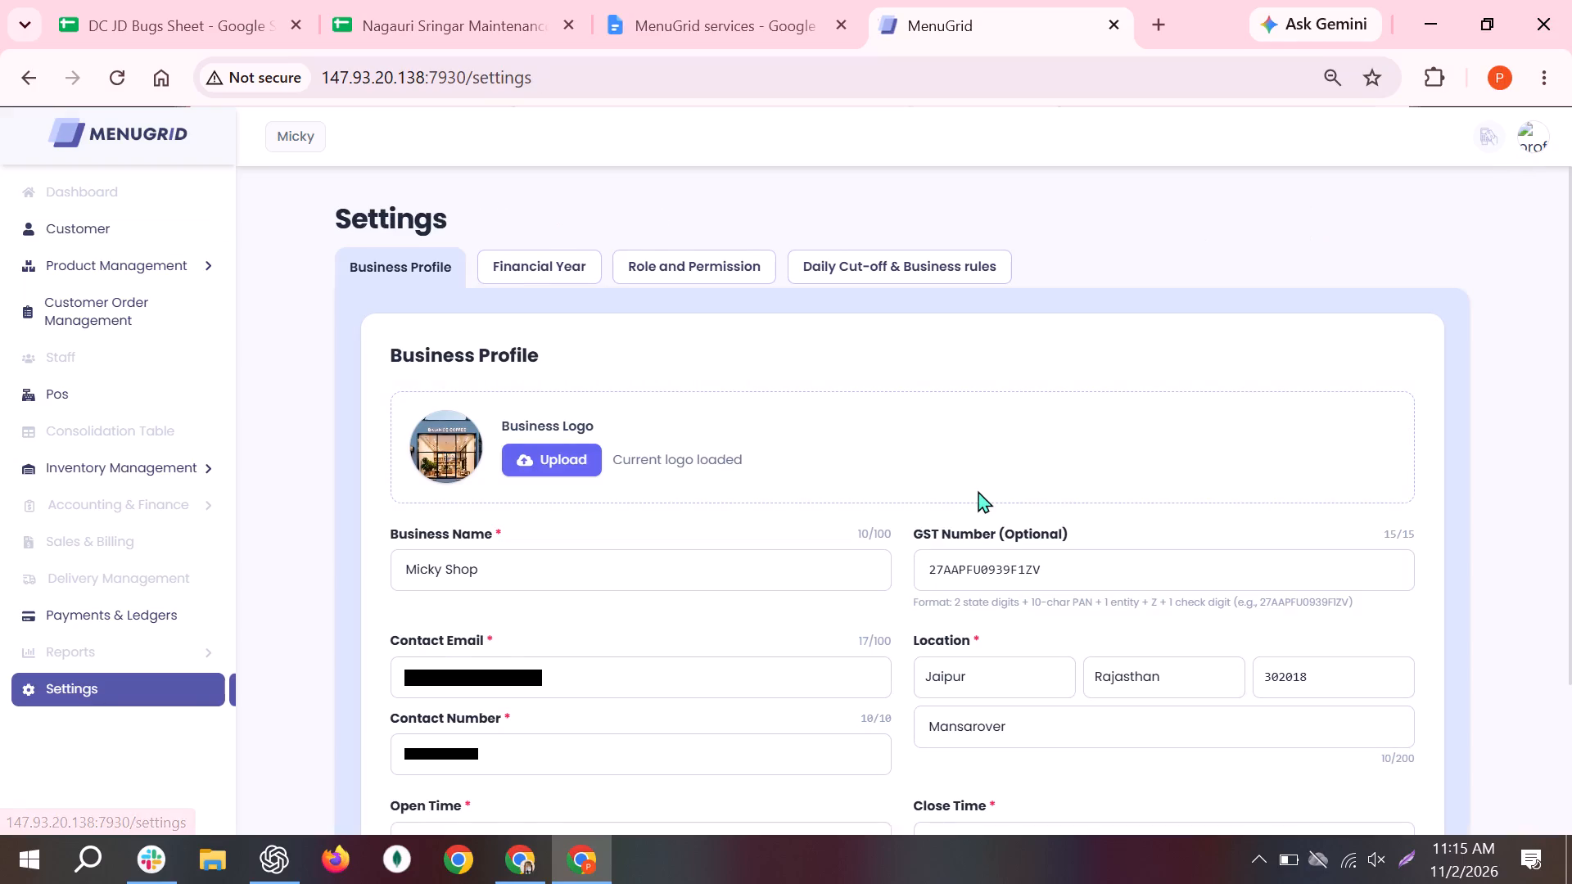
pyautogui.scroll(-4, 978, 490)
pyautogui.scroll(4, 978, 490)
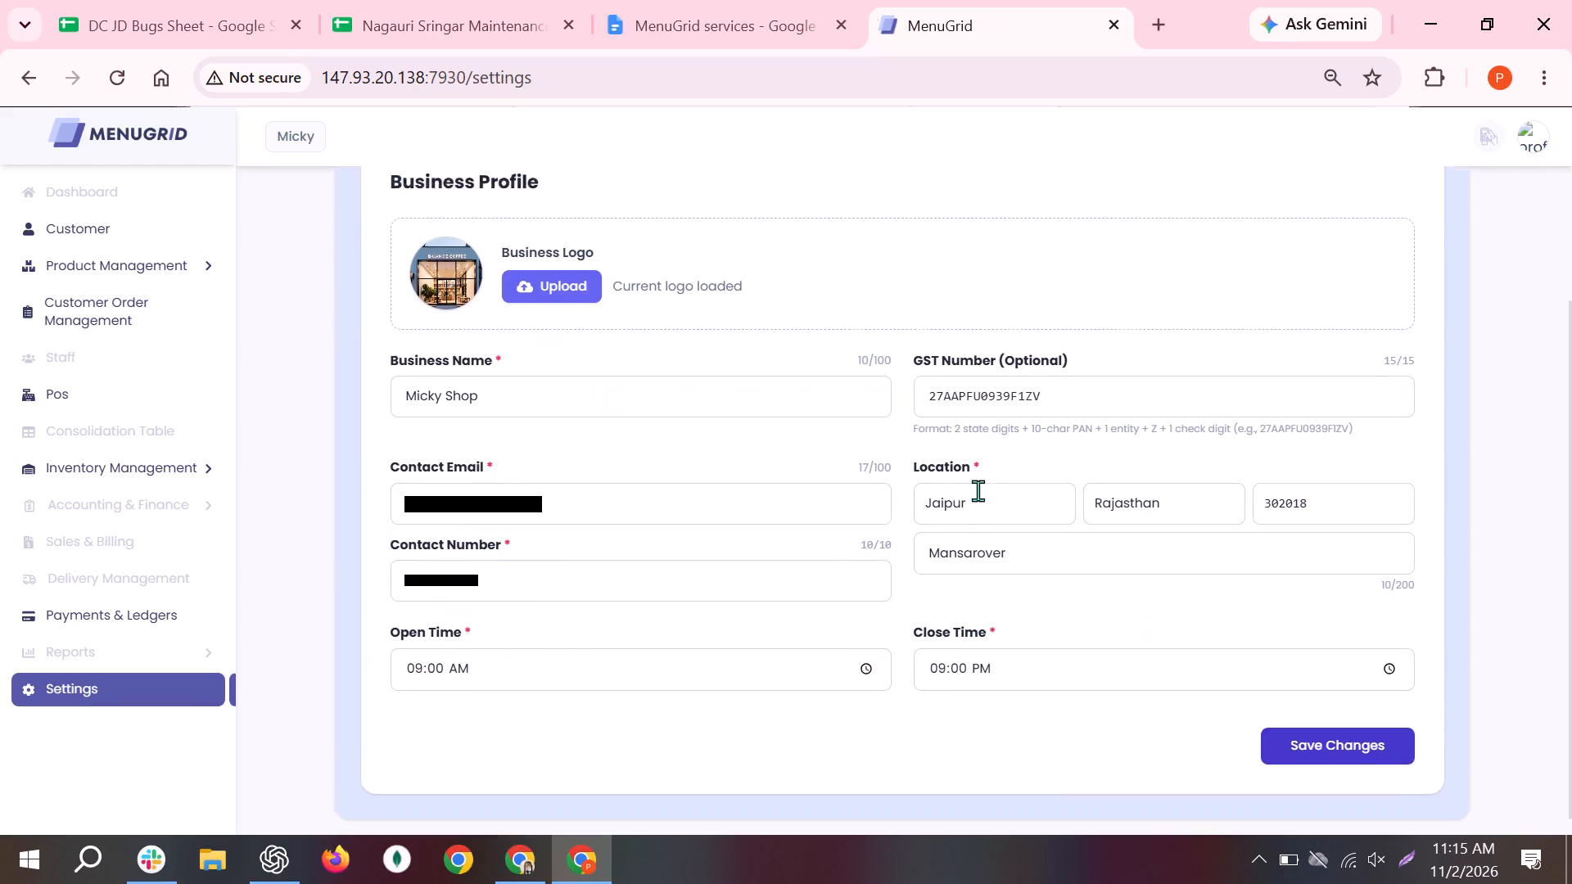
pyautogui.scroll(2, 978, 490)
pyautogui.click(542, 262)
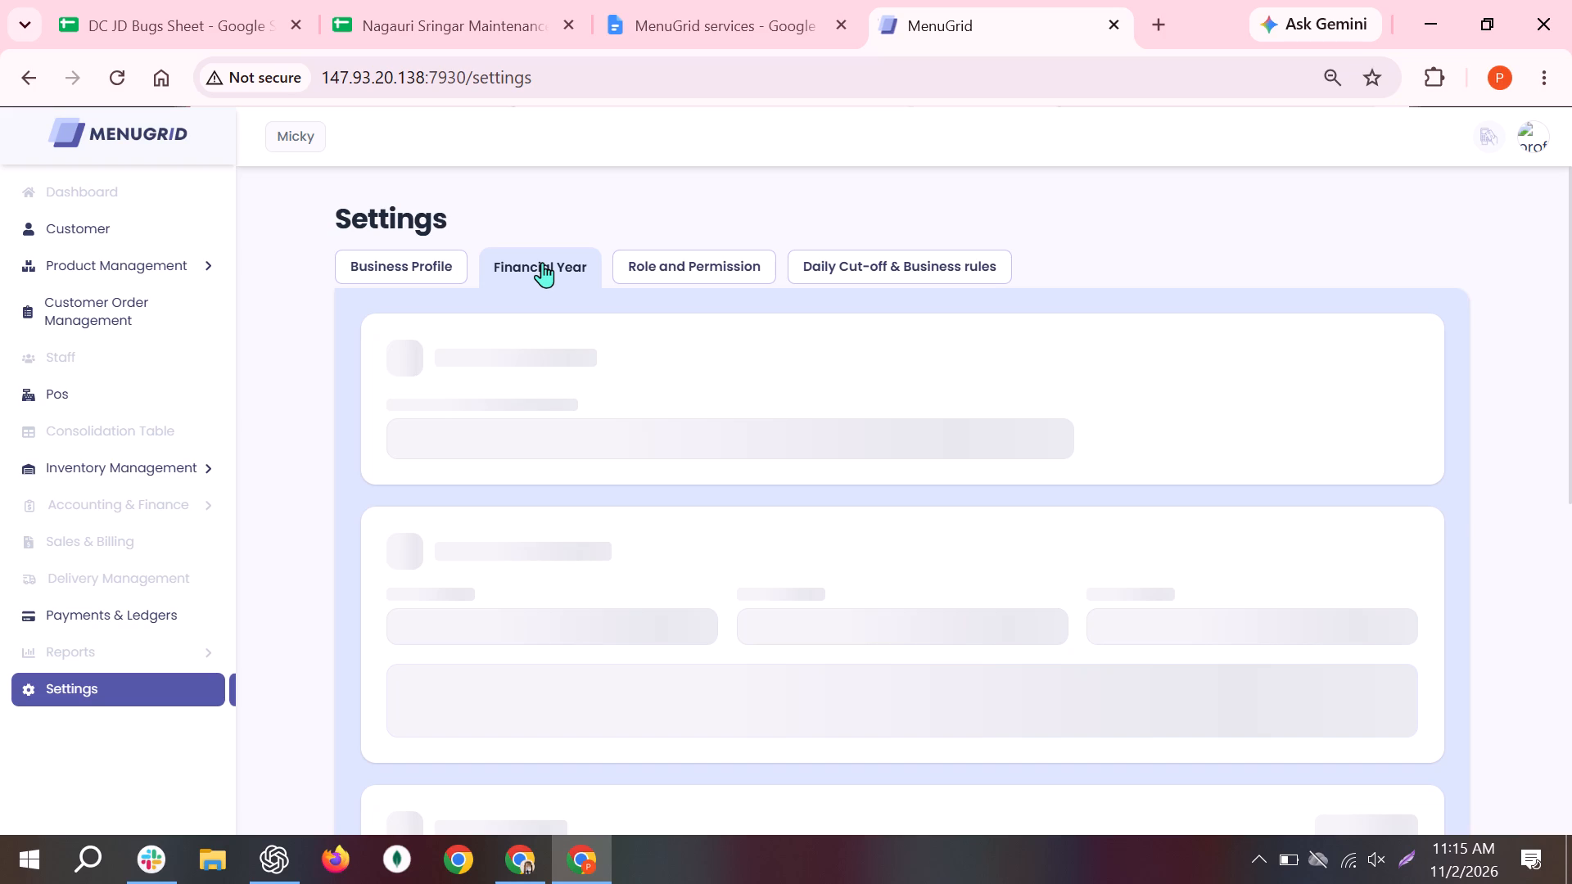
pyautogui.scroll(-4, 542, 262)
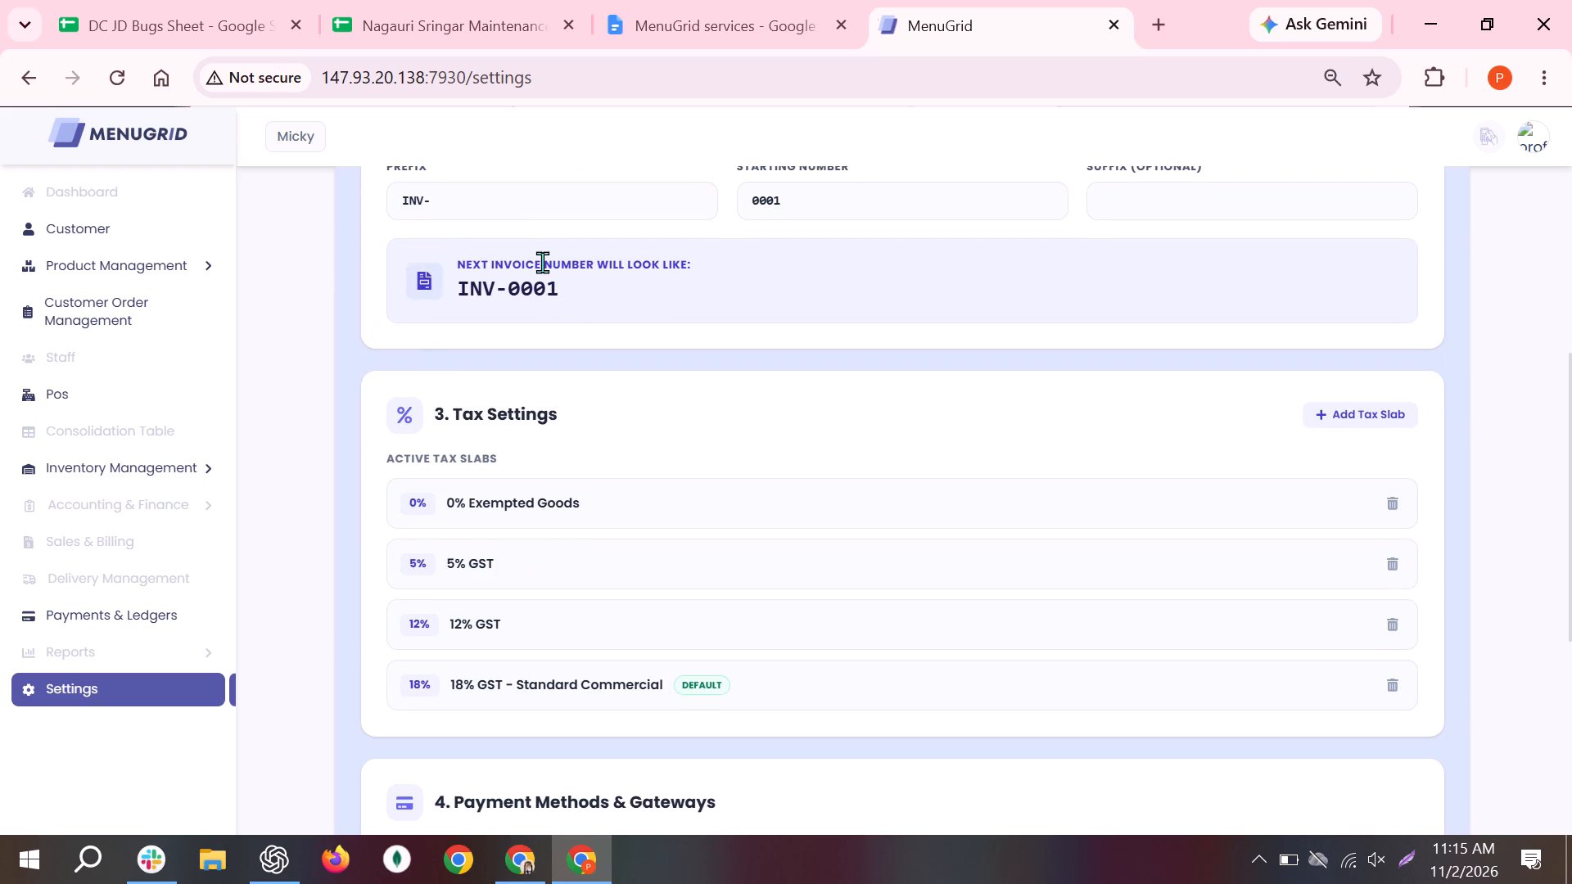
pyautogui.scroll(-5, 542, 262)
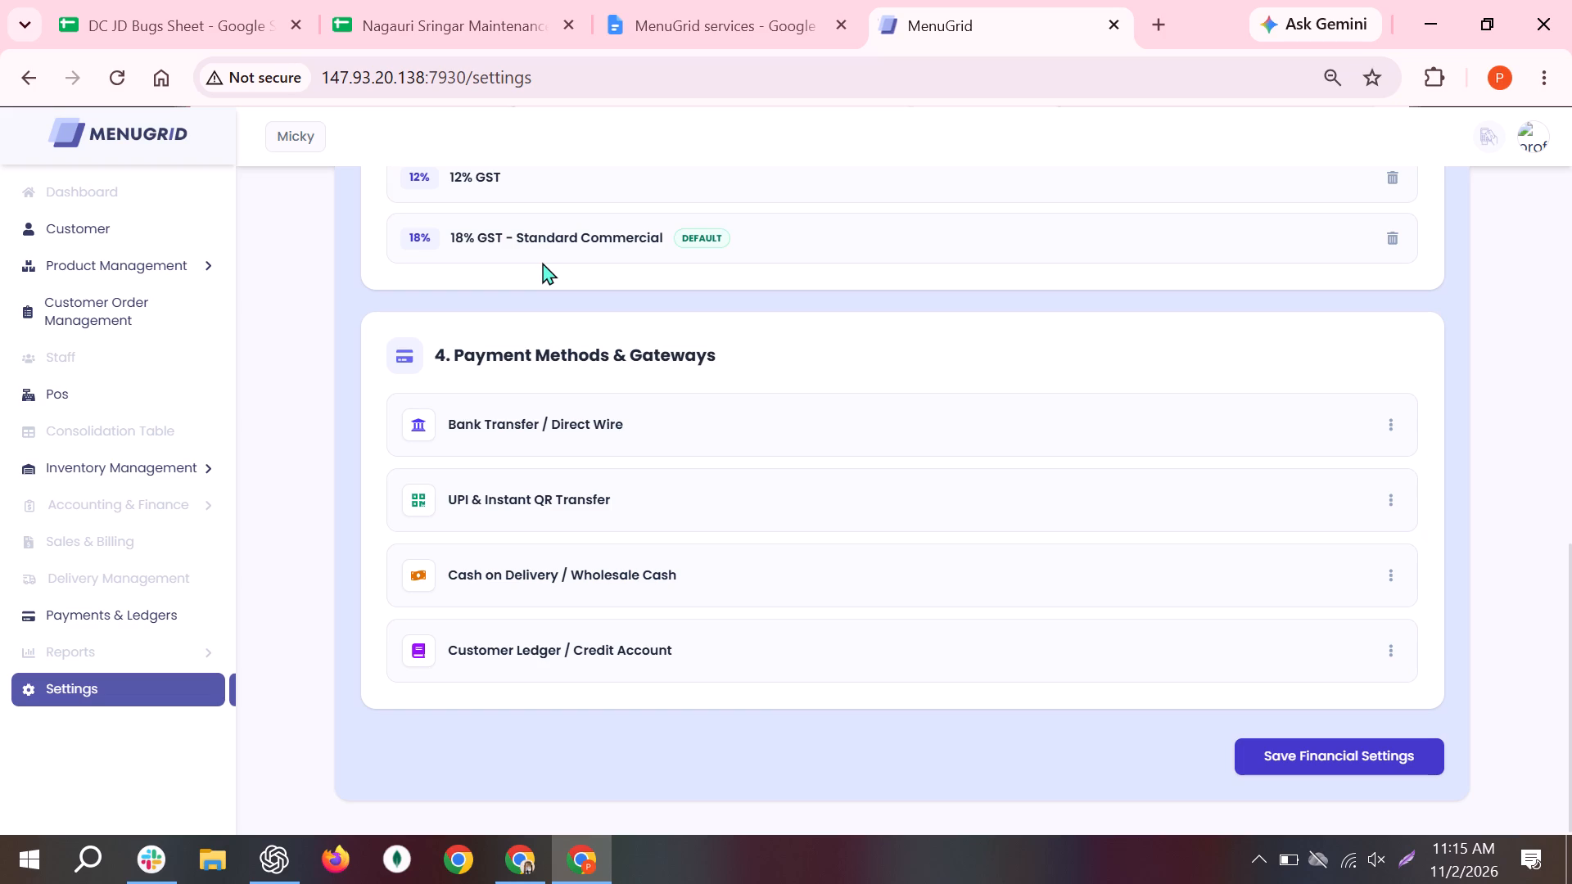
pyautogui.scroll(1, 542, 262)
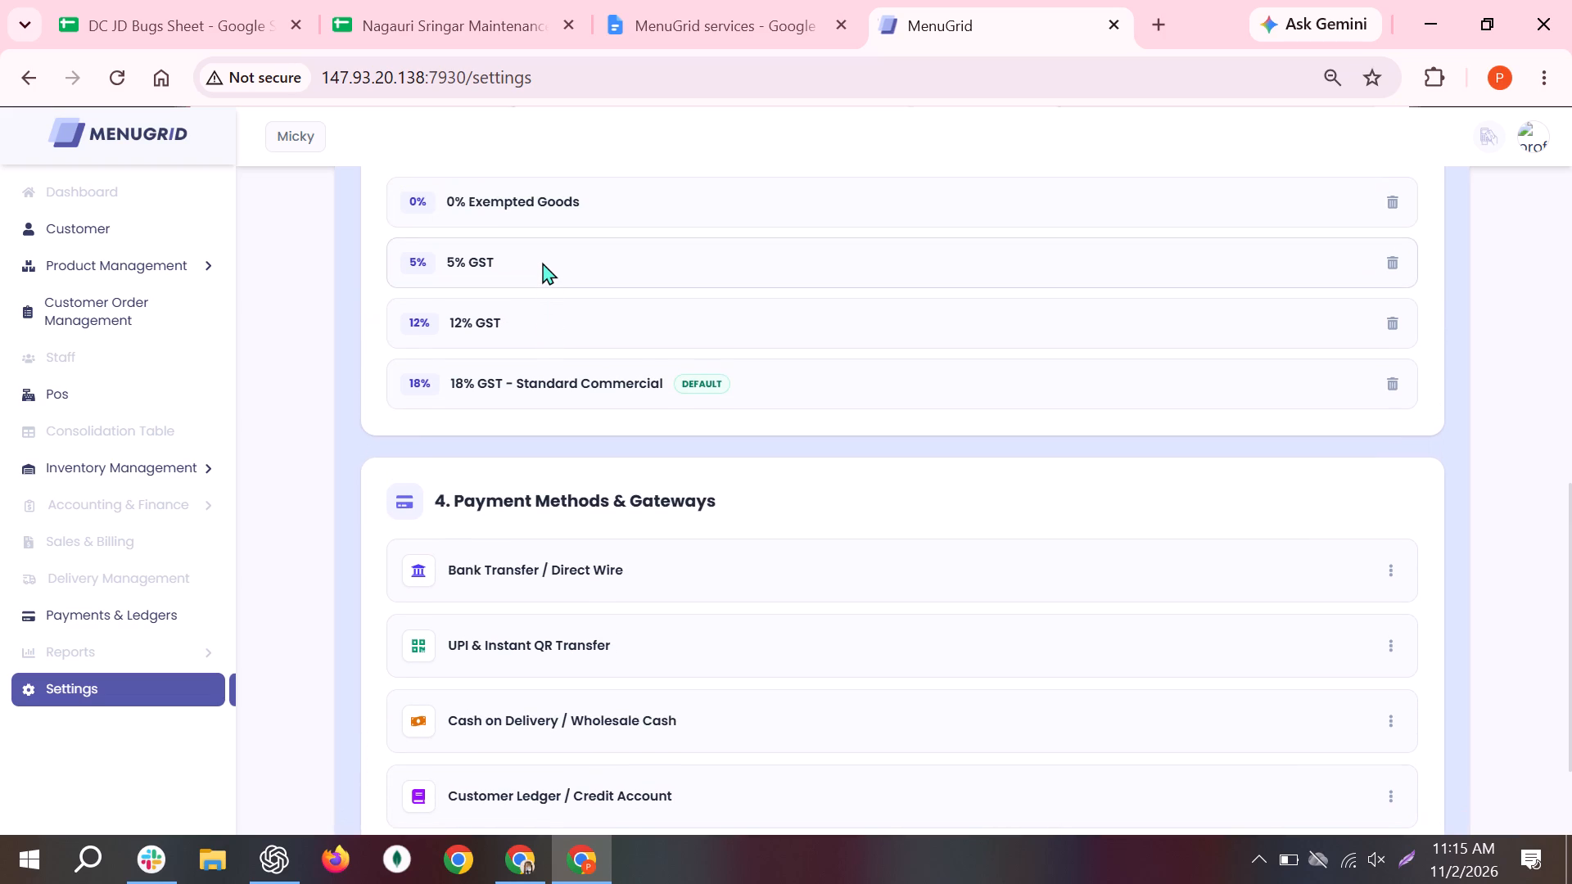
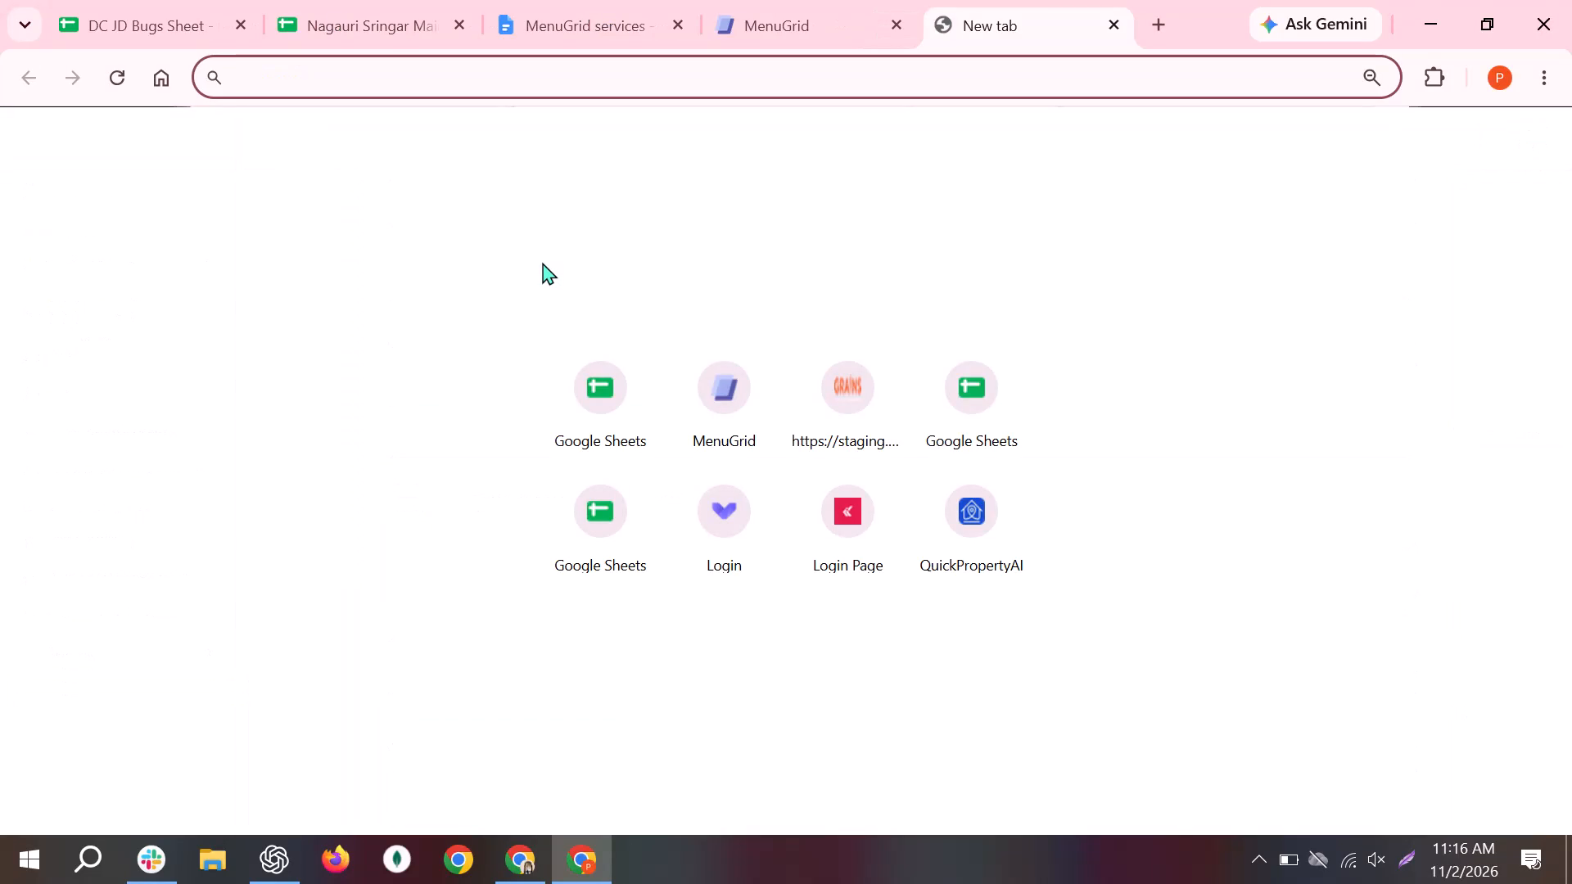
# Search the web for "gold price today jaipur" and skim the results.
pyautogui.write('gt')
pyautogui.press('BackSpace')
pyautogui.write('olt')
pyautogui.press('BackSpace')
pyautogui.write('d')
pyautogui.press('space')
pyautogui.press('Down')
pyautogui.press('Down')
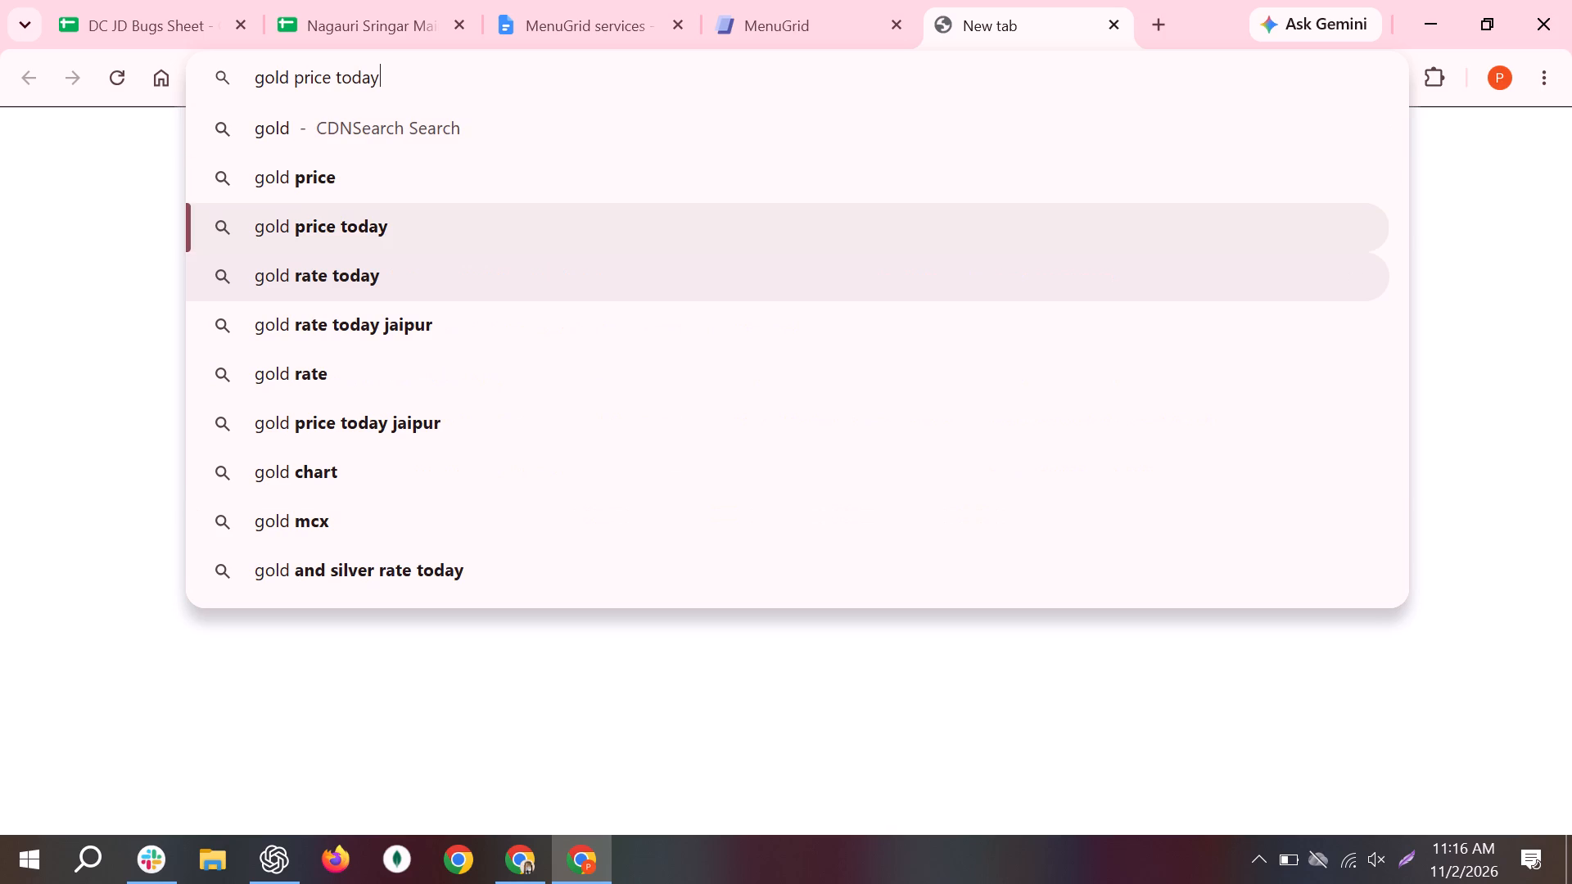
pyautogui.press('space')
pyautogui.press('Down')
pyautogui.press('Return')
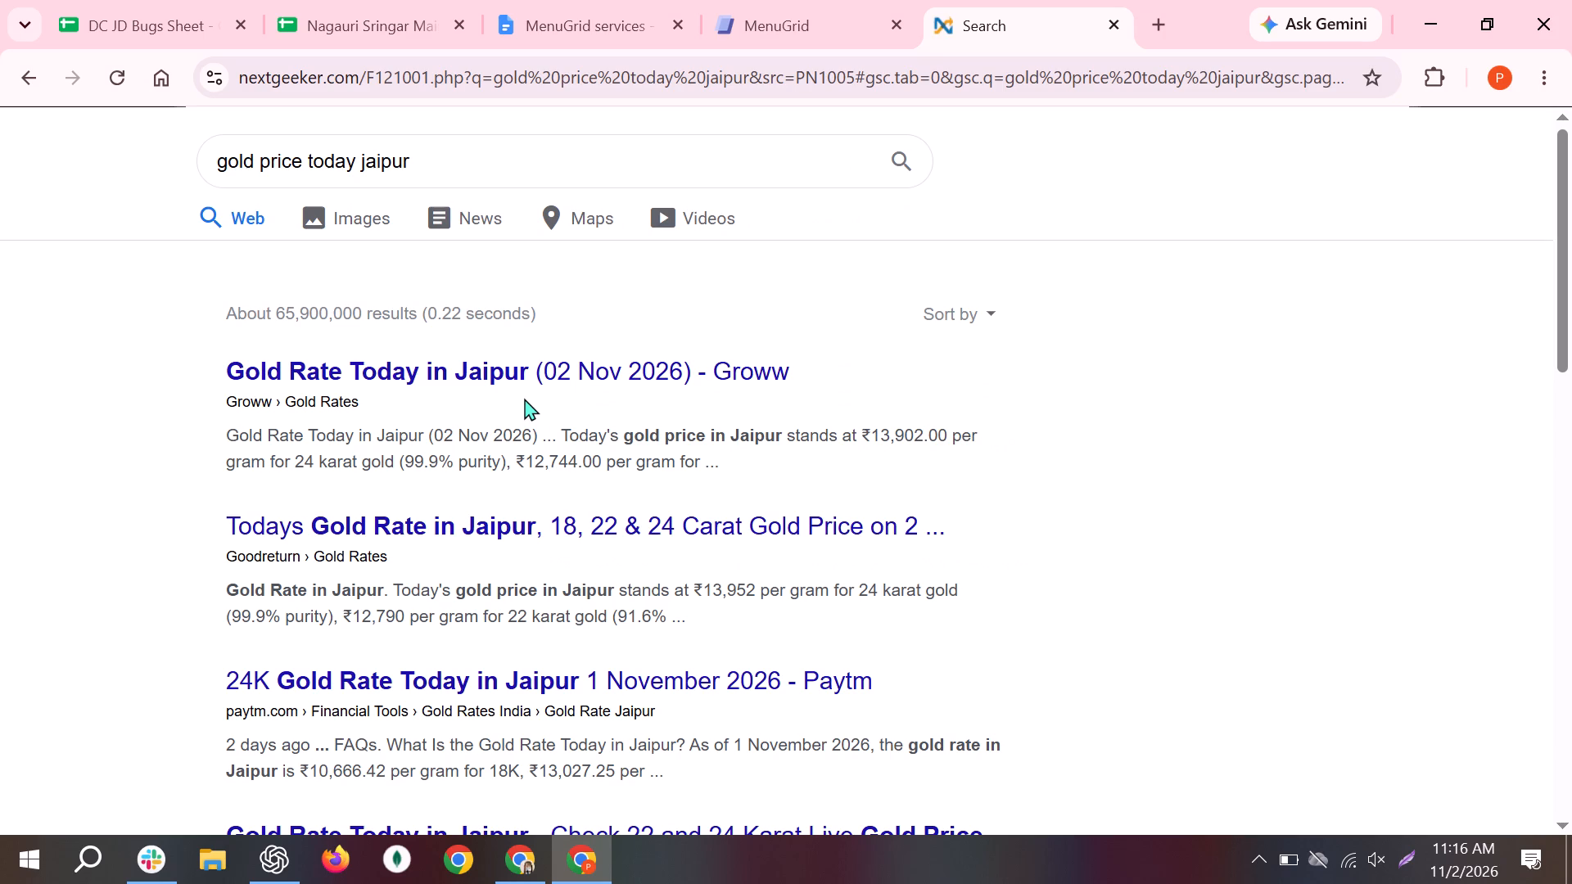
pyautogui.scroll(1, 516, 410)
pyautogui.scroll(-2, 516, 410)
pyautogui.scroll(3, 516, 410)
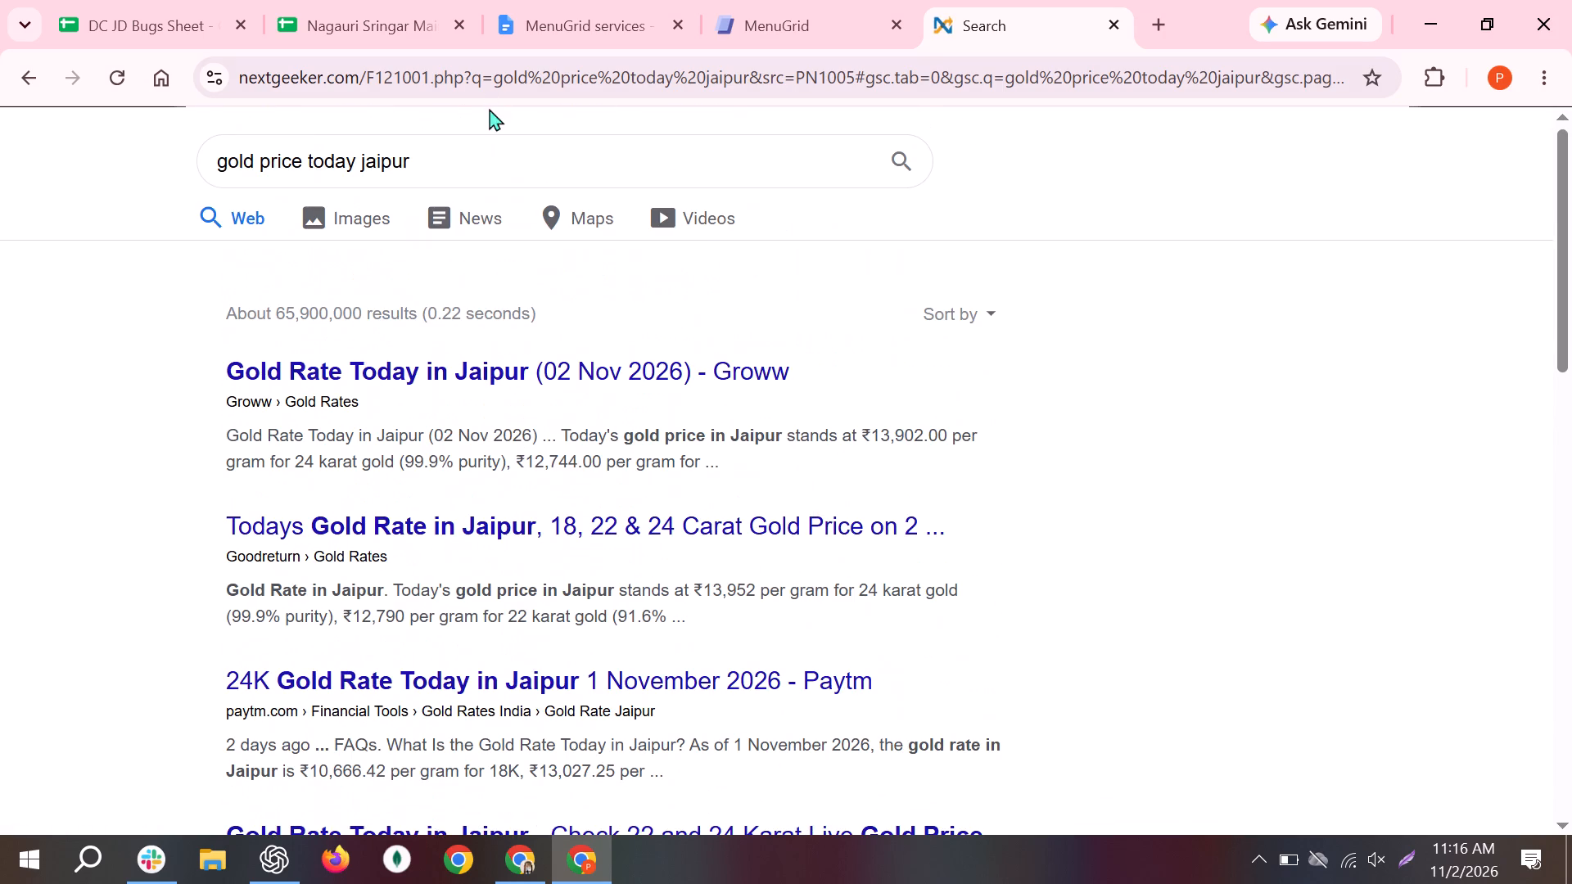
# Cut the gold price query from the search box, search for "goole" instead, and open the Google home page.
pyautogui.tripleClick(483, 147)
pyautogui.click(483, 147)
pyautogui.tripleClick(462, 163)
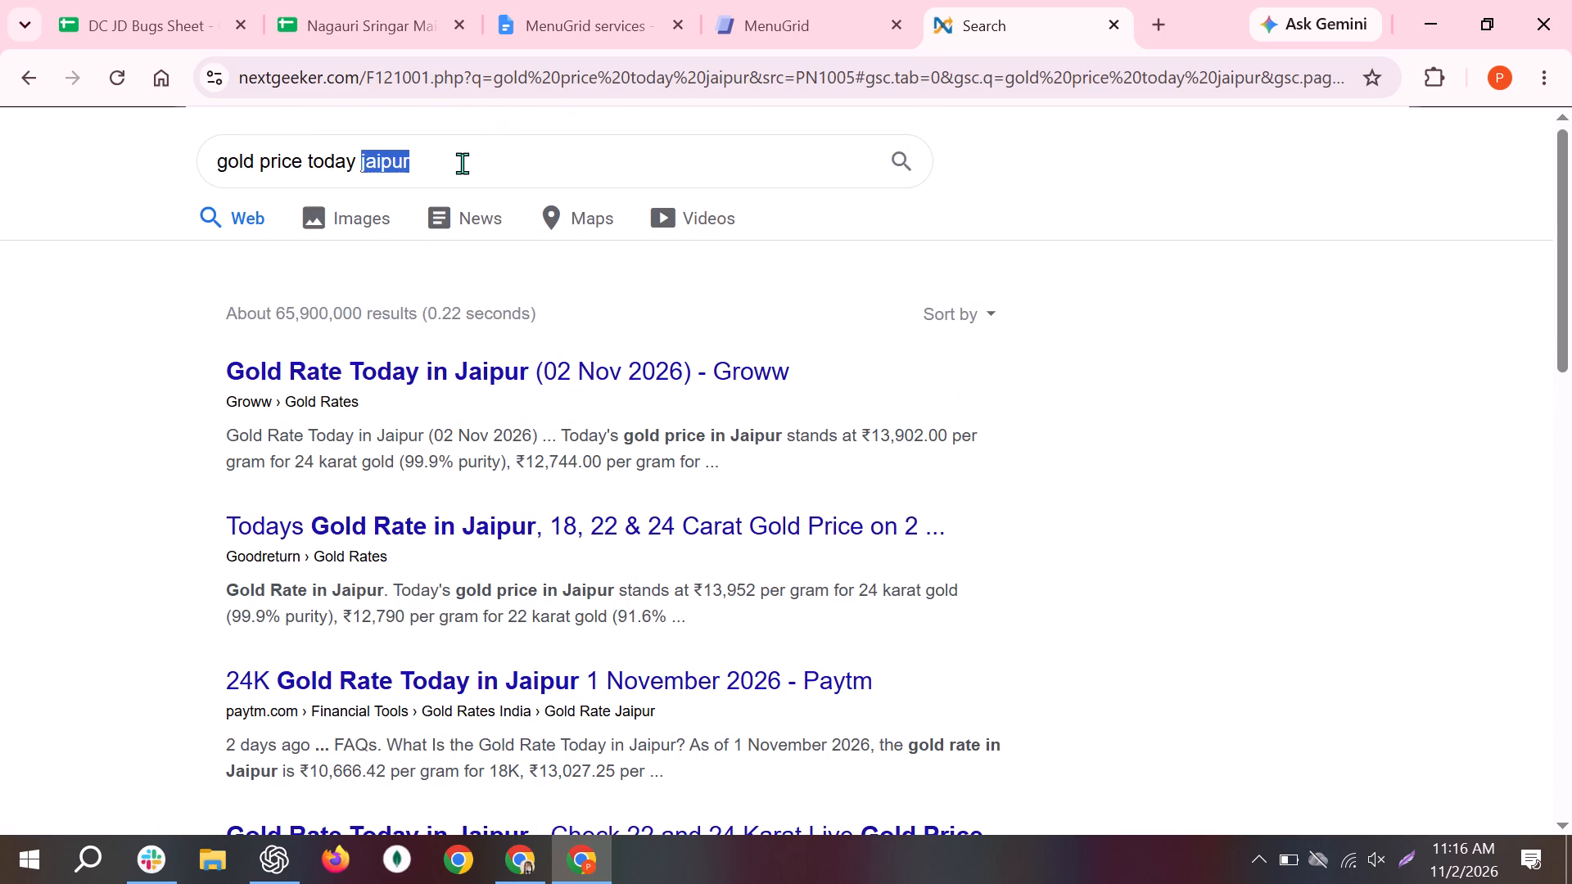
pyautogui.click(462, 163)
pyautogui.hotkey('ctrl', 'x')
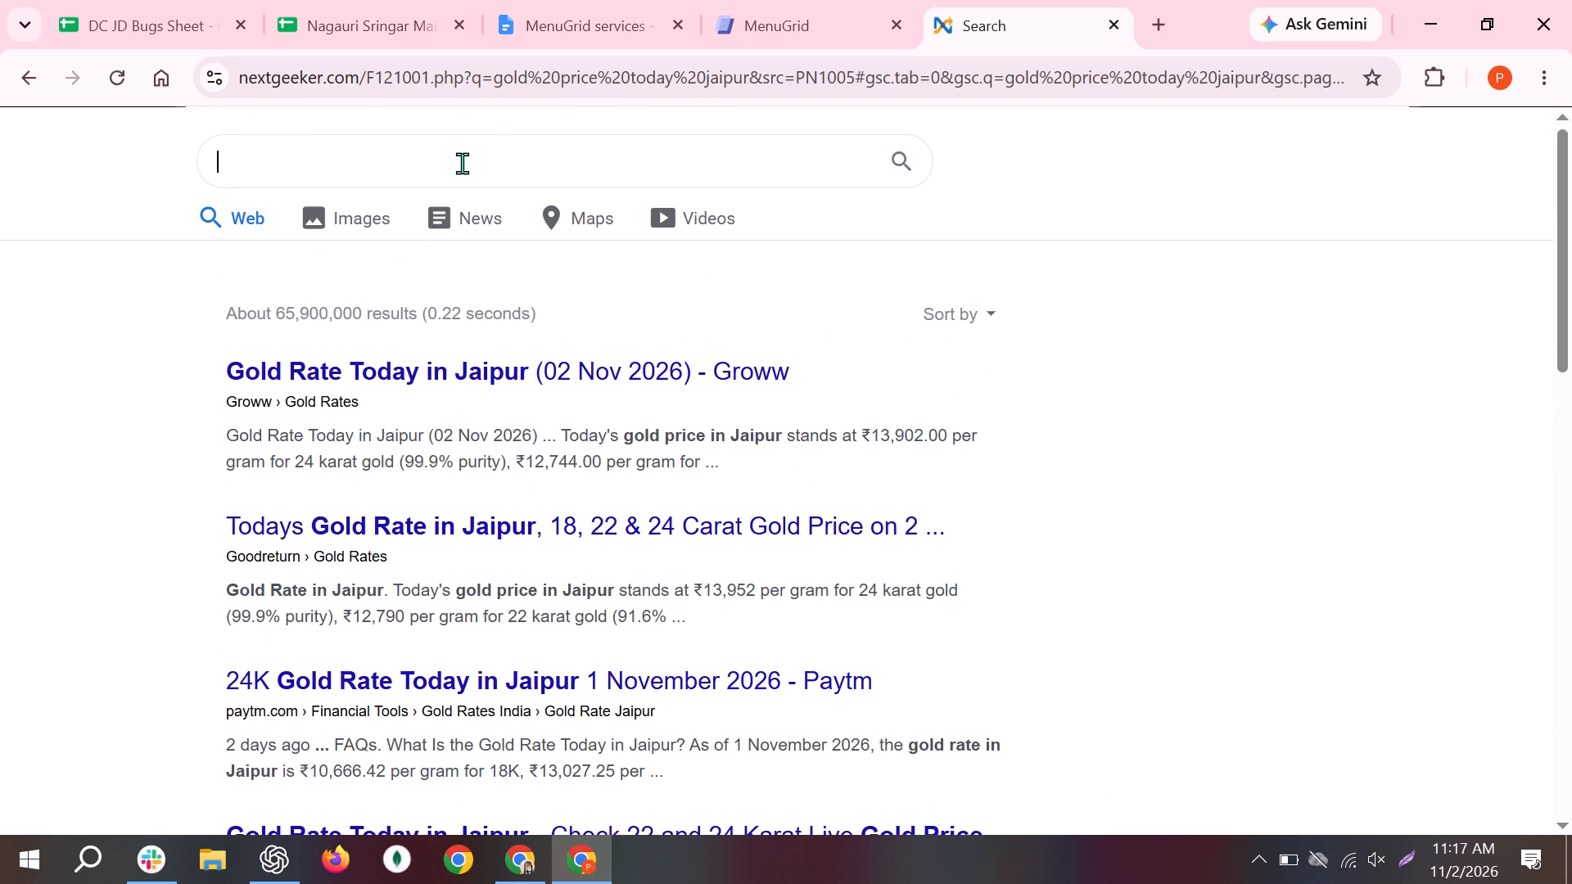
pyautogui.write('goole')
pyautogui.press('Return')
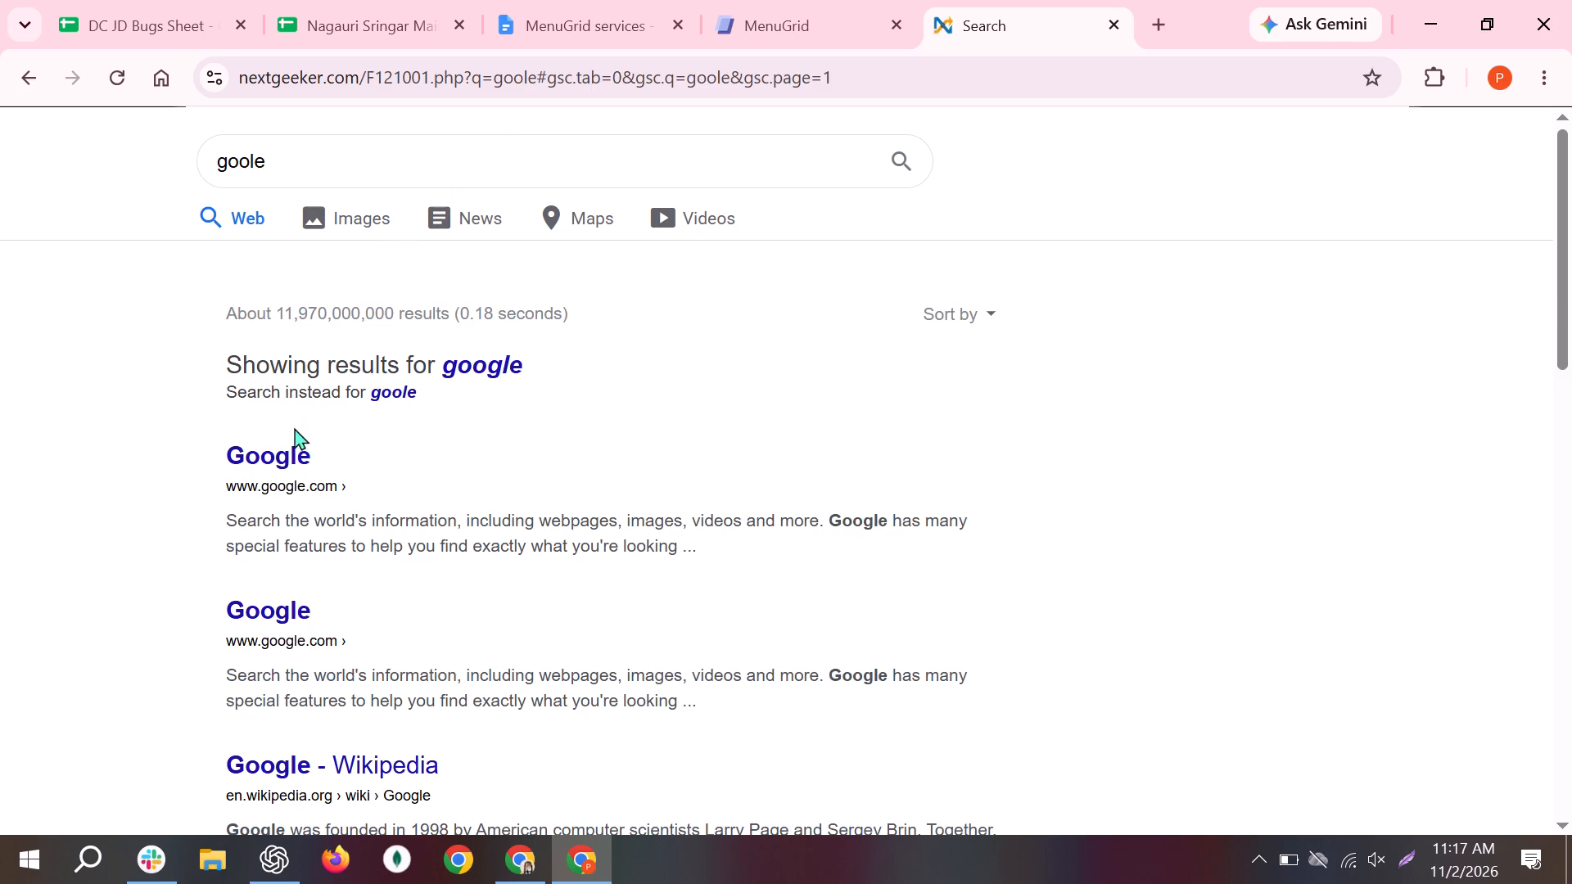
pyautogui.click(286, 445)
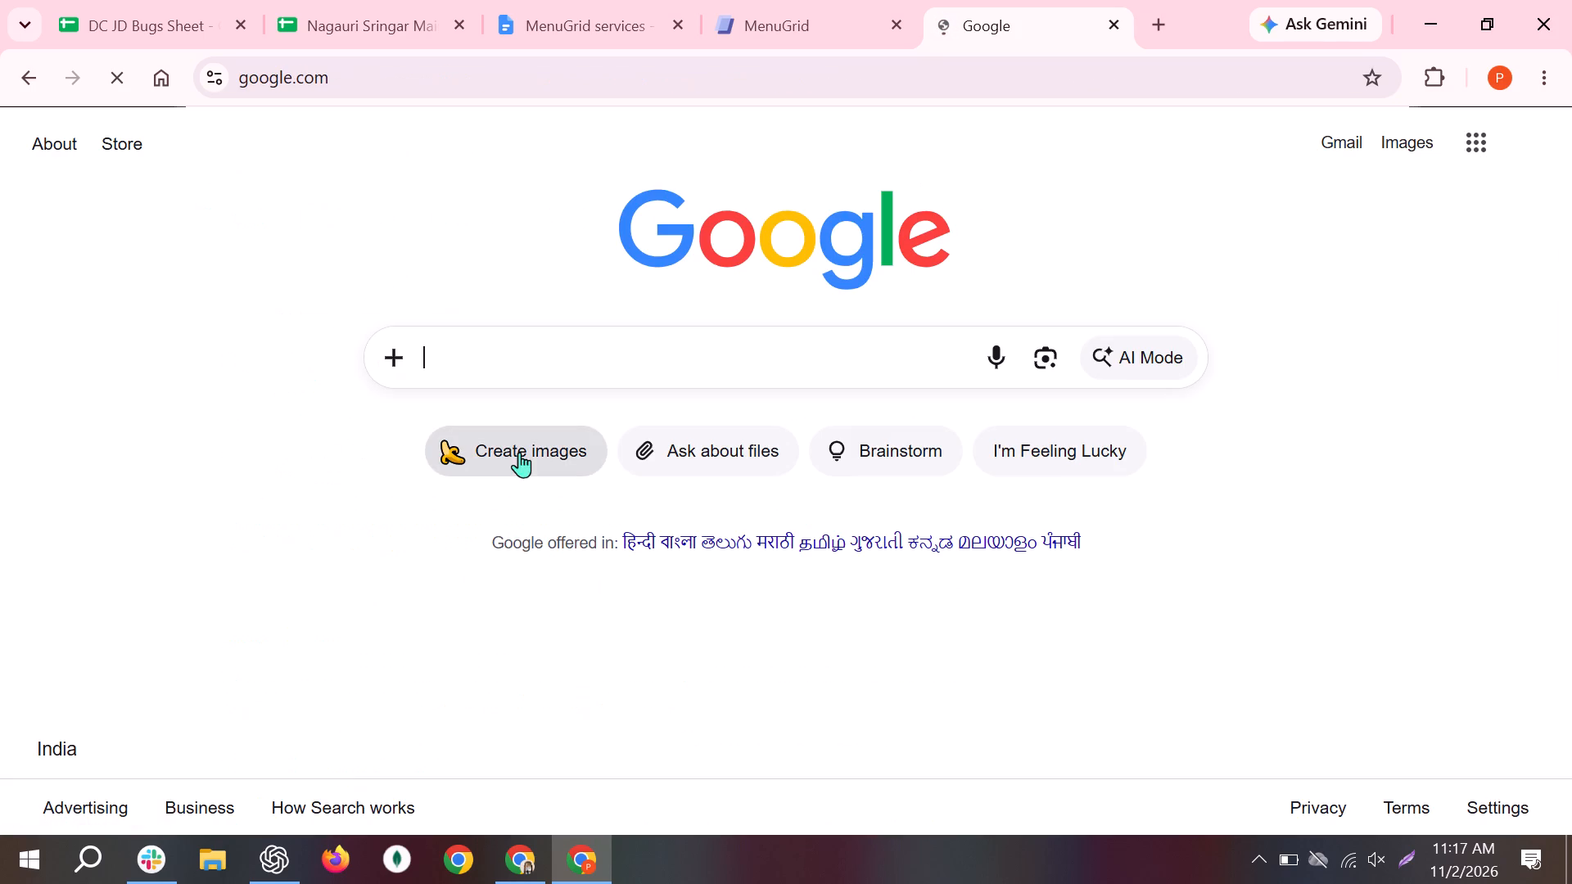
# Search Google for the cut query "gold price today jaipur".
pyautogui.hotkey('ctrl', 'v')
pyautogui.press('\\')
pyautogui.press('Return')
pyautogui.press('Return')
pyautogui.press('Return')
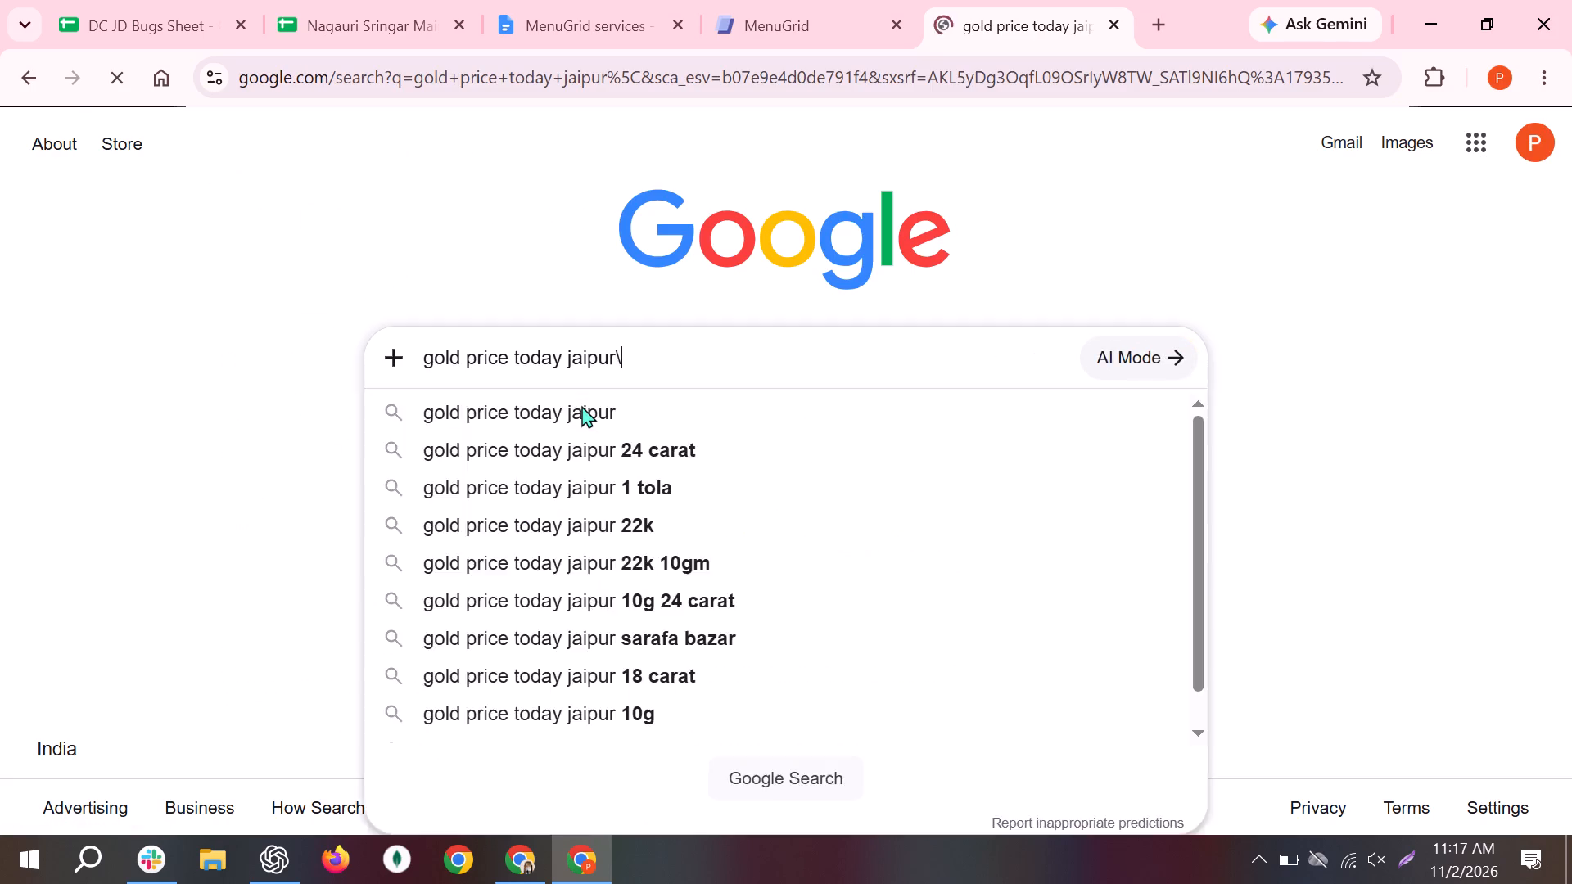
# Examine the Jaipur gold rates and price chart, expanding the question "How much is 22K gold in India today?".
pyautogui.scroll(-2, 511, 514)
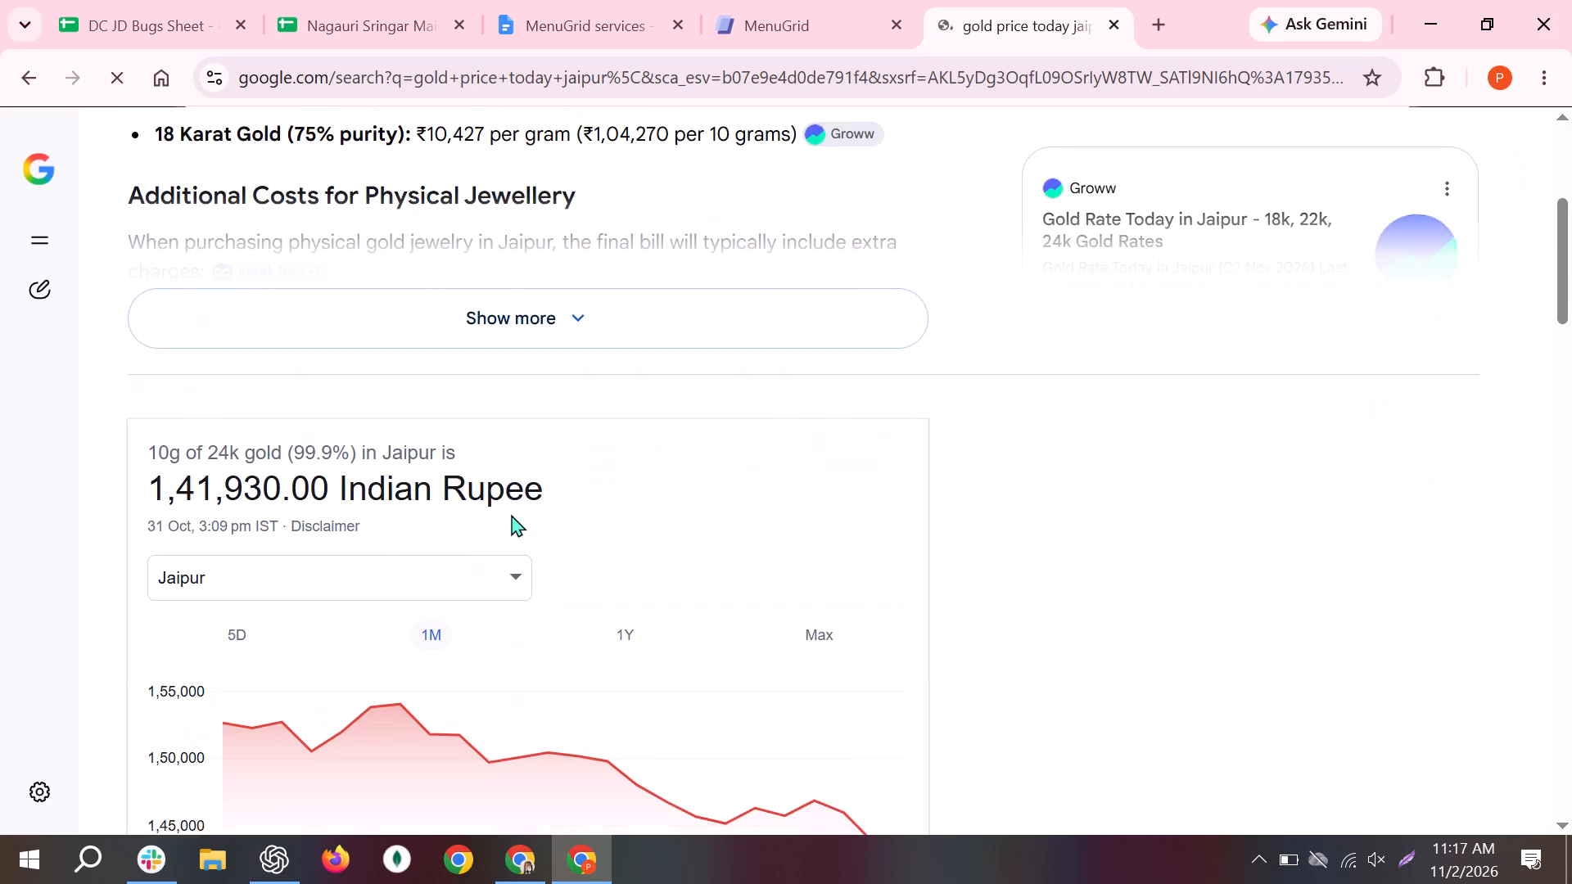
pyautogui.scroll(-2, 511, 514)
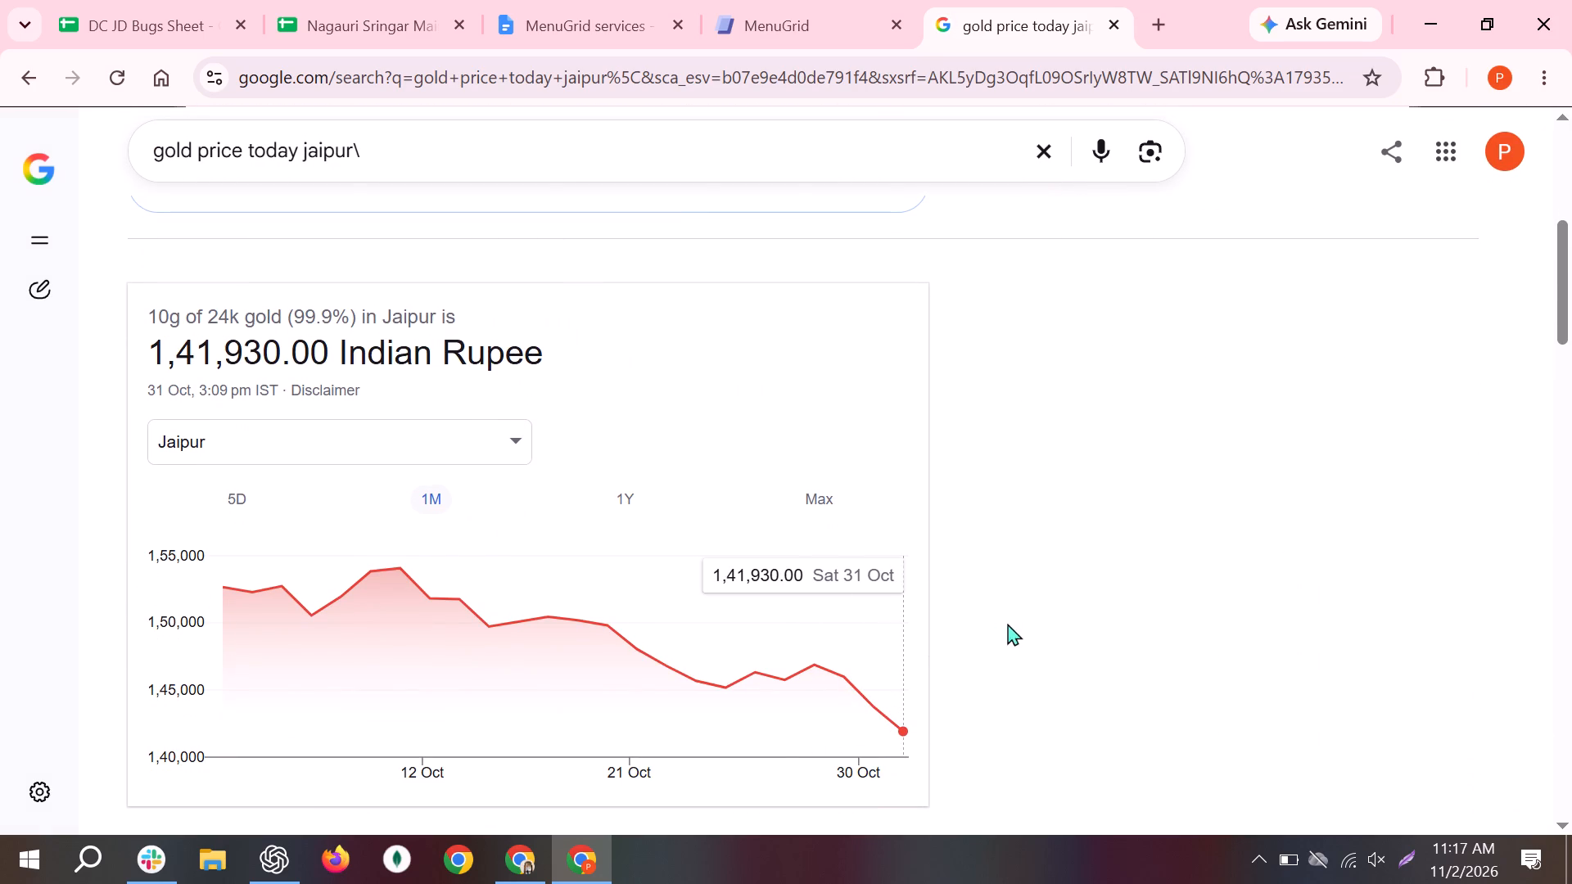
pyautogui.scroll(1, 960, 557)
pyautogui.scroll(-1, 960, 557)
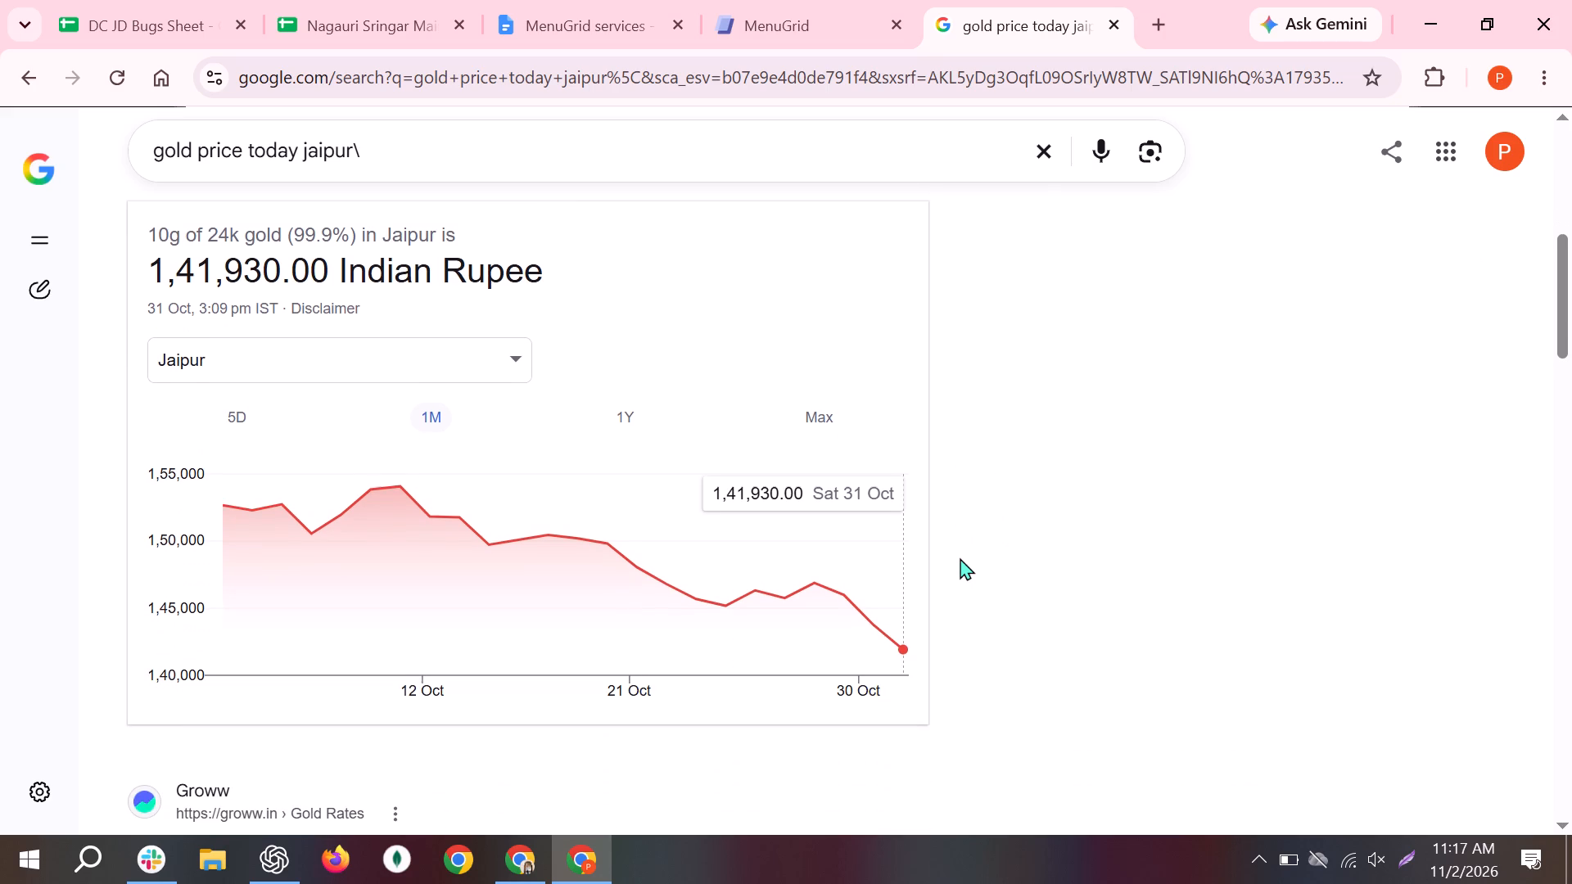
pyautogui.scroll(-5, 960, 557)
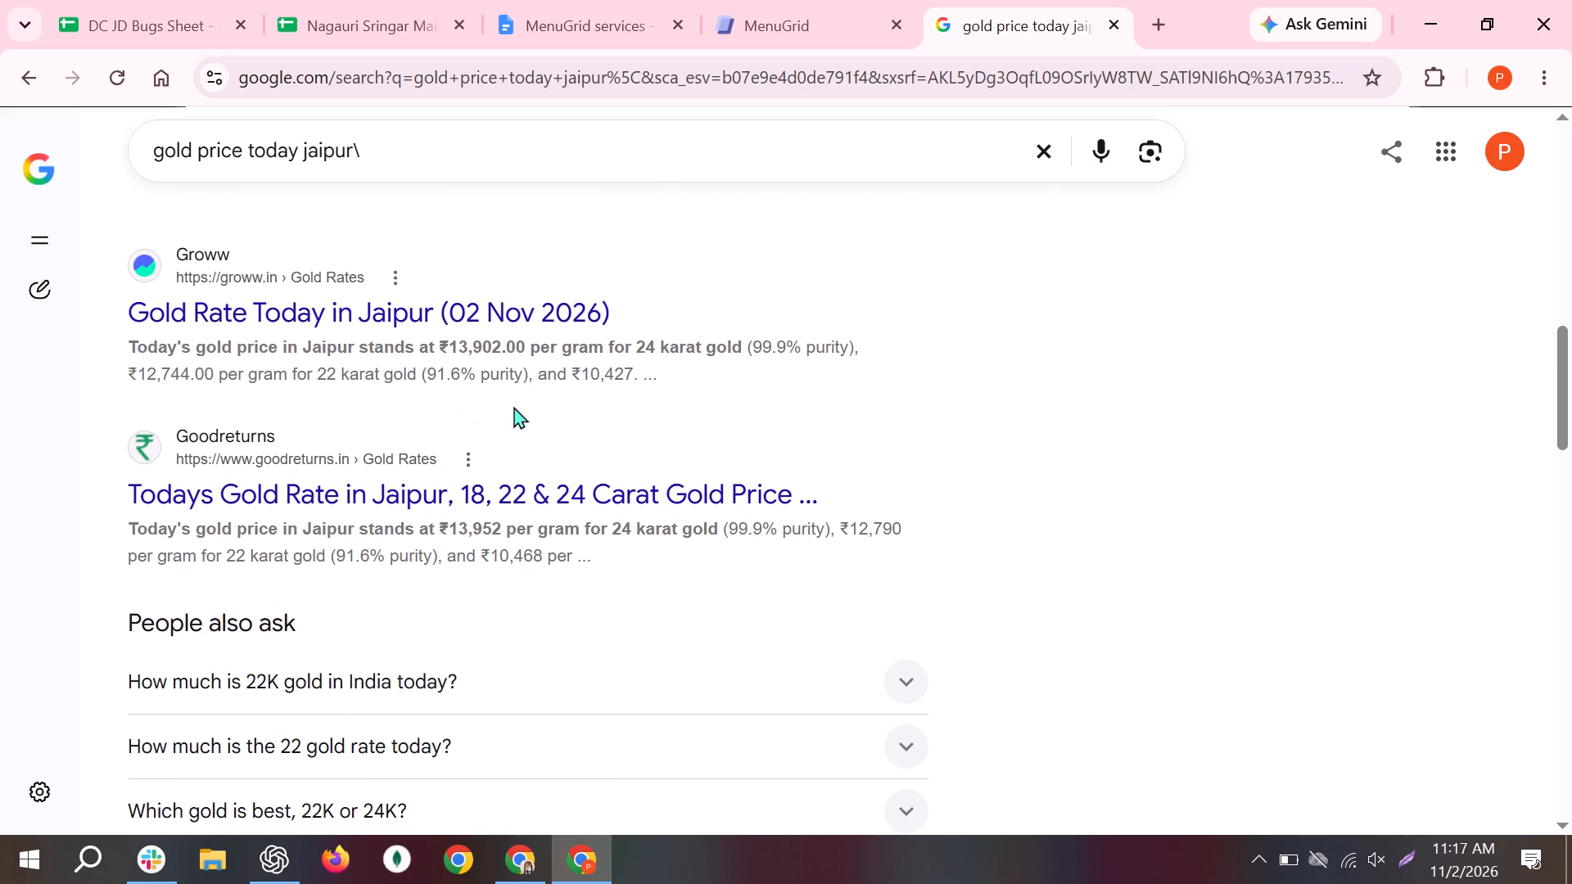
pyautogui.click(608, 680)
pyautogui.scroll(-5, 608, 680)
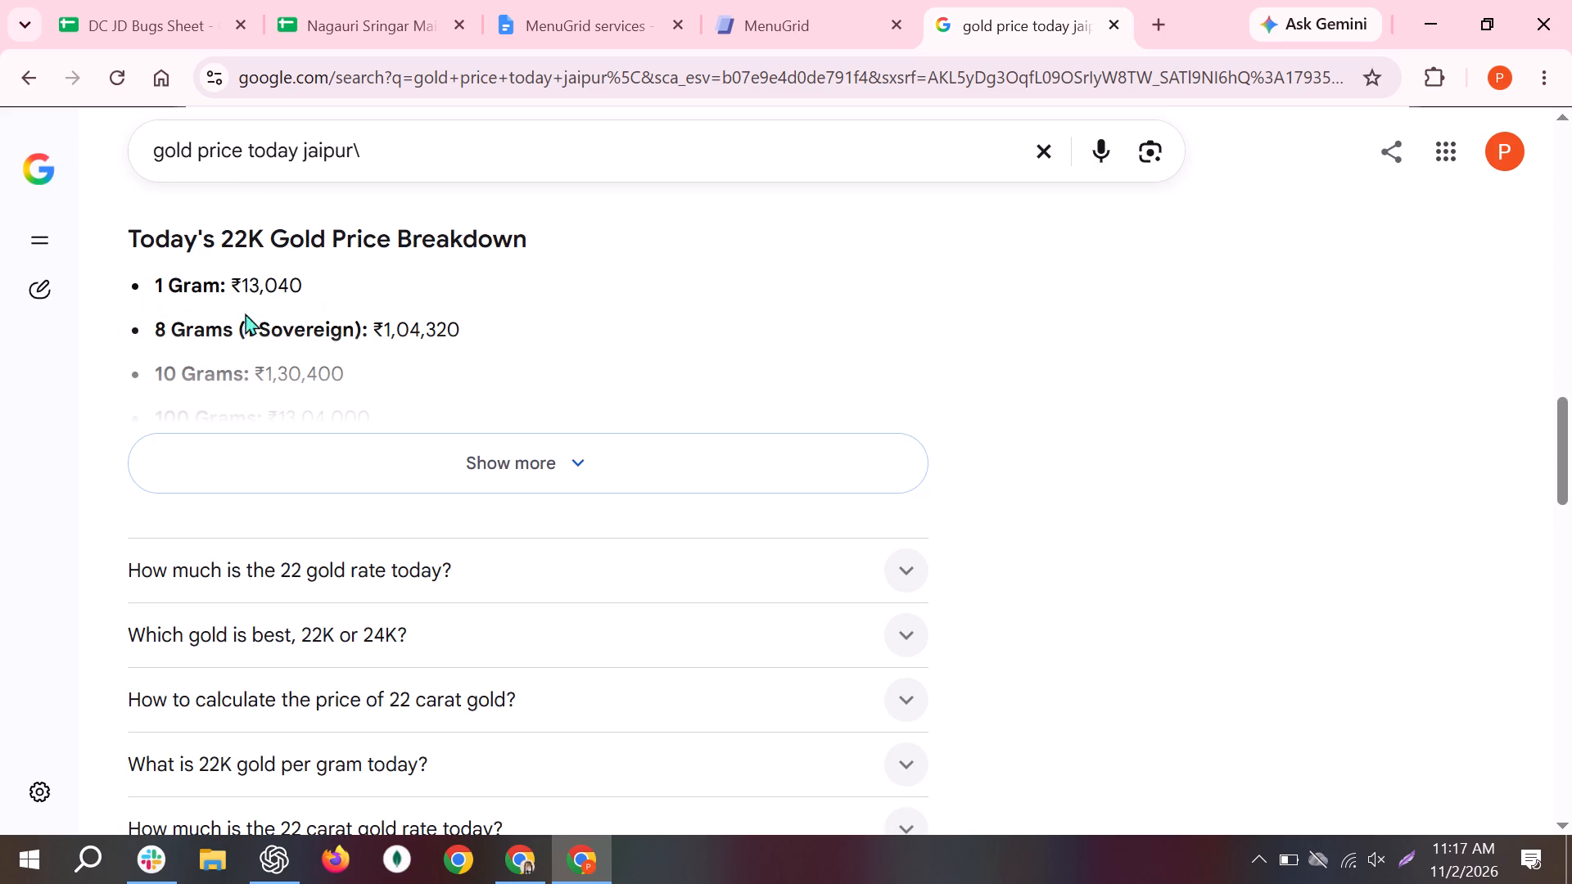
pyautogui.scroll(20, 846, 318)
pyautogui.scroll(1, 846, 318)
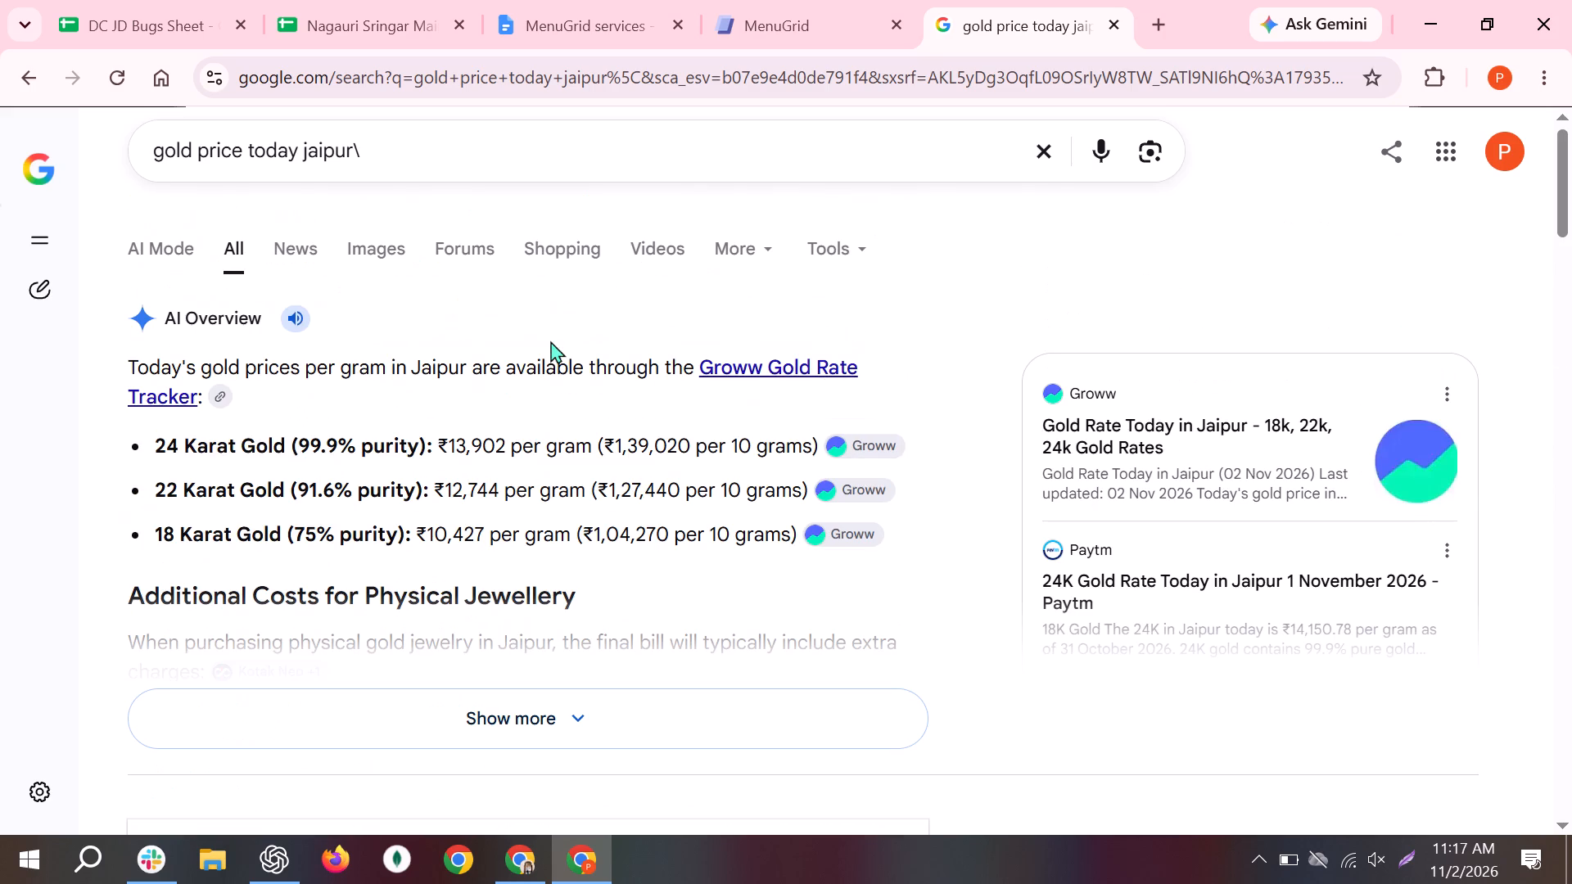
# Replace "gold" with "silver" in the query and search for "silver price today jaipur".
pyautogui.doubleClick(171, 169)
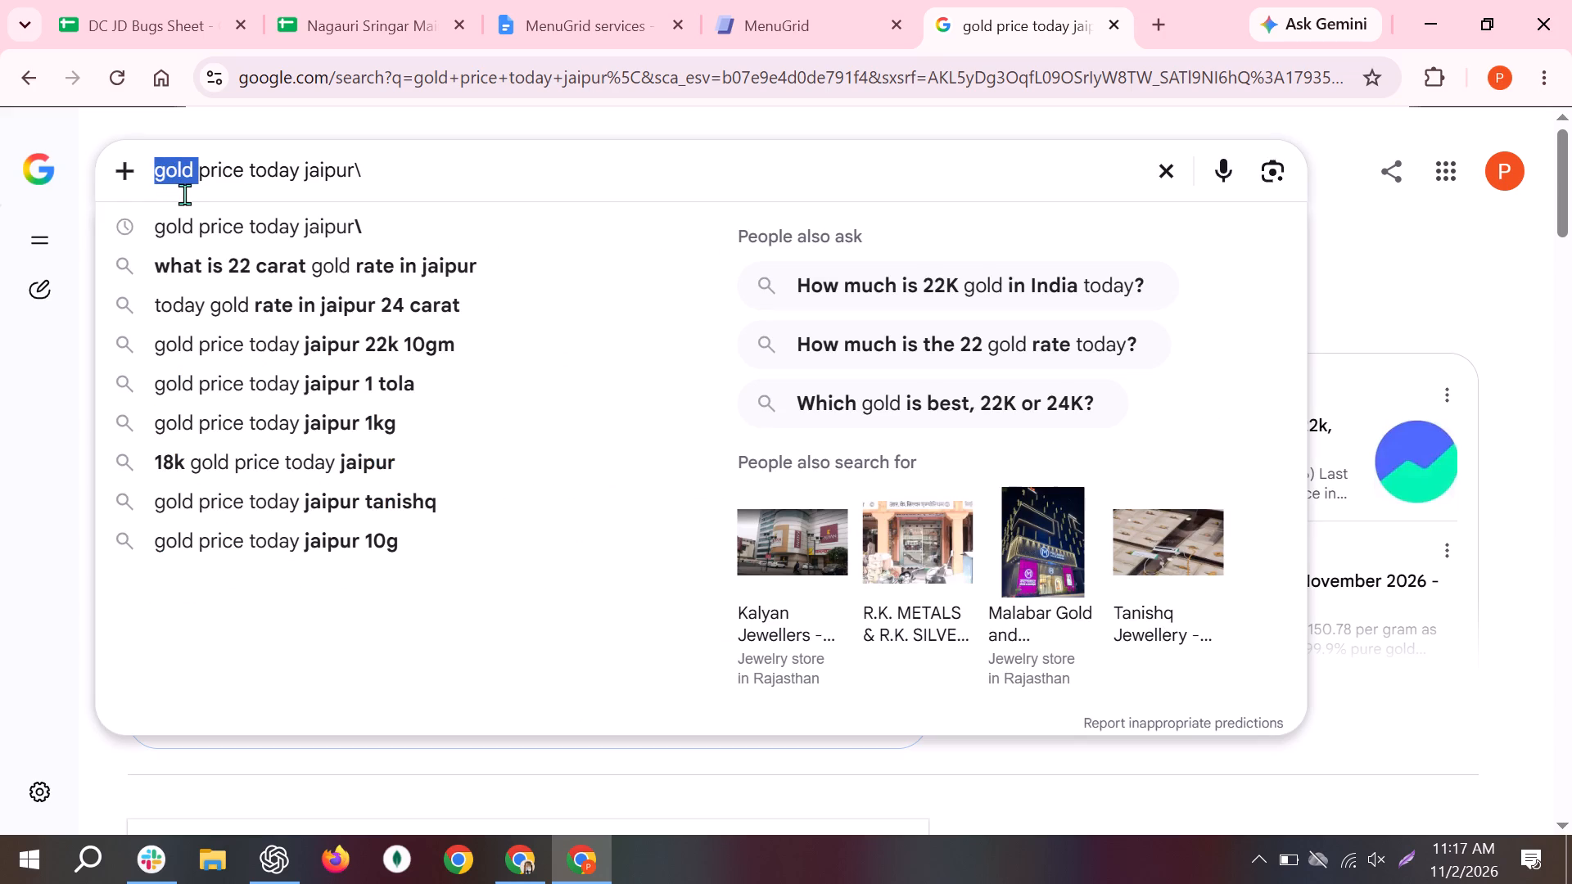
pyautogui.press('BackSpace')
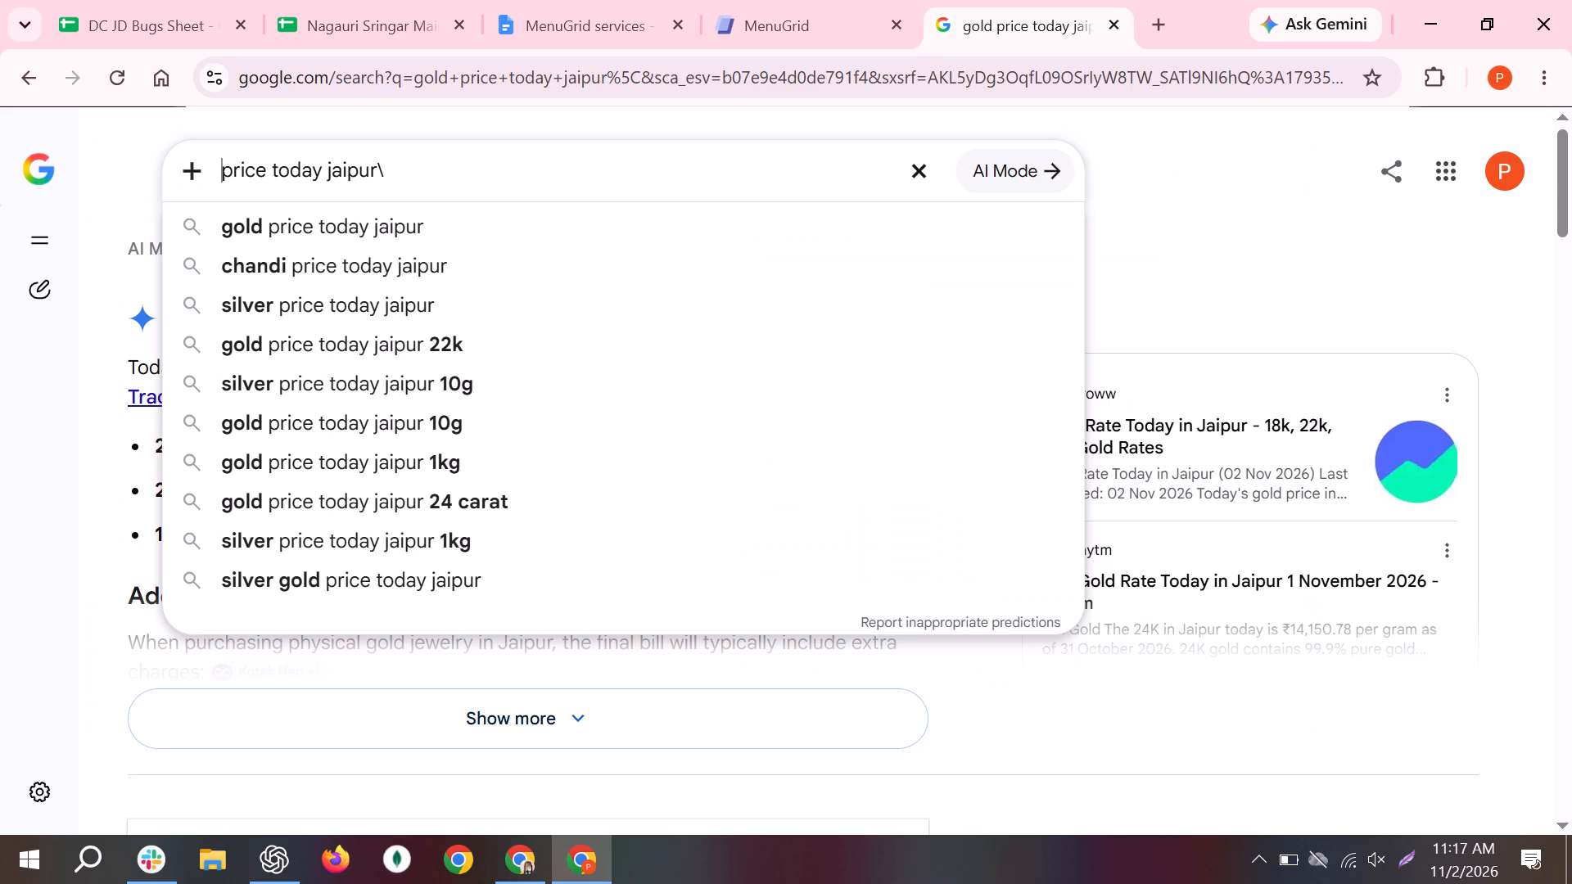
pyautogui.write('si')
pyautogui.press('l')
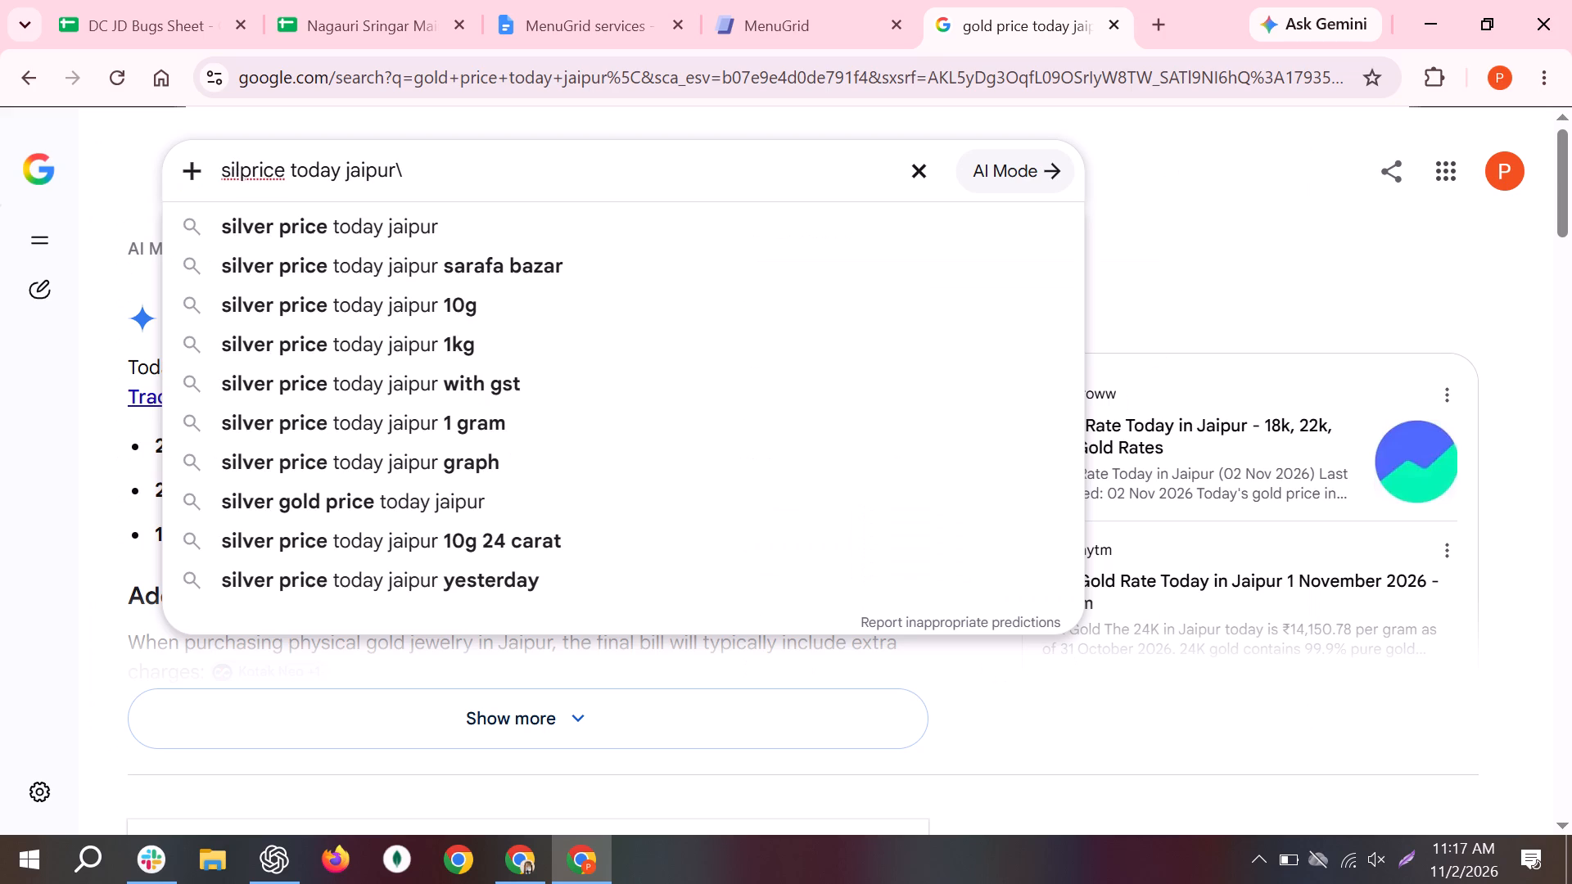
pyautogui.write('ver')
pyautogui.press('space')
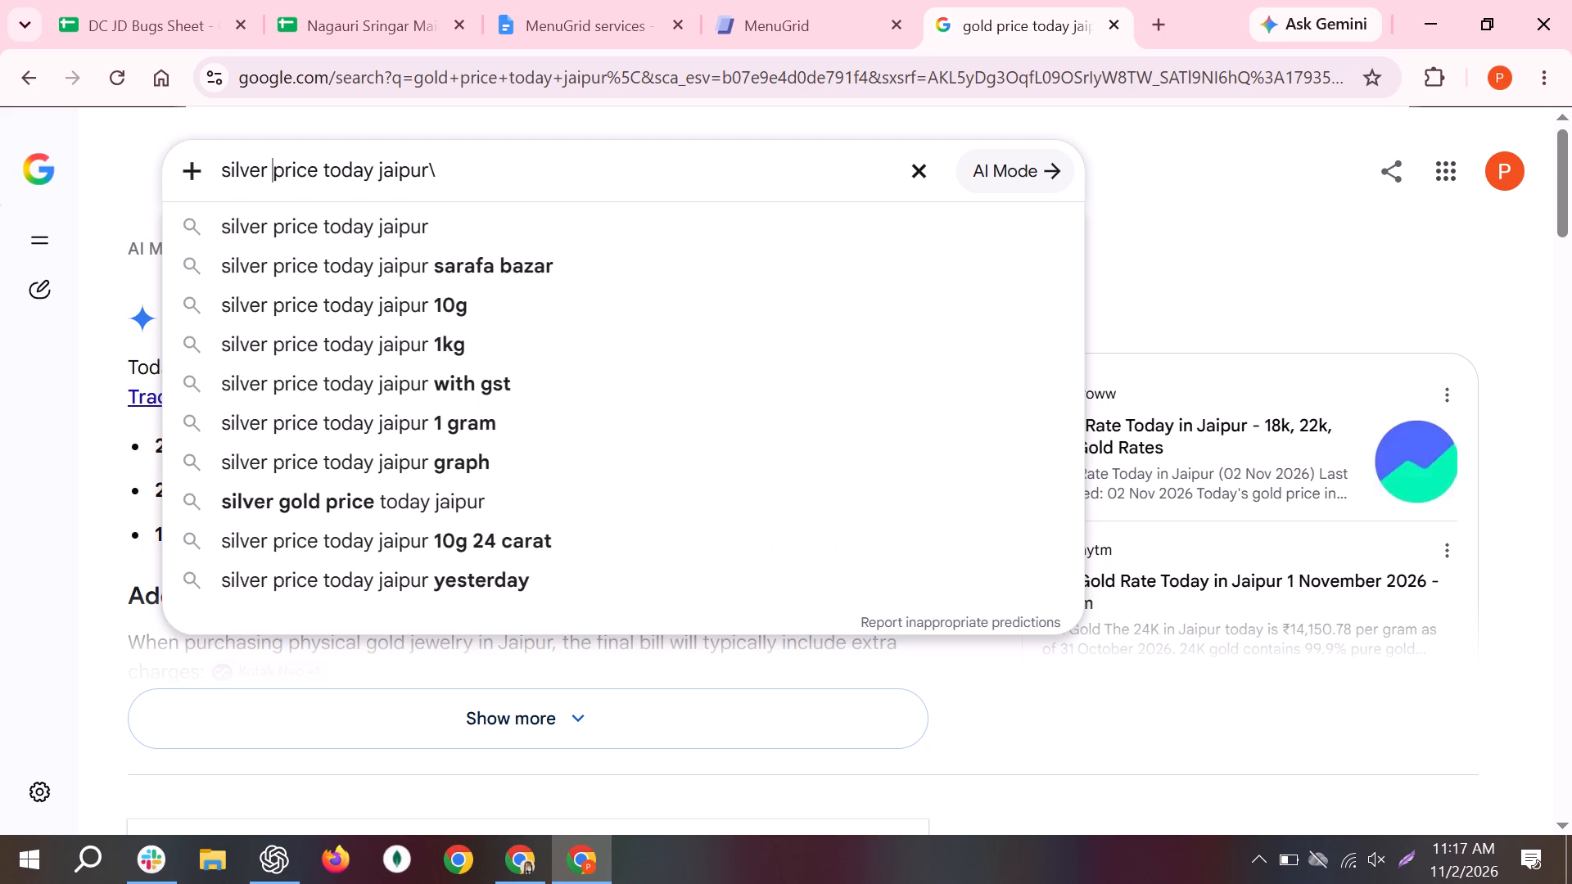
pyautogui.press('Return')
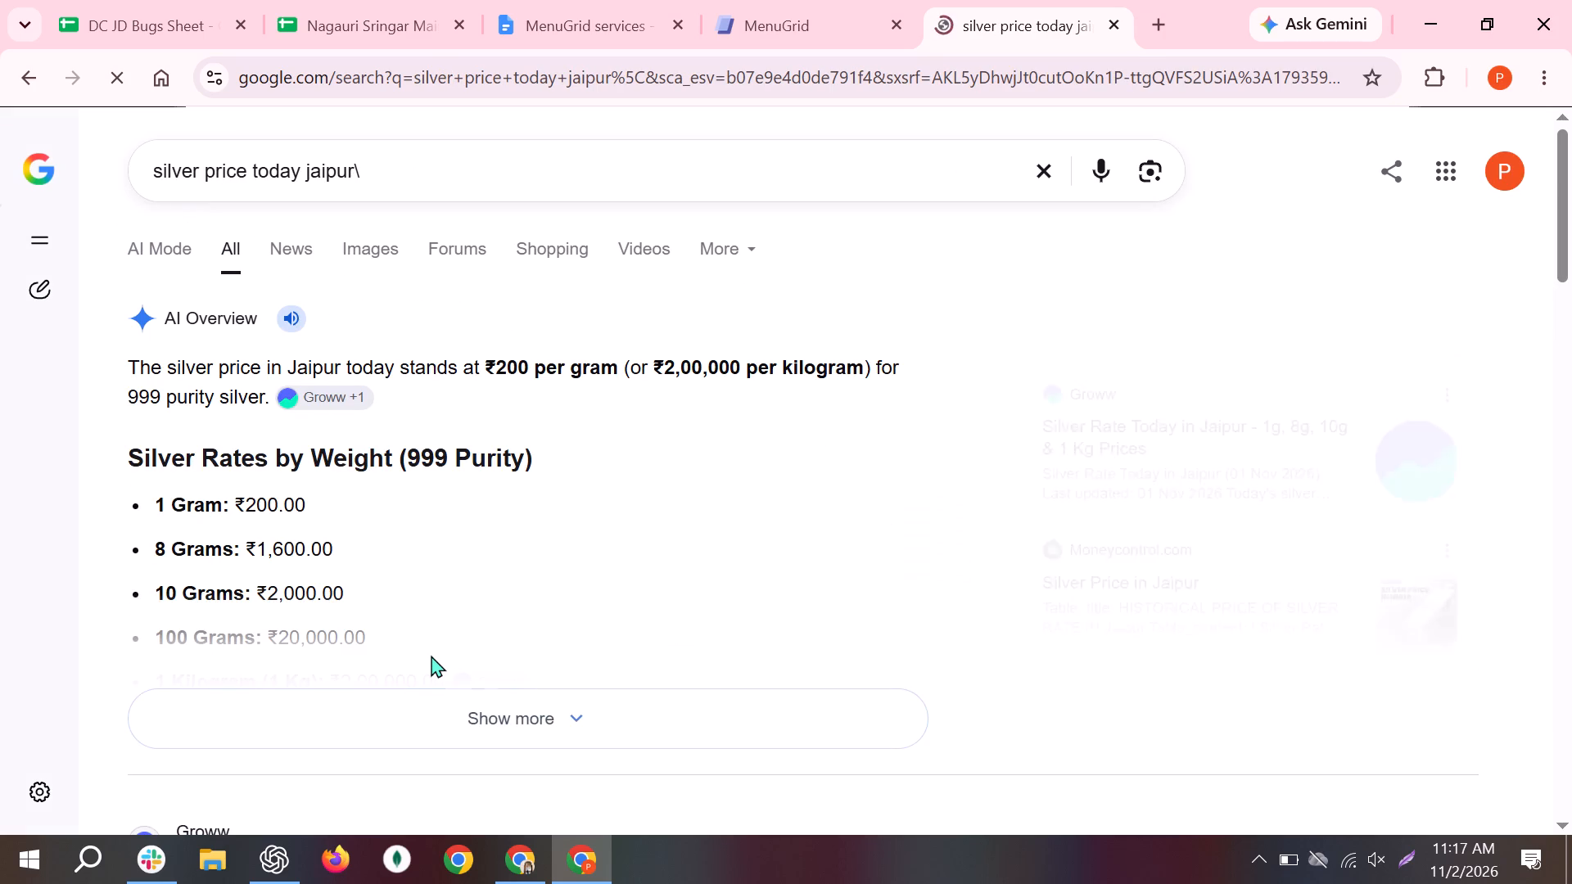
# Examine the Jaipur silver price results, expanding the question "What is the price of 1 kg silver in Jaipur?".
pyautogui.scroll(-5, 432, 656)
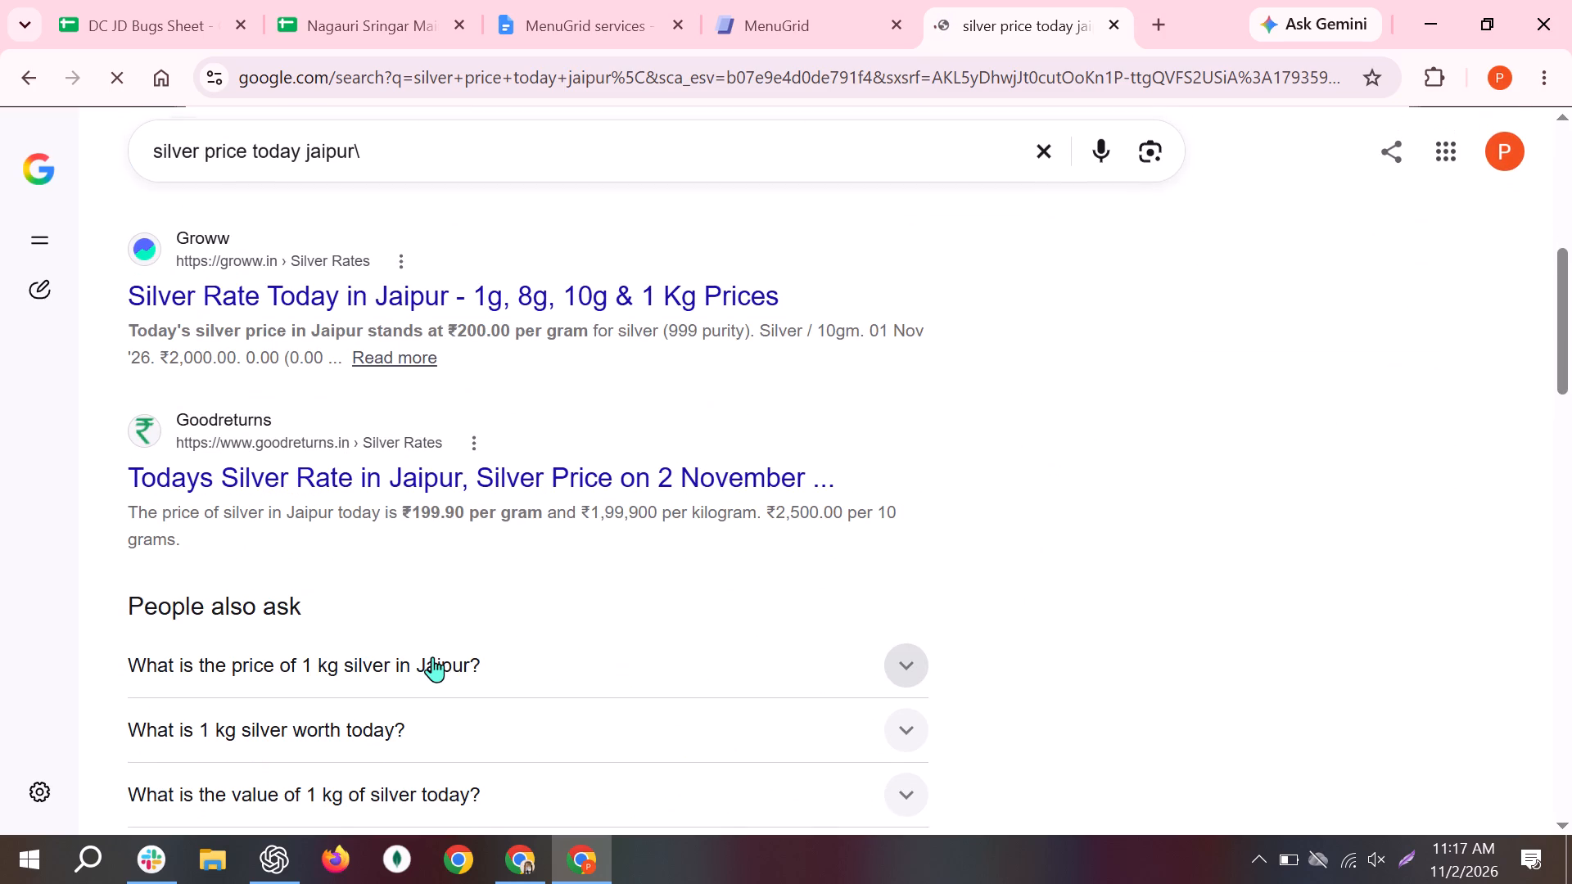
pyautogui.scroll(-1, 432, 656)
pyautogui.click(432, 656)
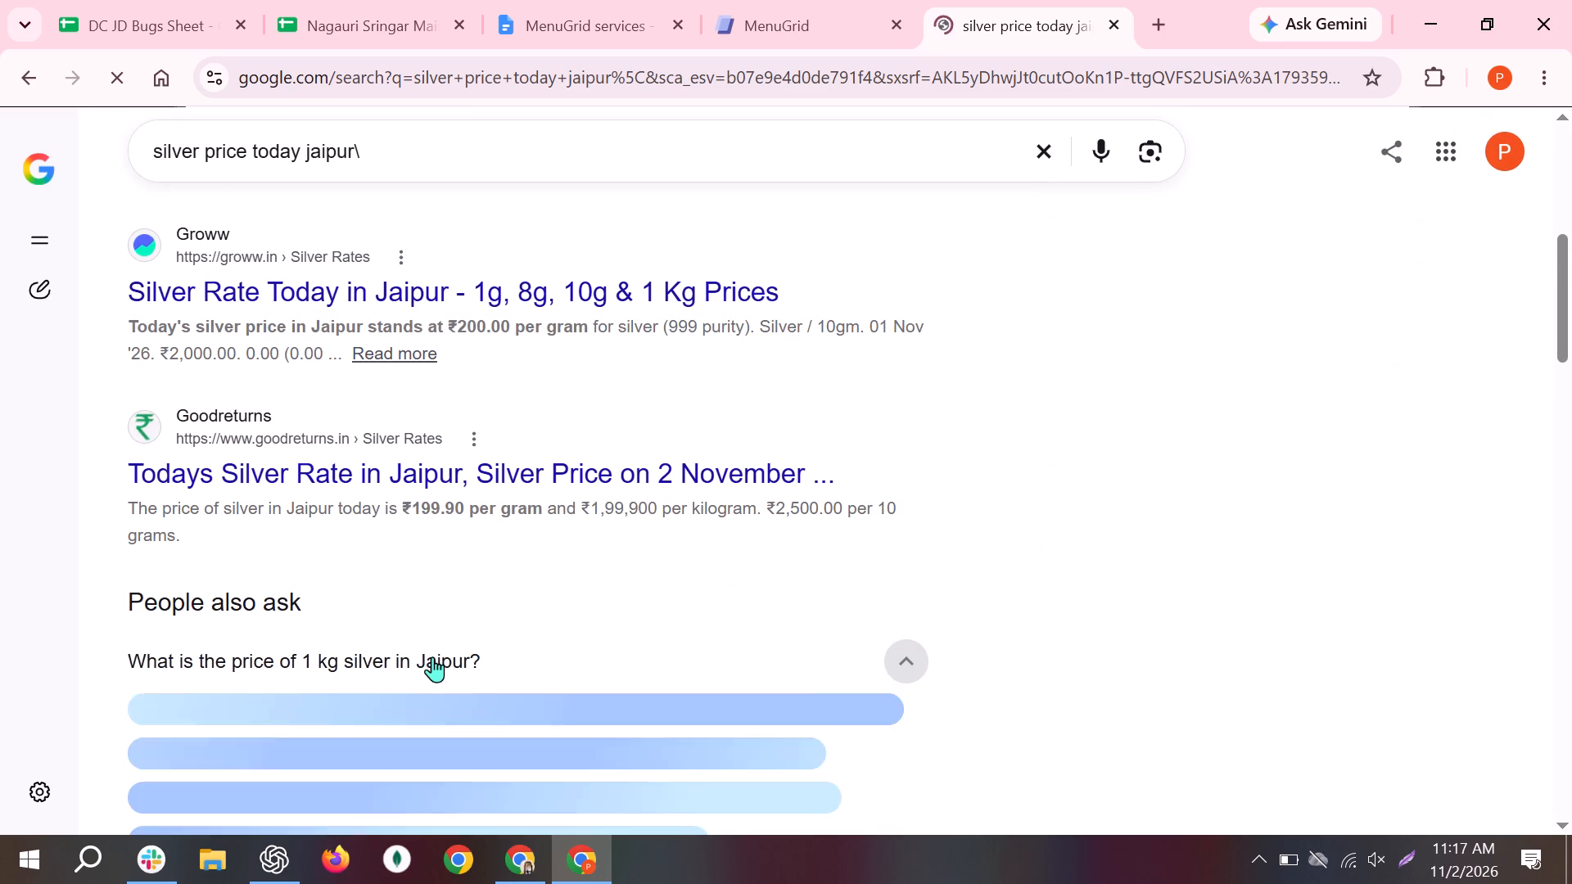
pyautogui.scroll(-2, 567, 621)
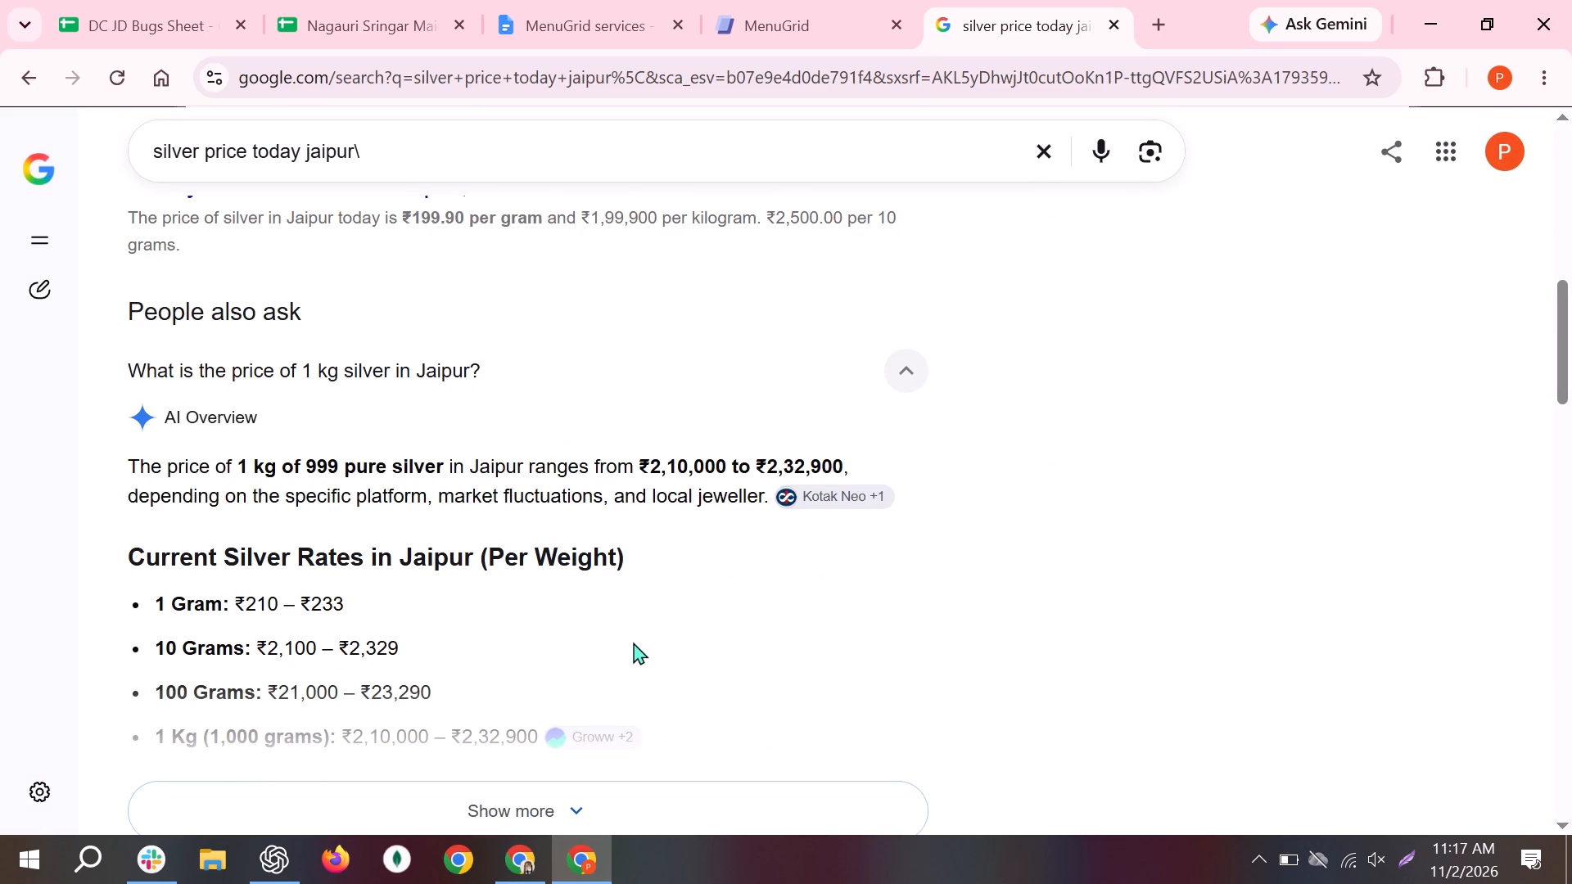
pyautogui.scroll(-7, 633, 642)
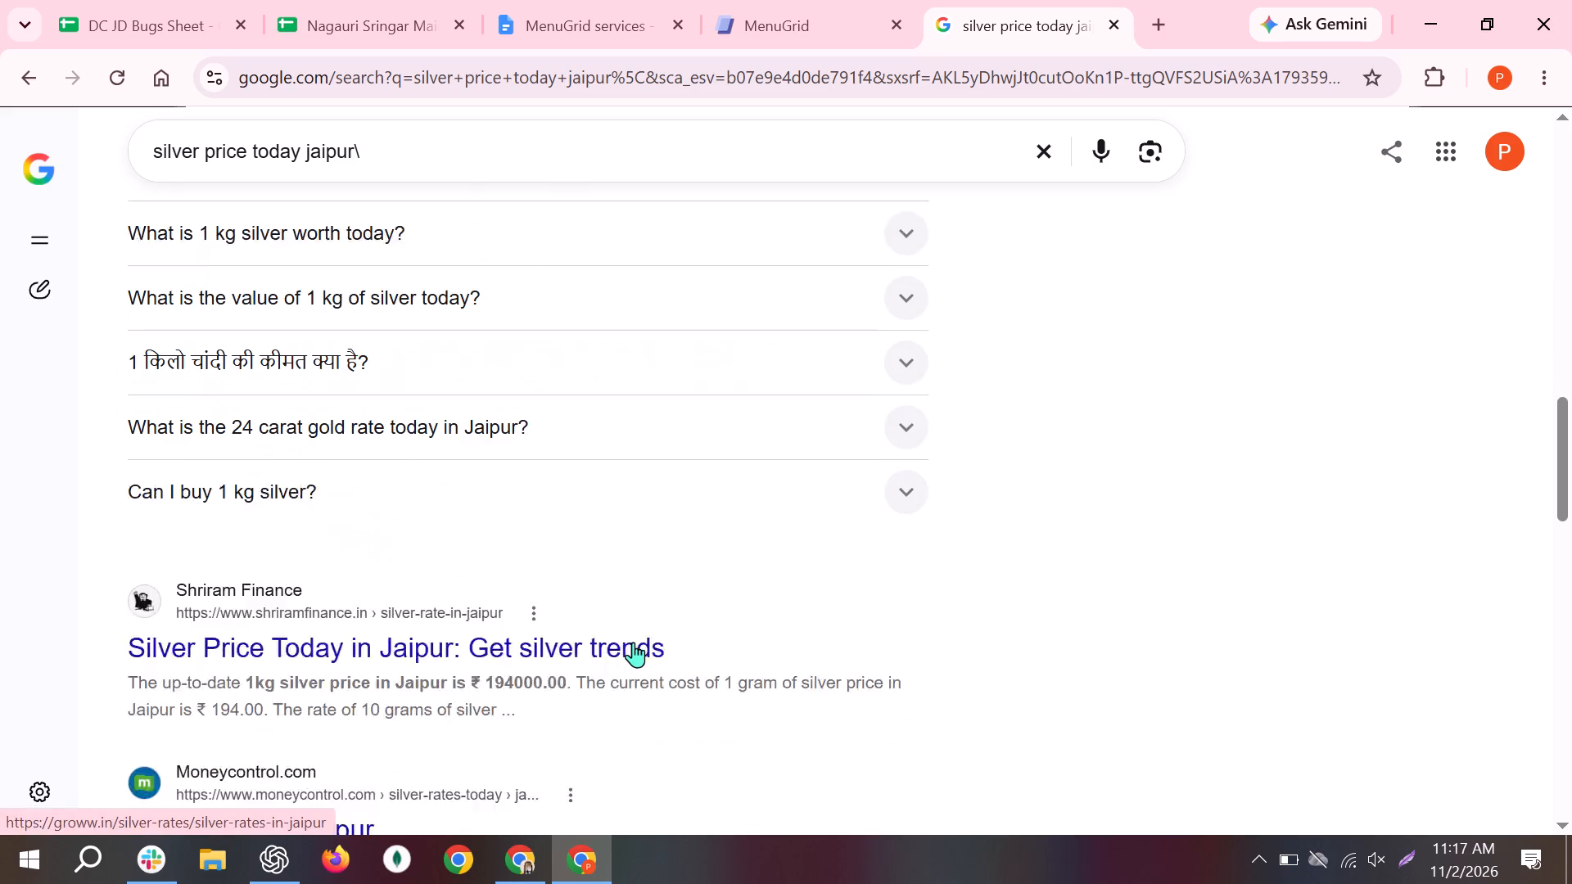
pyautogui.scroll(-1, 633, 642)
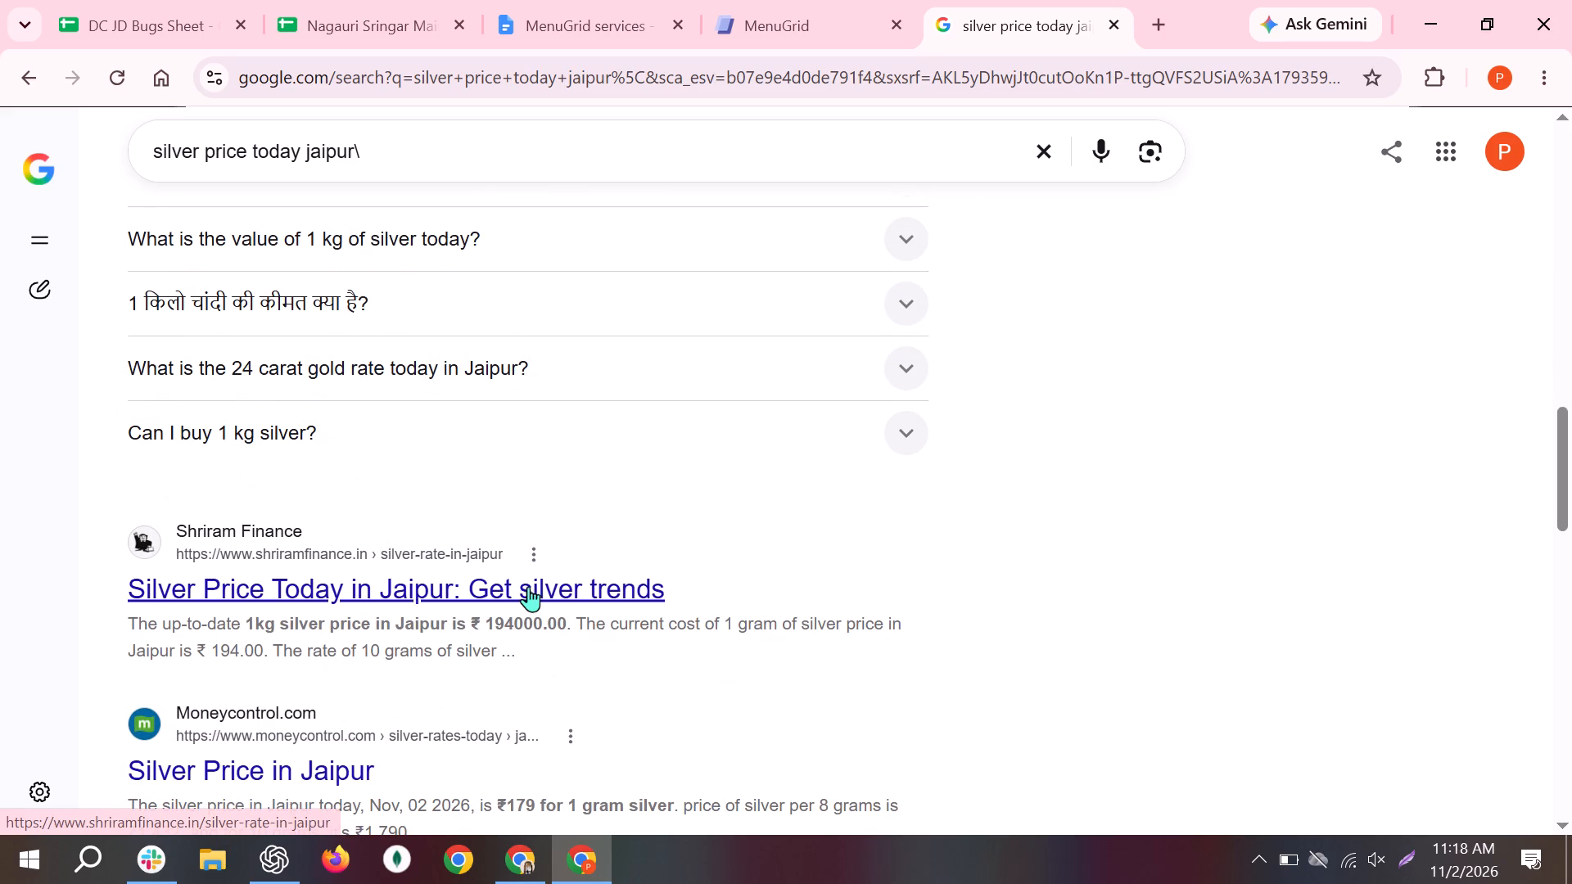
# Open Moneycontrol's "Silver Price in Jaipur" result and review the day's silver rate and comparison.
pyautogui.click(335, 757)
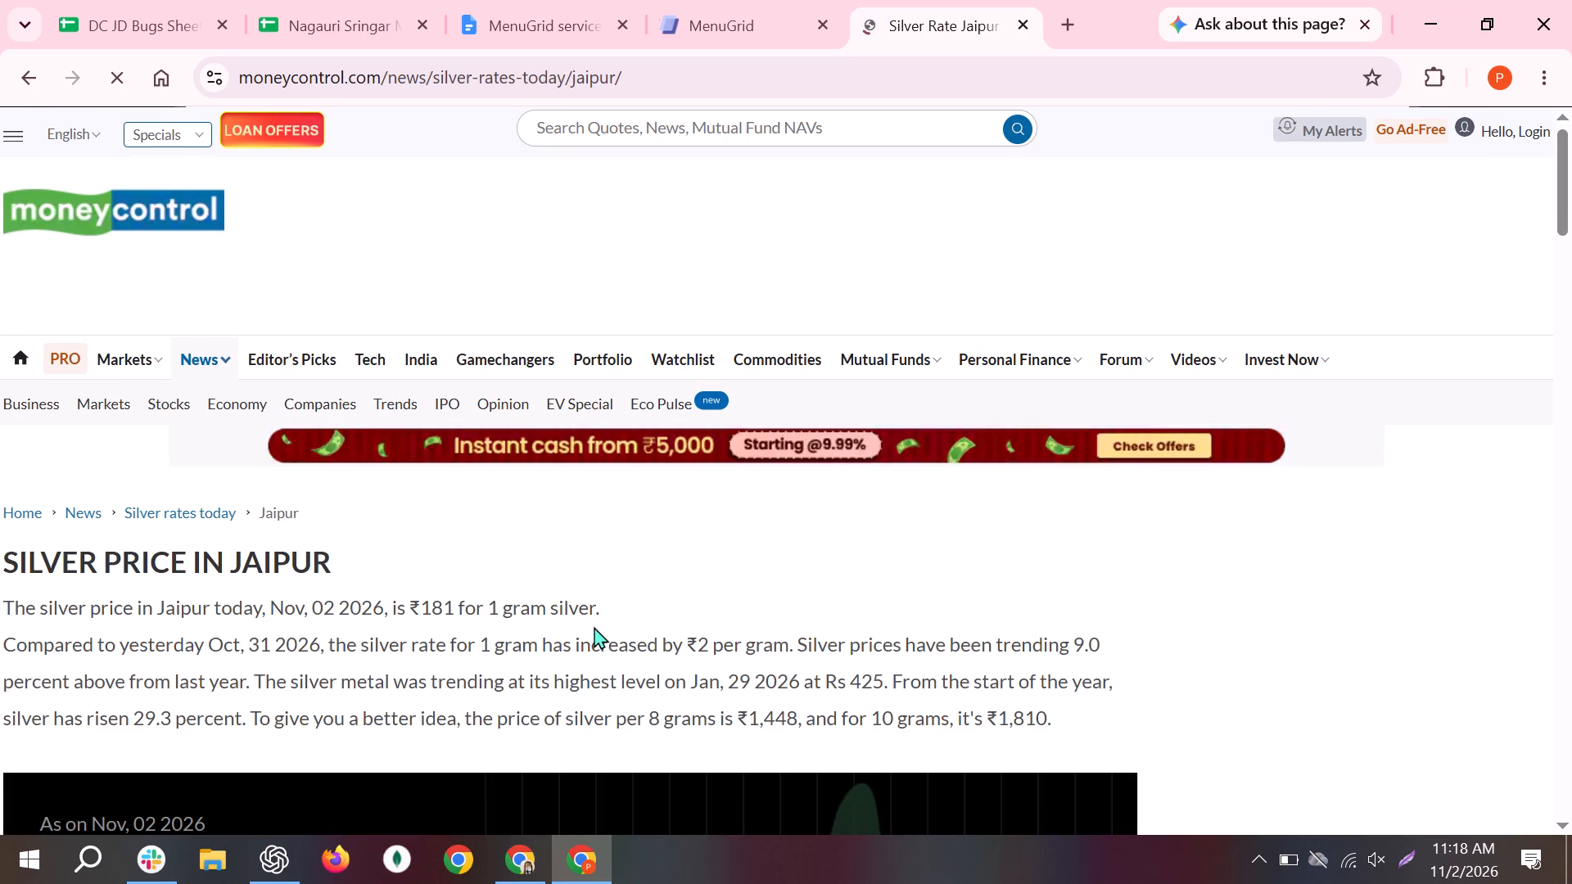
pyautogui.scroll(-3, 594, 623)
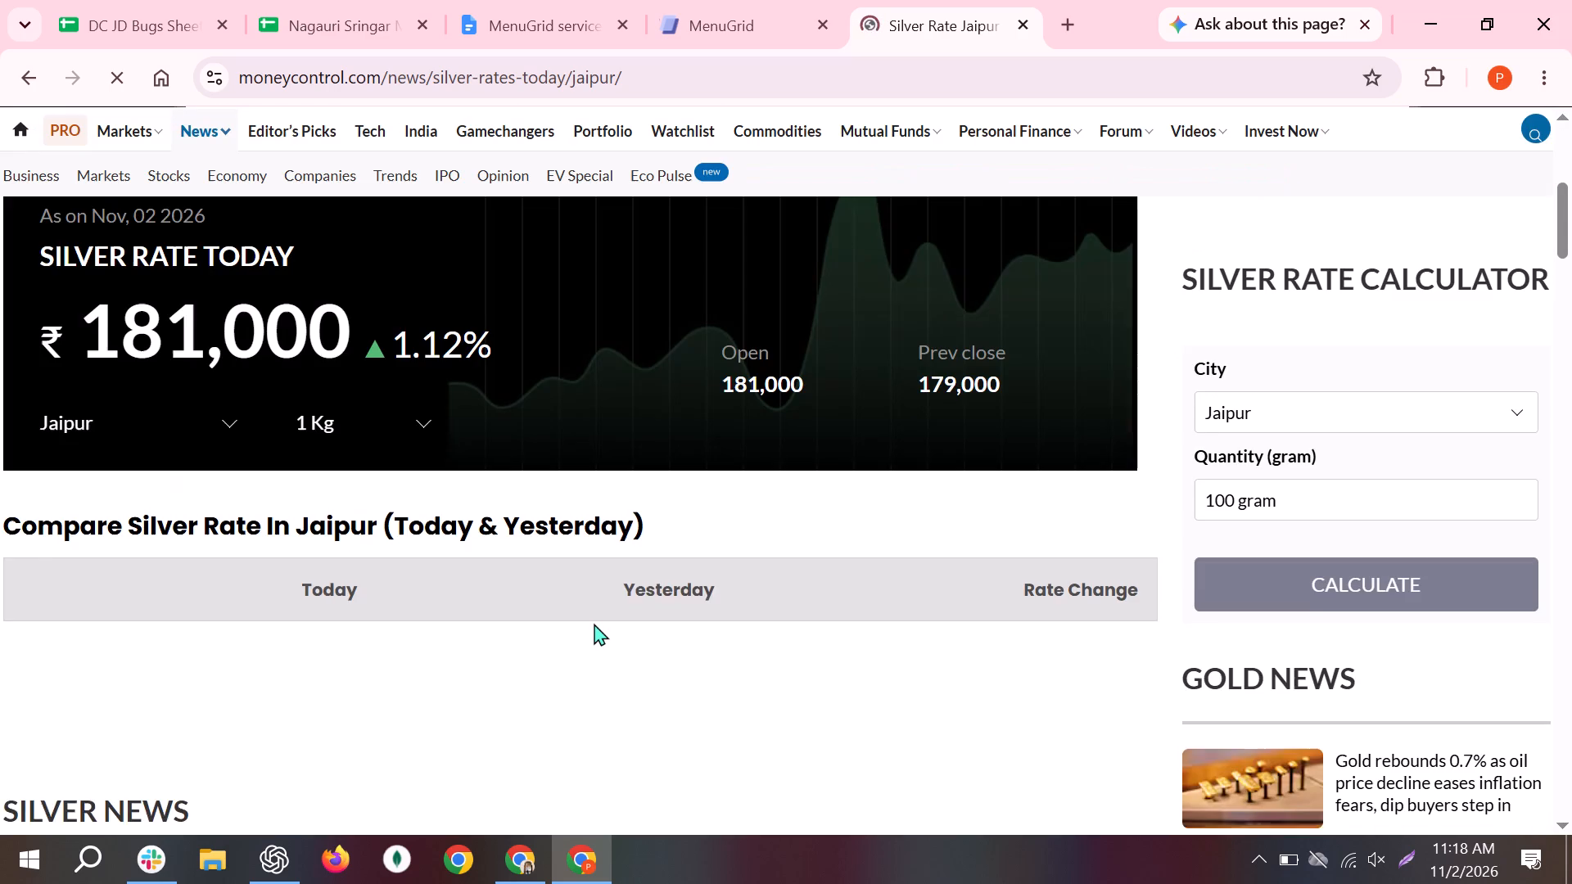
pyautogui.scroll(-1, 594, 623)
pyautogui.scroll(2, 594, 623)
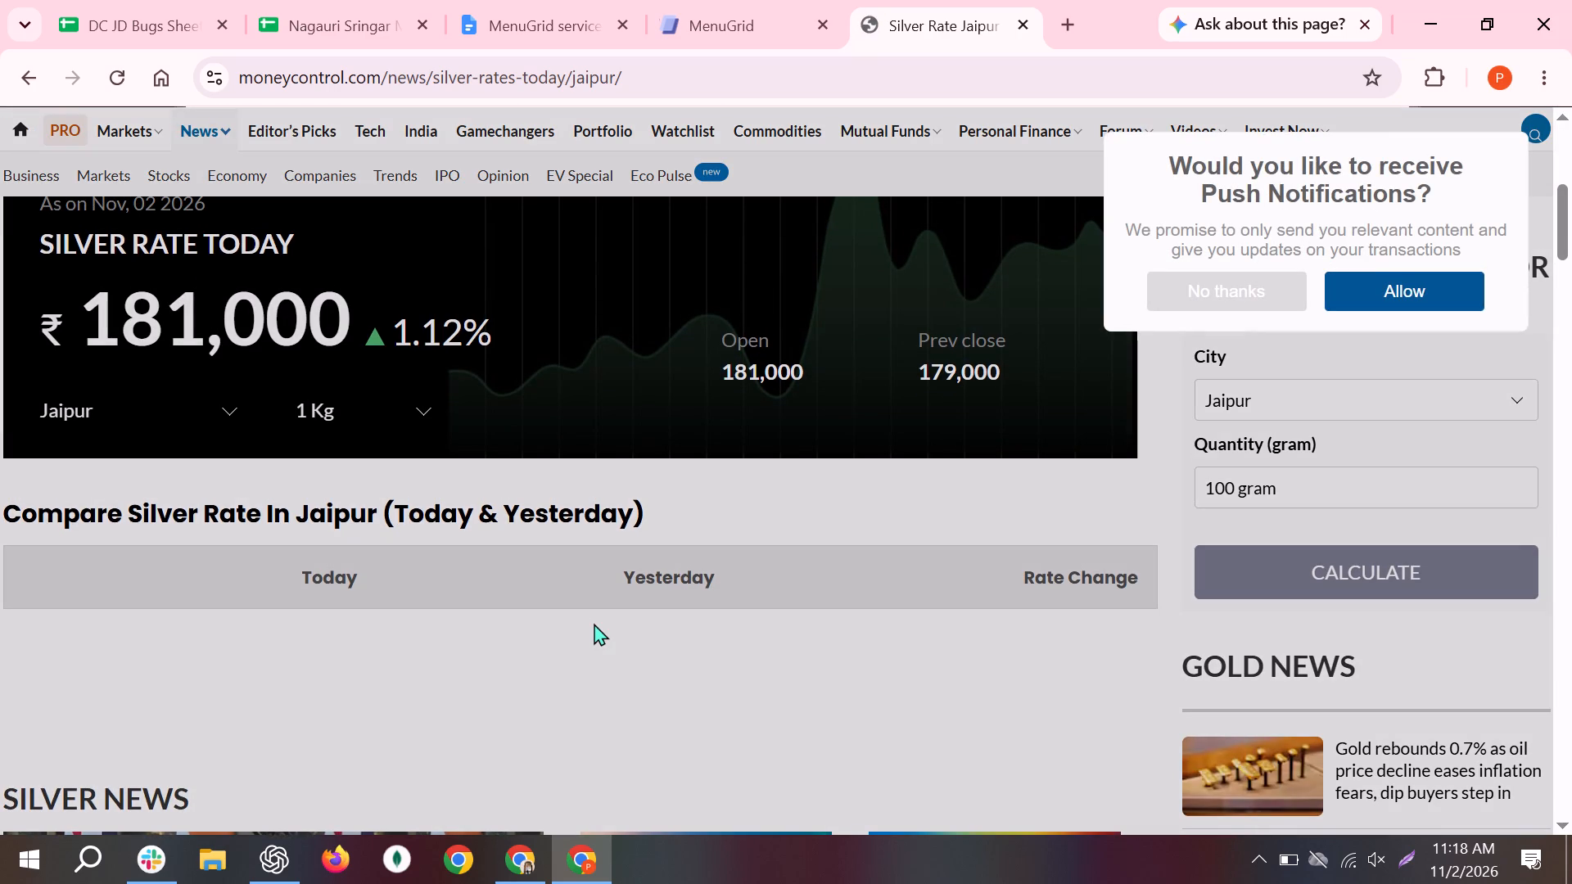
pyautogui.scroll(2, 594, 623)
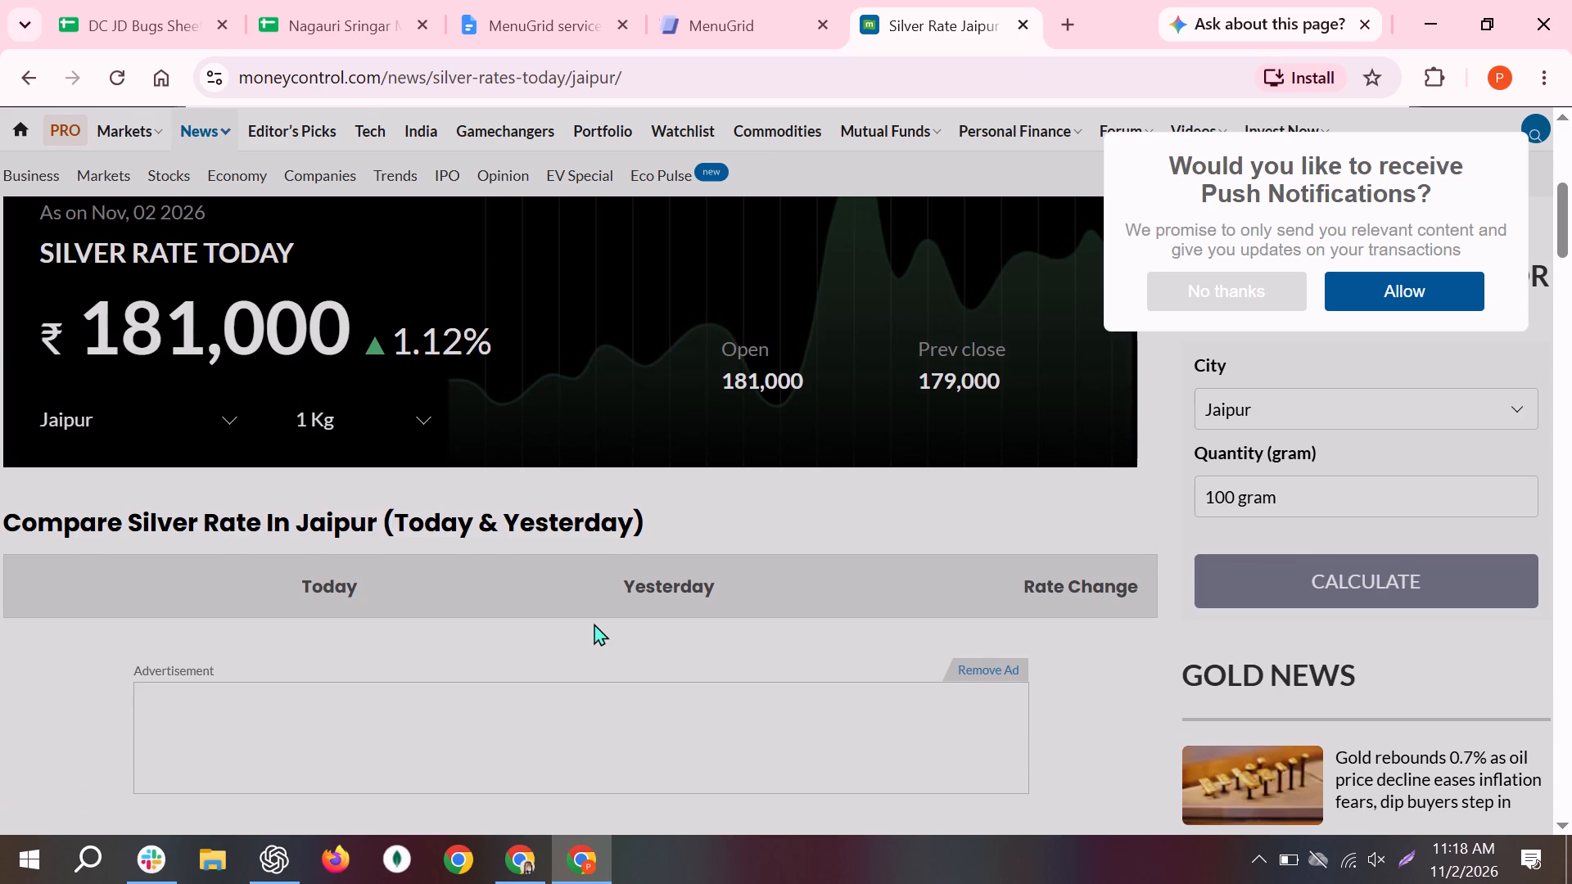
pyautogui.scroll(1, 594, 623)
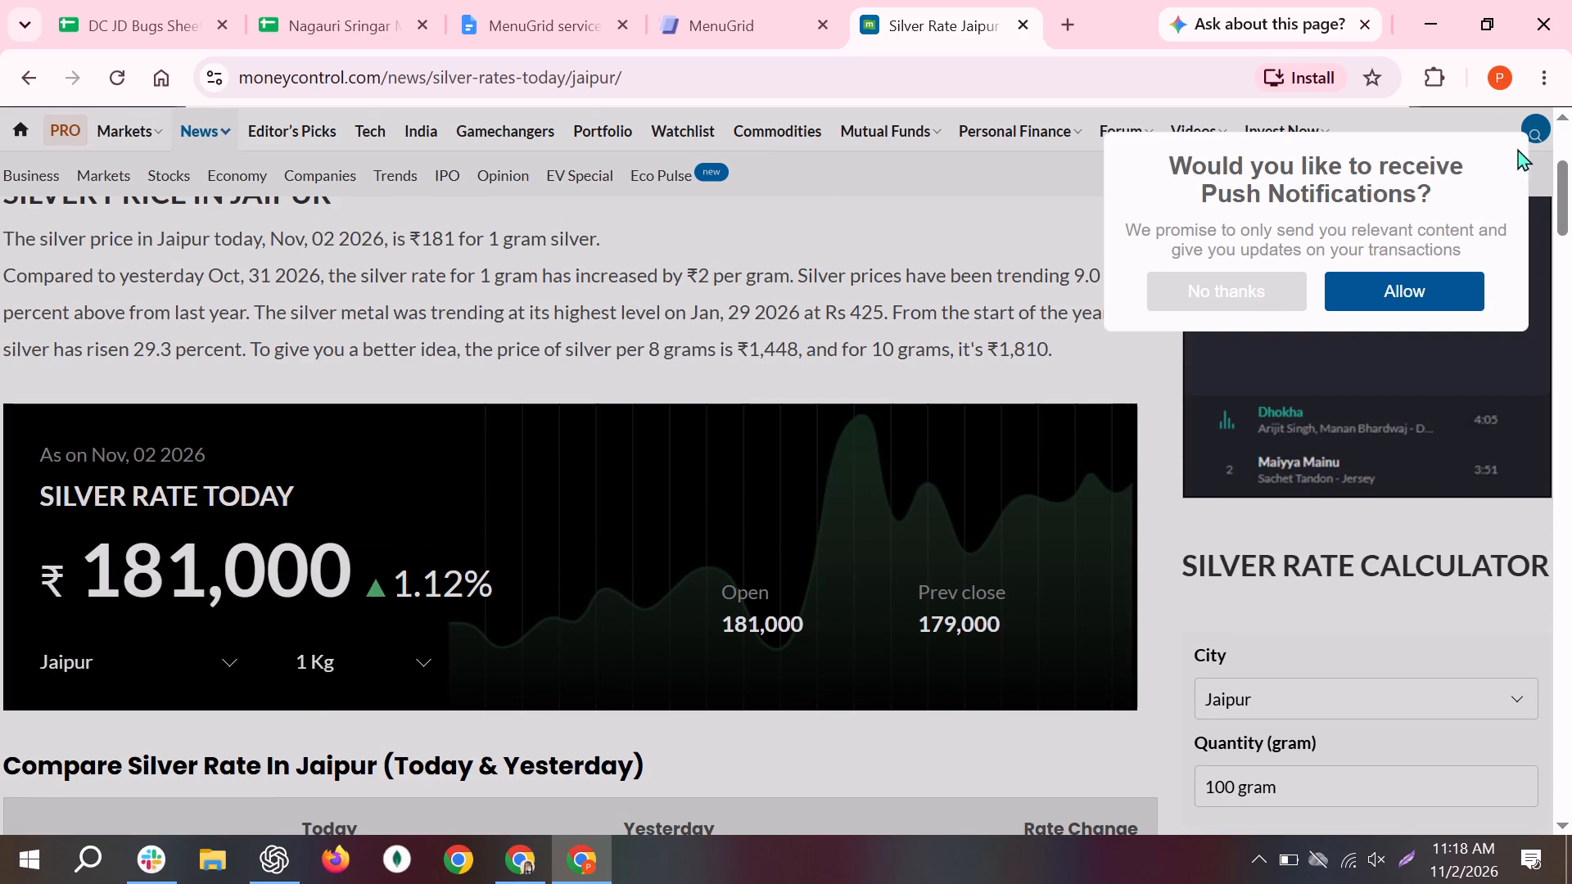
# Decline Moneycontrol's request to send push notifications on the Jaipur silver rate page.
pyautogui.click(862, 232)
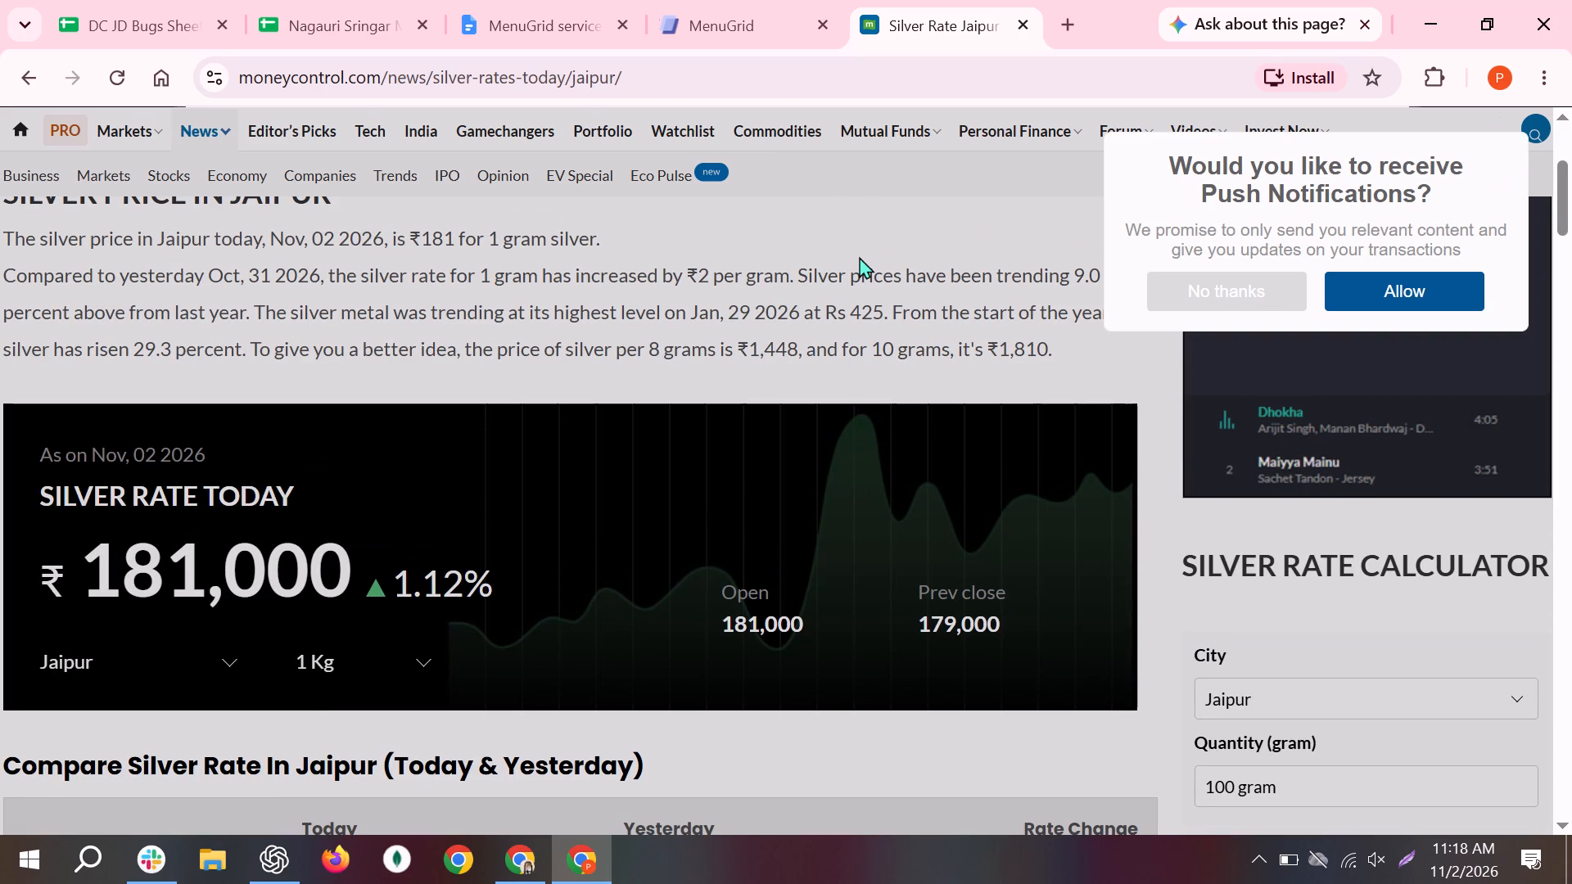
pyautogui.click(859, 256)
pyautogui.doubleClick(859, 256)
pyautogui.doubleClick(859, 256)
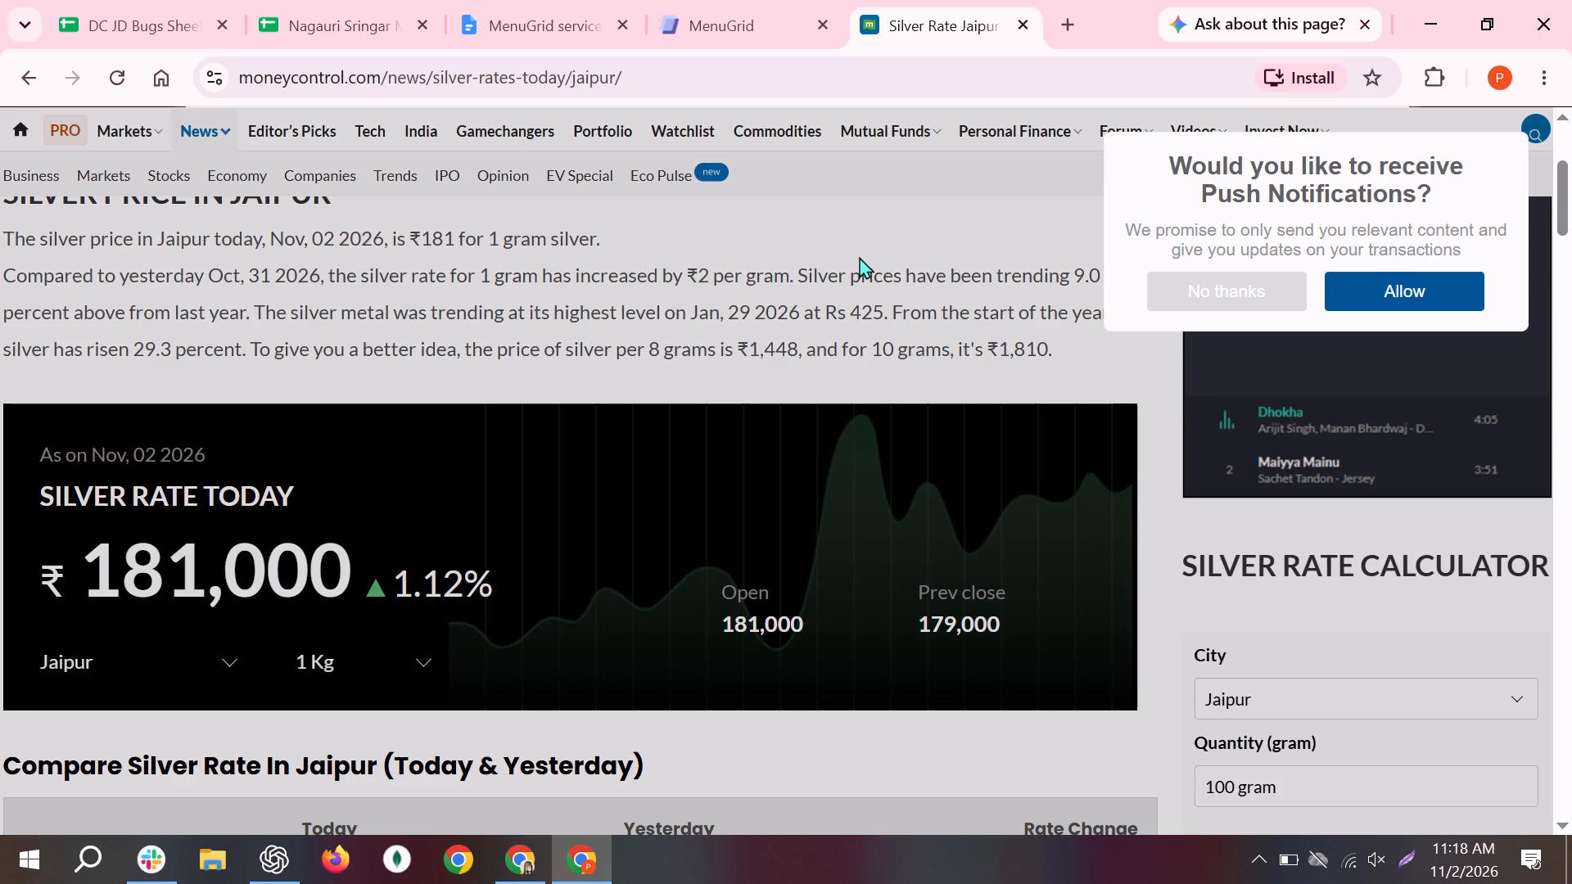
pyautogui.tripleClick(859, 256)
pyautogui.click(859, 256)
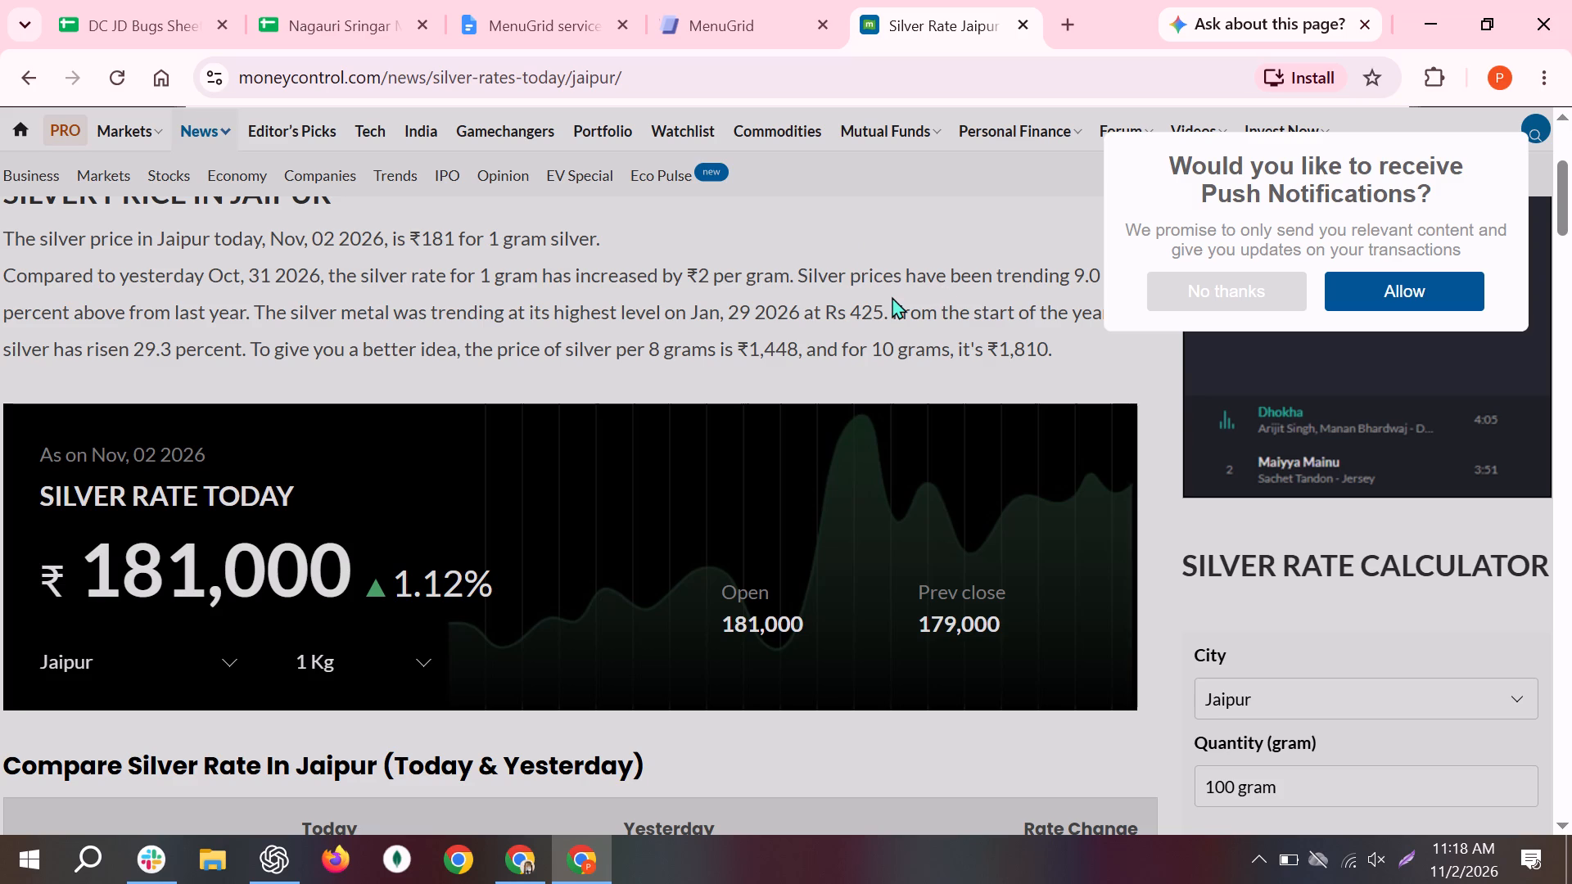
pyautogui.click(892, 296)
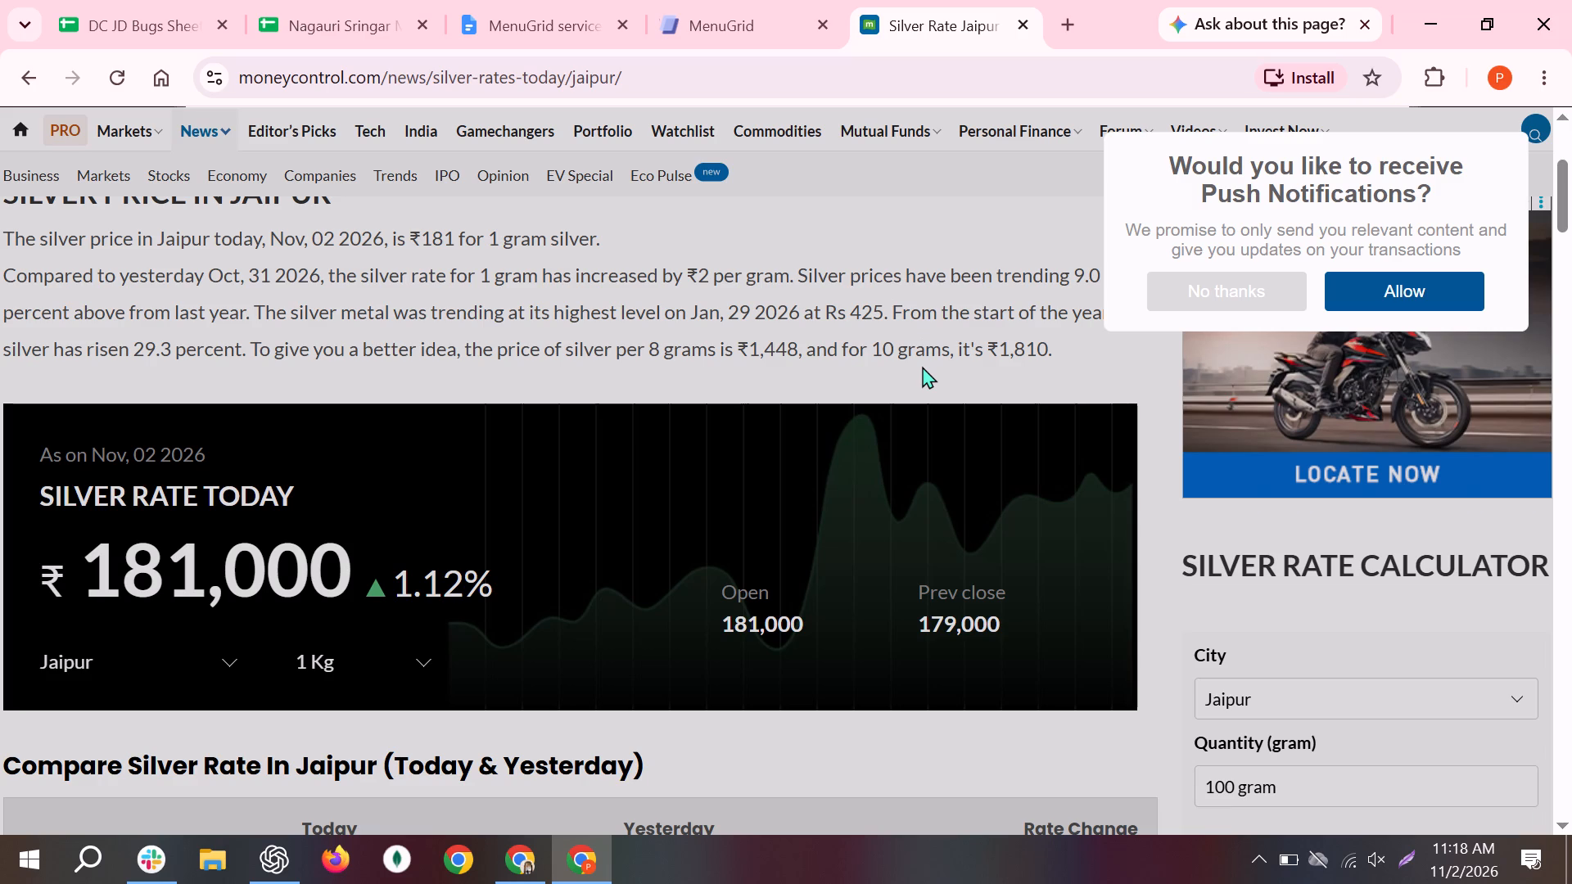
pyautogui.click(1195, 295)
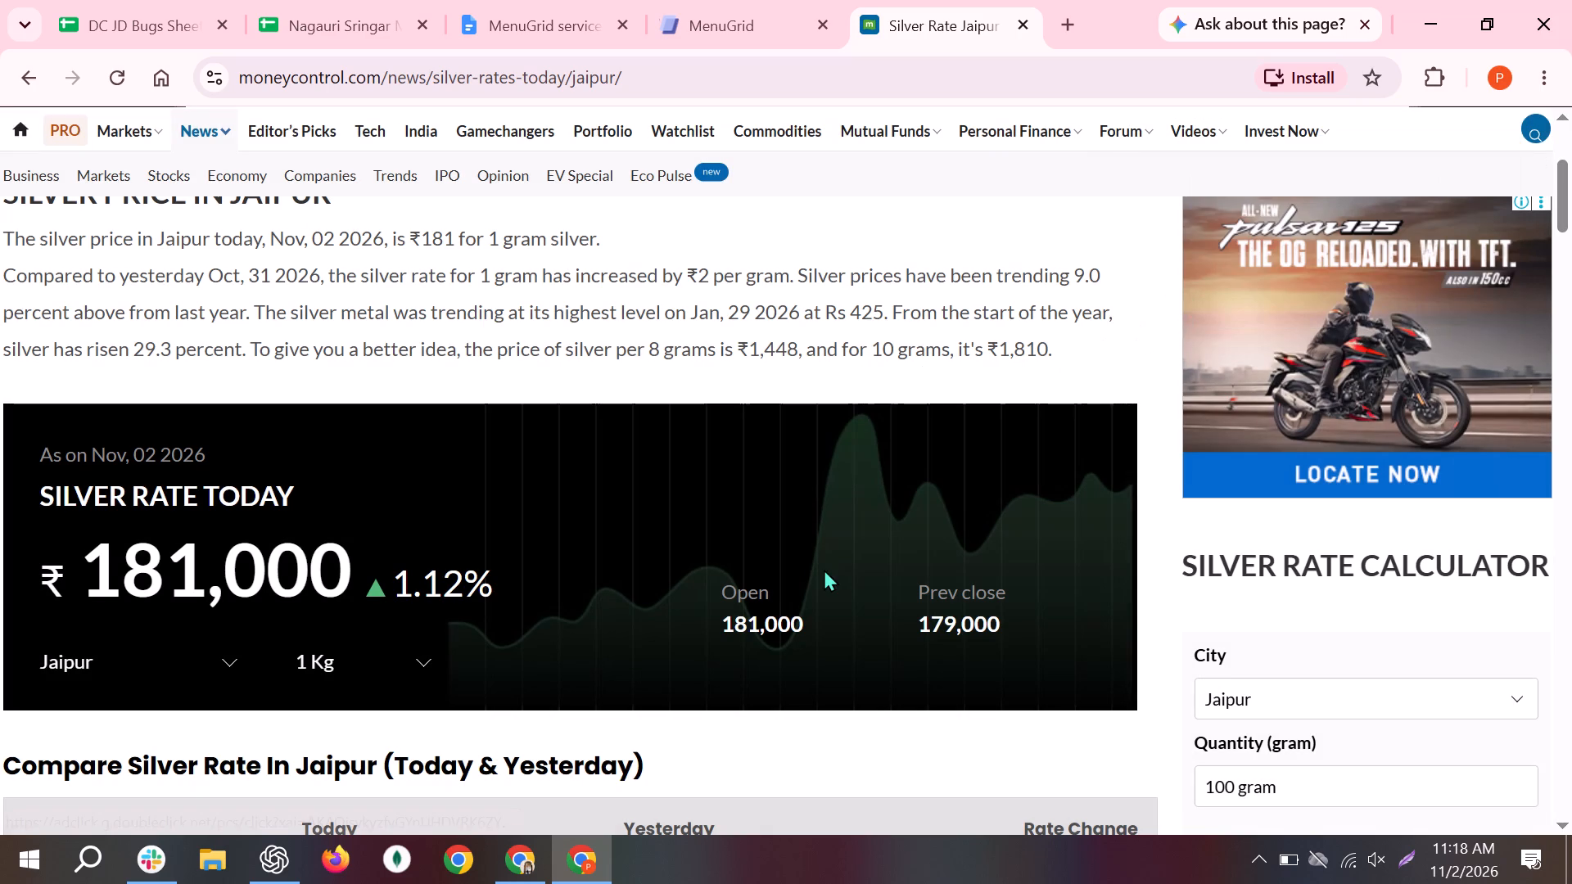
# Check the Jaipur silver rate comparison, go back to the silver search results and close their browser tab.
pyautogui.scroll(-3, 824, 569)
pyautogui.scroll(2, 824, 569)
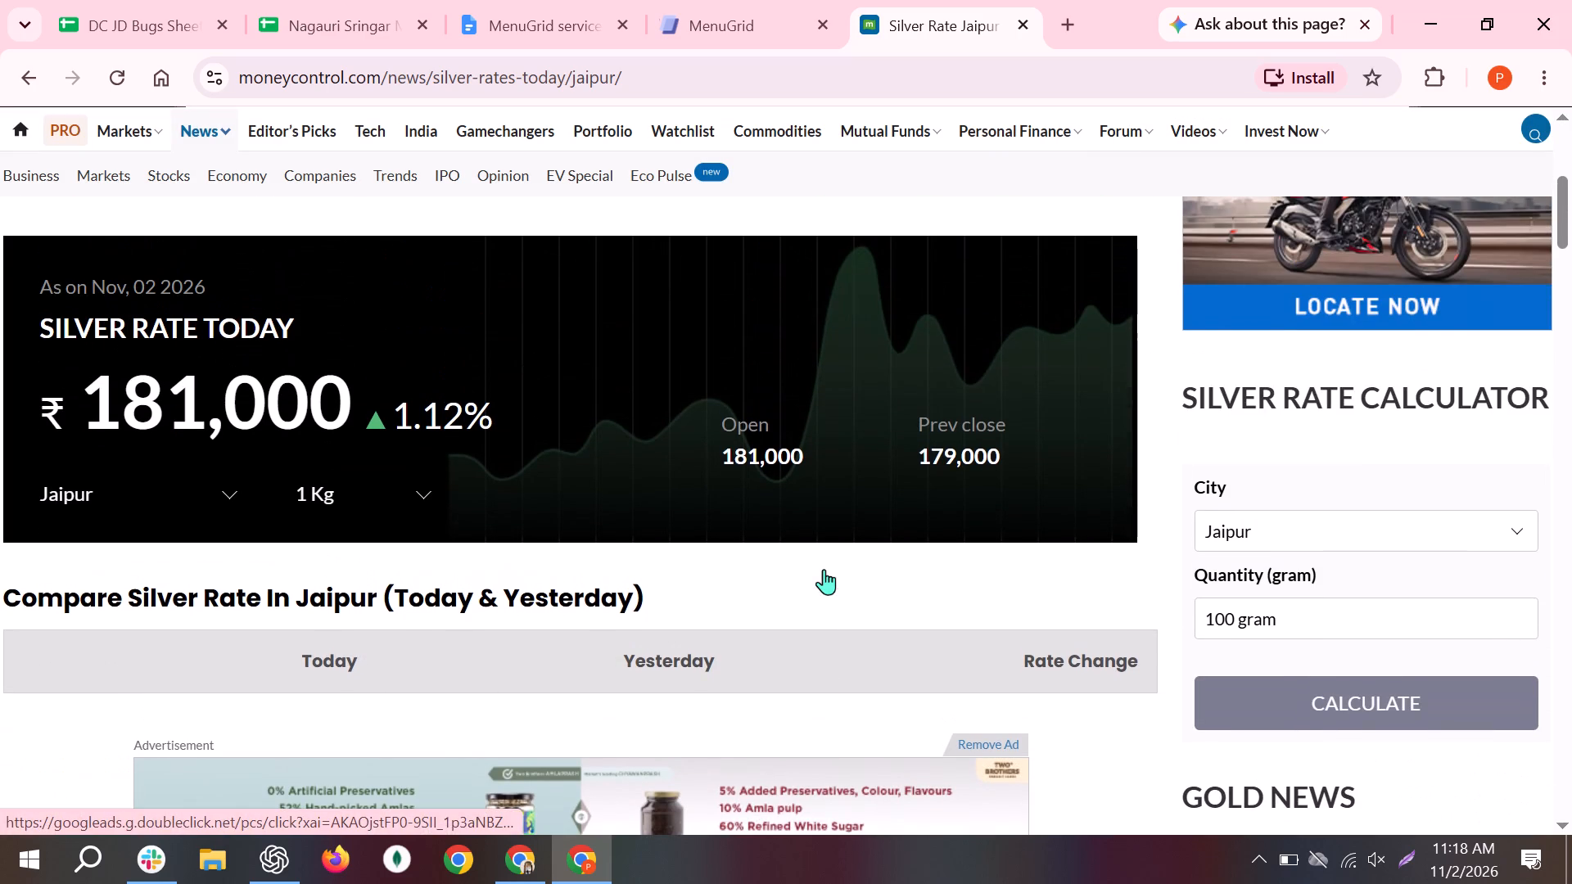
pyautogui.hscroll(11, 824, 569)
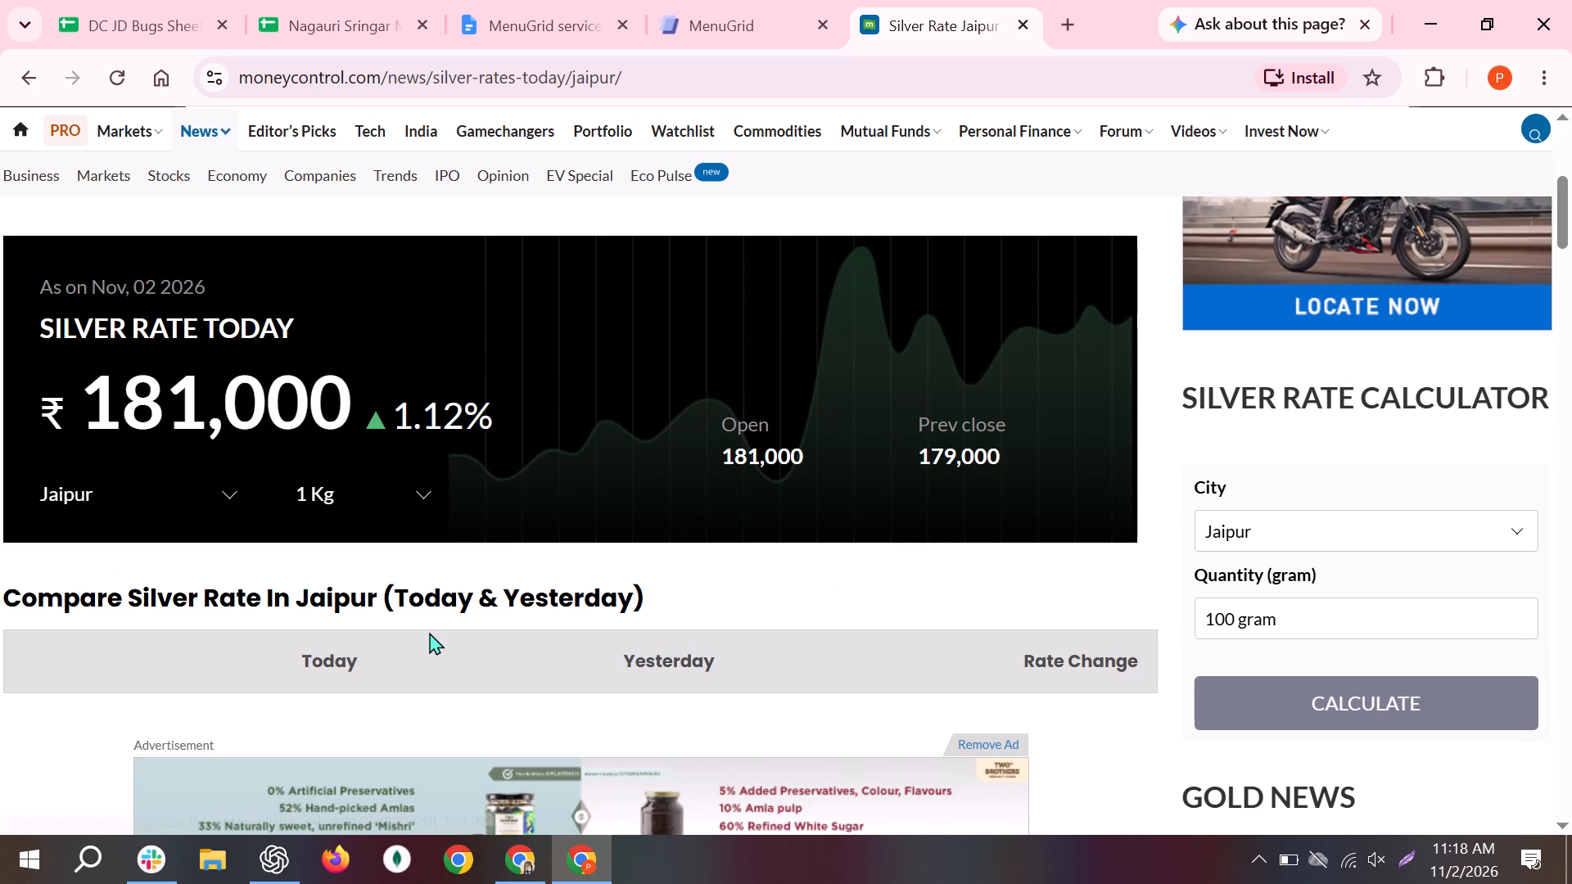
pyautogui.hscroll(13, 429, 632)
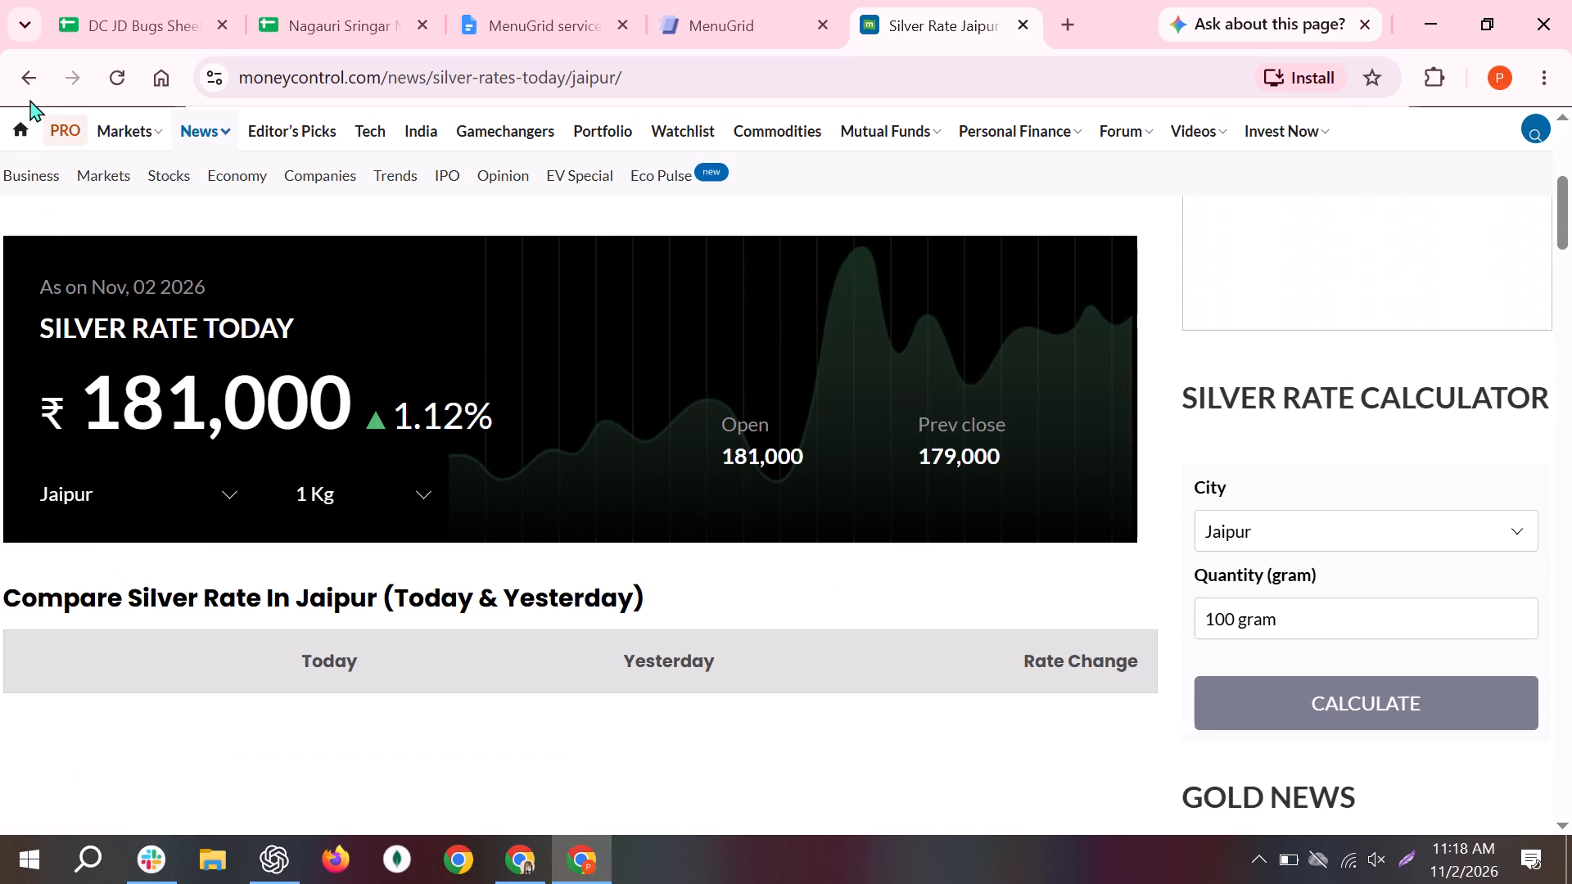
pyautogui.click(33, 87)
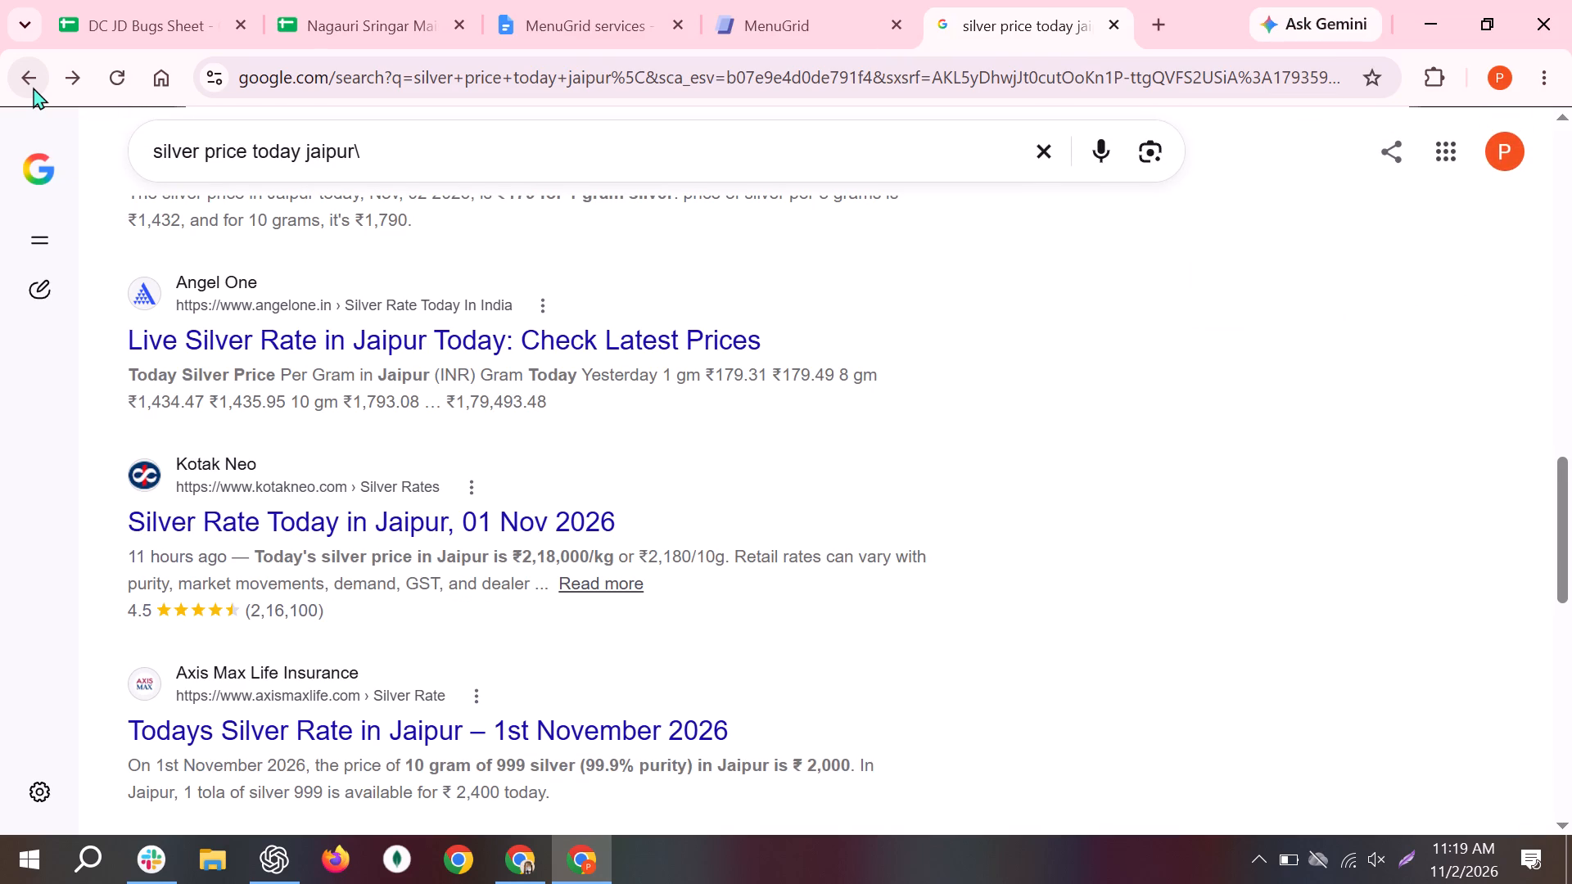
pyautogui.scroll(11, 33, 87)
pyautogui.click(1112, 25)
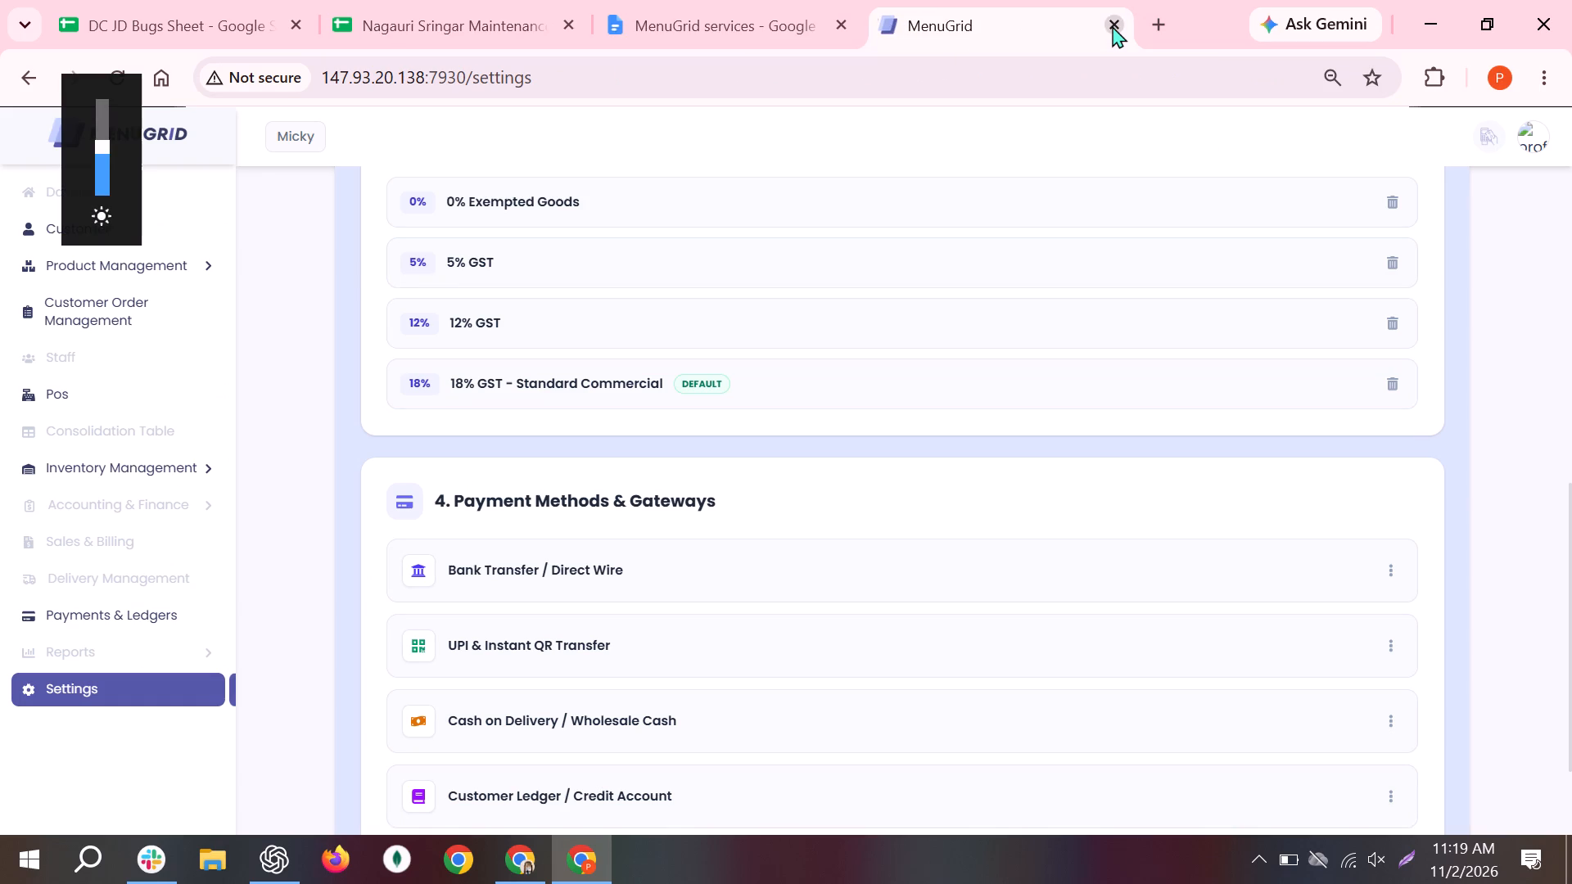
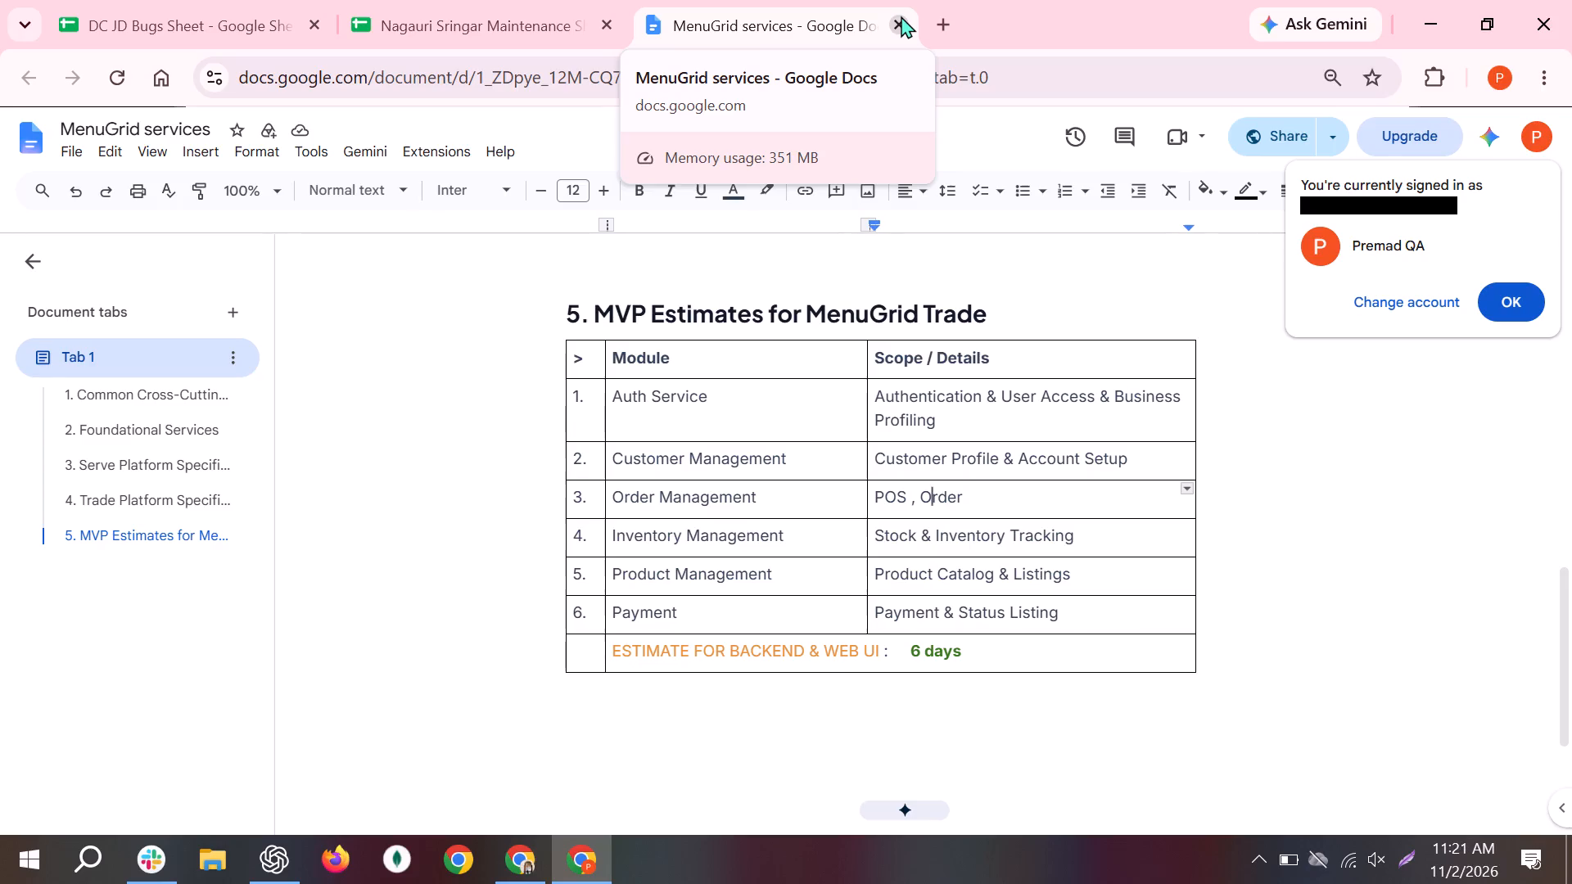
# Open a new blank browser tab beside the MenuGrid services document.
pyautogui.click(942, 21)
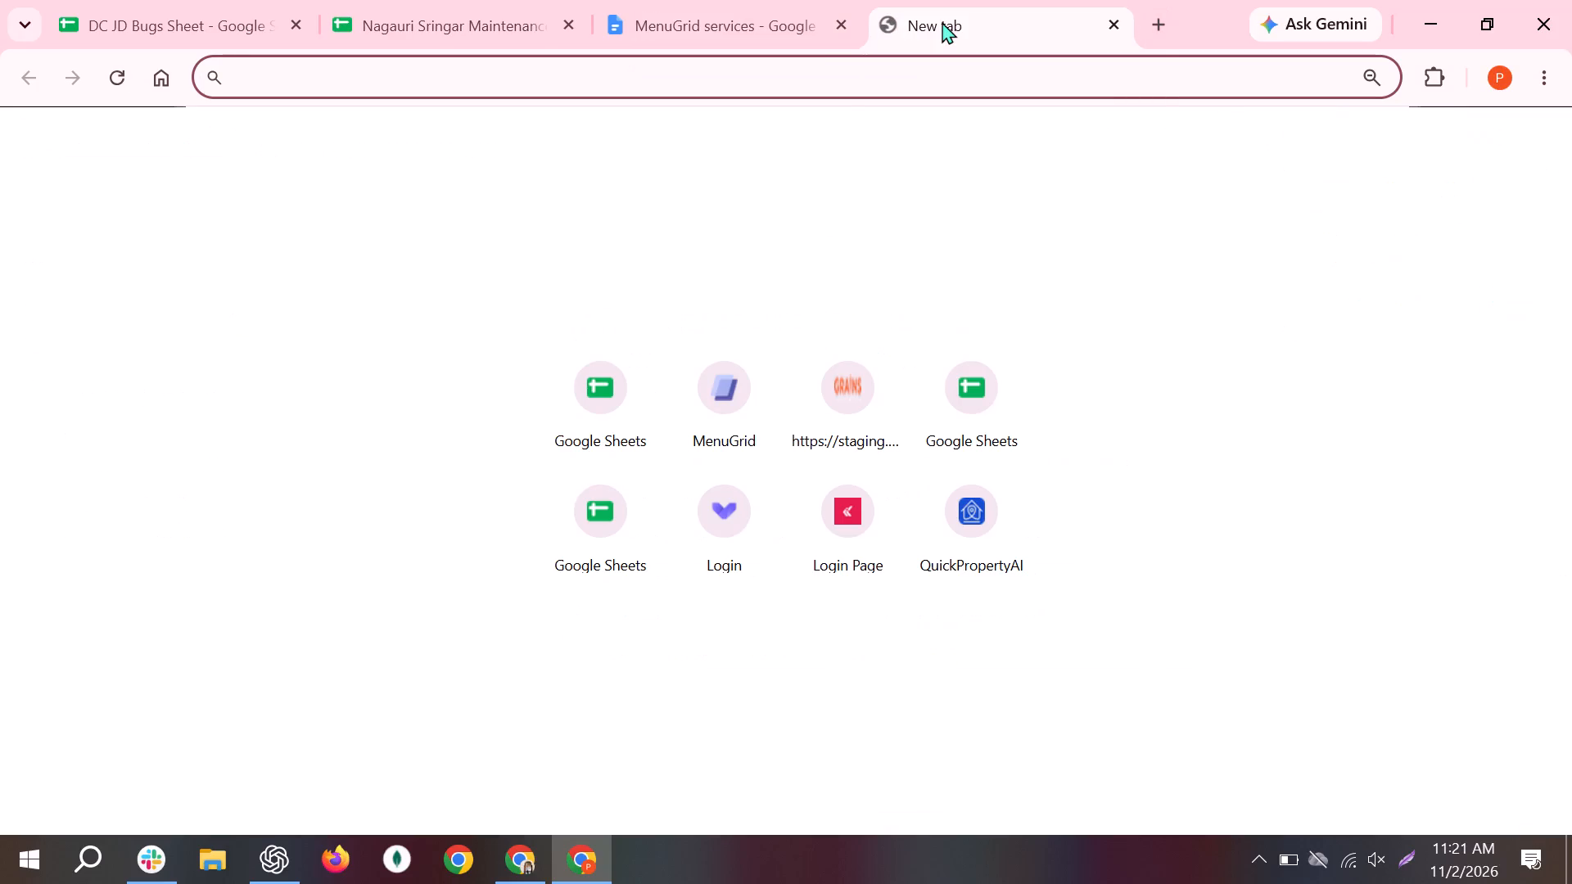
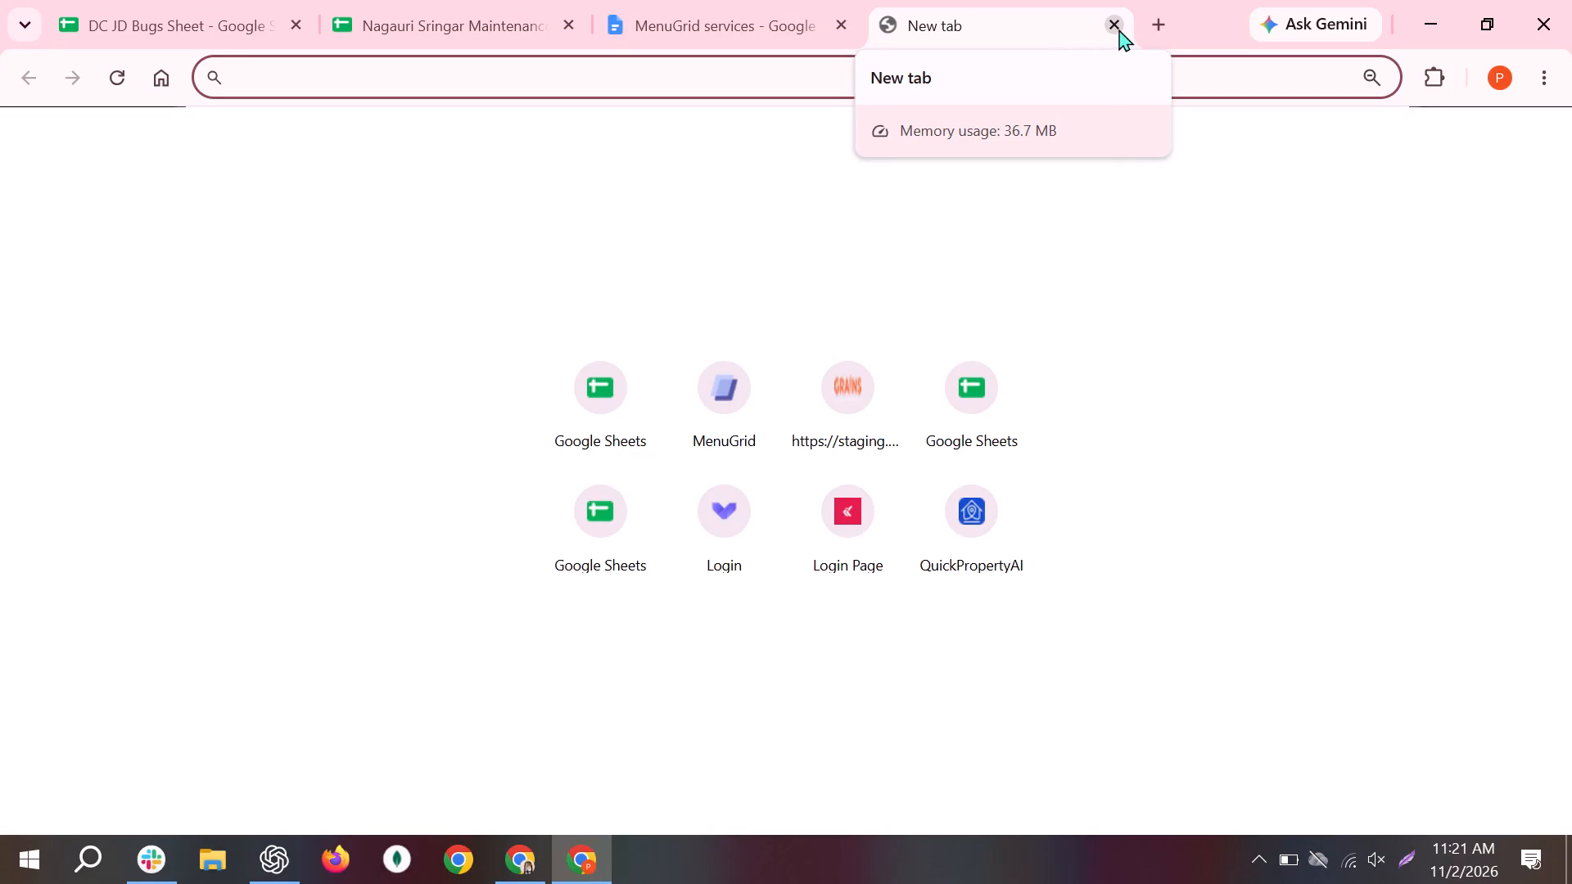
# Close the blank new tab and return to the MenuGrid services document.
pyautogui.click(1113, 26)
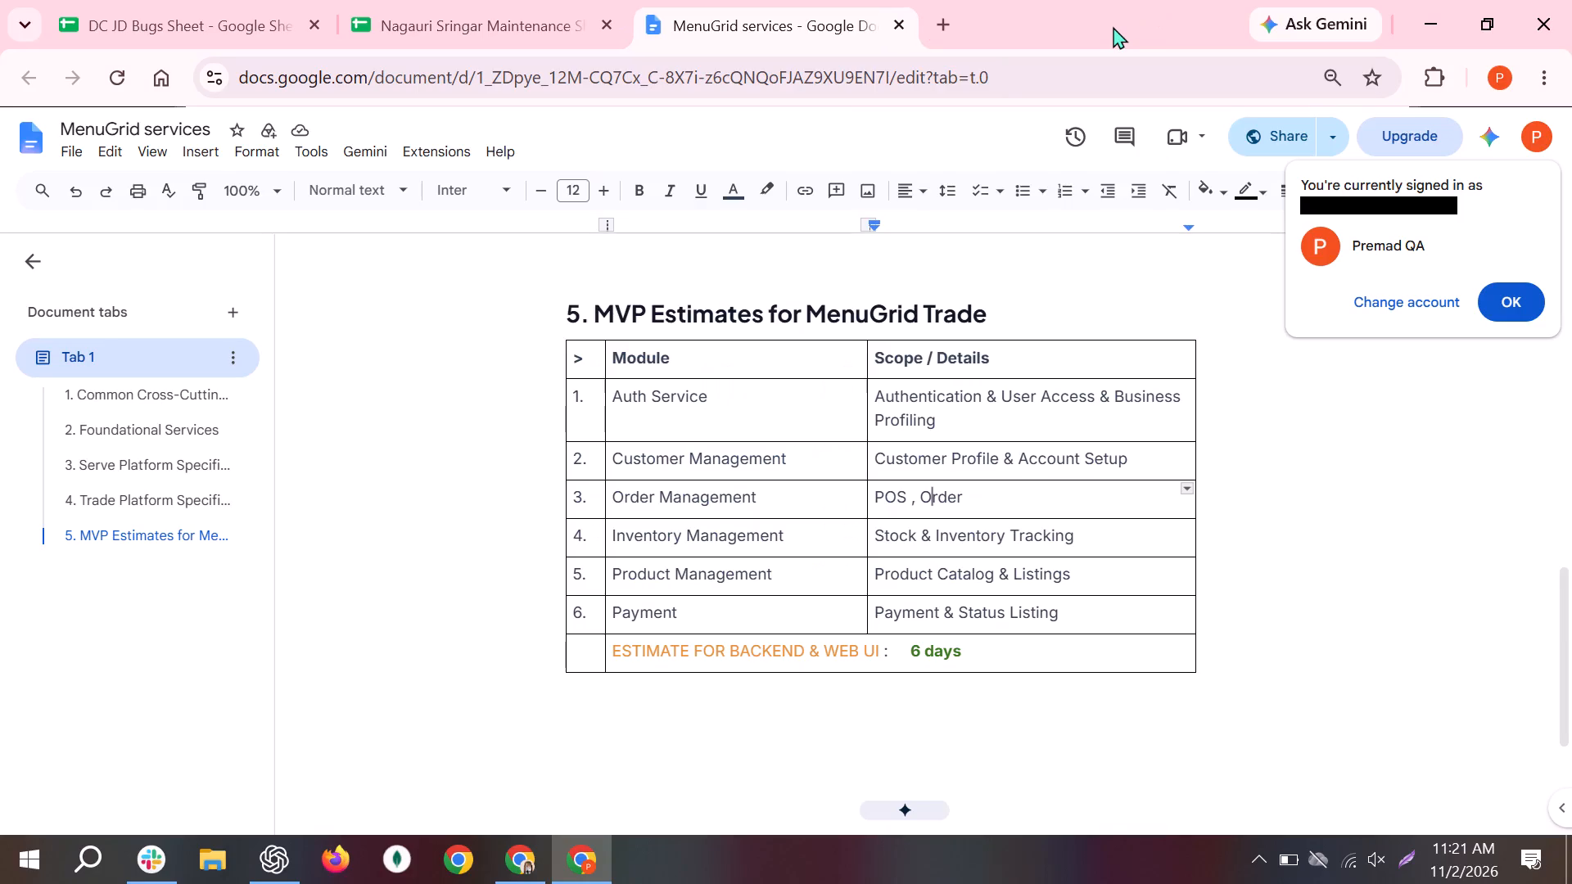
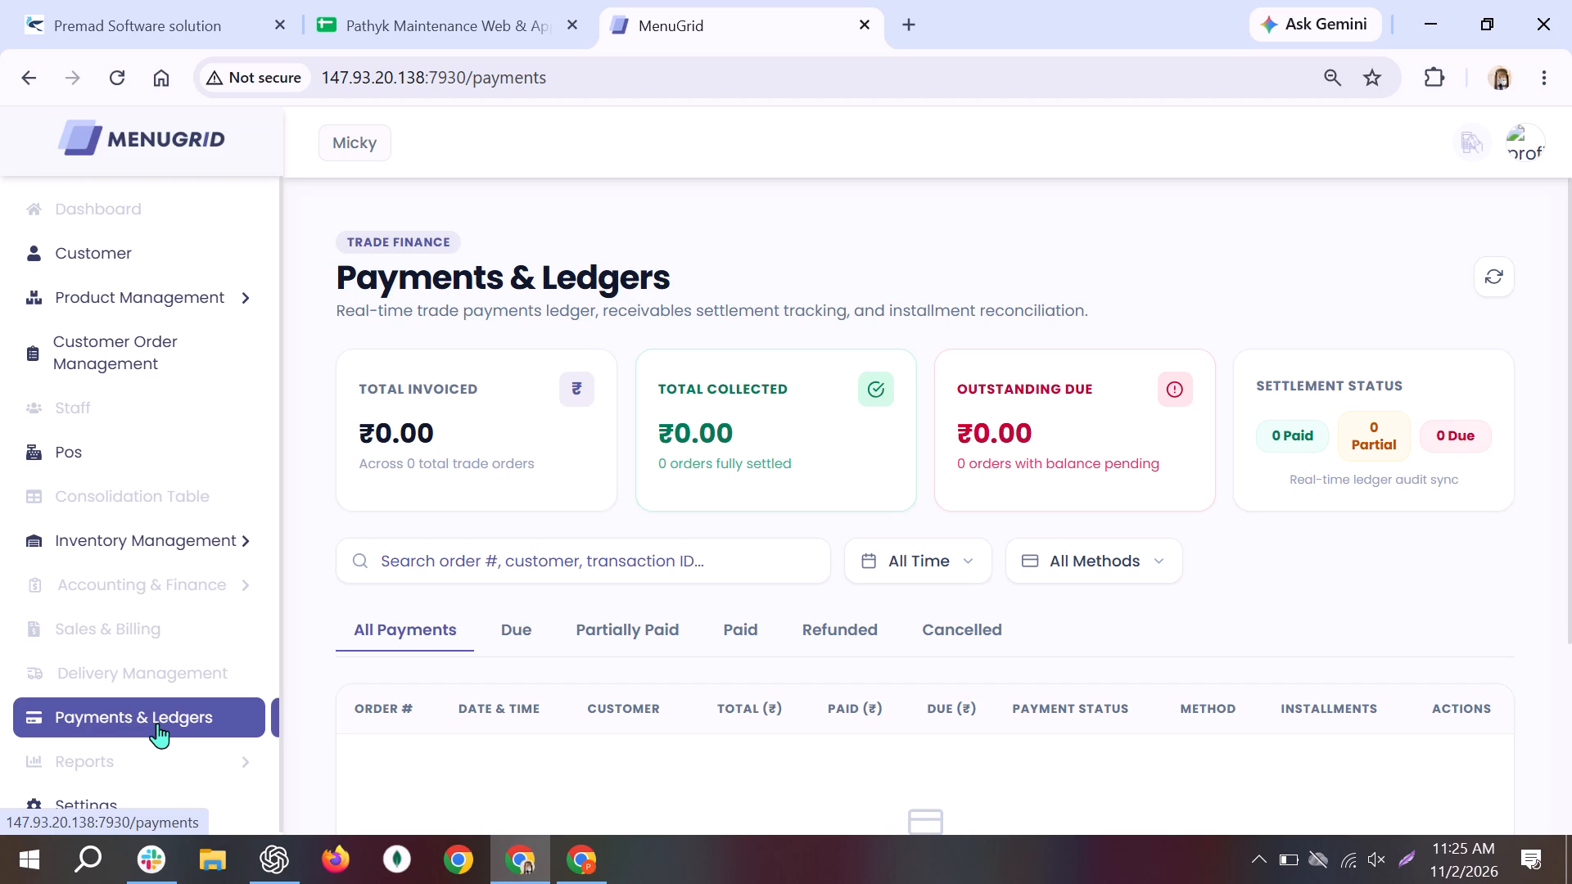
# Create a POS order with one Arabica Roast Coffee item and save it as a draft.
pyautogui.scroll(-5, 157, 723)
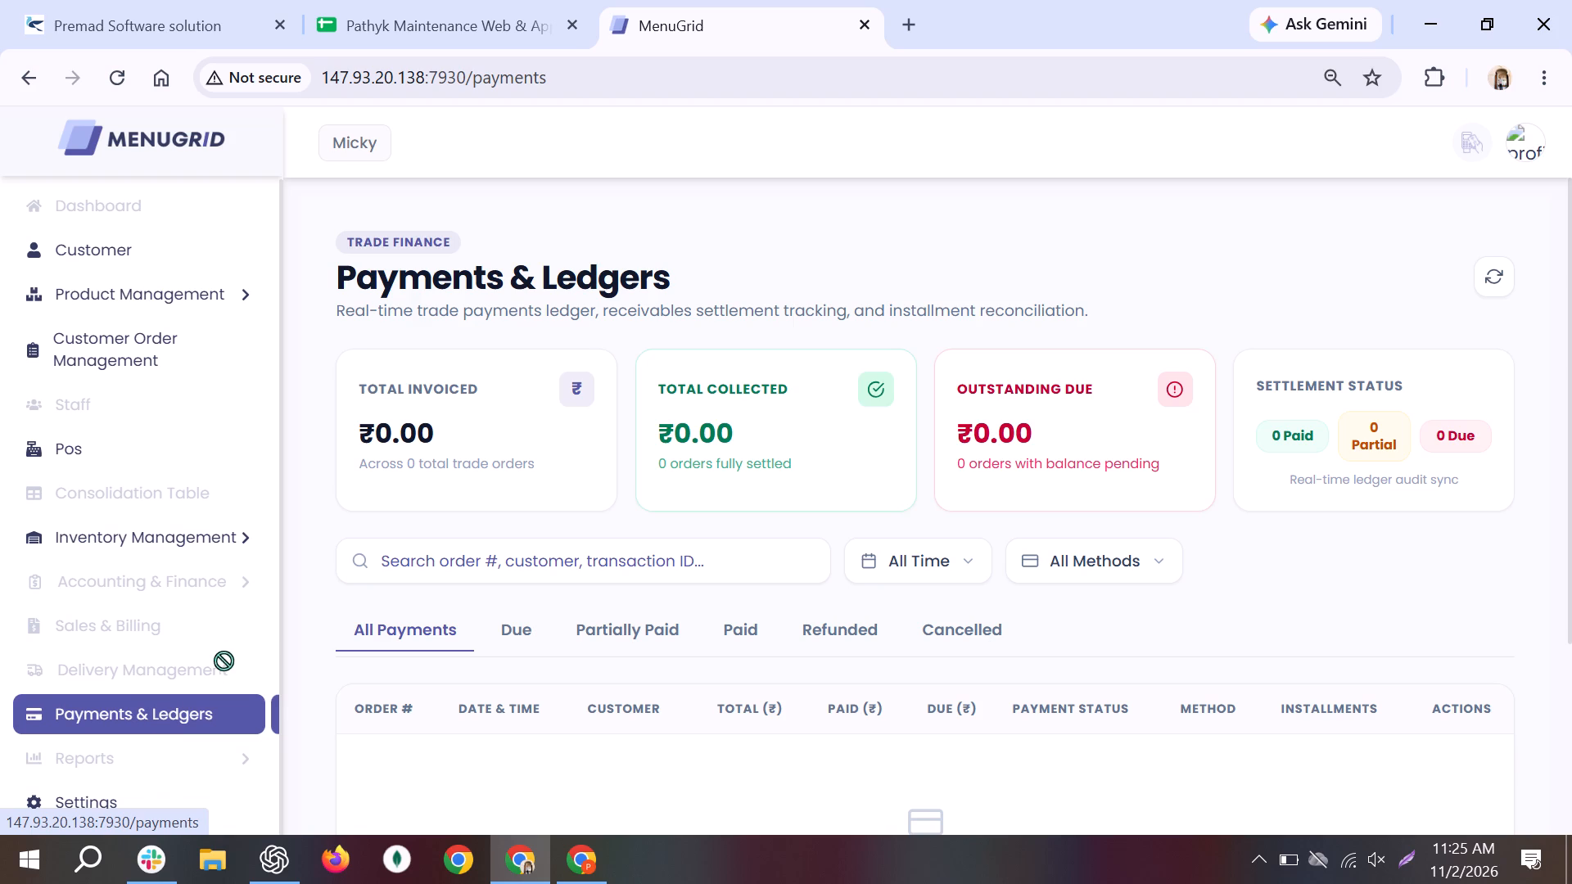
pyautogui.click(161, 462)
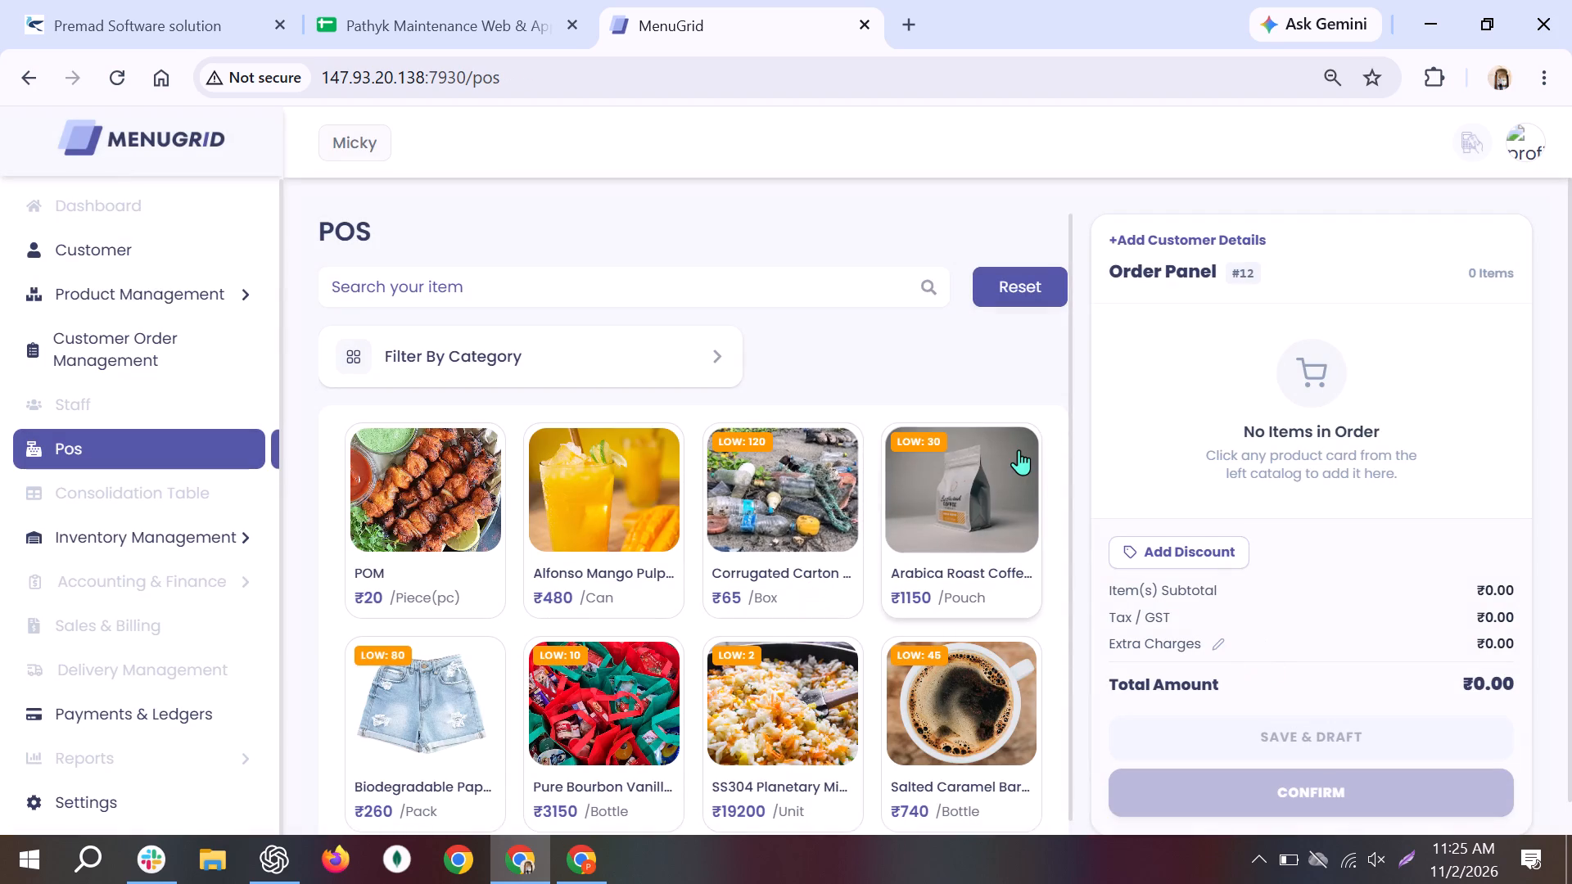
pyautogui.click(1020, 449)
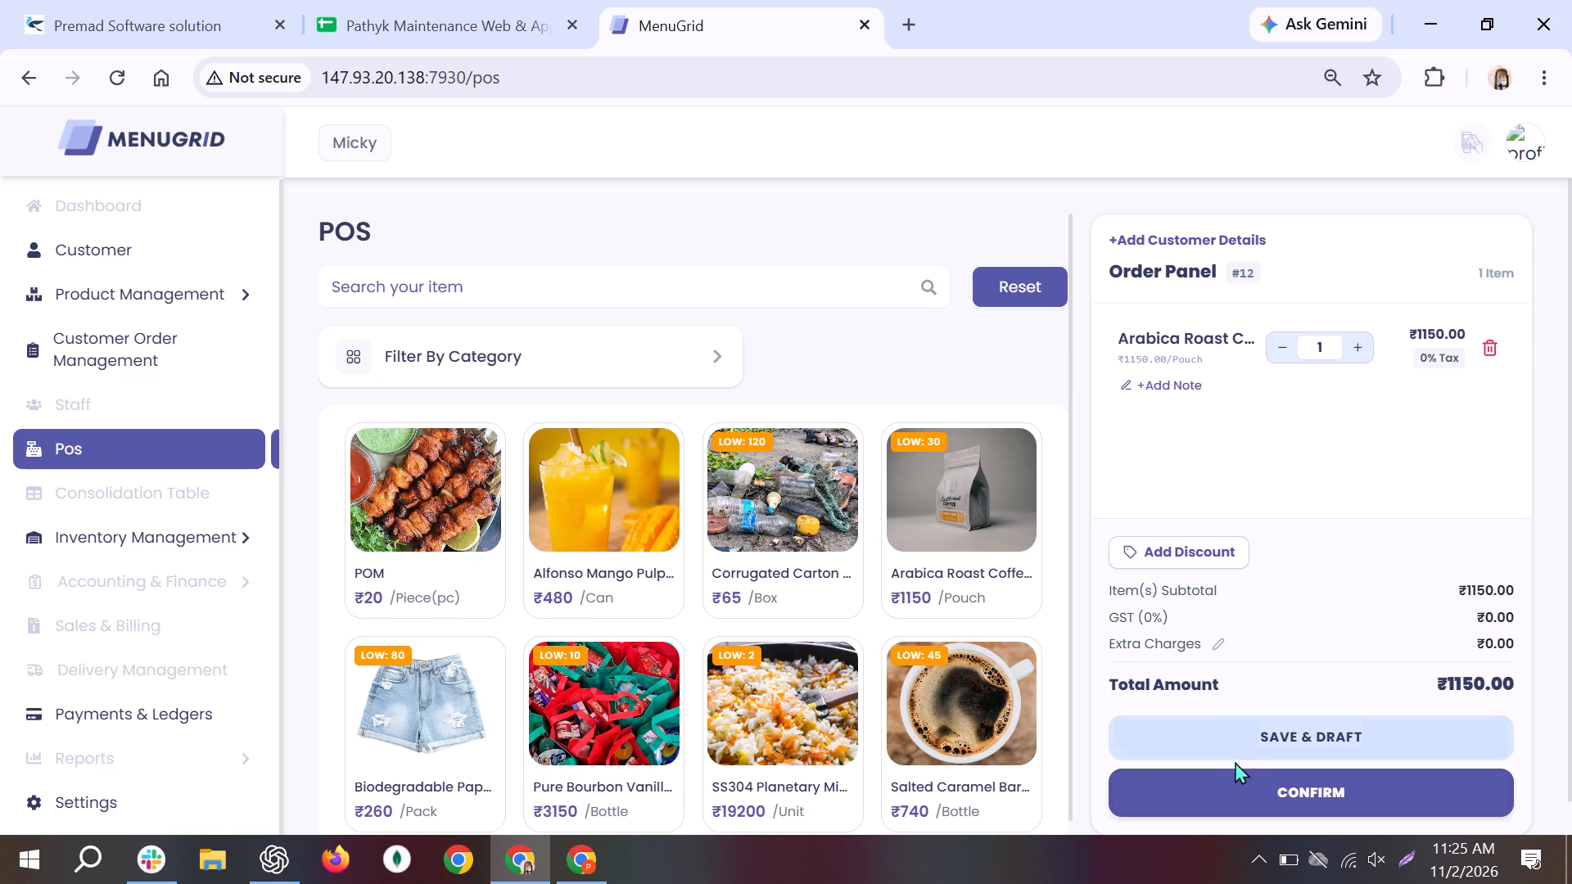
pyautogui.click(1237, 739)
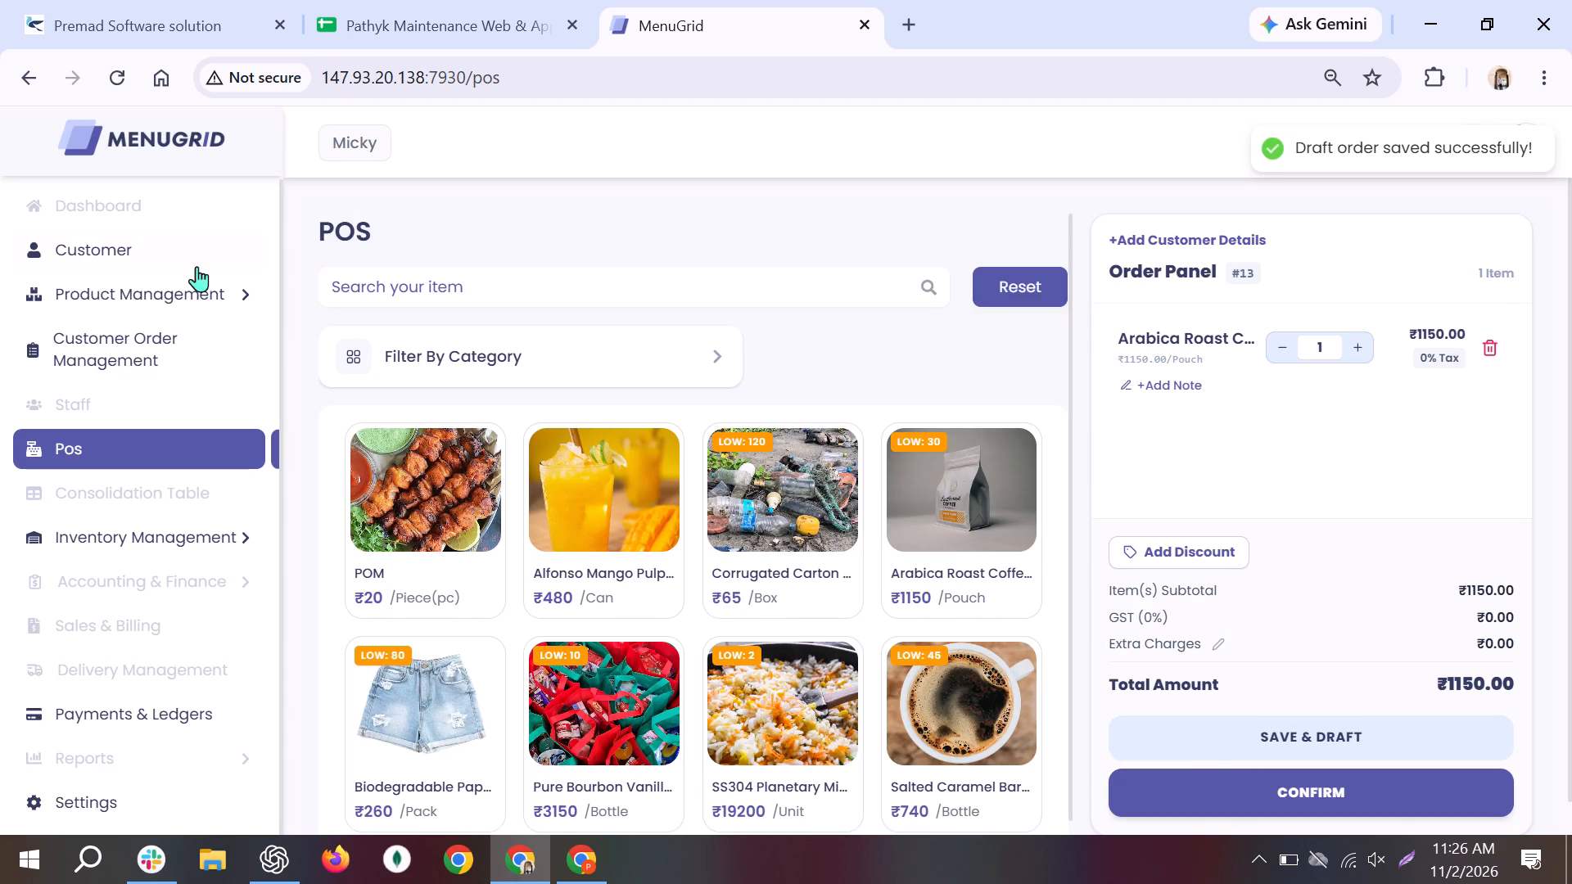
# Examine the saved walk-in draft order in Customer Order Management, including its details and available actions.
pyautogui.click(142, 359)
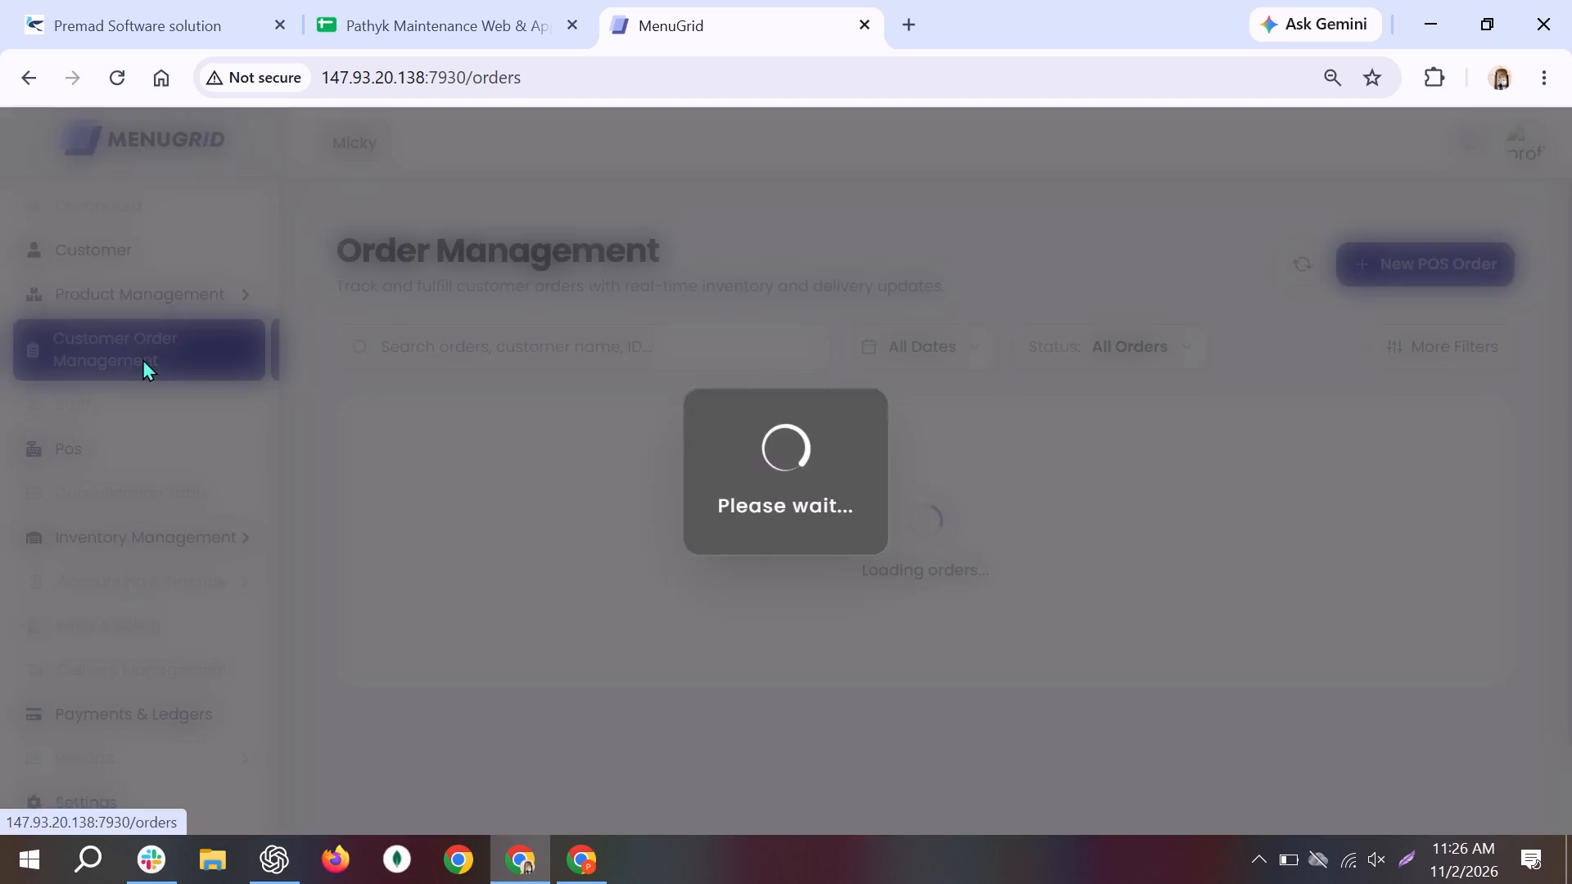
pyautogui.click(120, 450)
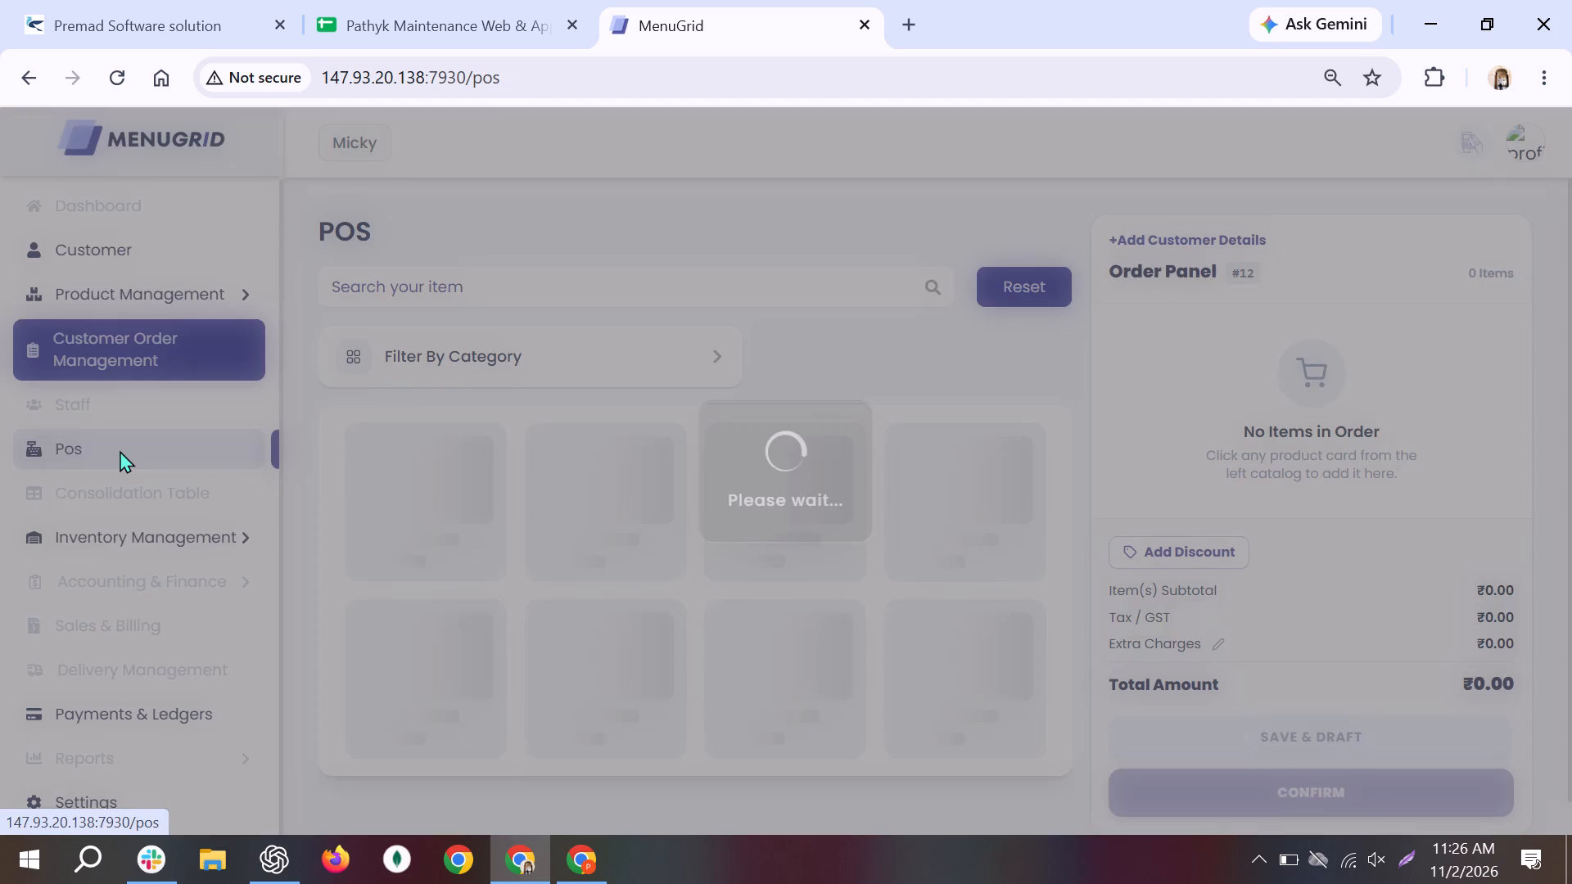
pyautogui.click(102, 365)
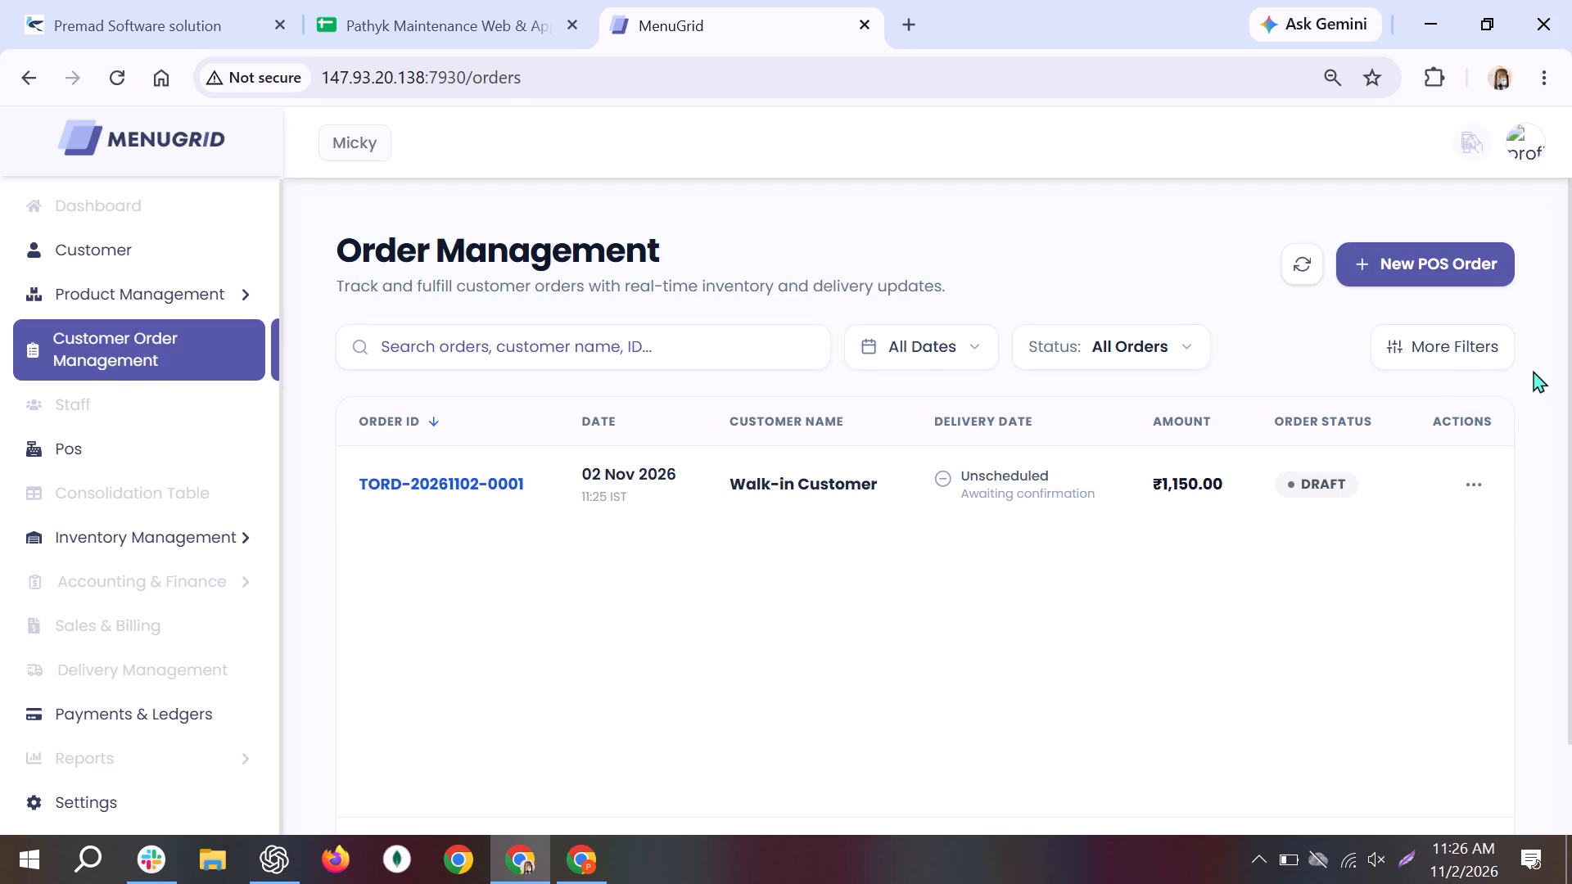
pyautogui.click(1481, 471)
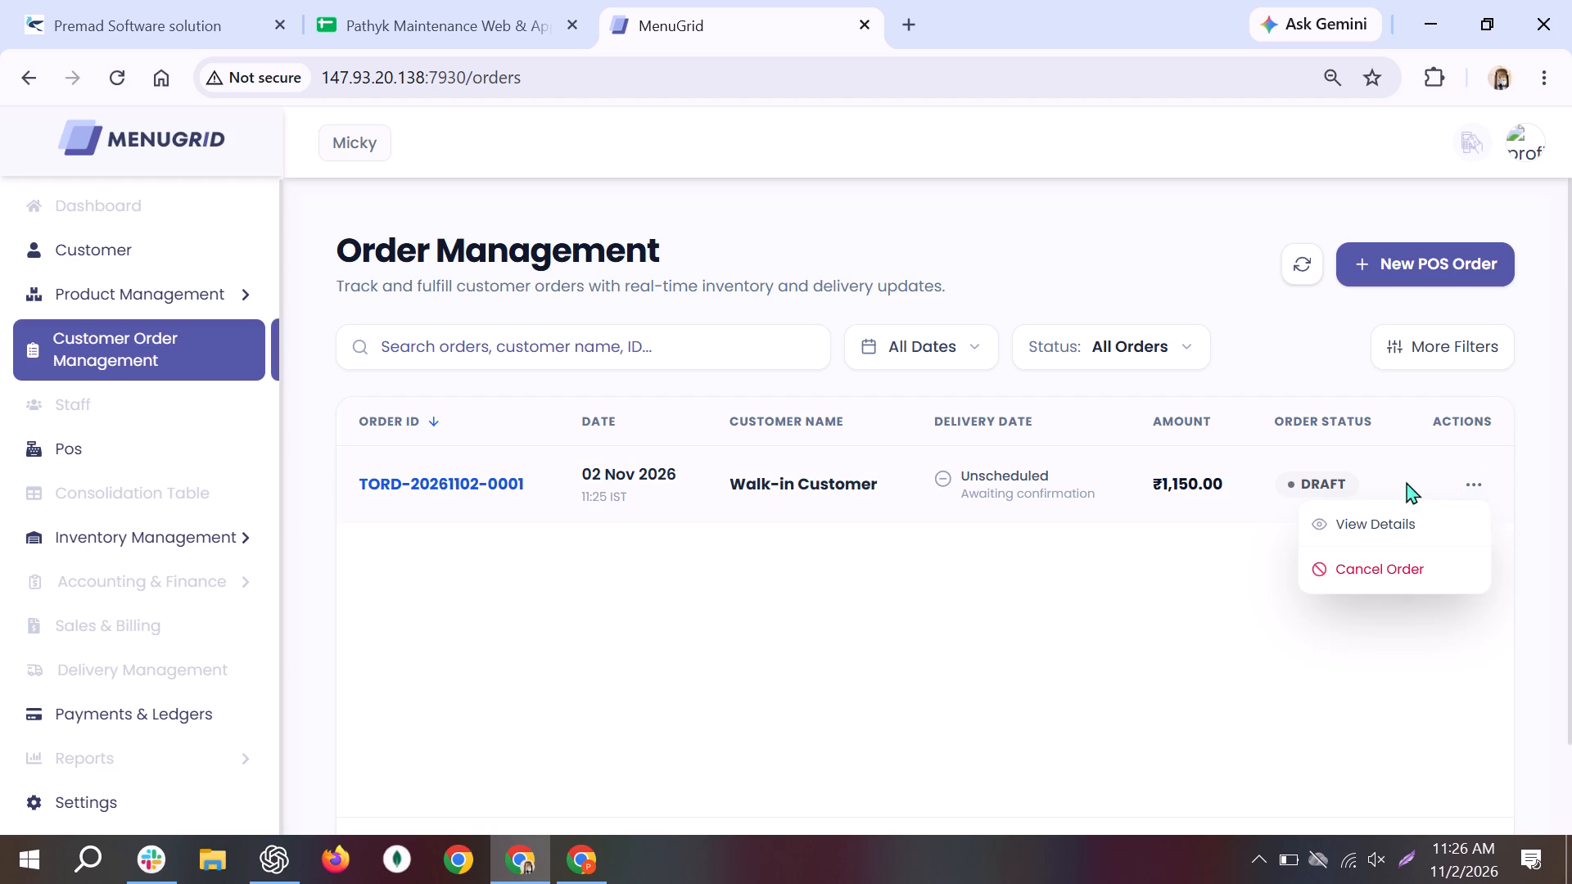
pyautogui.click(1396, 515)
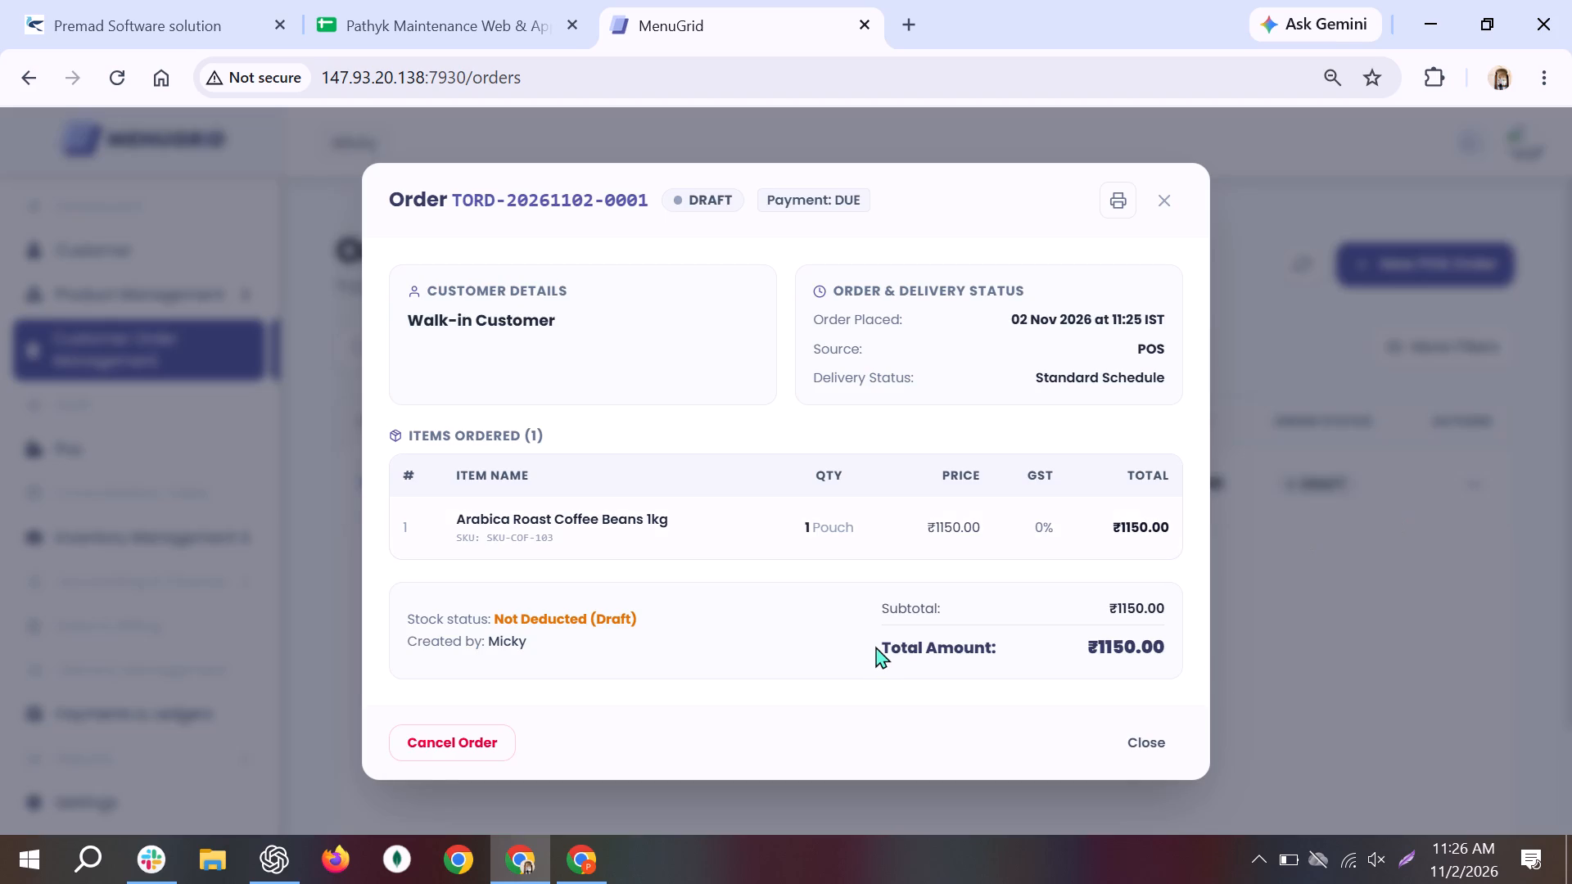
pyautogui.scroll(-5, 875, 646)
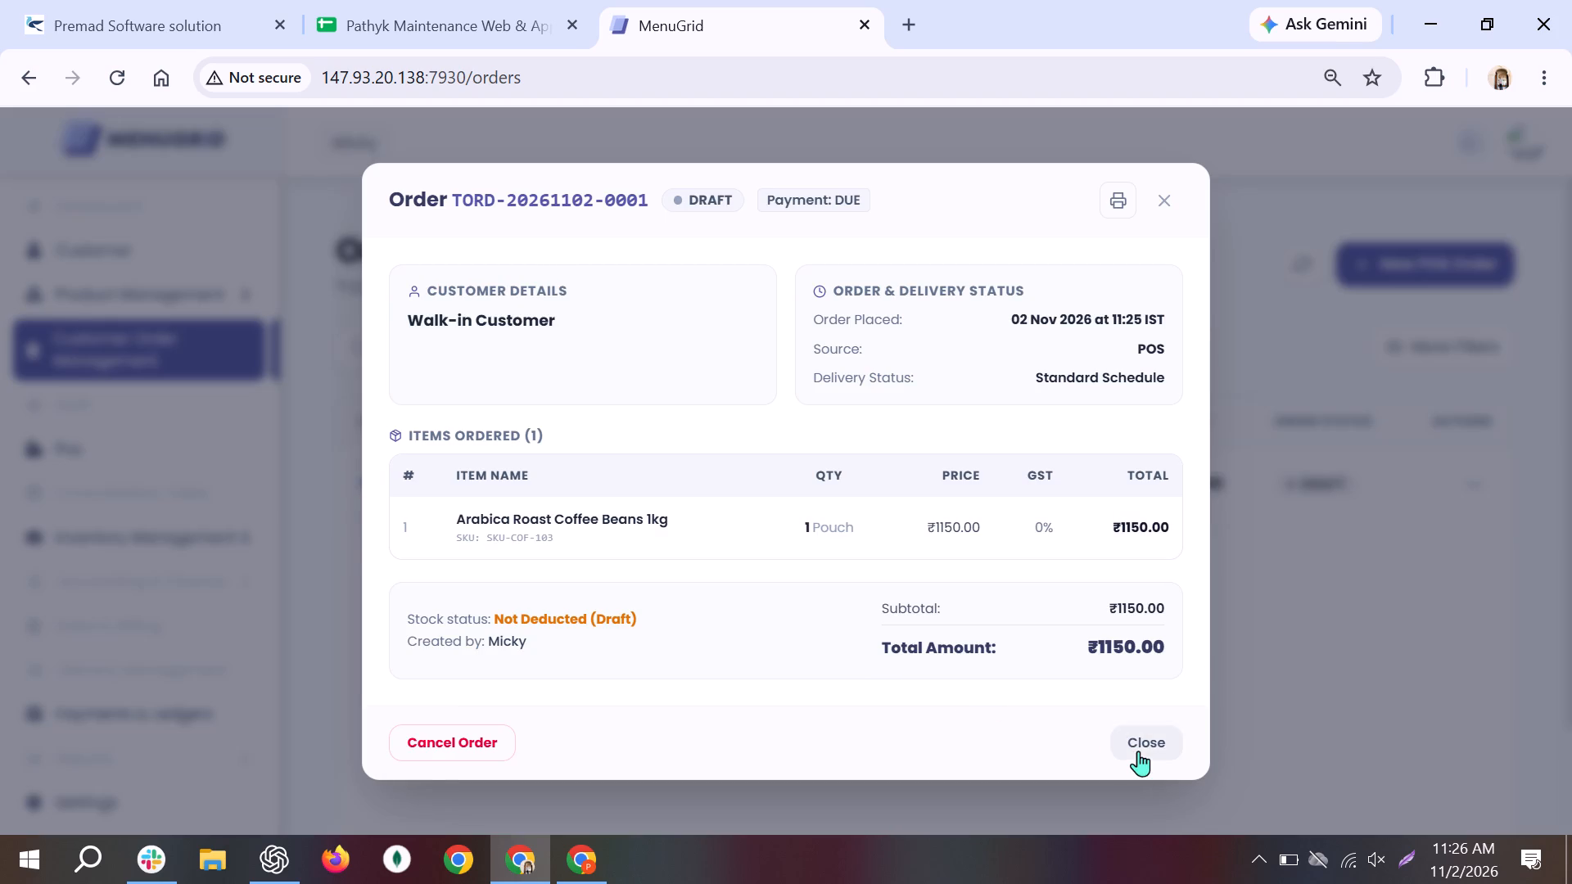
pyautogui.click(1138, 751)
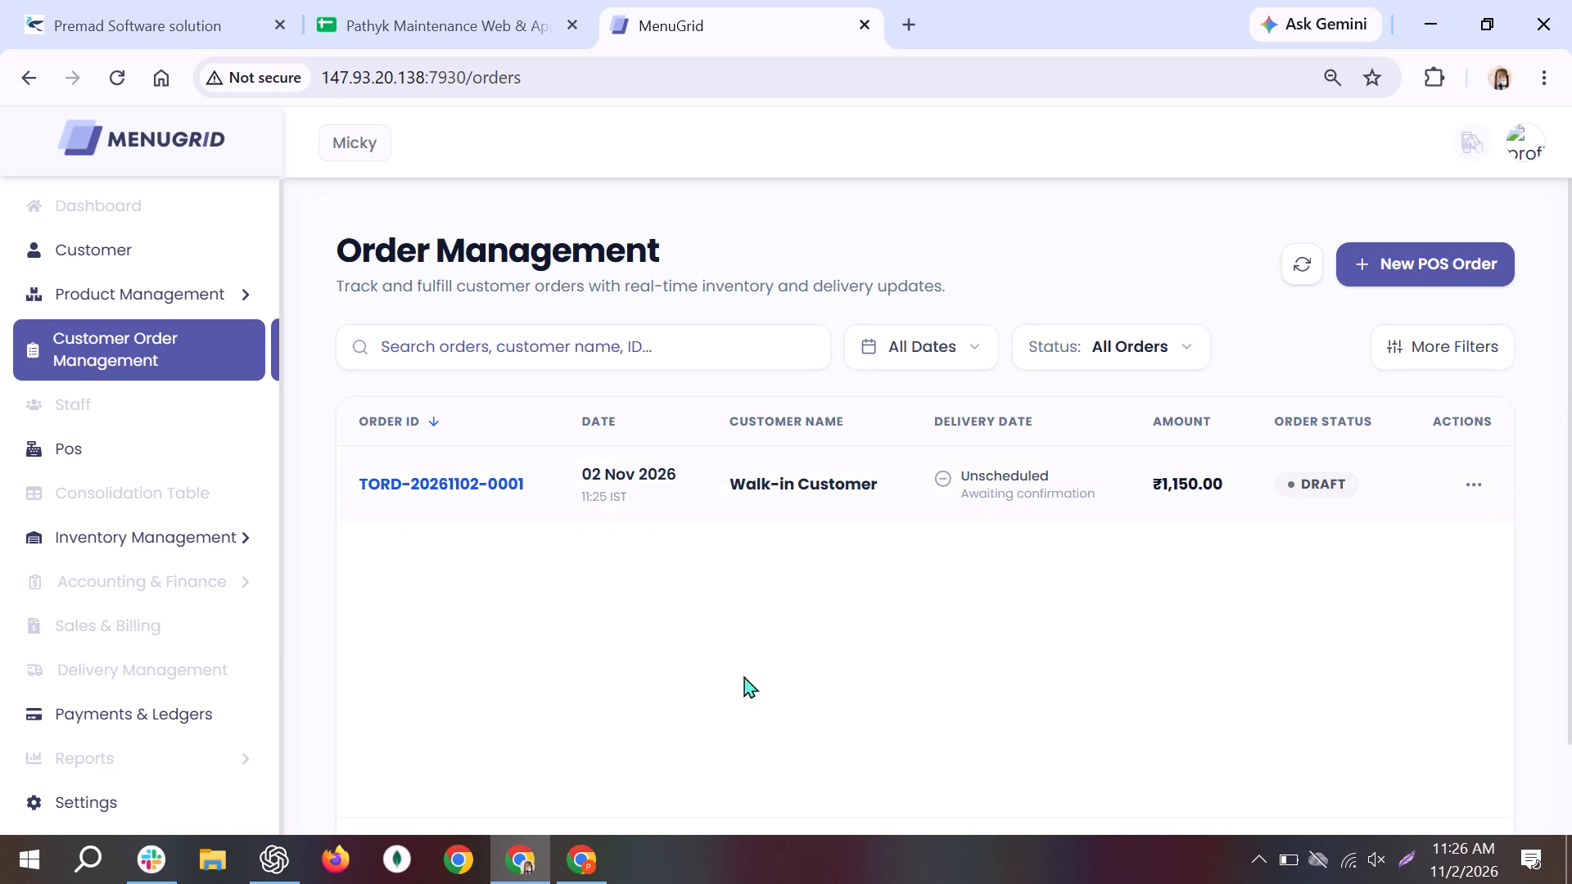
pyautogui.click(458, 471)
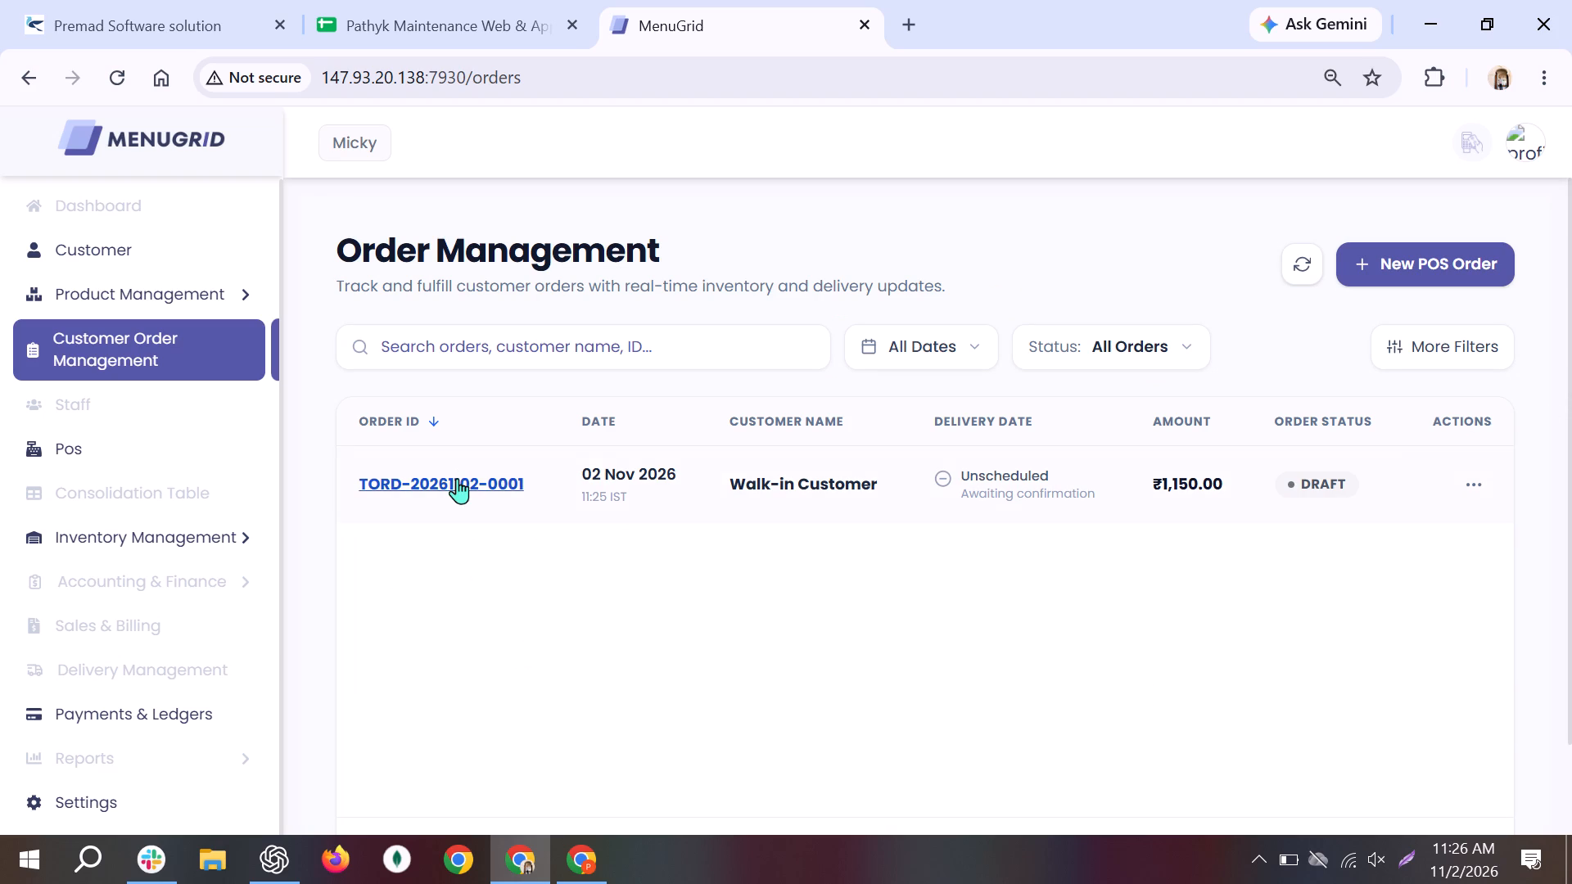
pyautogui.click(457, 478)
pyautogui.scroll(-6, 553, 572)
pyautogui.scroll(6, 553, 572)
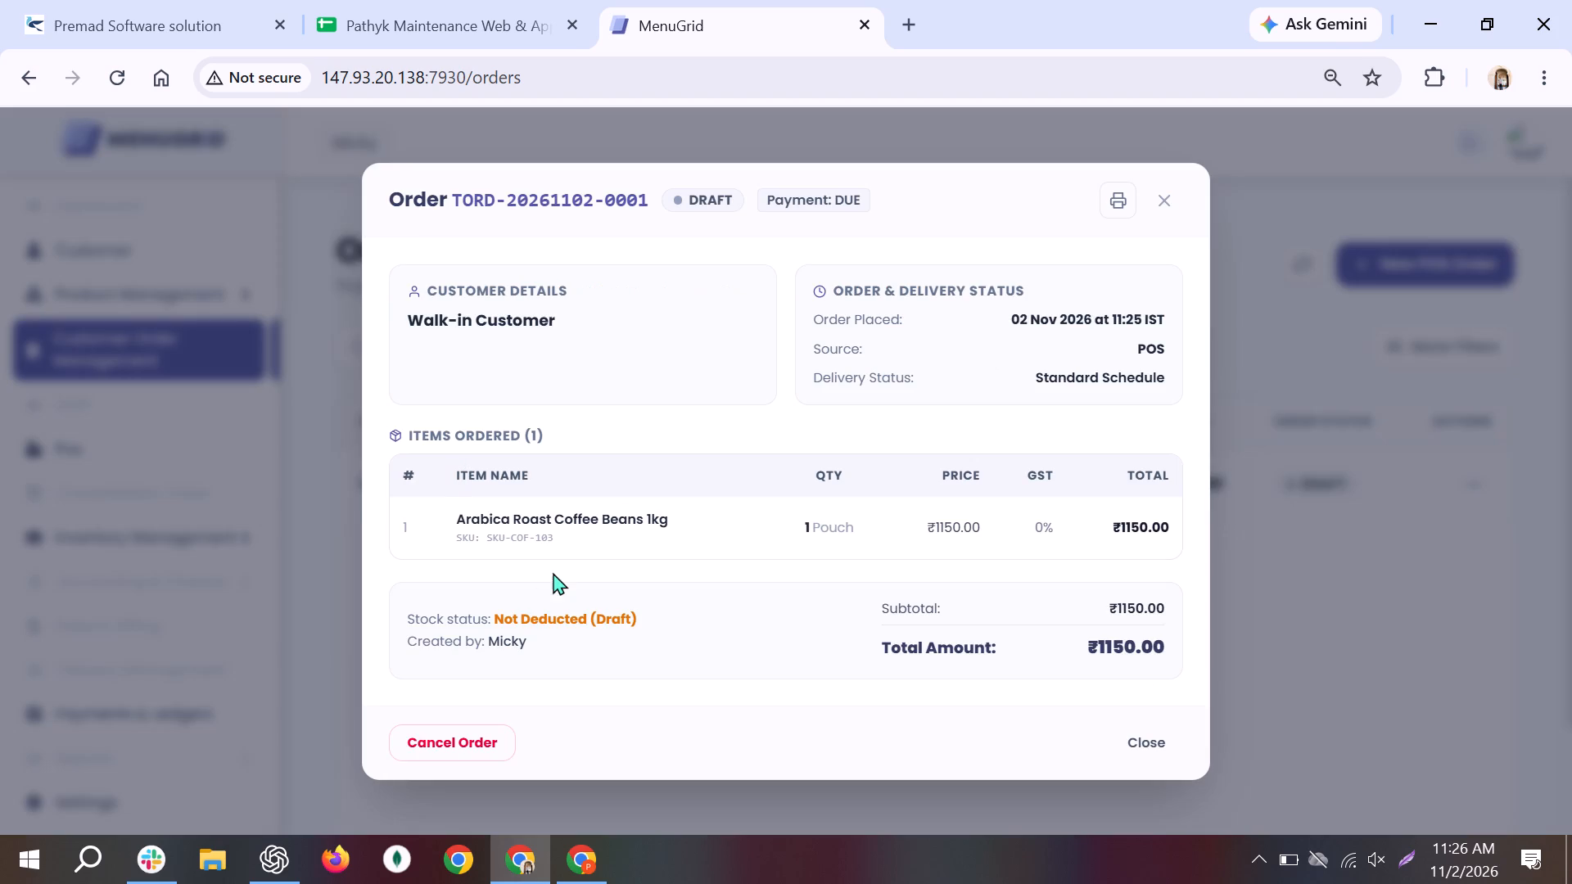
pyautogui.click(1149, 750)
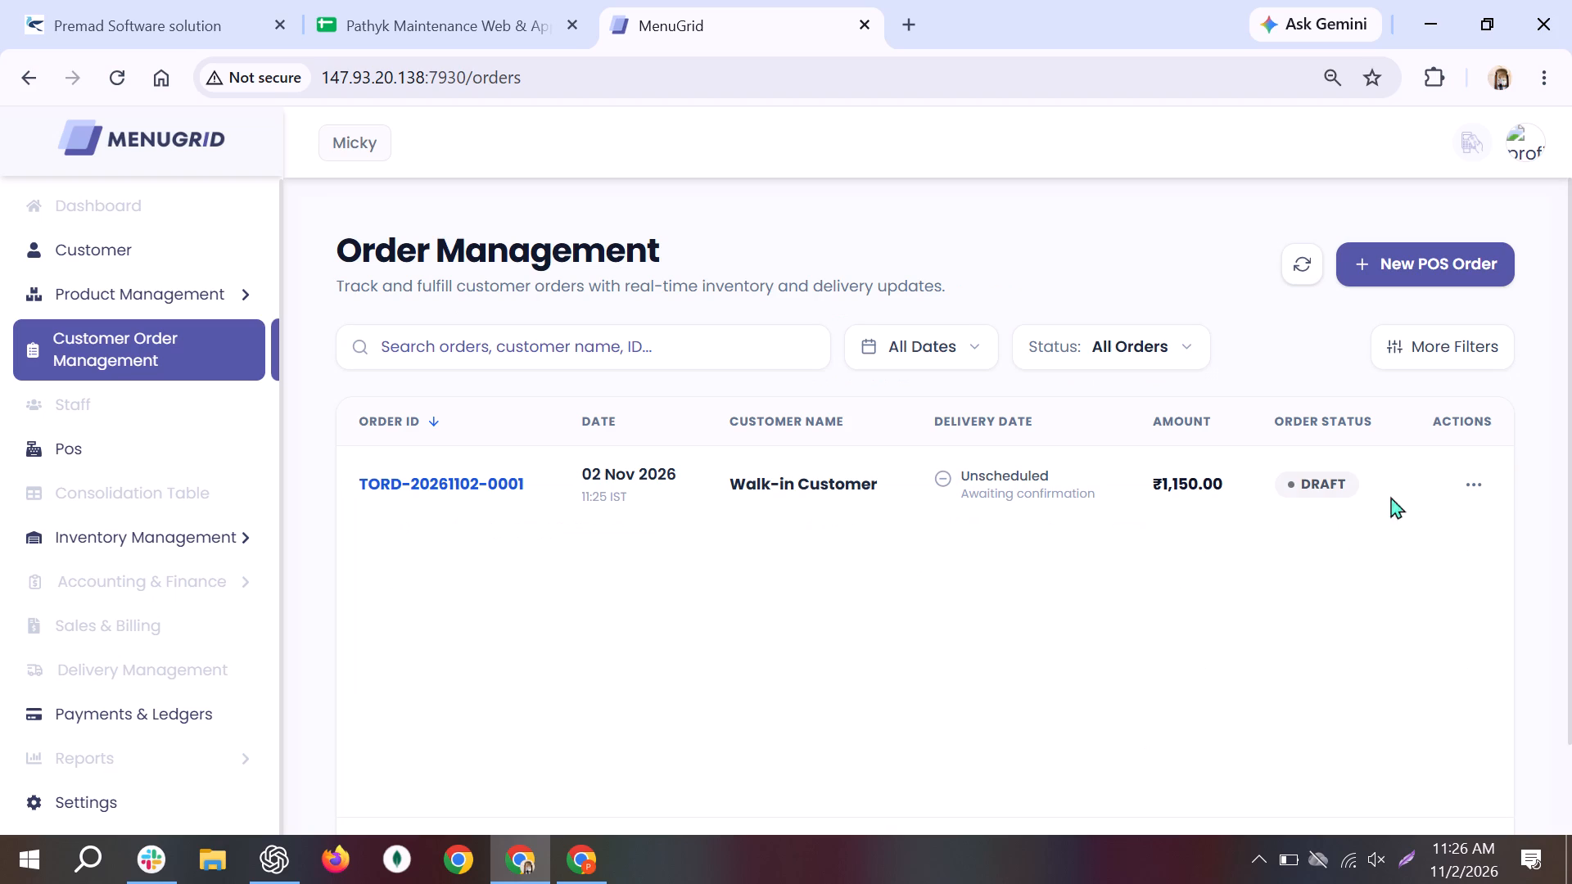
pyautogui.click(1477, 470)
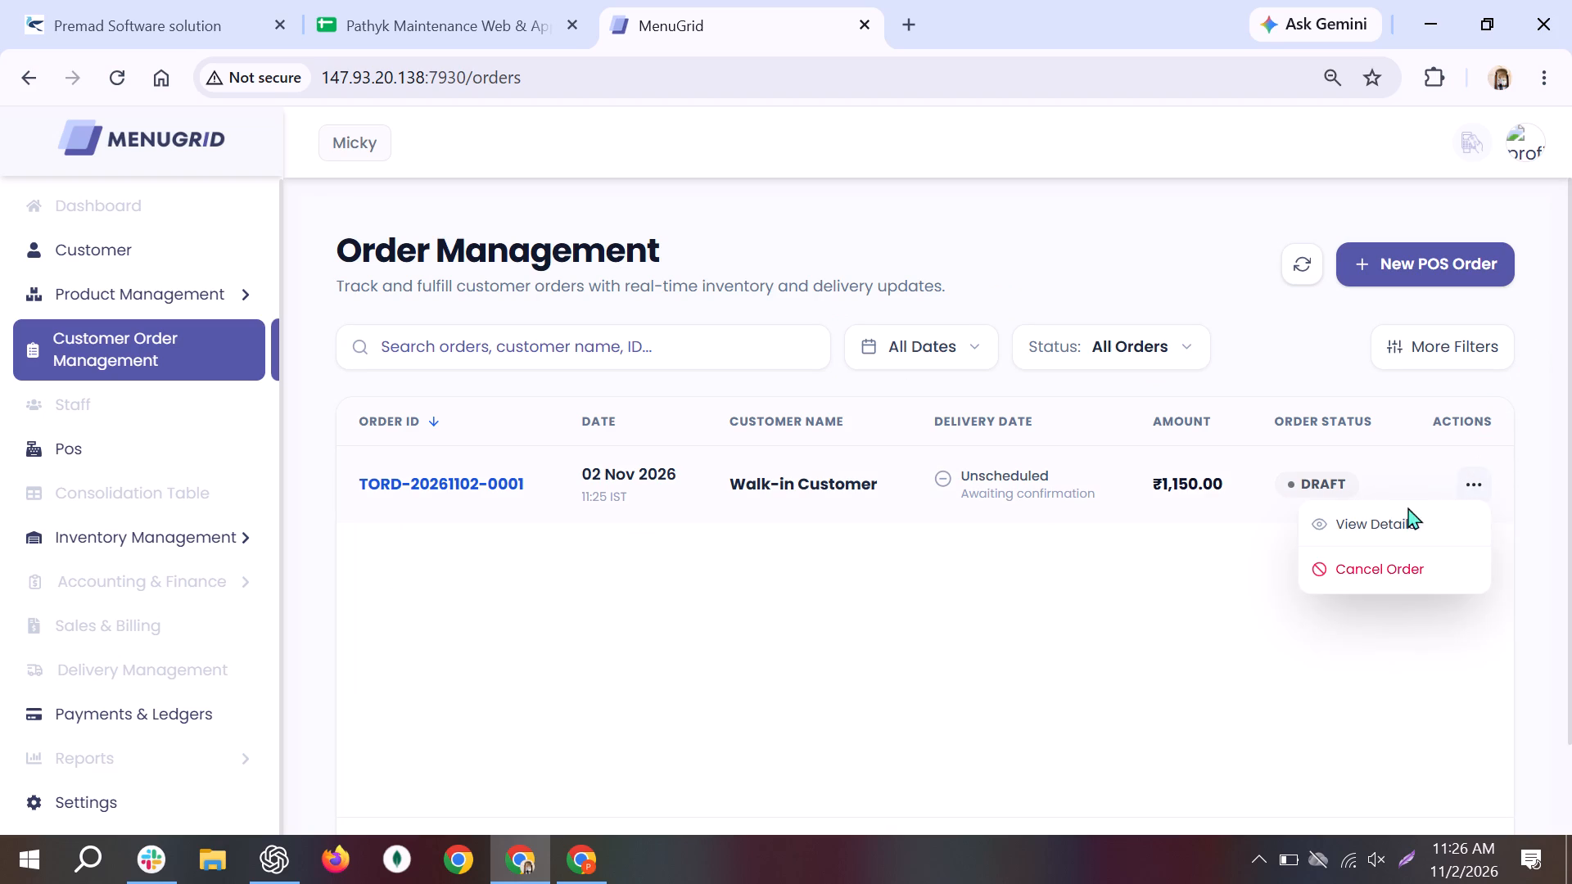
pyautogui.click(1087, 707)
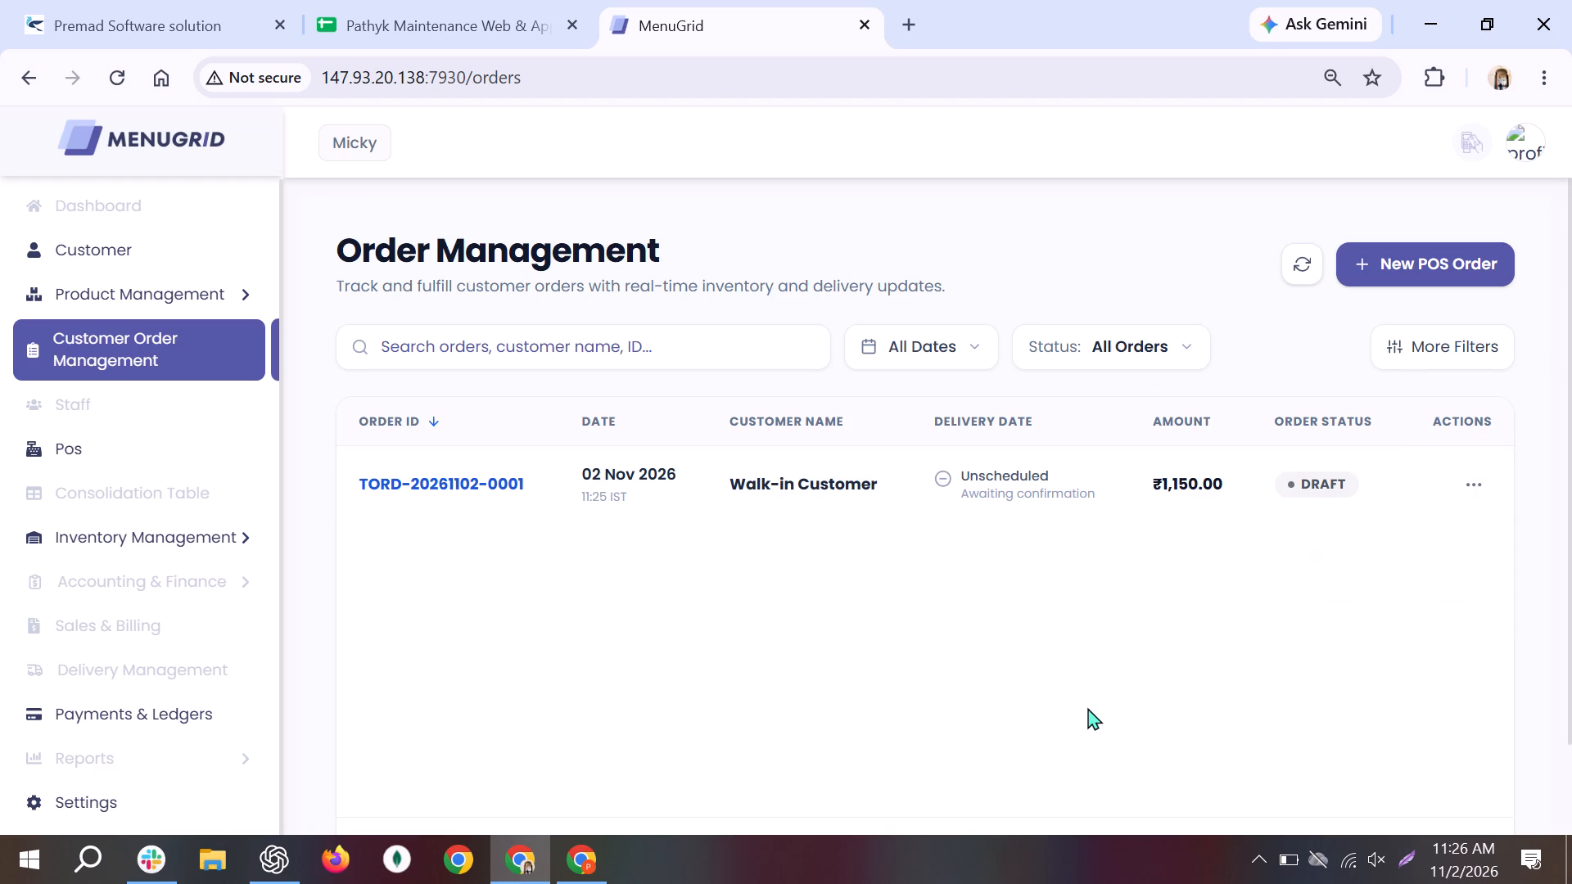
# Open the draft order's details by its order ID and capture a screenshot region around the whole details window.
pyautogui.click(446, 490)
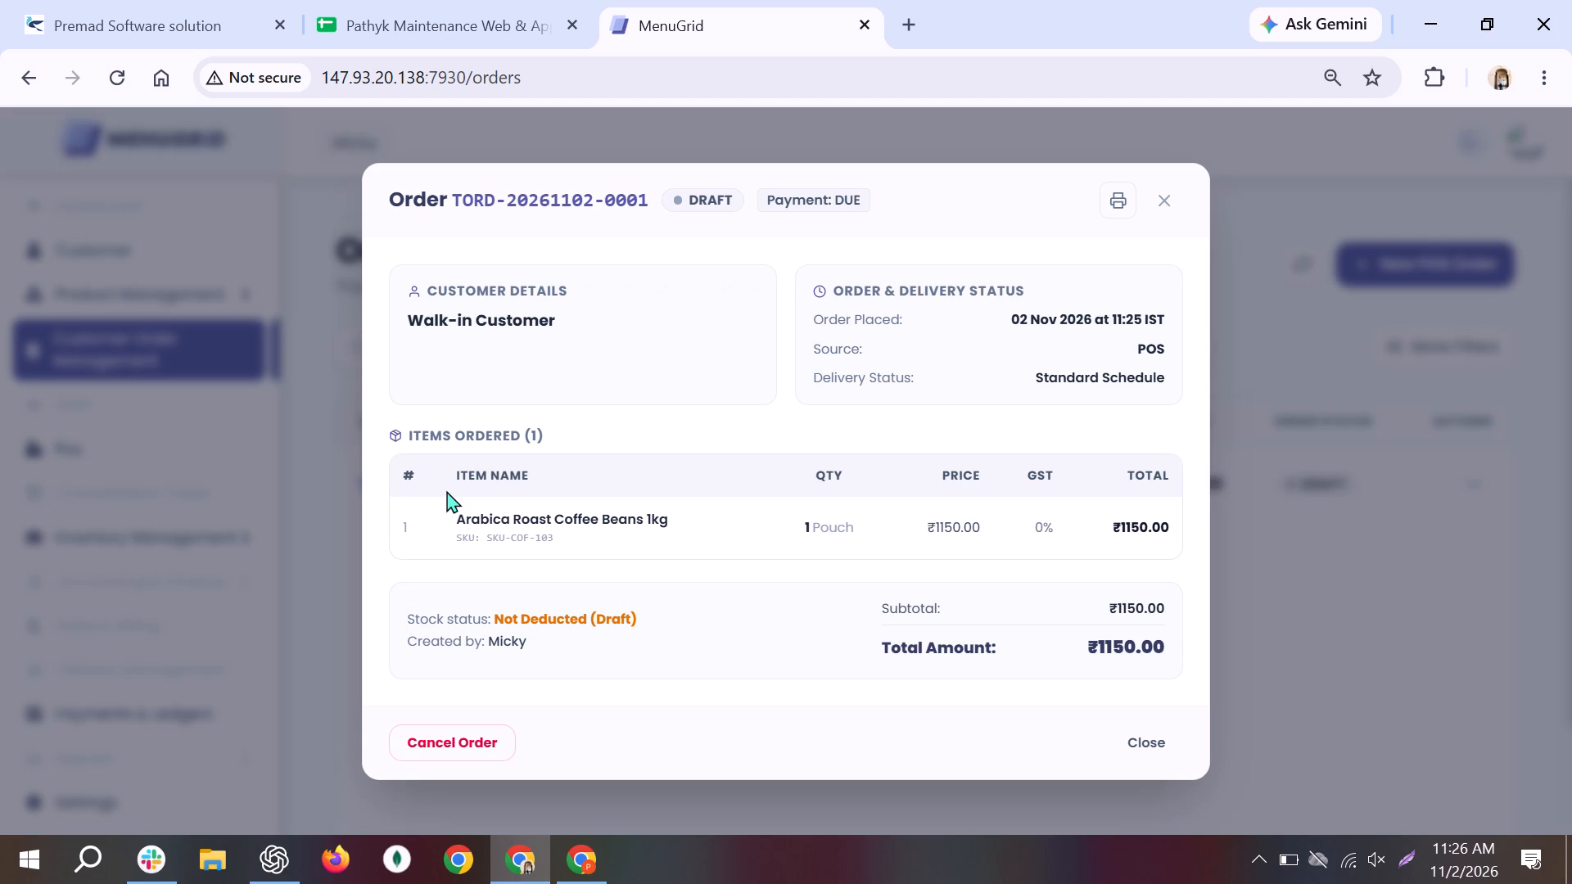
pyautogui.press('`')
pyautogui.moveTo(240, 129); pyautogui.dragTo(1519, 787)
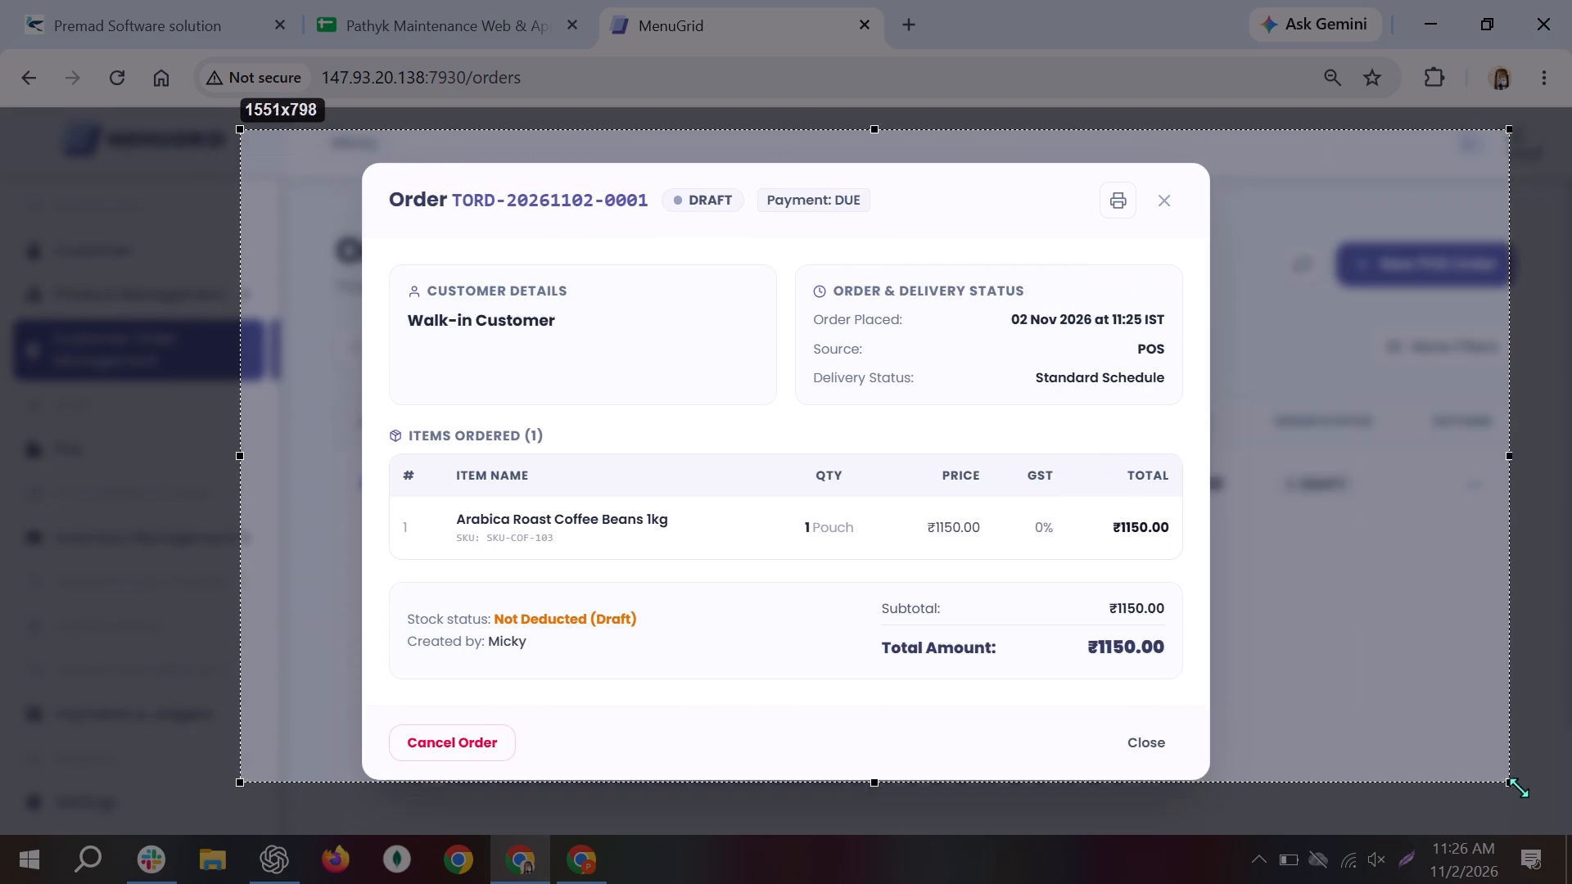
pyautogui.moveTo(1519, 787); pyautogui.dragTo(1461, 805)
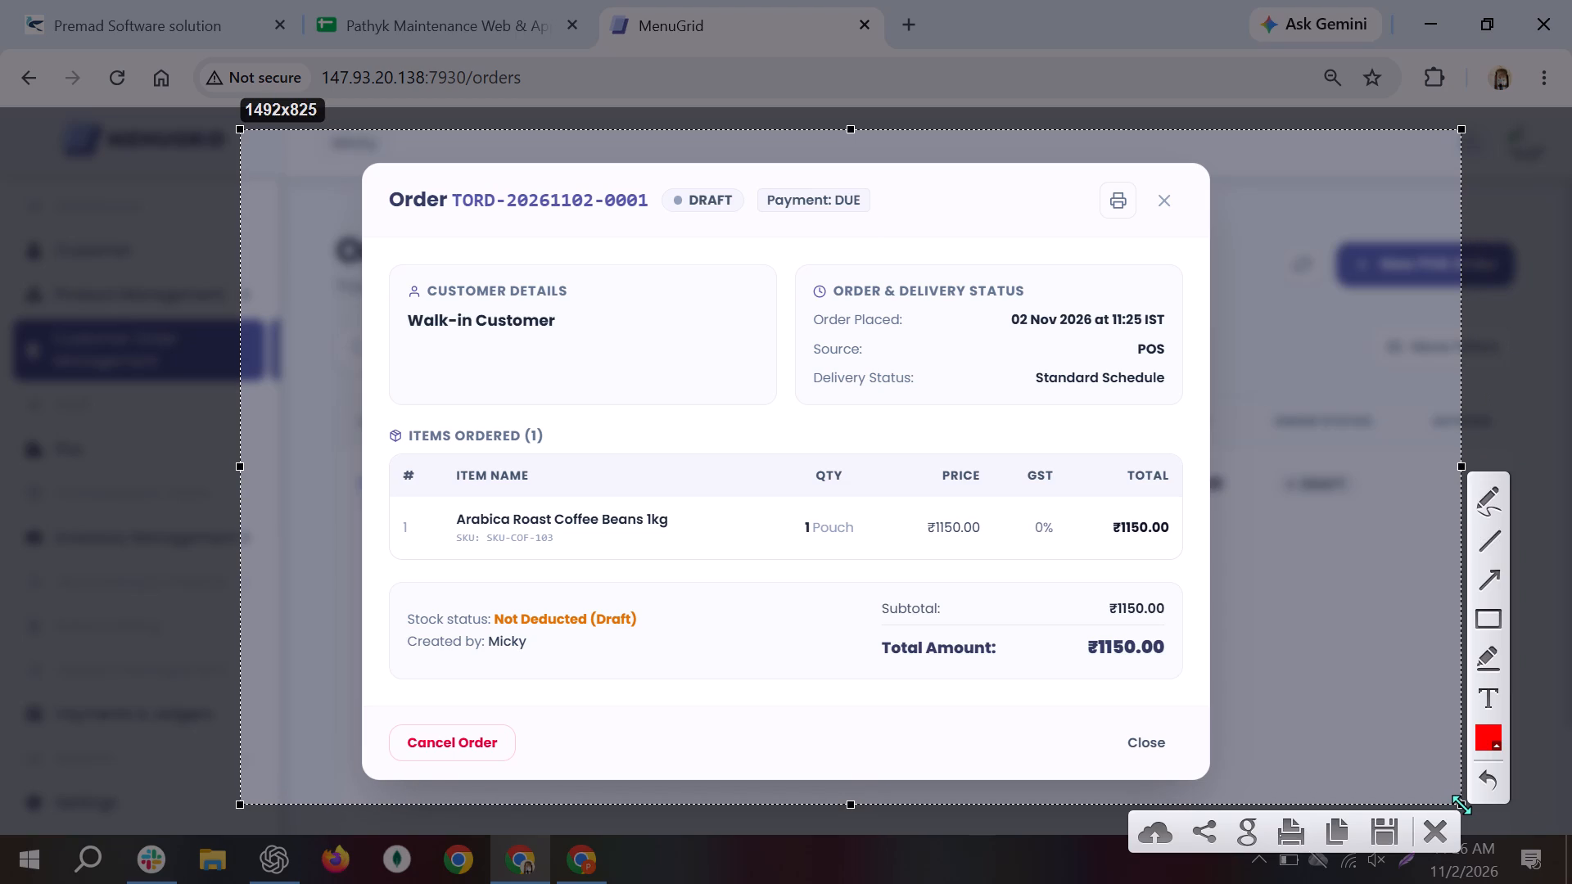
pyautogui.hotkey('ctrl', 'x')
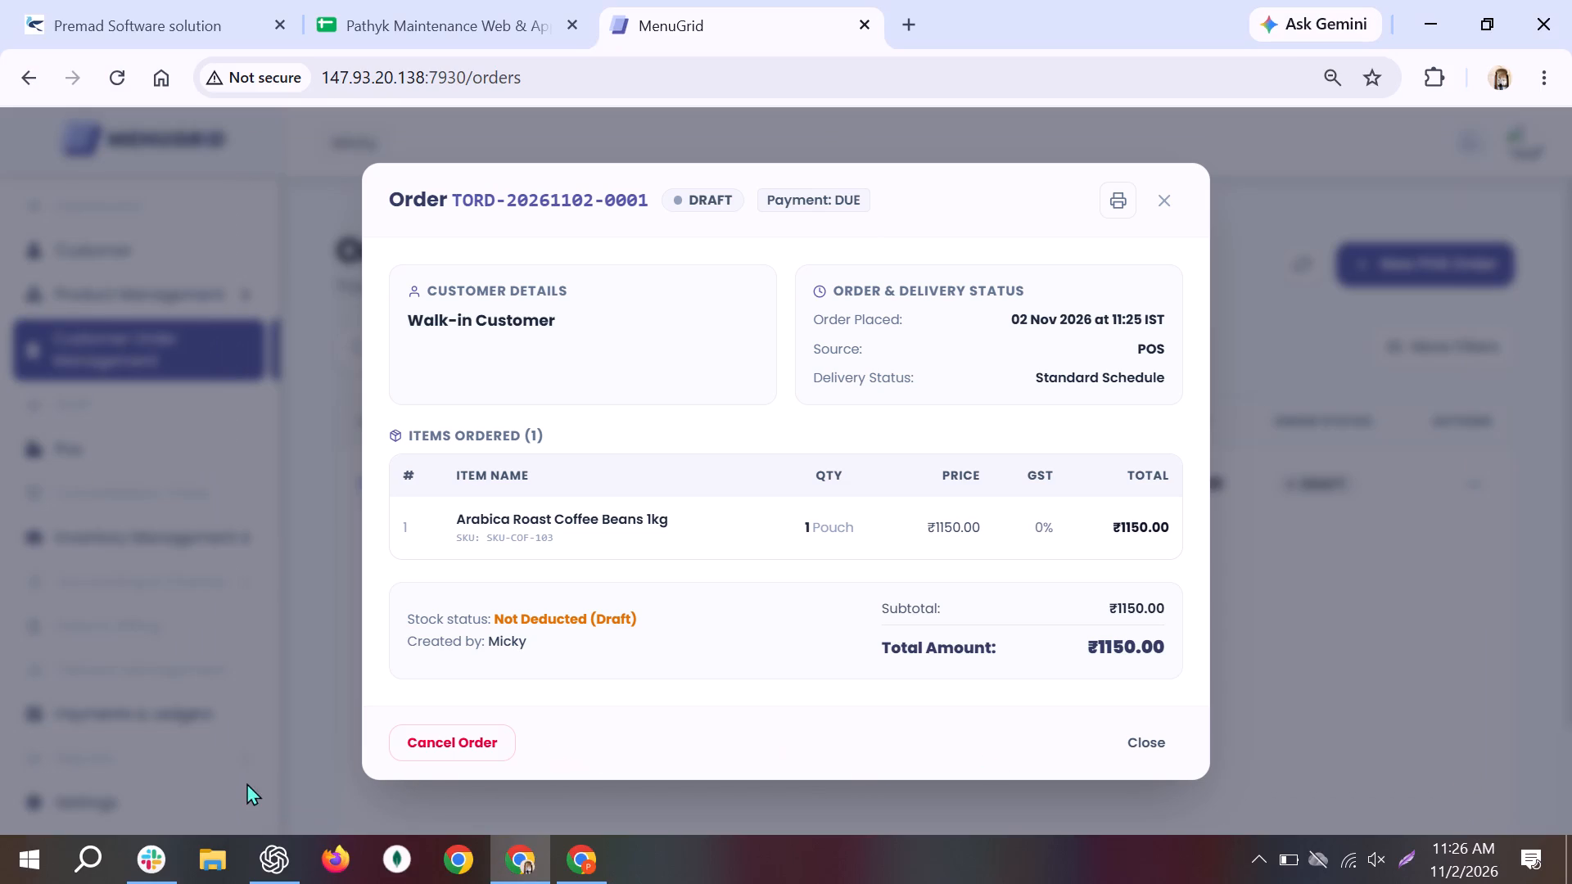
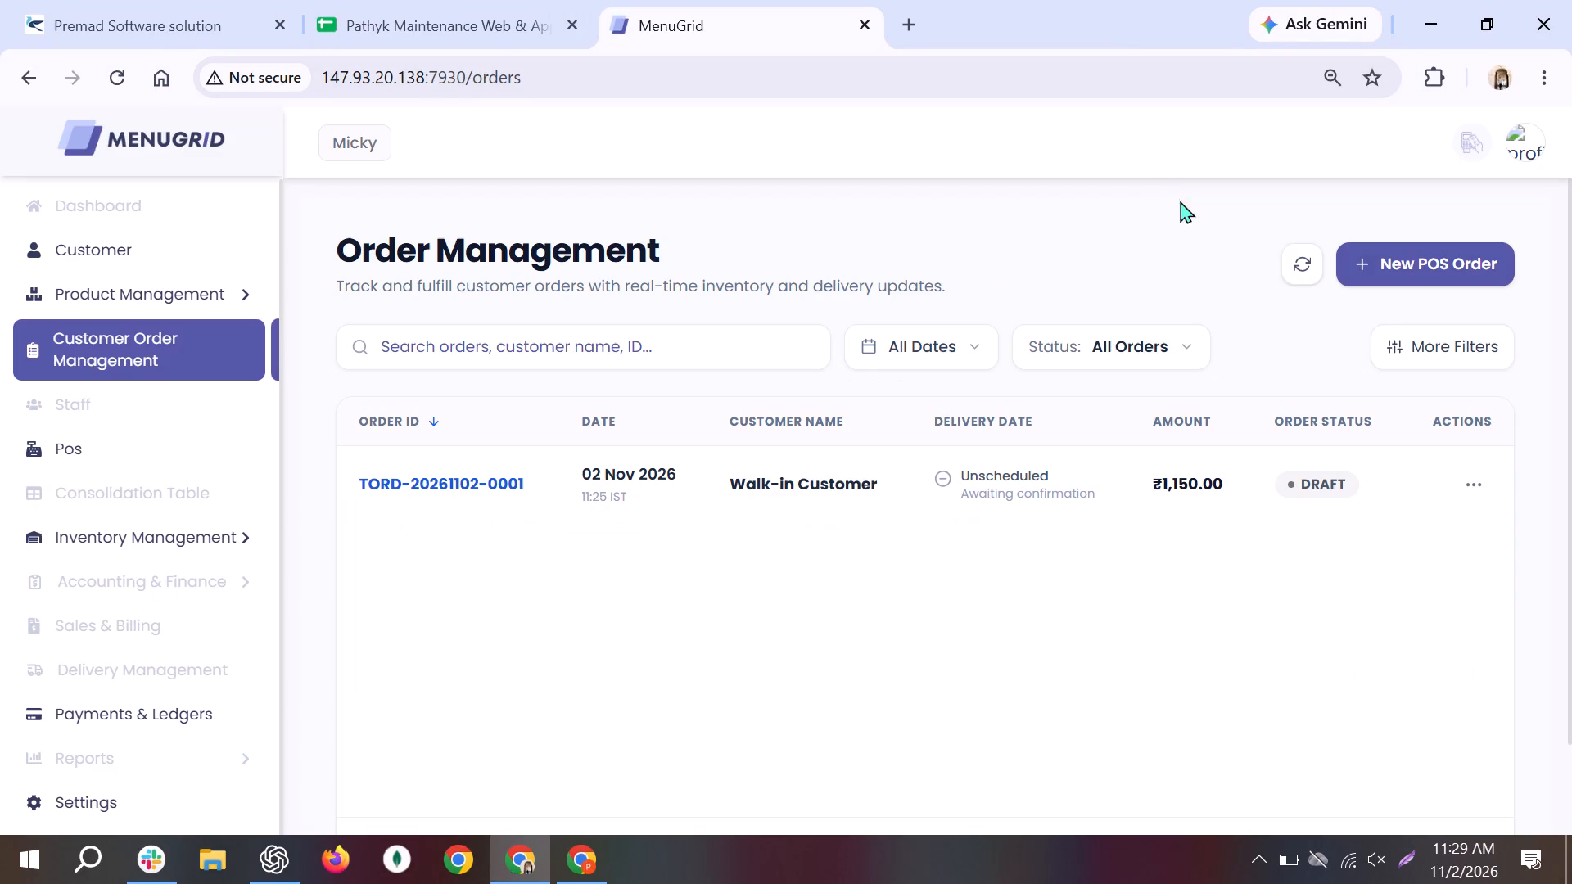
# Create a new POS order with one Alfonso Mango Pulp and one Corrugated Carton, and save it as a draft.
pyautogui.click(1416, 282)
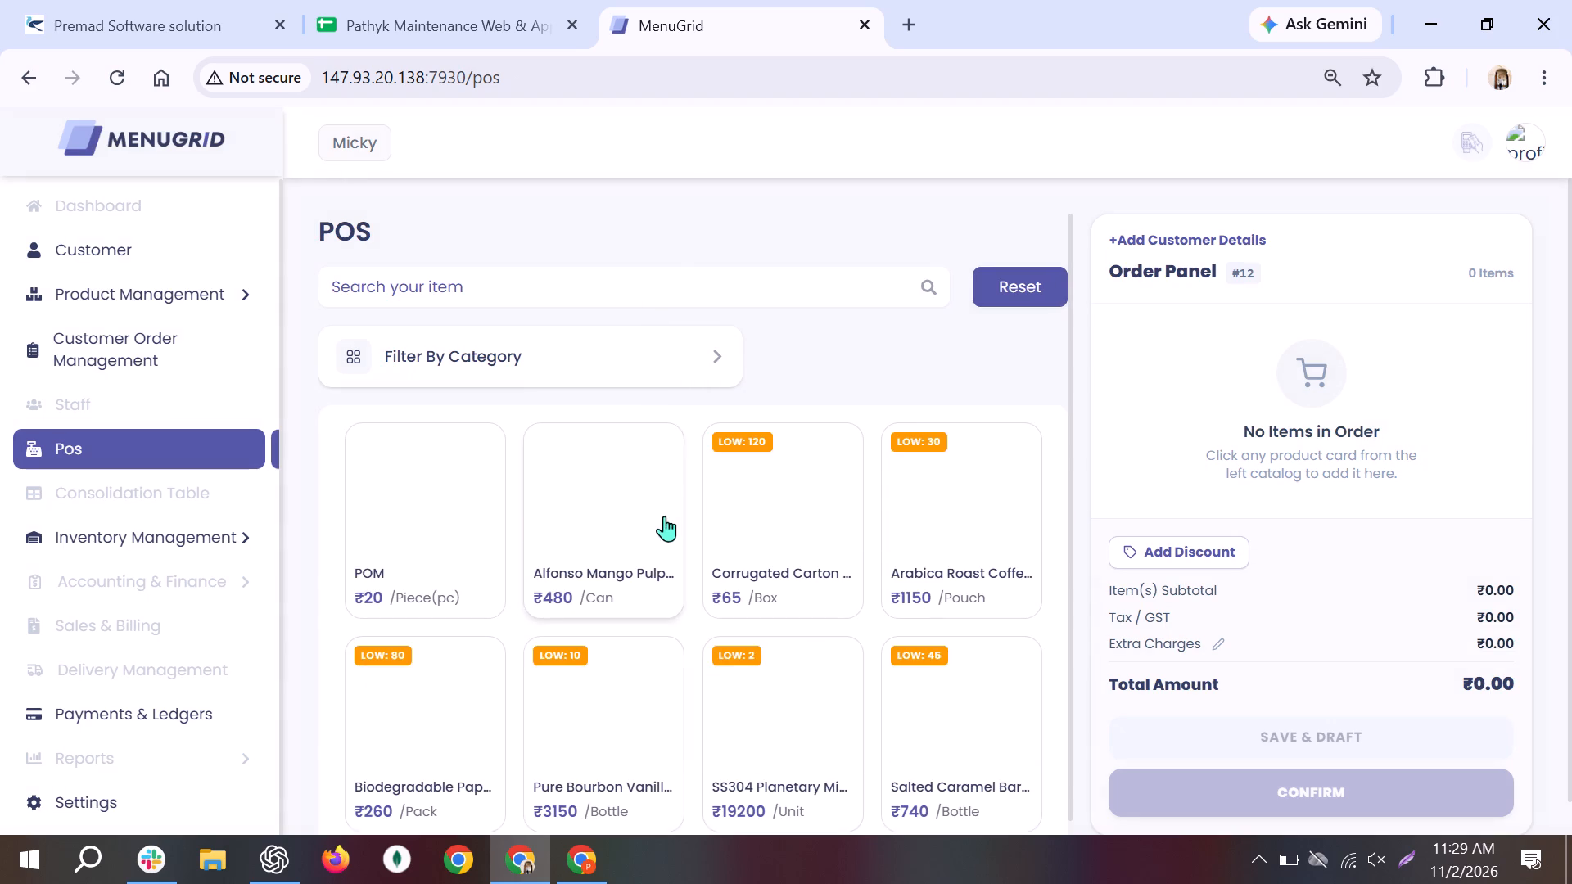
pyautogui.click(664, 516)
pyautogui.click(784, 509)
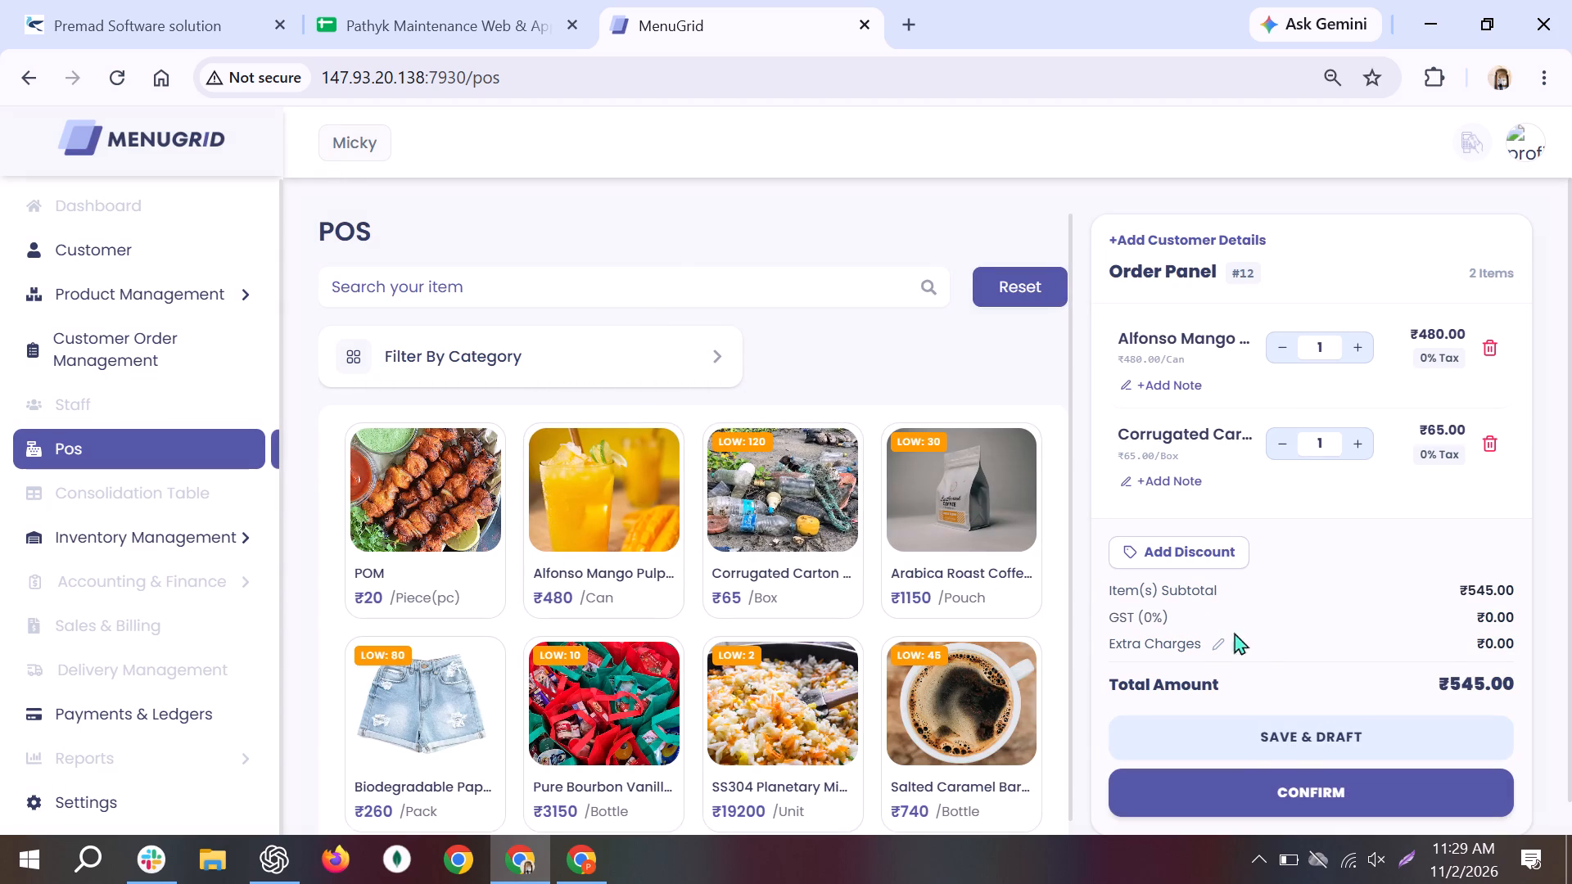
pyautogui.click(1247, 729)
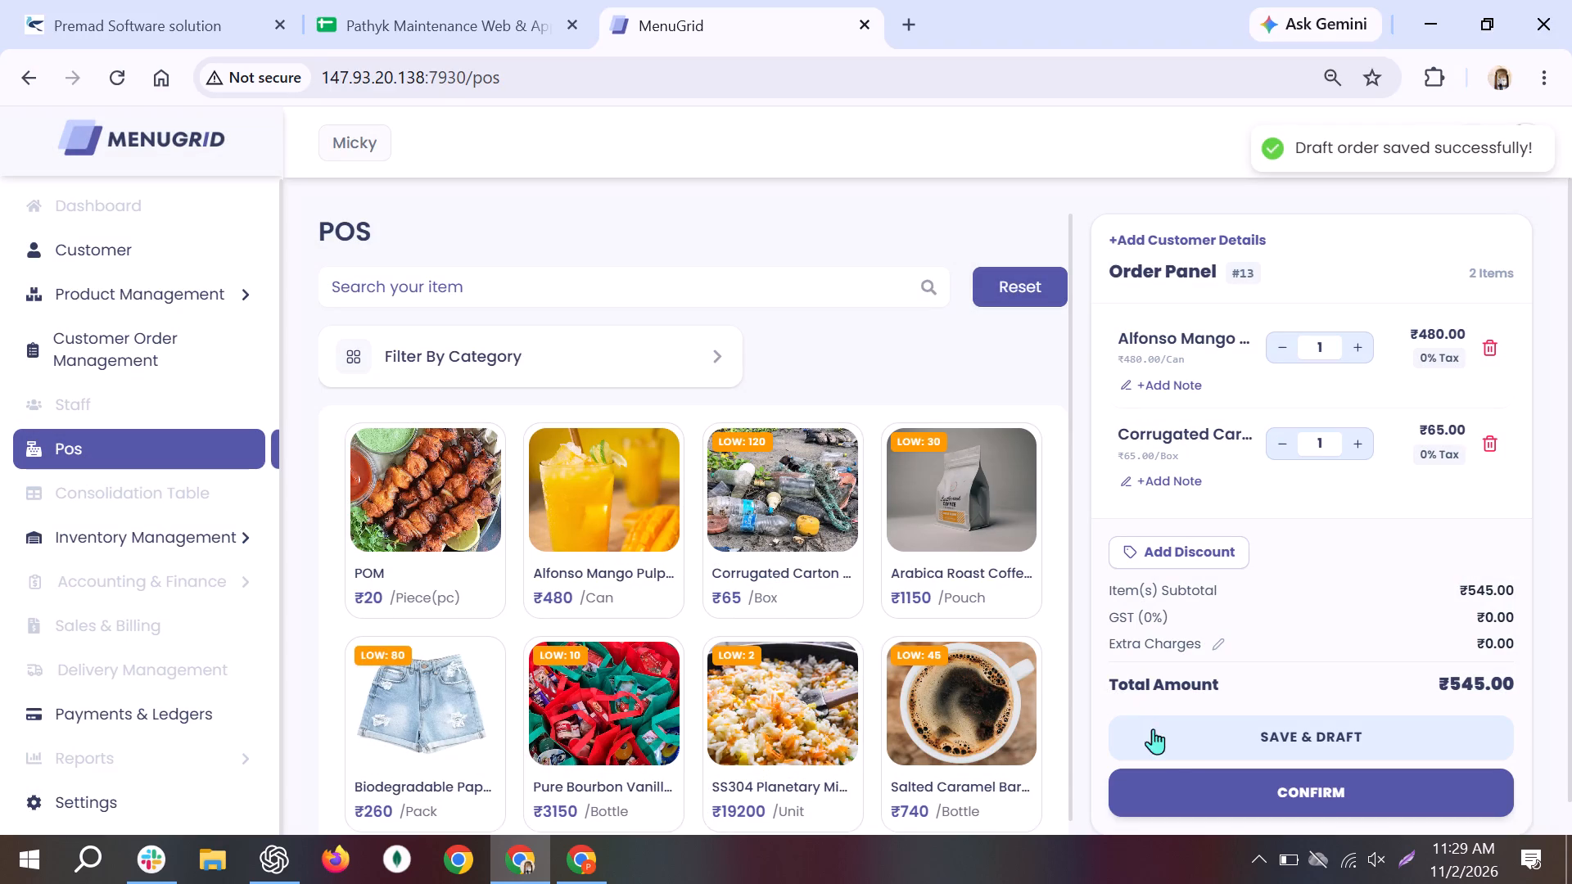
# Confirm the same two-item order still in the order panel, and close its confirmation by starting a new order.
pyautogui.click(1185, 780)
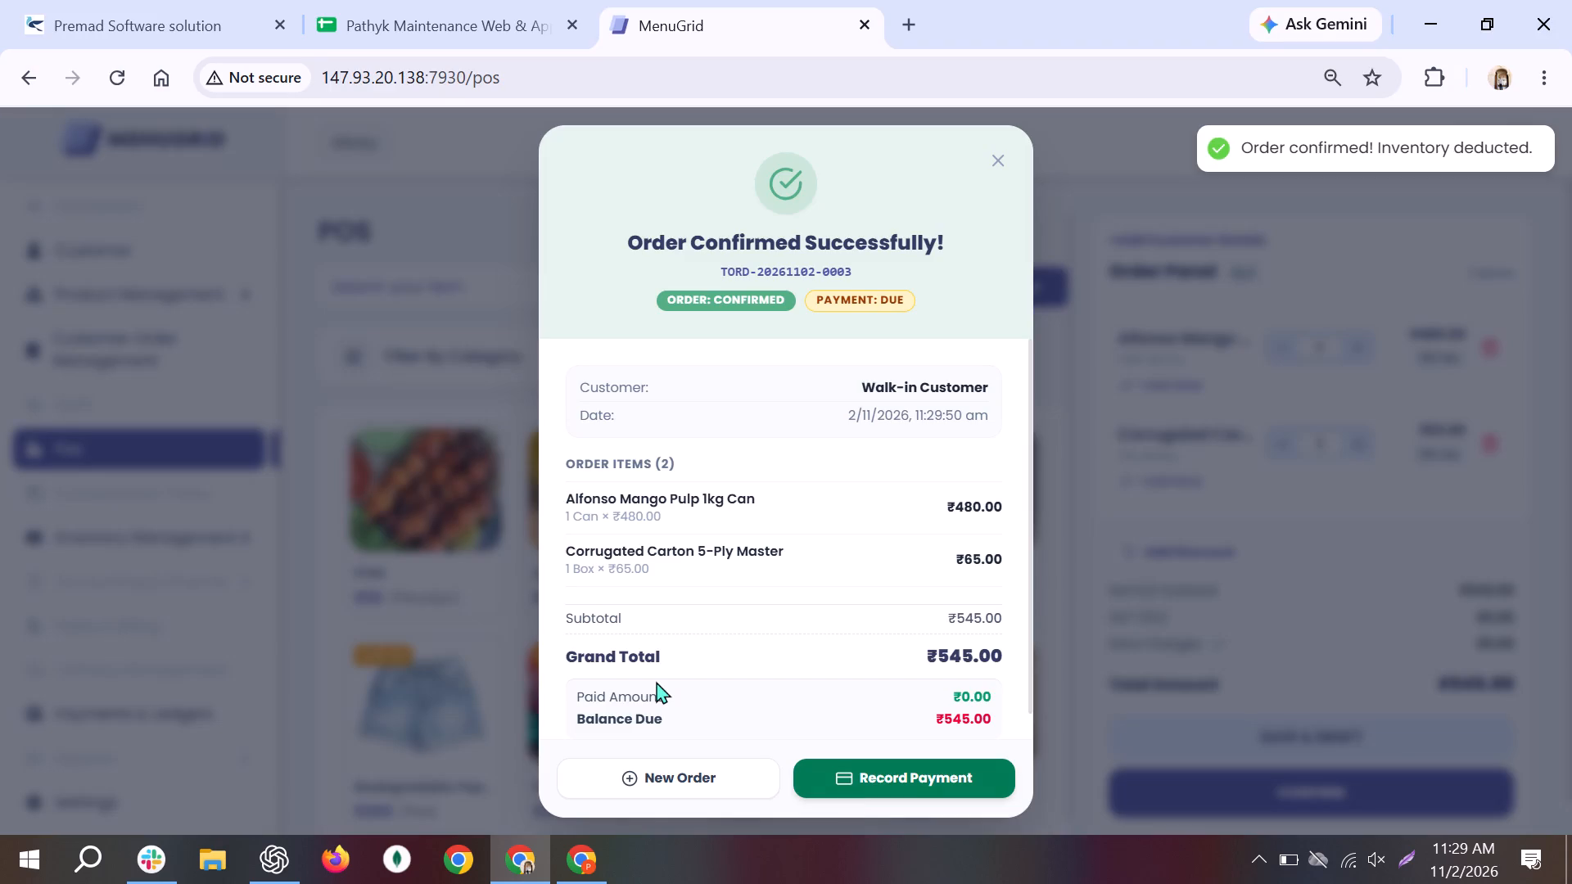
pyautogui.click(609, 772)
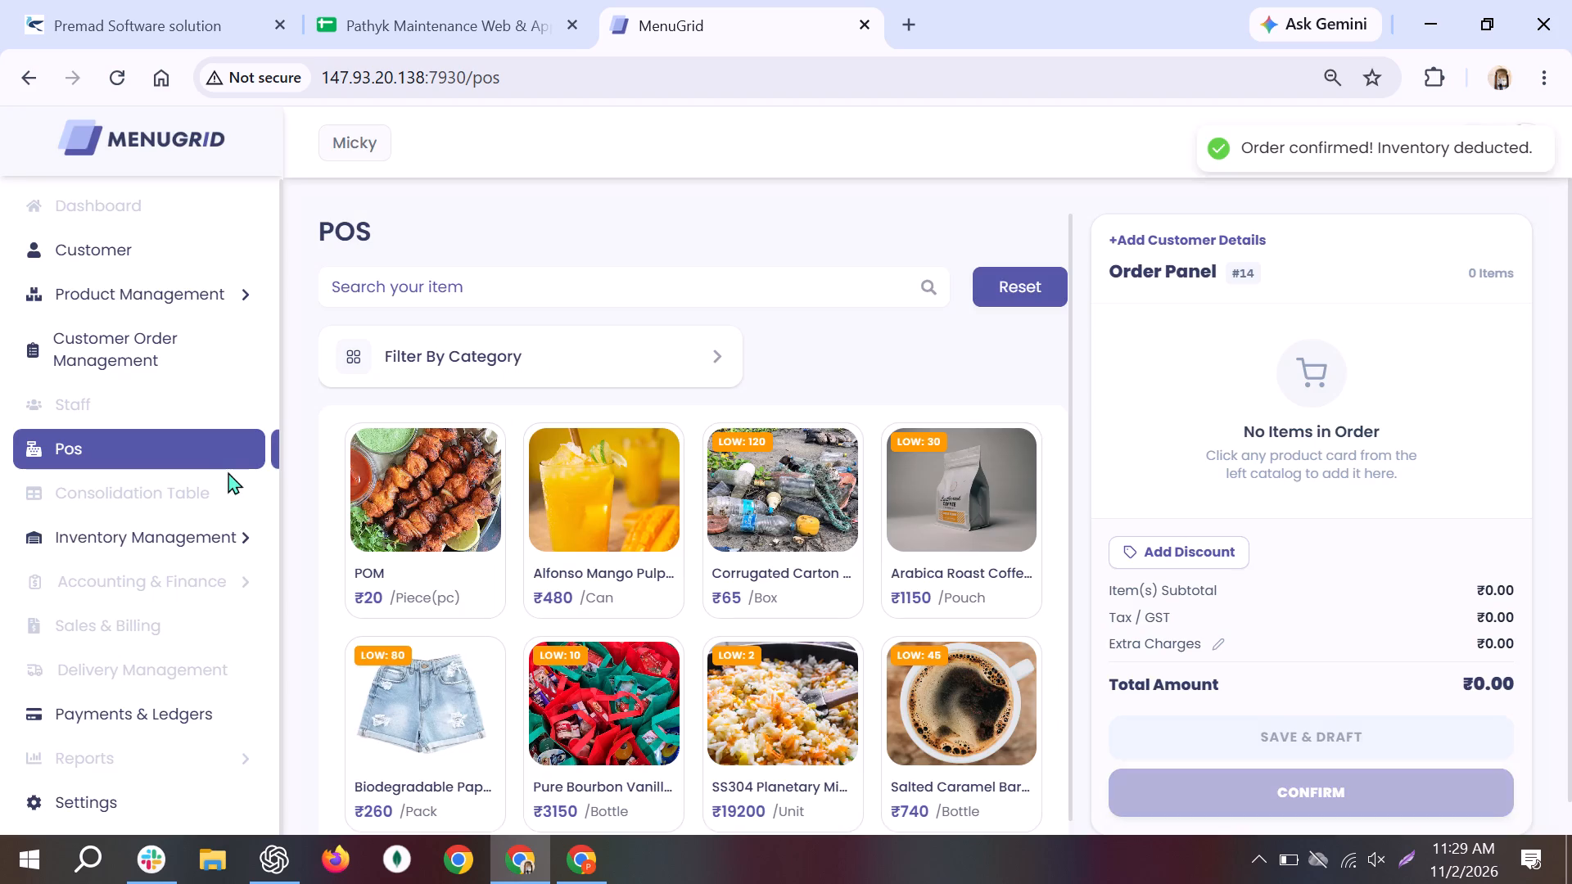
# Examine the actions and full details of the newer, two-item draft order in Customer Order Management, and close the details.
pyautogui.click(98, 345)
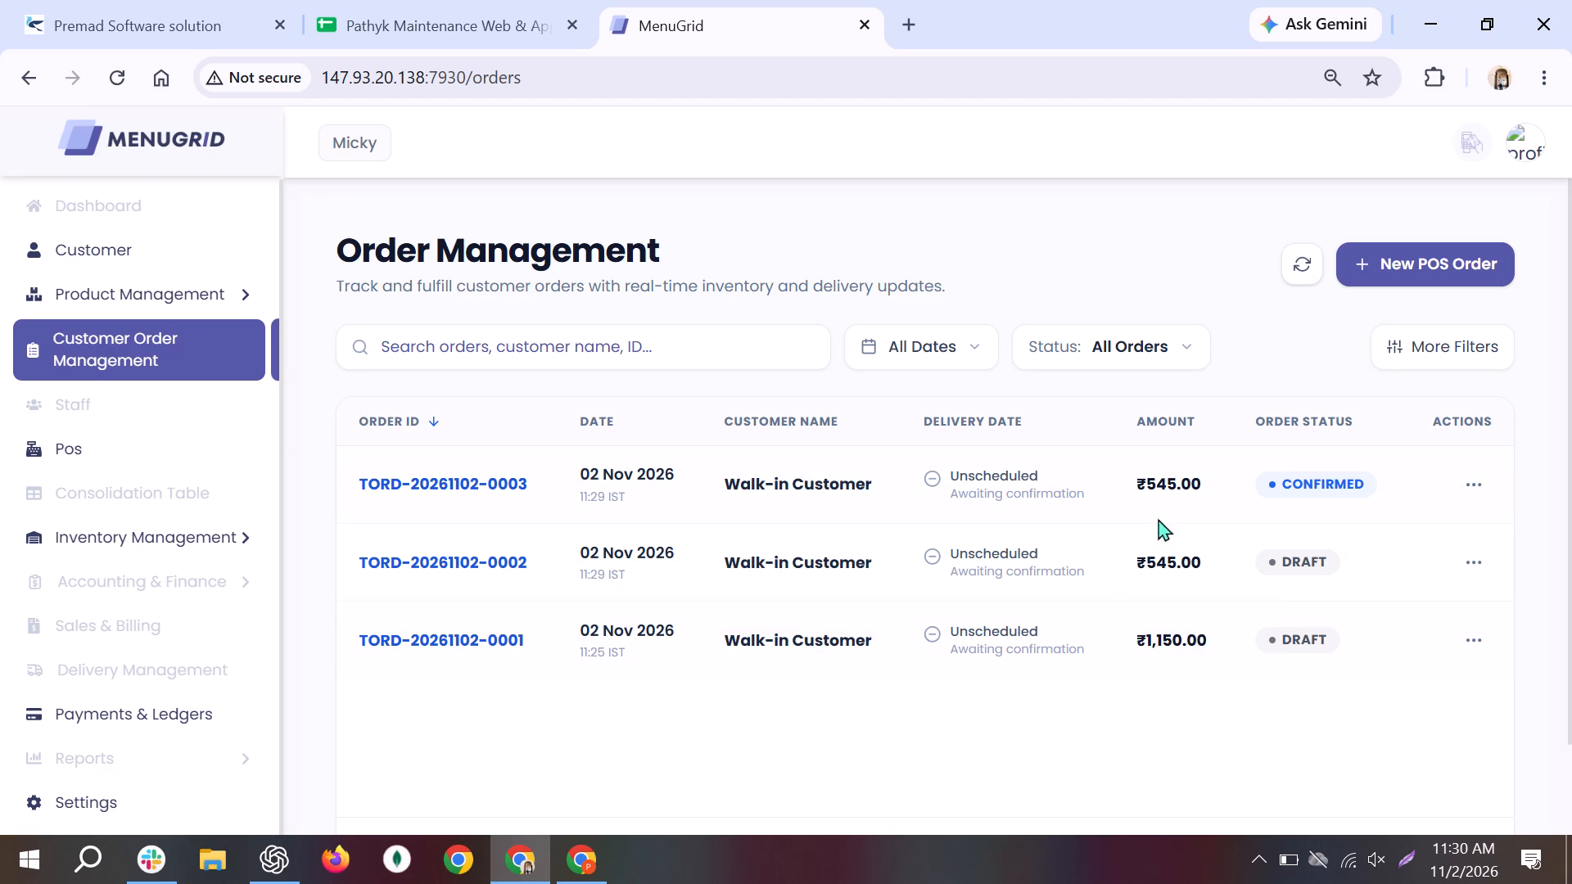
pyautogui.click(1464, 558)
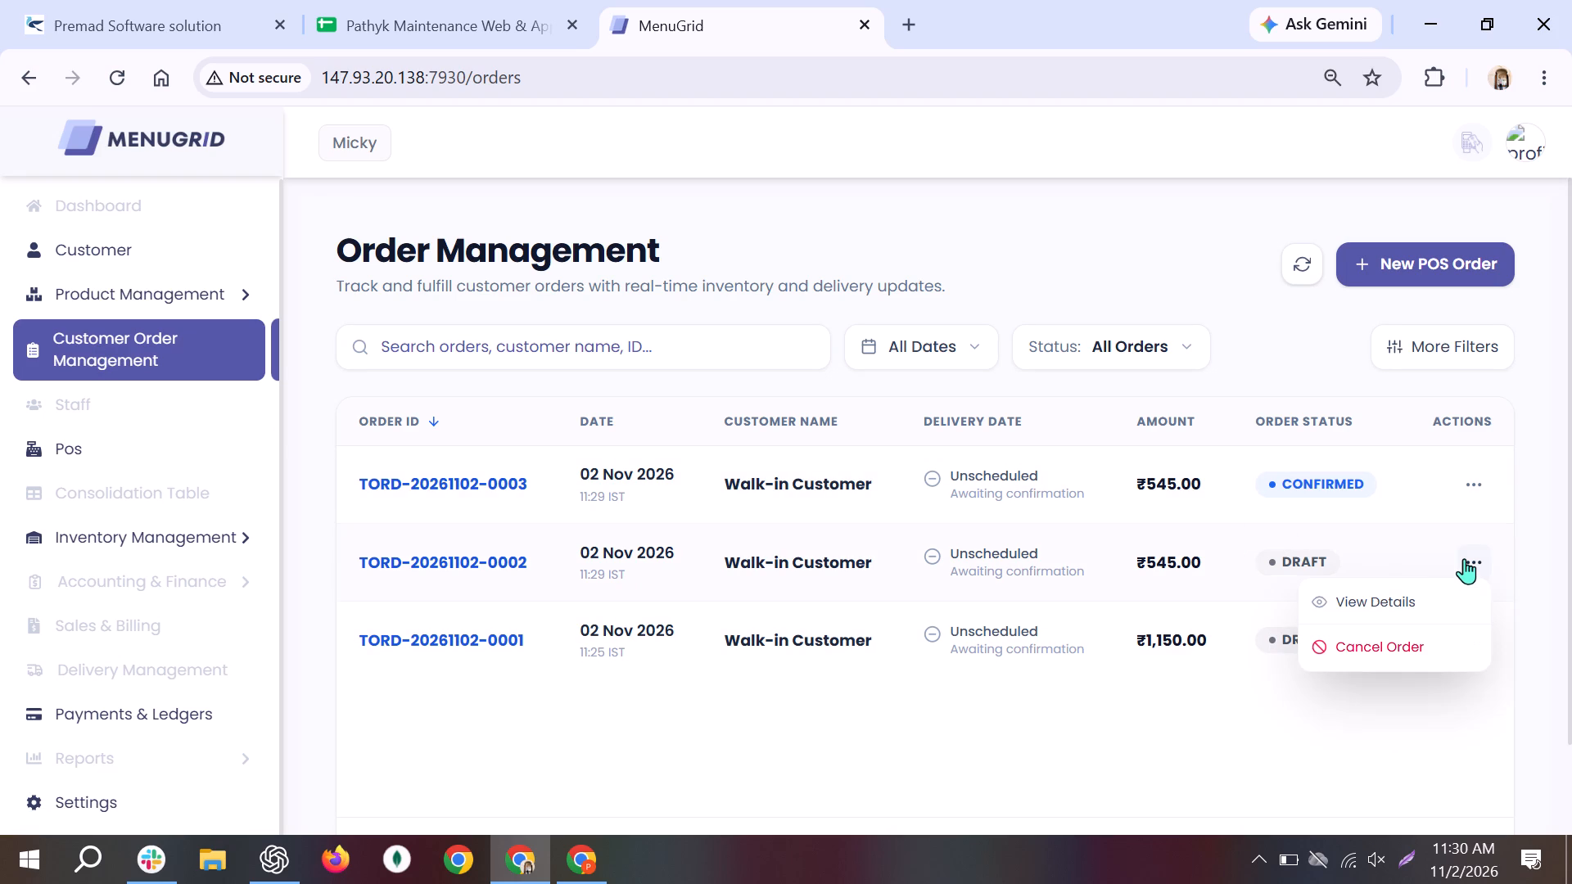
pyautogui.click(1399, 607)
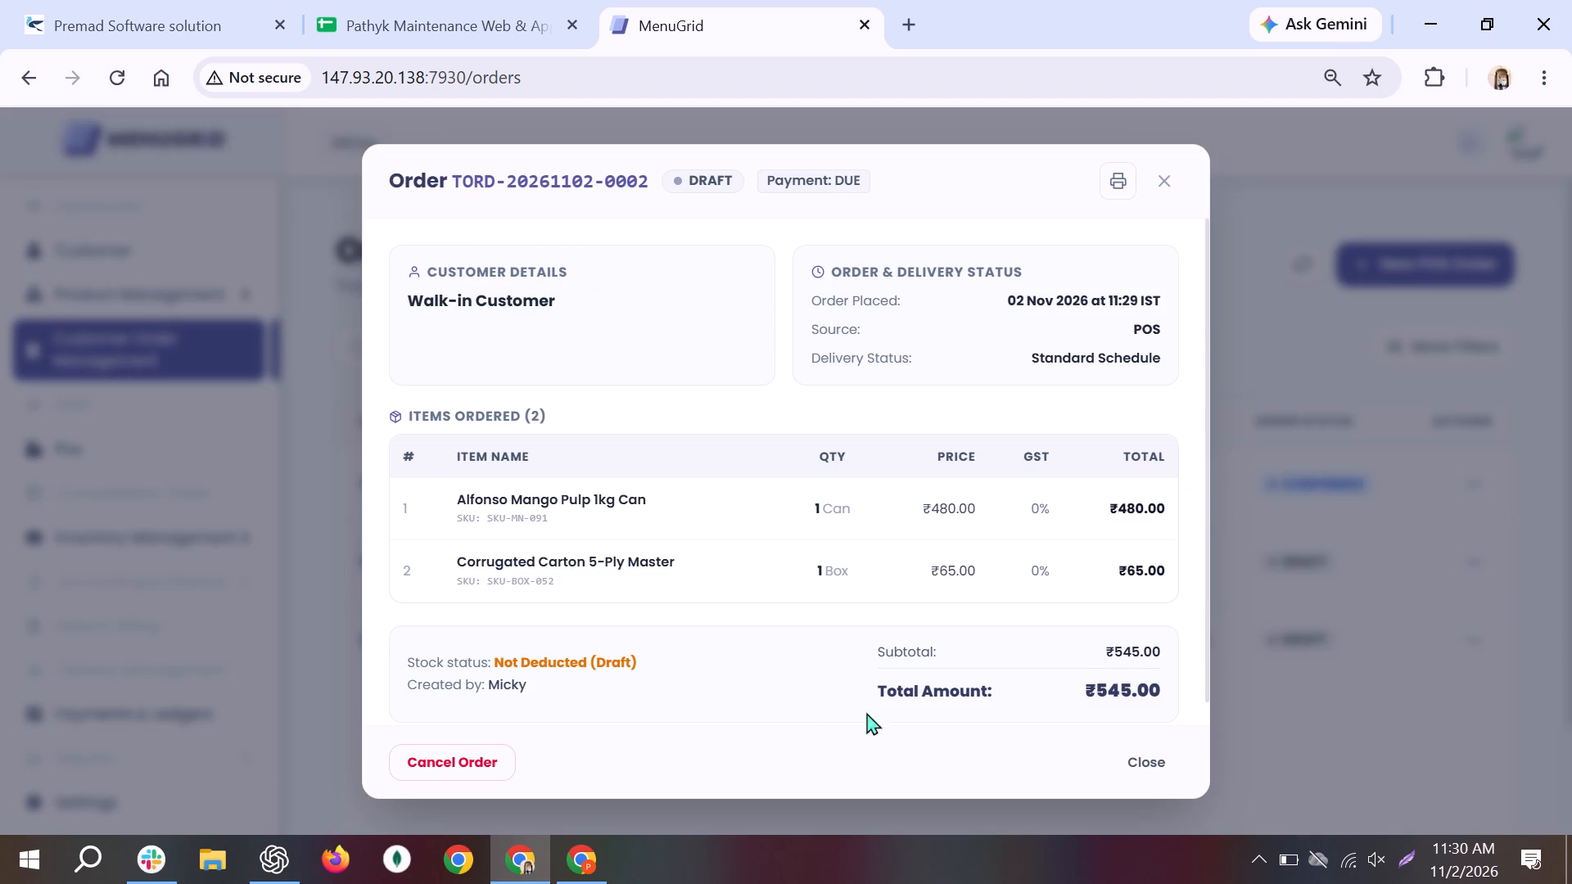
pyautogui.scroll(-4, 777, 700)
pyautogui.scroll(5, 777, 700)
pyautogui.click(1158, 764)
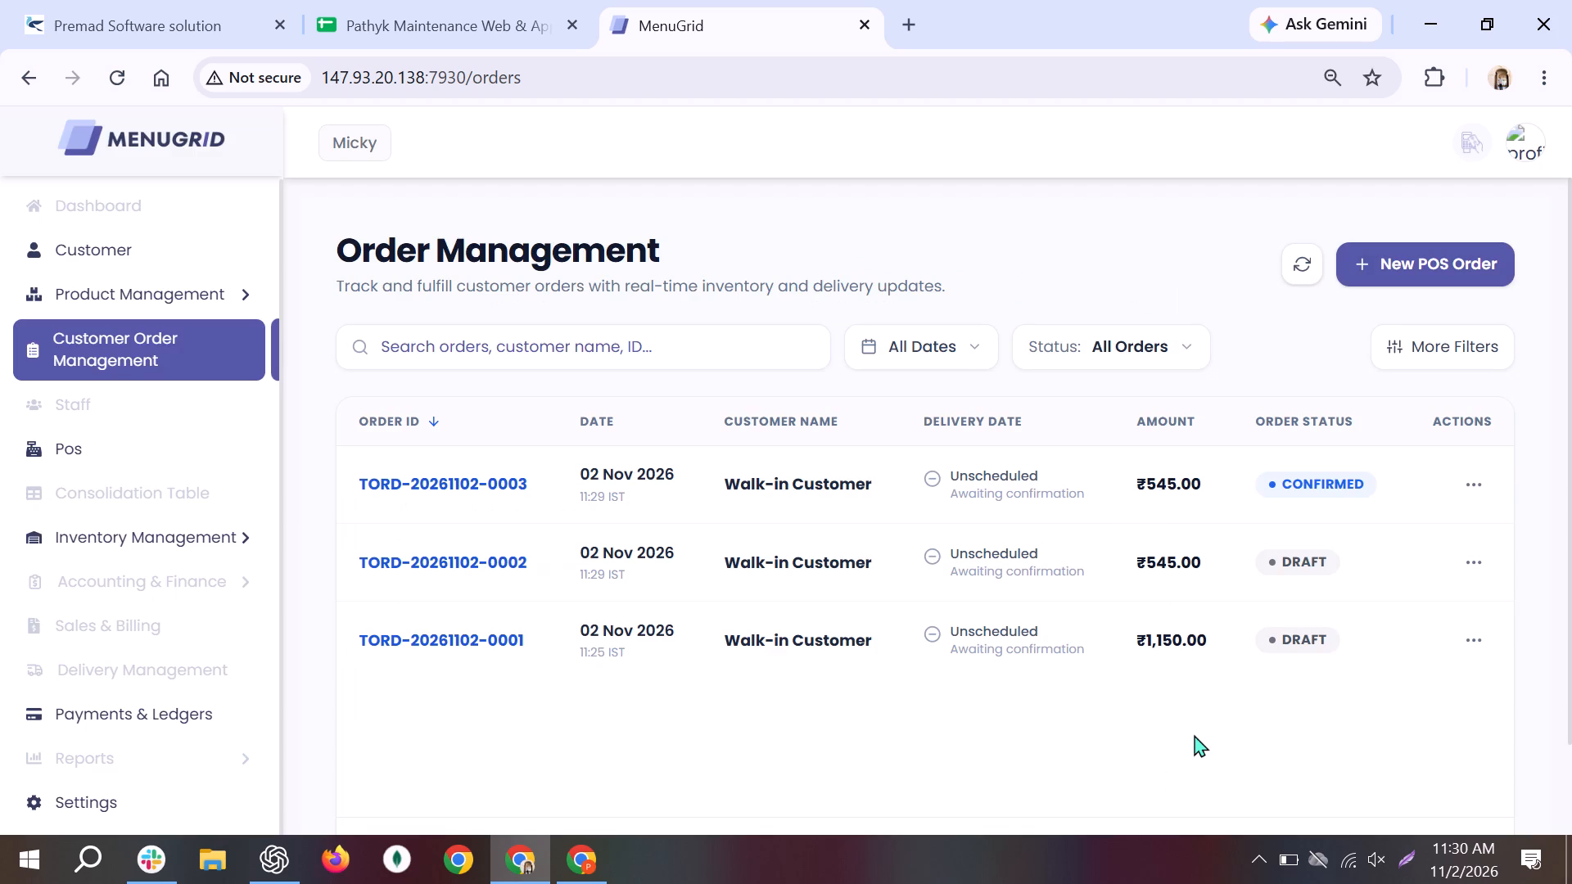
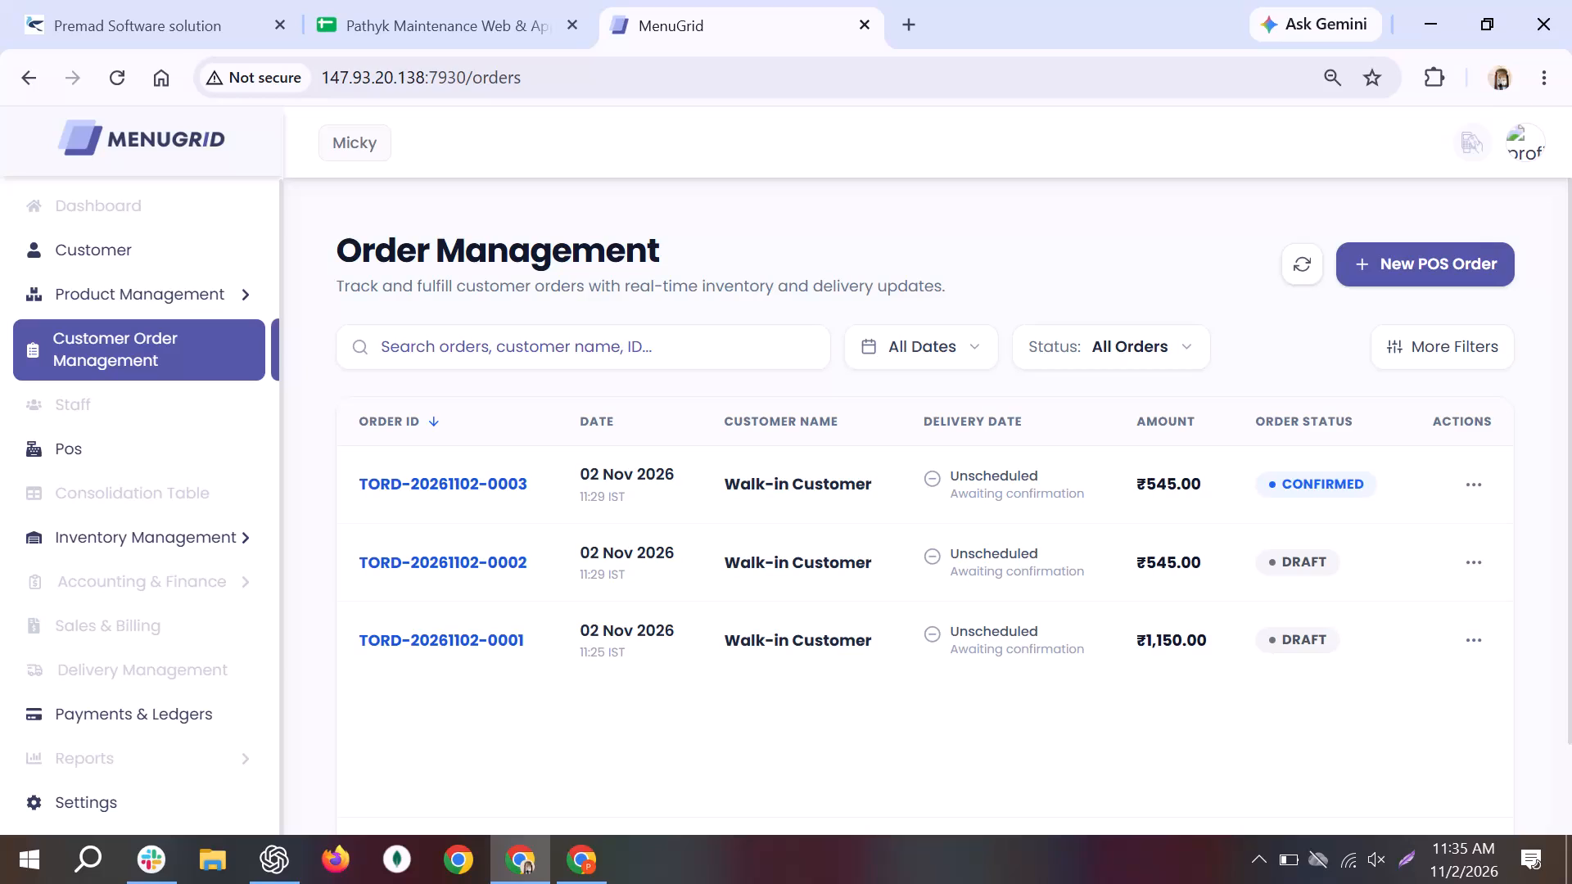
# Check the current date and time in the system clock and calendar, and return to the order list.
pyautogui.click(1472, 861)
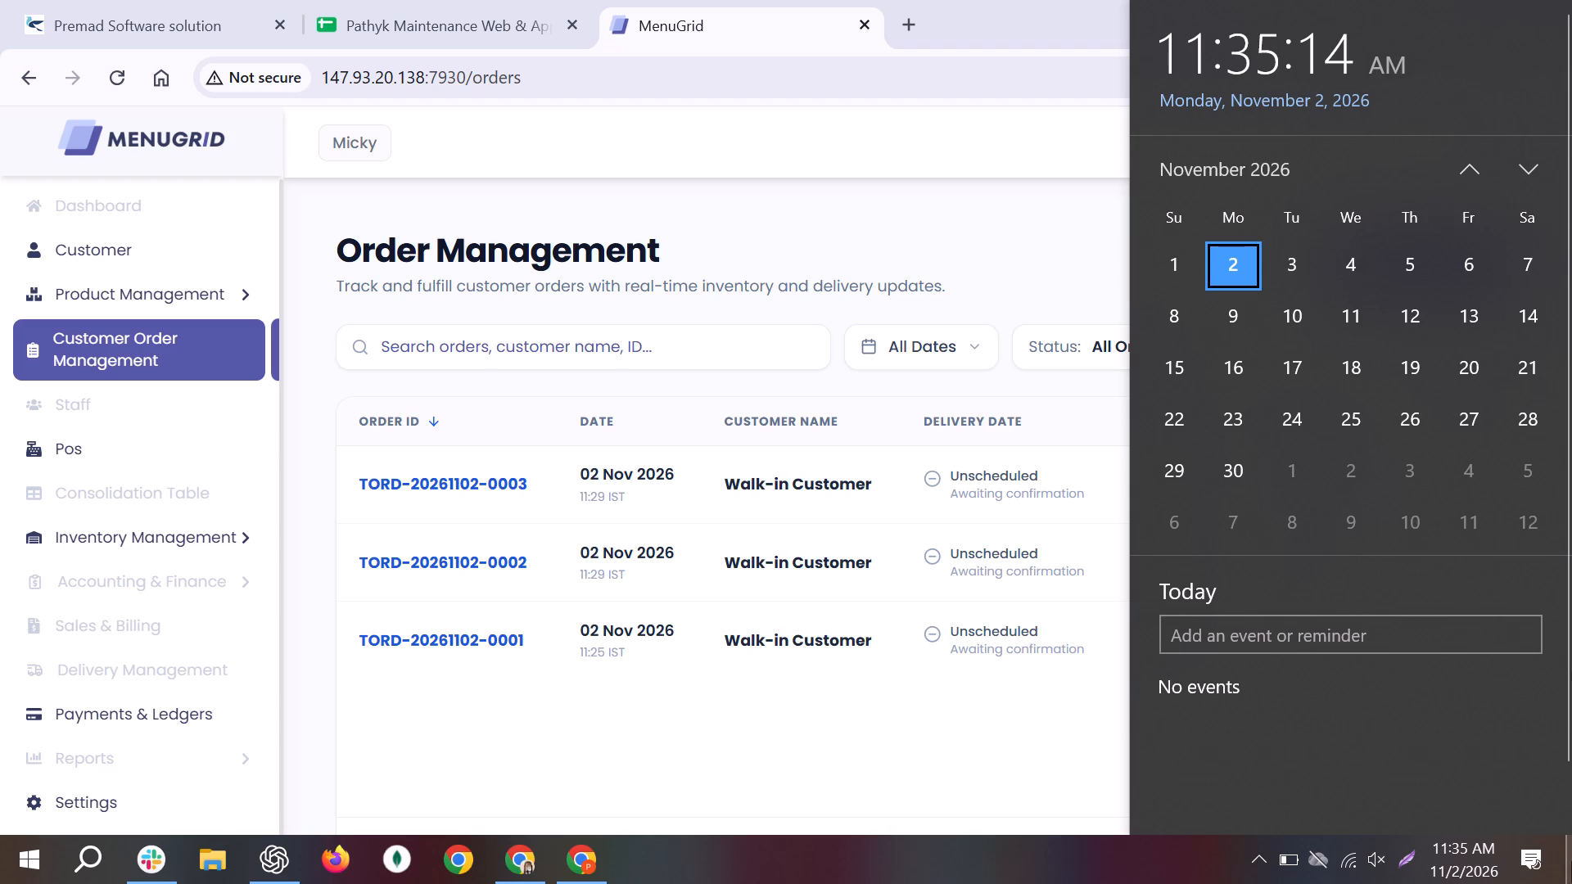
pyautogui.click(889, 103)
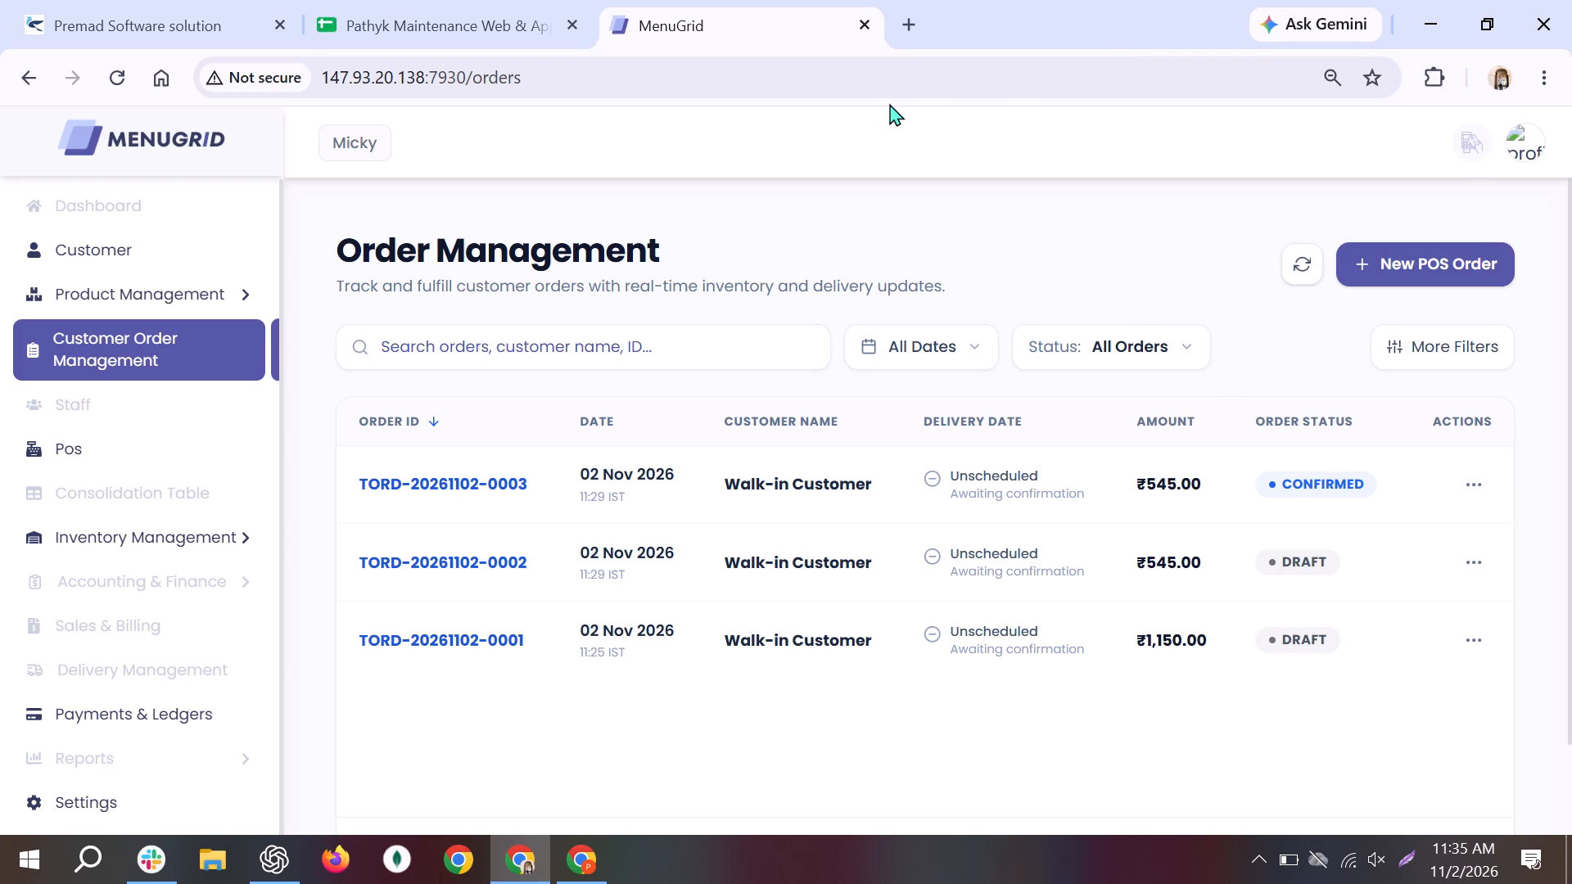
pyautogui.click(1448, 868)
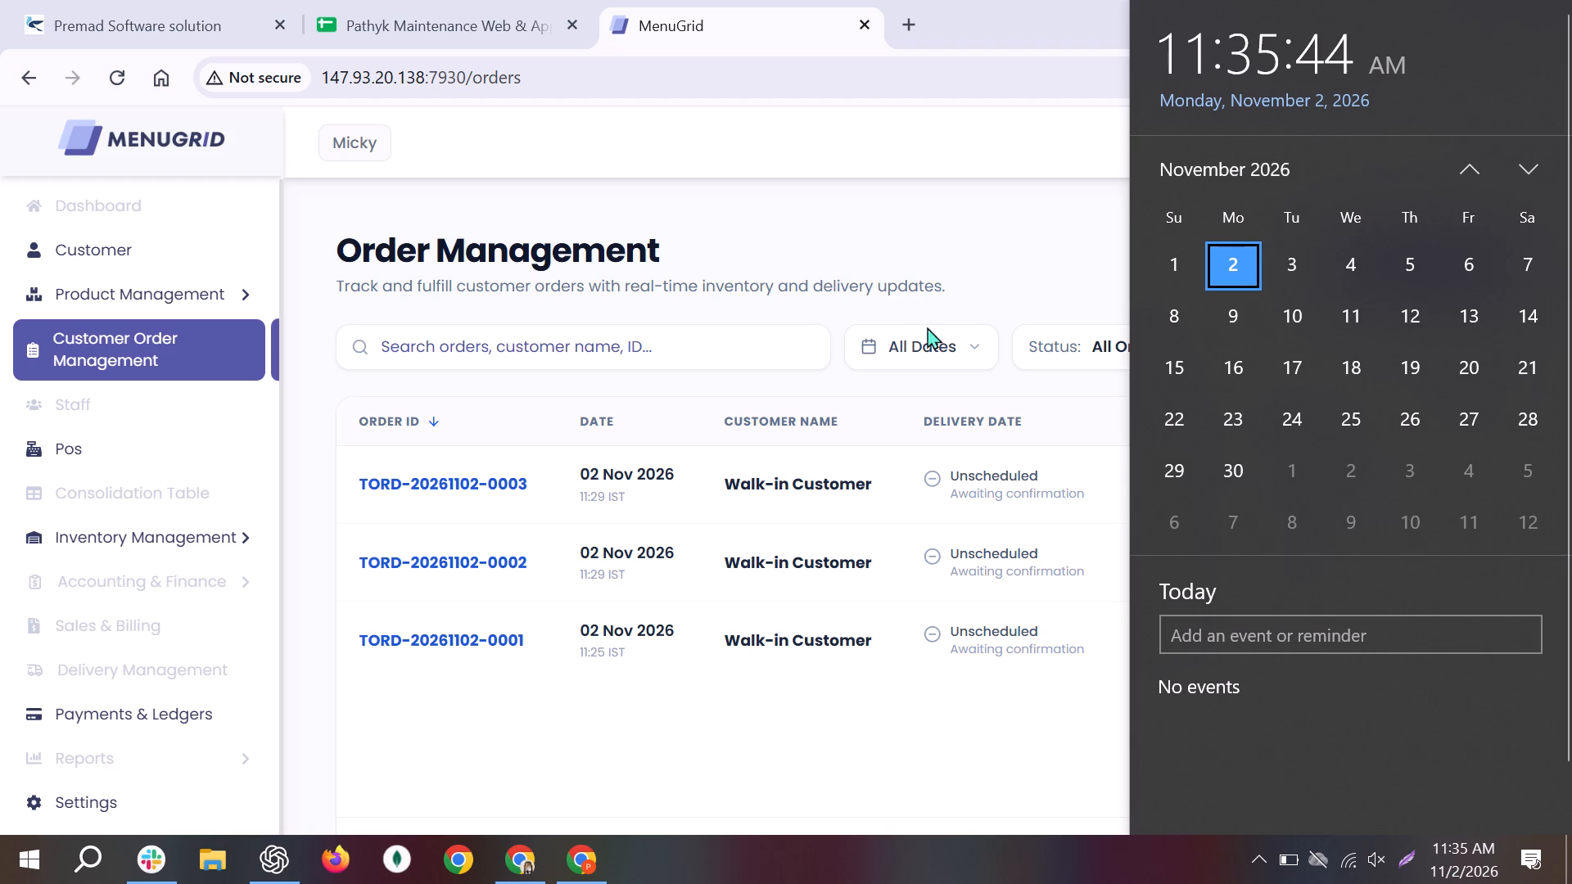
pyautogui.click(969, 208)
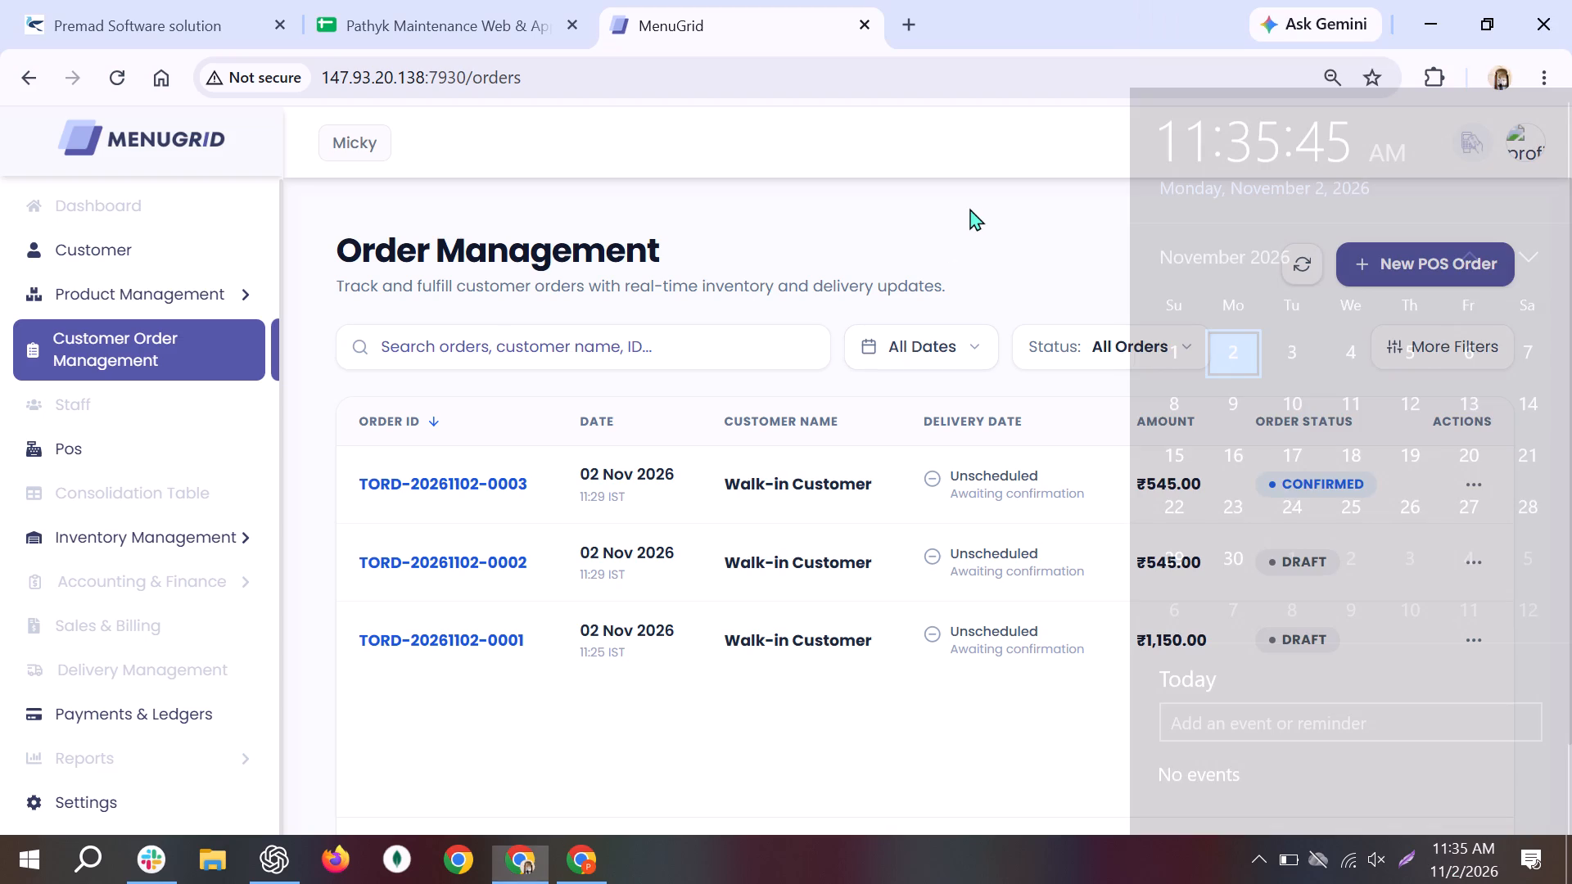
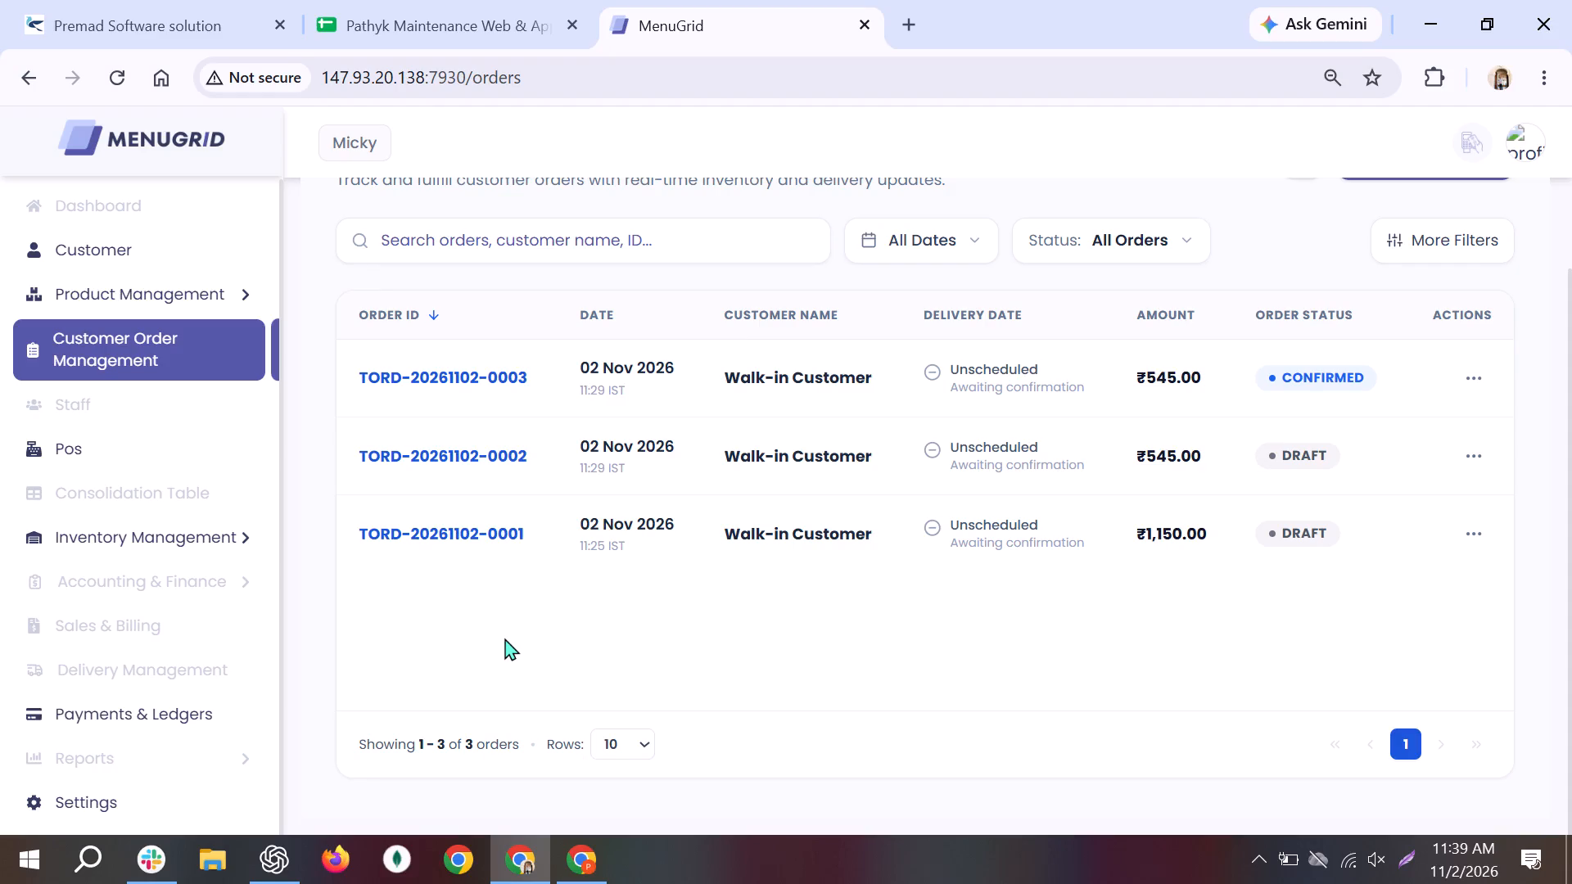
# Review the Business Profile settings with its opening hours, and the payment summary and order records in Payments & Ledgers.
pyautogui.click(102, 792)
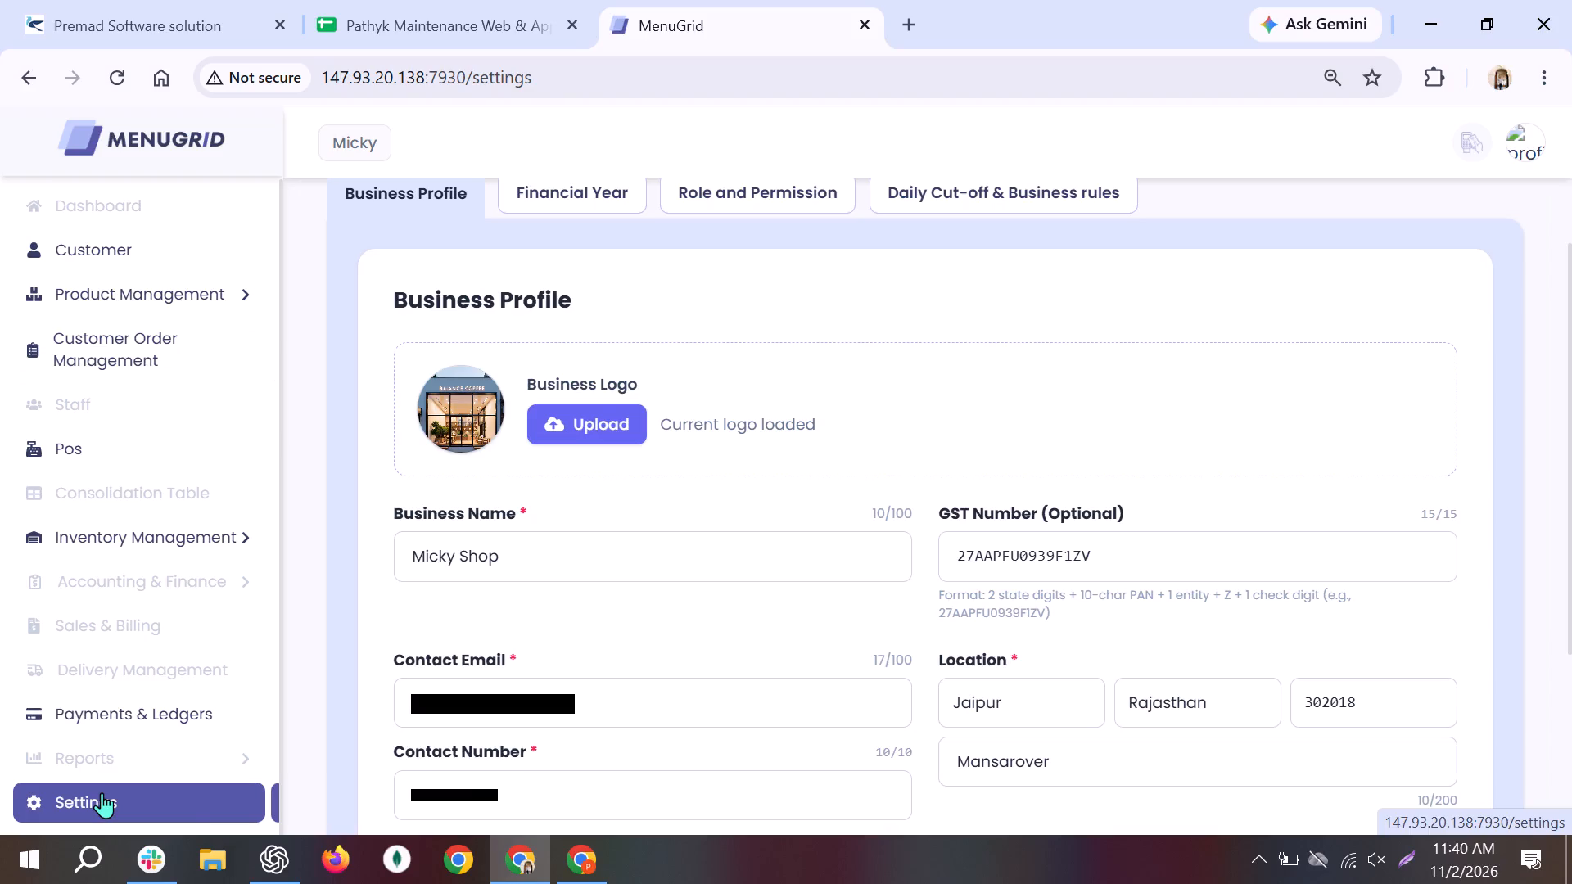
pyautogui.scroll(-4, 672, 787)
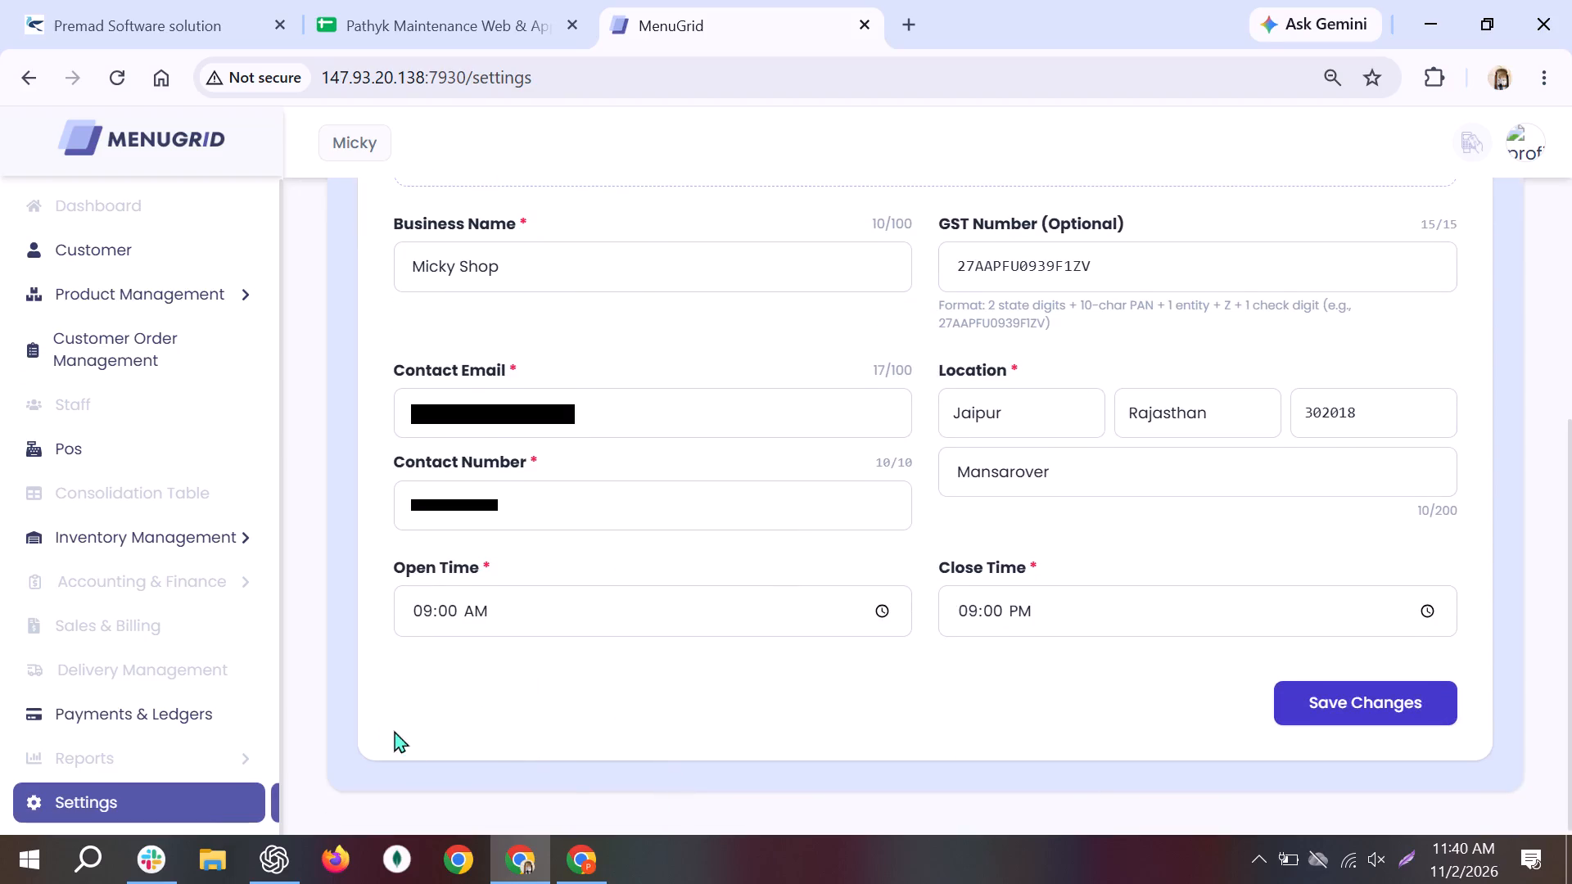
pyautogui.click(205, 714)
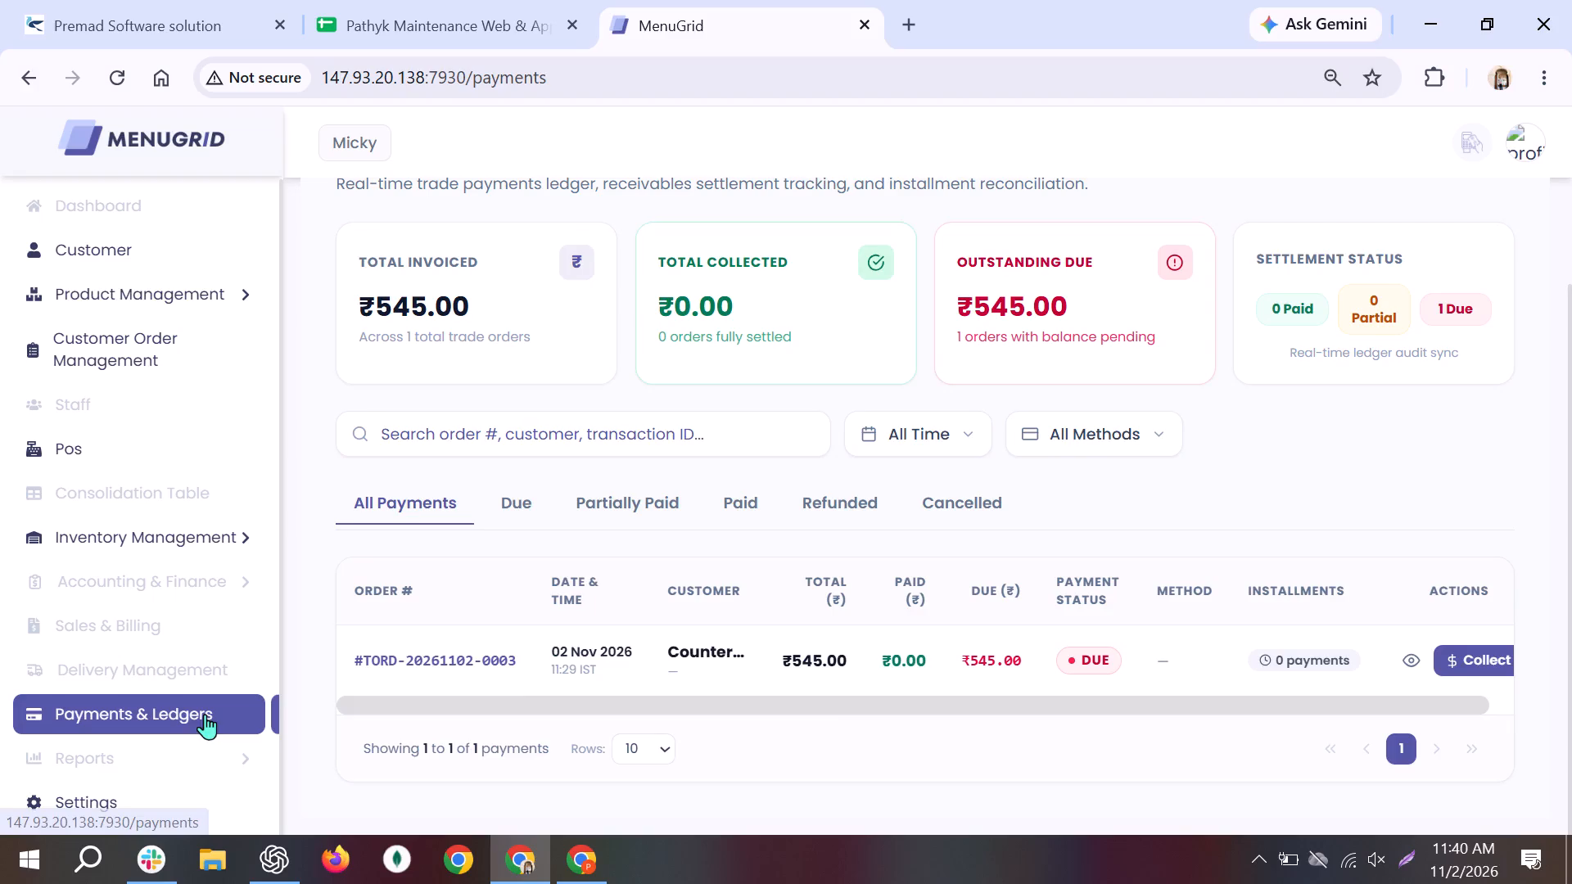
pyautogui.scroll(15, 859, 728)
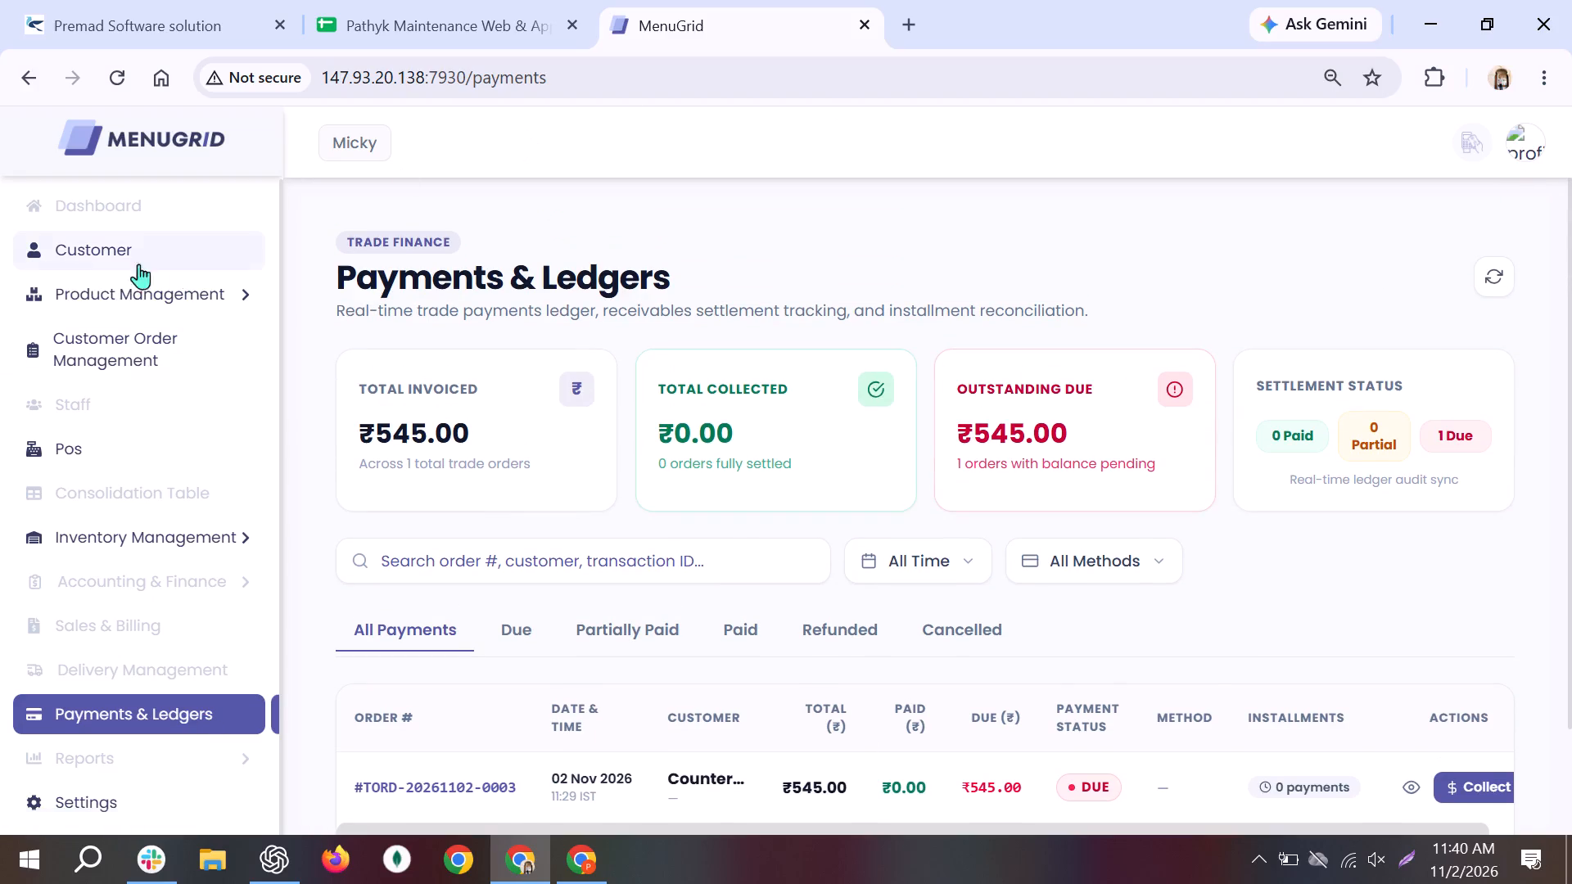
# Open the Customer module to view the Customer Management list.
pyautogui.click(33, 260)
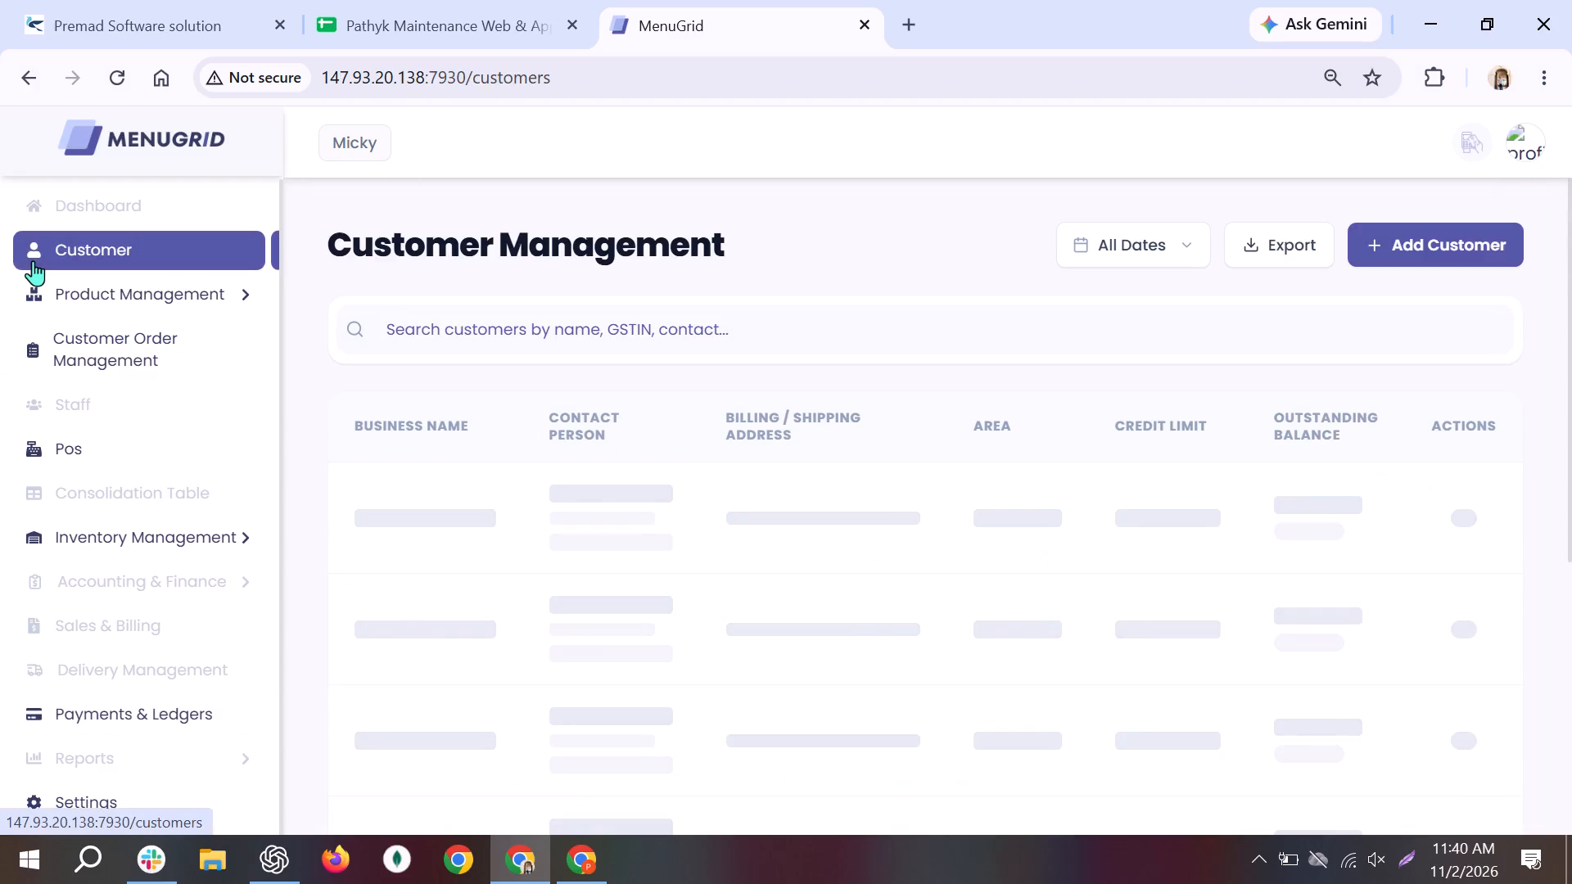
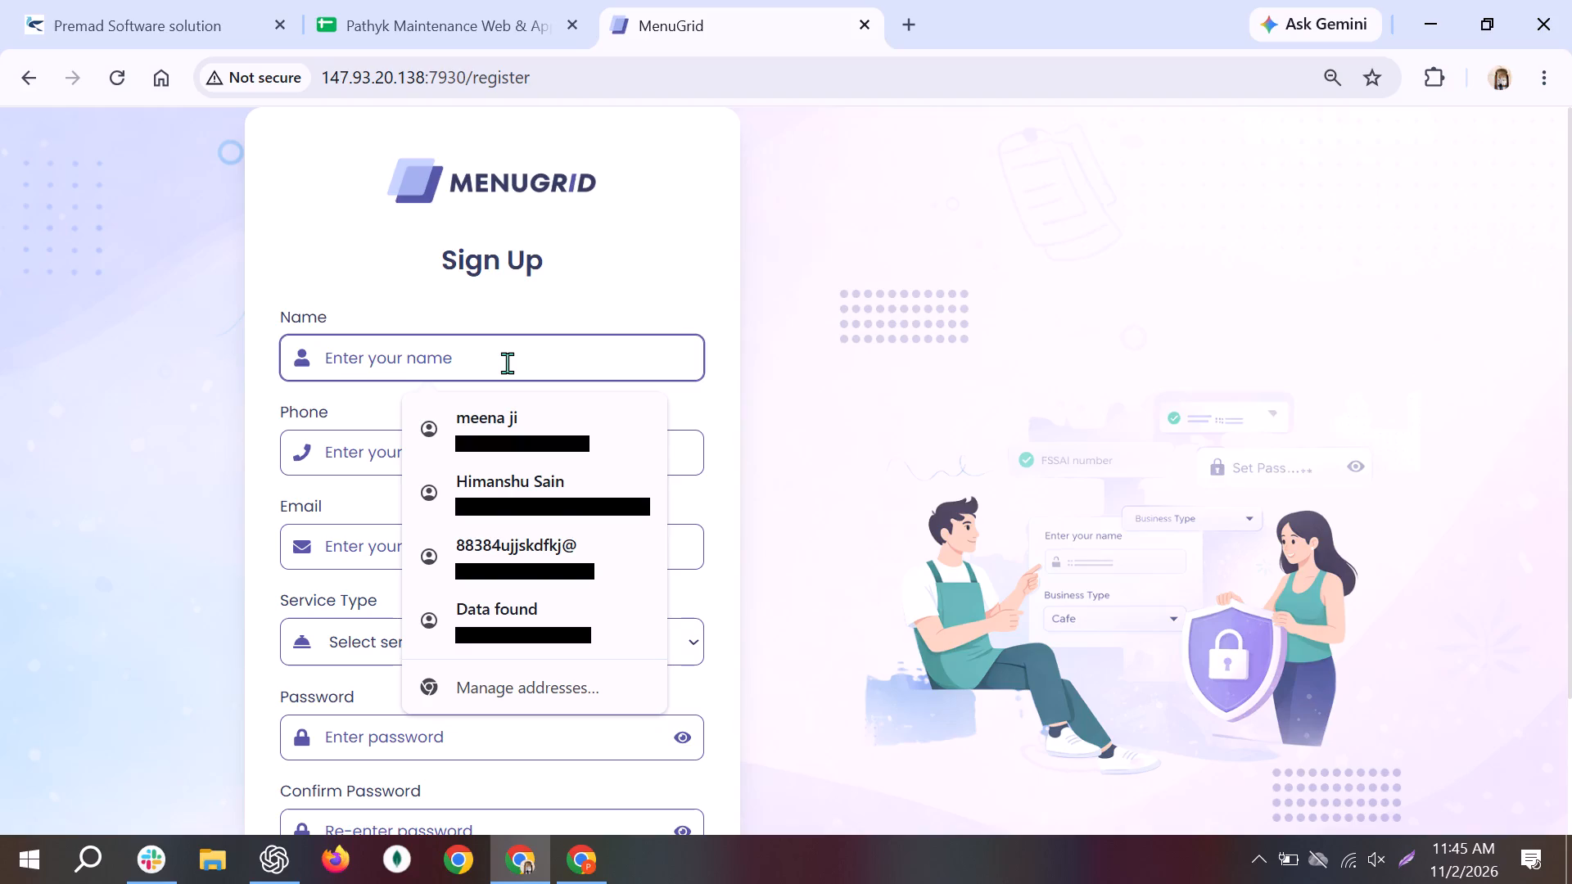
# Enter "Team" as the name in the MenuGrid Sign Up form.
pyautogui.write('team')
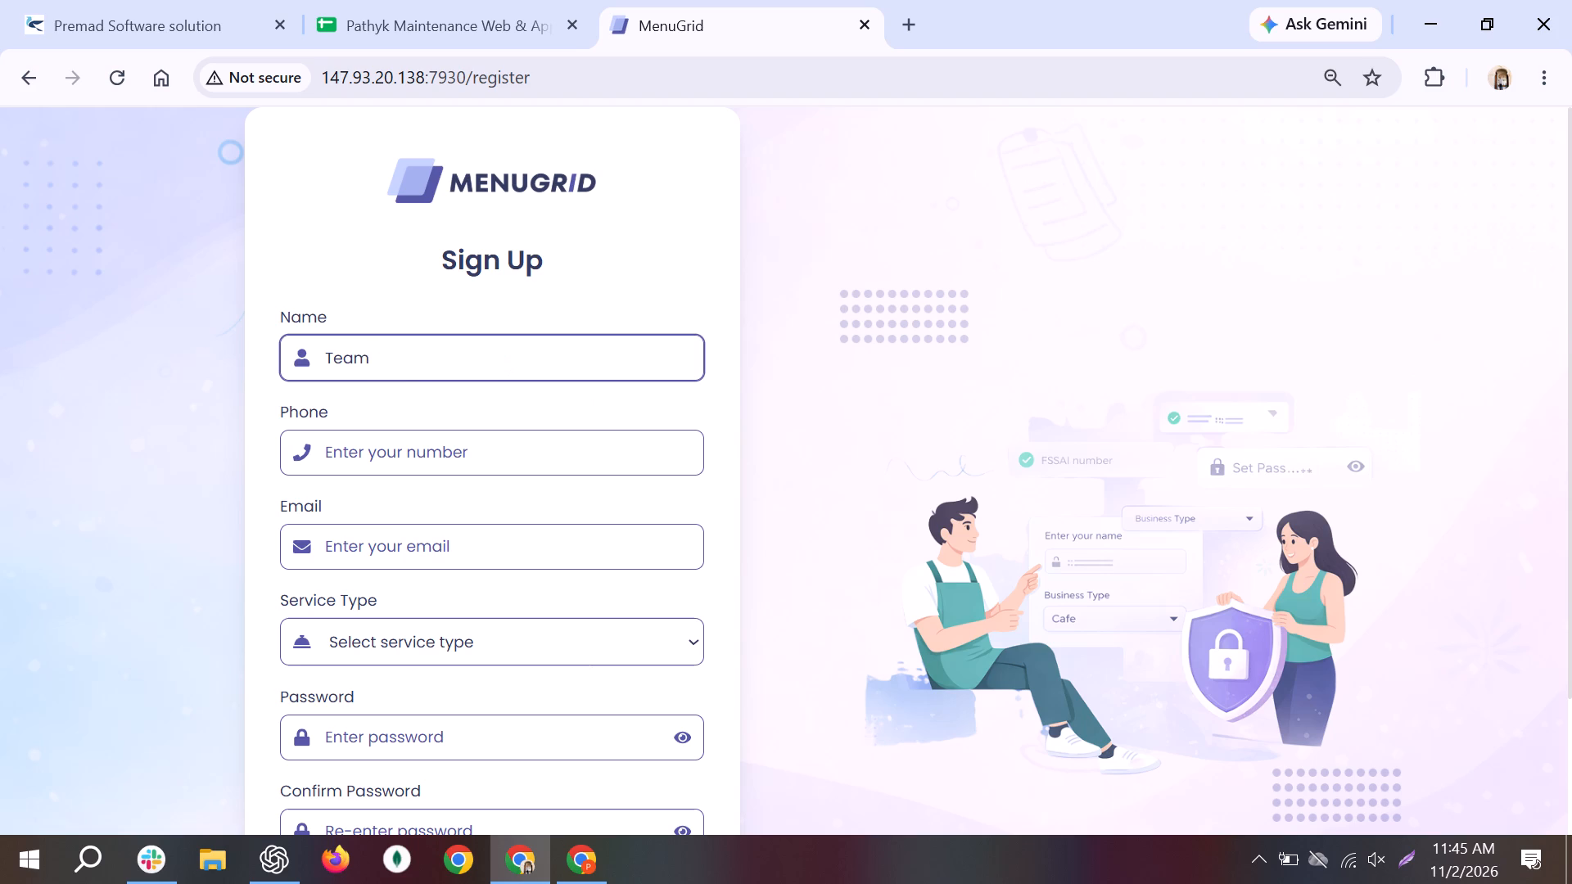
pyautogui.write('wir')
pyautogui.press('BackSpace')
pyautogui.press('BackSpace')
pyautogui.press('BackSpace')
pyautogui.press('e')
pyautogui.press('BackSpace')
pyautogui.press('space')
pyautogui.write('w')
pyautogui.press('BackSpace')
pyautogui.press('BackSpace')
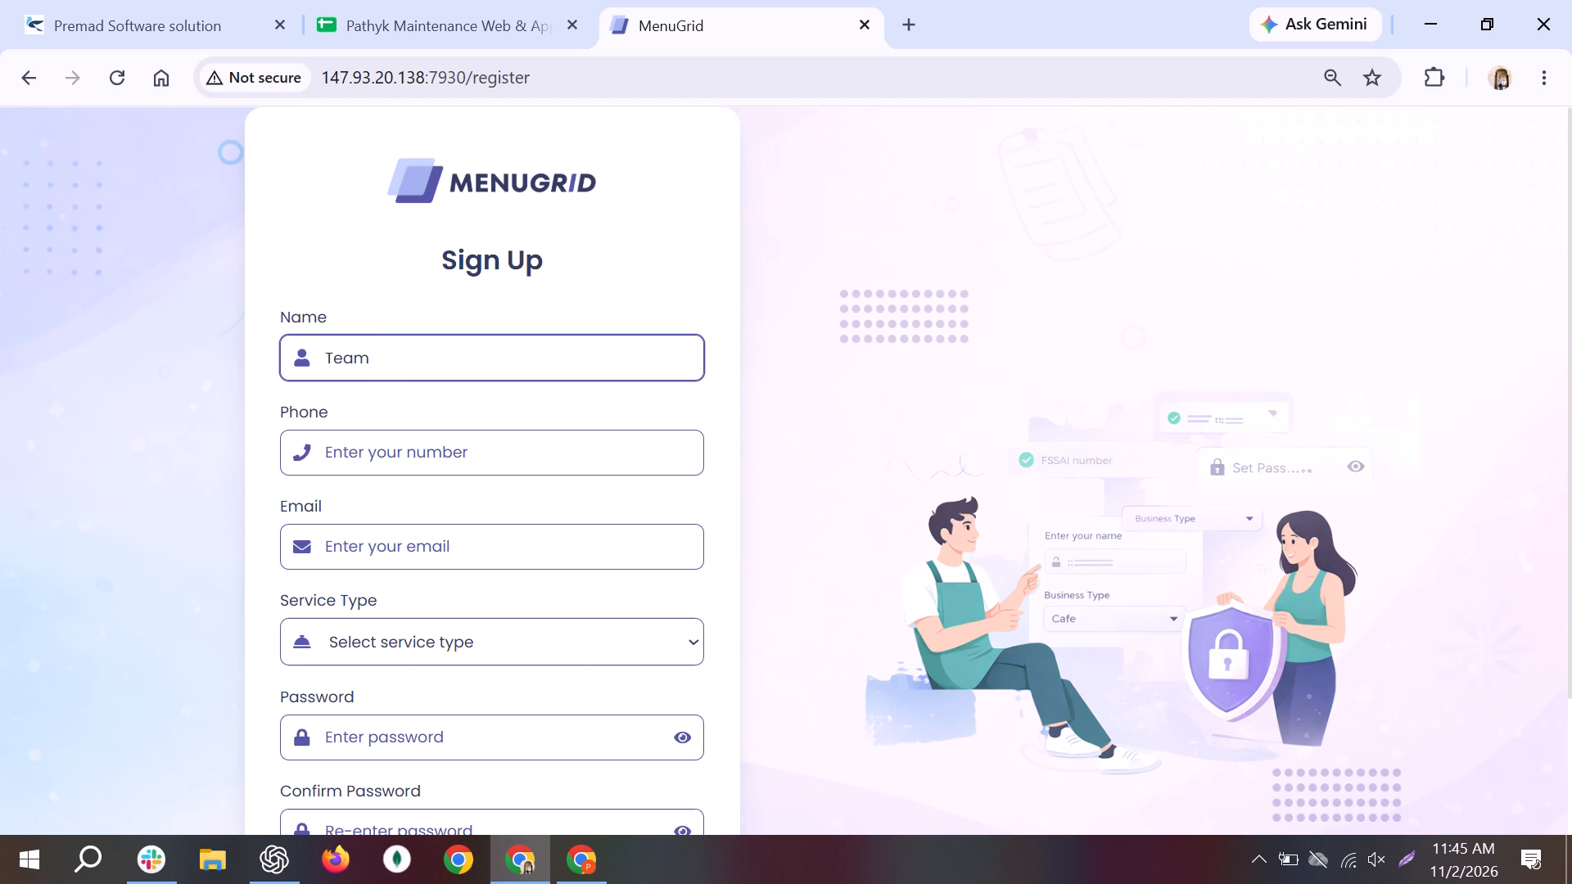
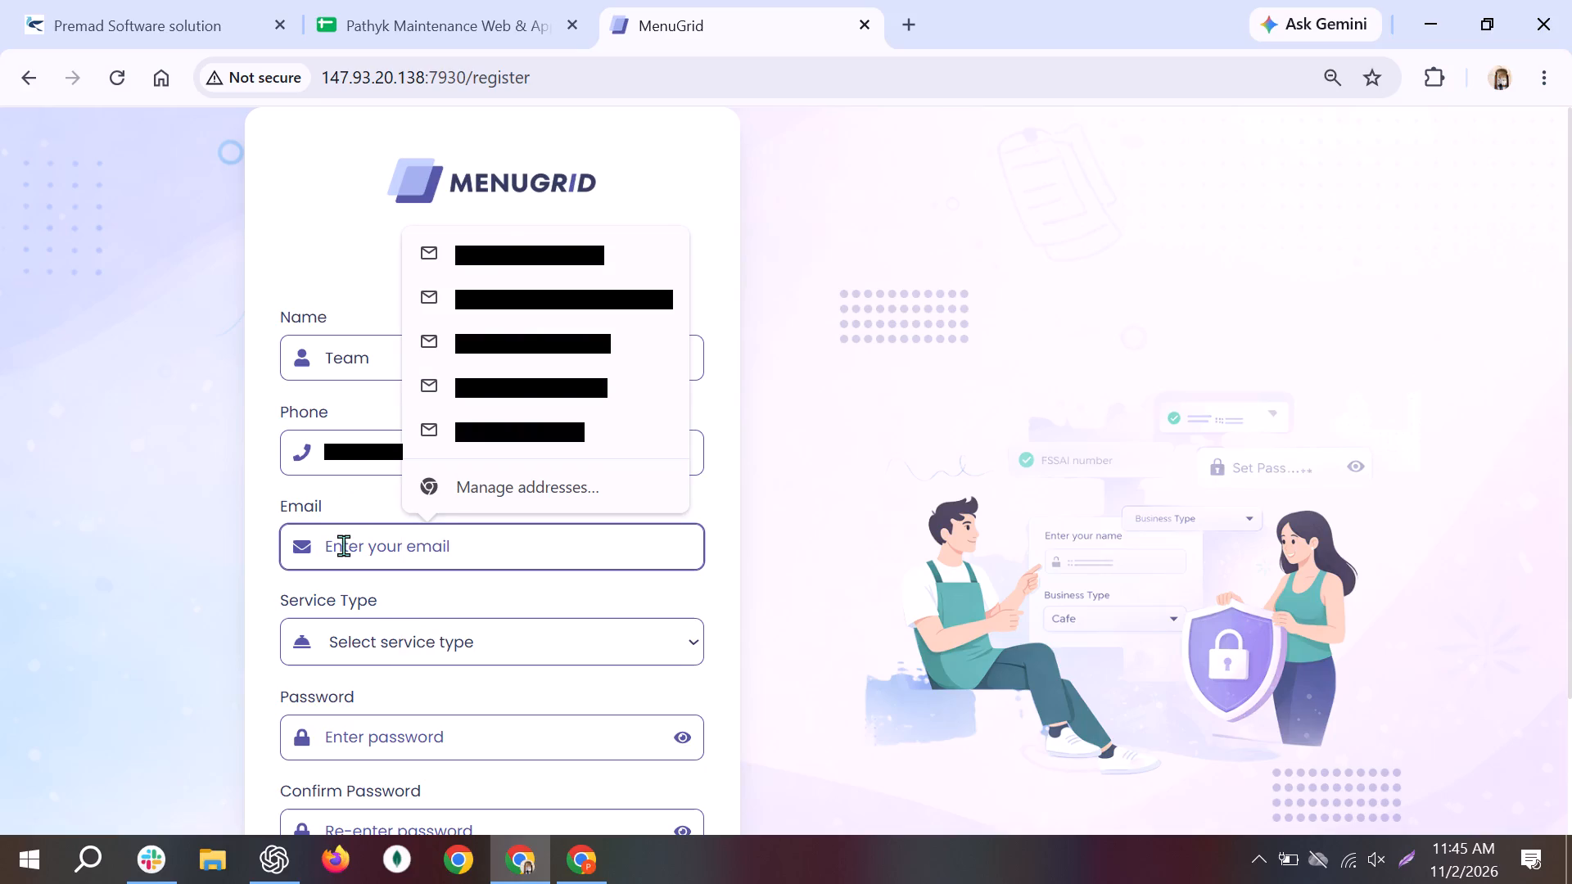
# Check the current date and time on the system clock.
pyautogui.click(1470, 853)
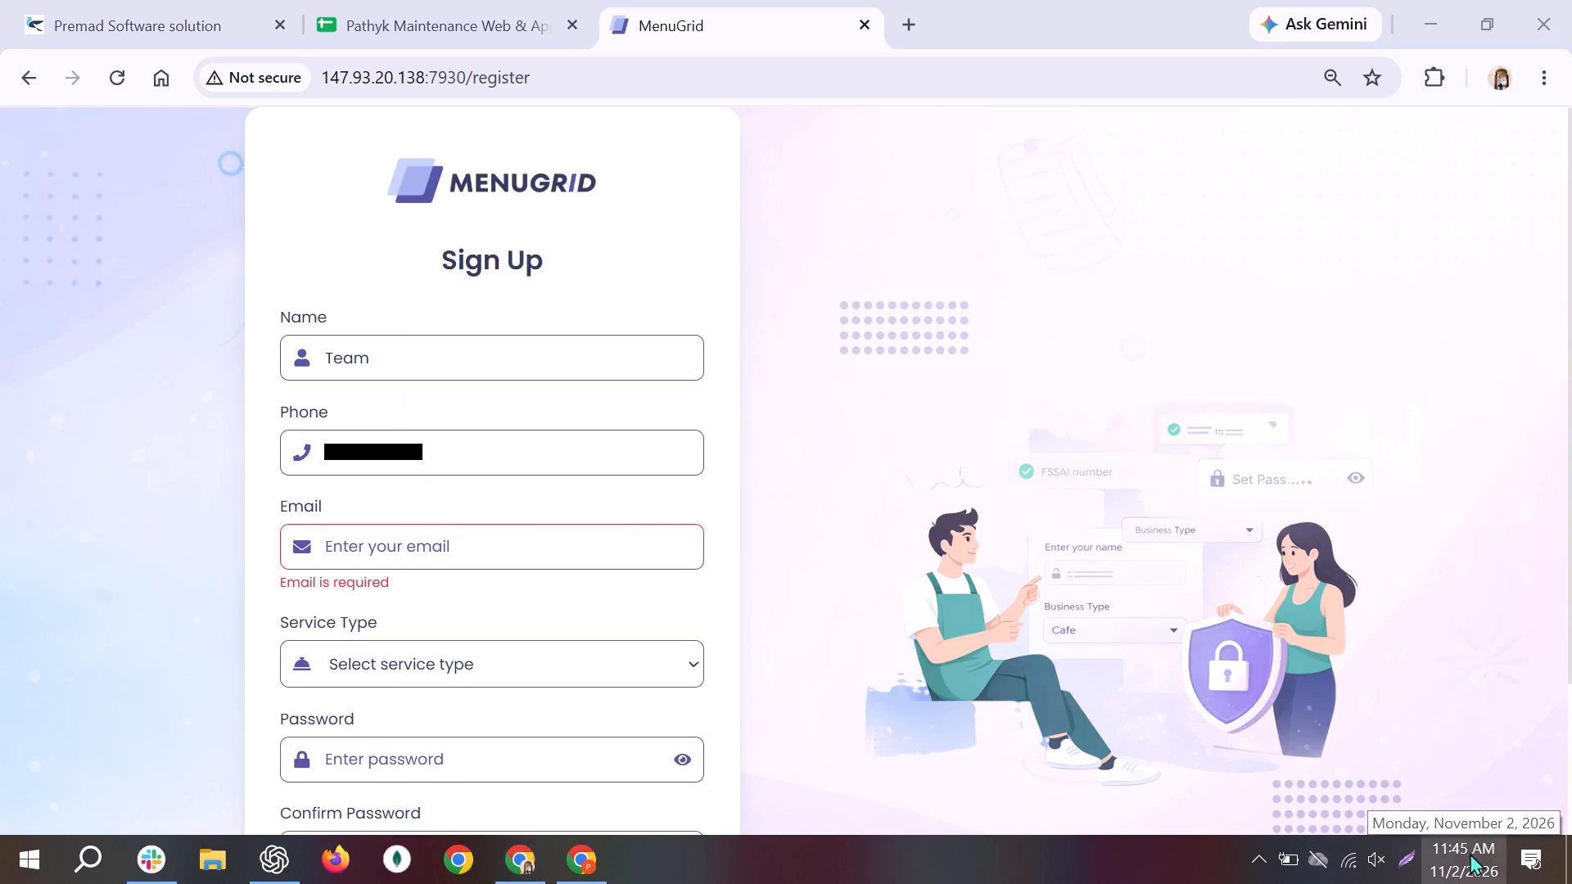
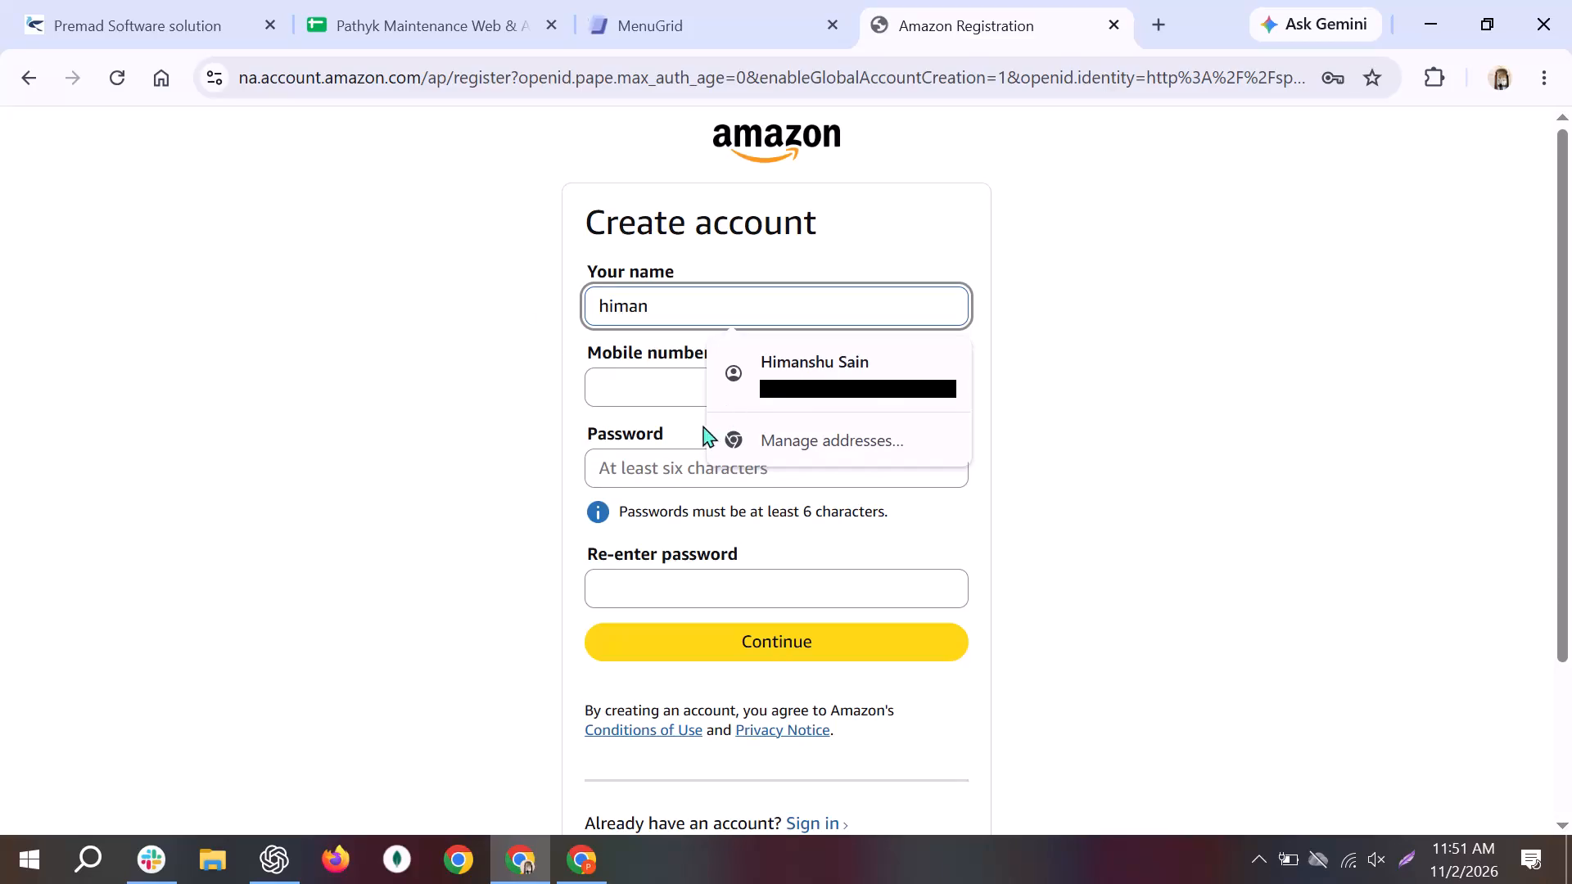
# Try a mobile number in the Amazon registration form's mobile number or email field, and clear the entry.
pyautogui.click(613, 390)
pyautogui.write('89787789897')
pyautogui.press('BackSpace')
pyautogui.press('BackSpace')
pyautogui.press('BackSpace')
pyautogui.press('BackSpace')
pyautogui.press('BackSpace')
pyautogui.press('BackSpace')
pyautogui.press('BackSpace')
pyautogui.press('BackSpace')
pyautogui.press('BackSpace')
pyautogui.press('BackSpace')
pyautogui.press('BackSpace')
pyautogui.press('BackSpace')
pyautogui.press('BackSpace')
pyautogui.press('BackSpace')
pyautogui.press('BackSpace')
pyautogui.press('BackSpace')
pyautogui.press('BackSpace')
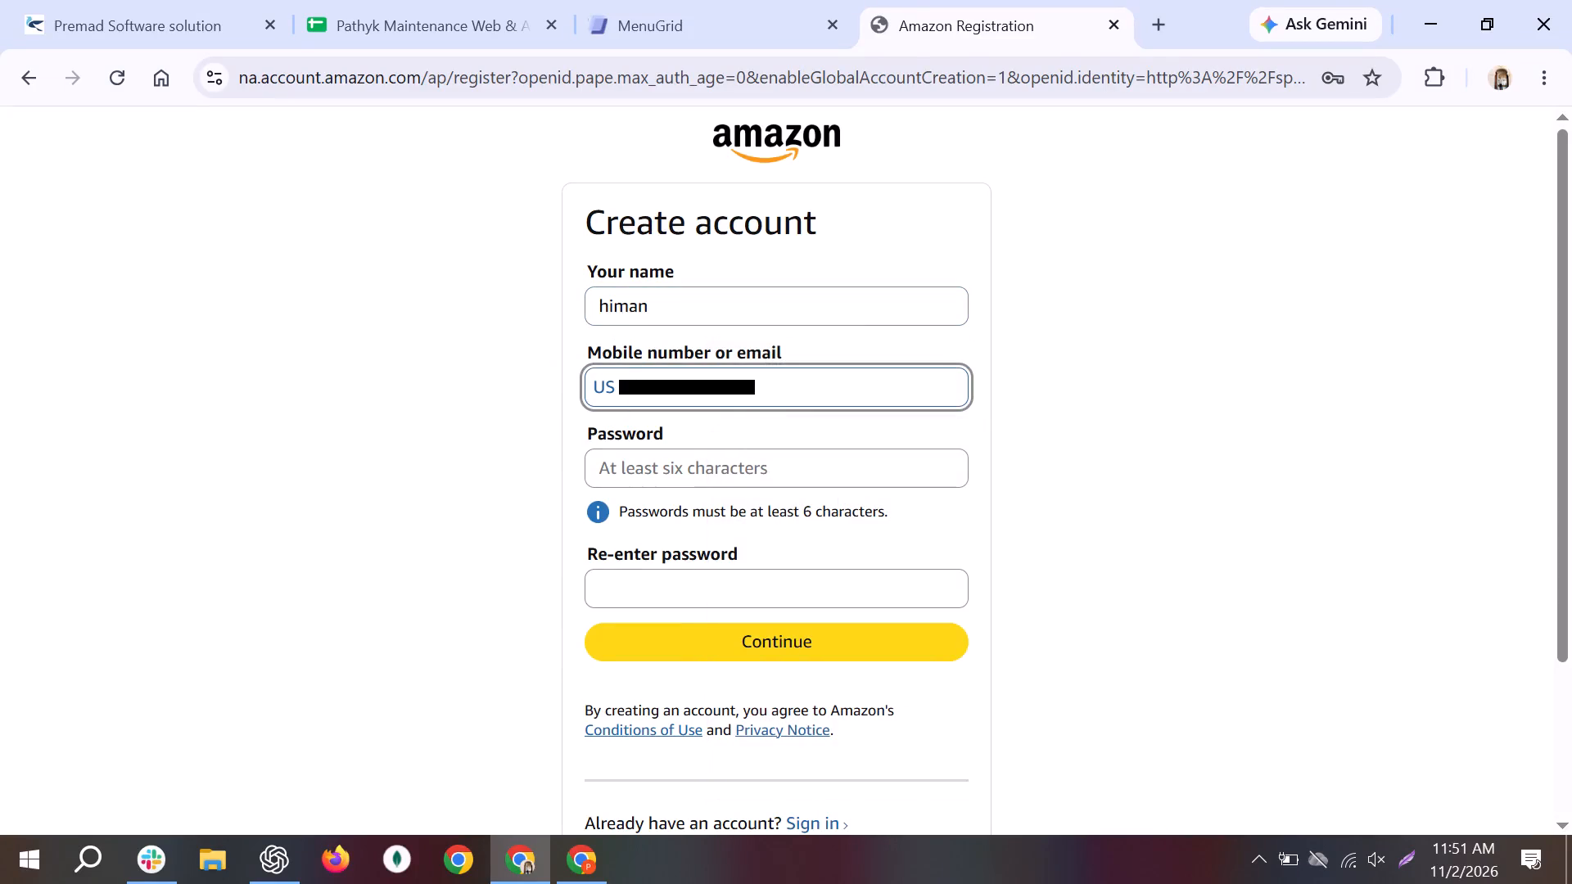
# Enter a different mobile number in the registration form's mobile number or email field.
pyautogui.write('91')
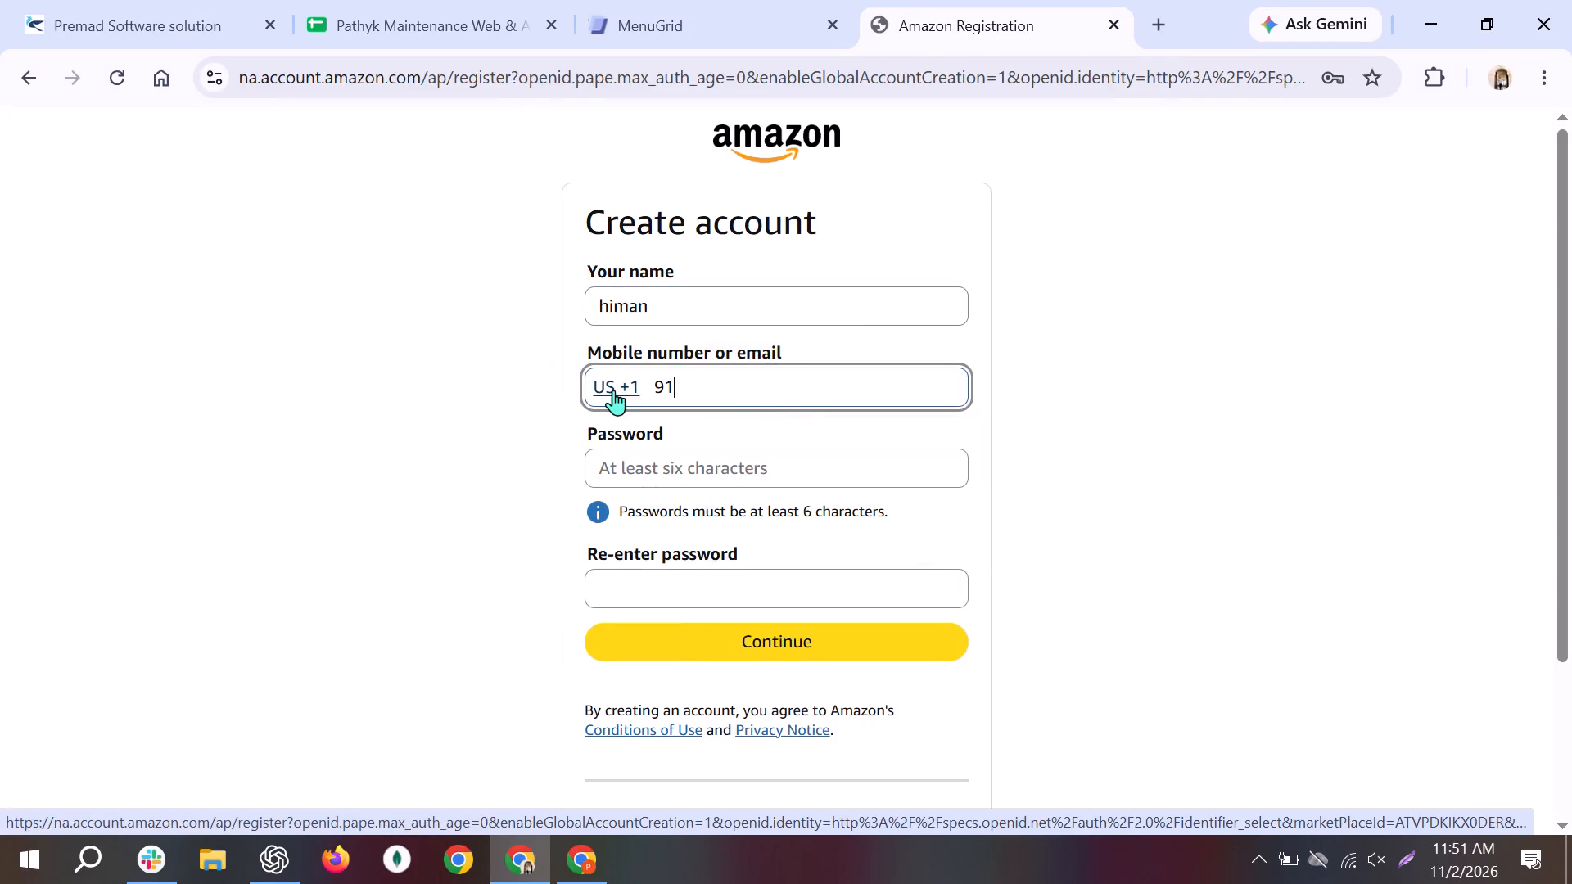
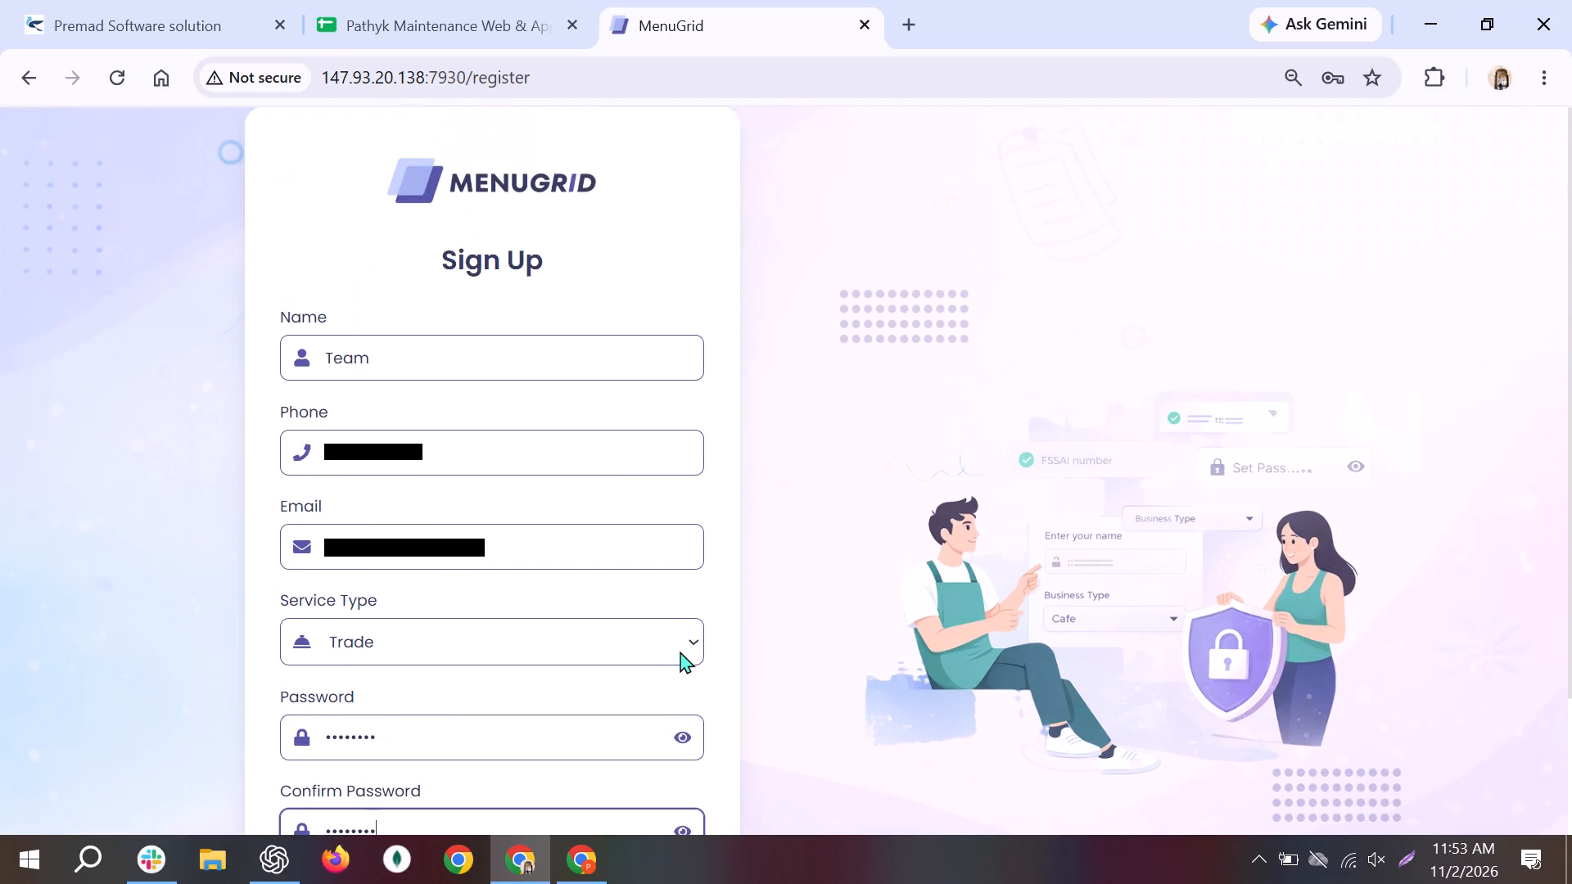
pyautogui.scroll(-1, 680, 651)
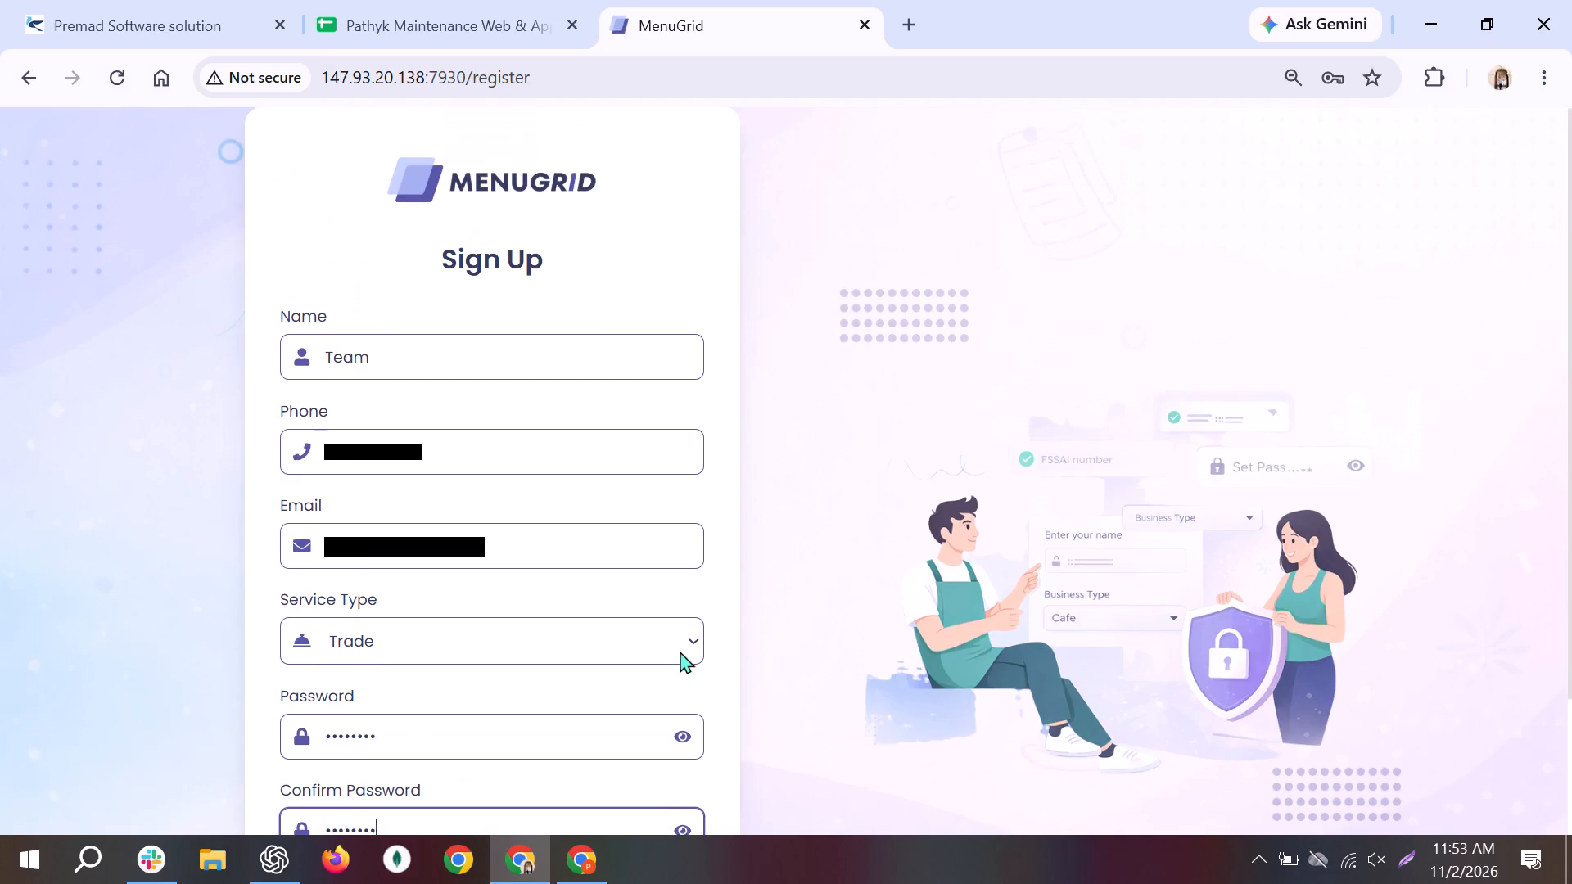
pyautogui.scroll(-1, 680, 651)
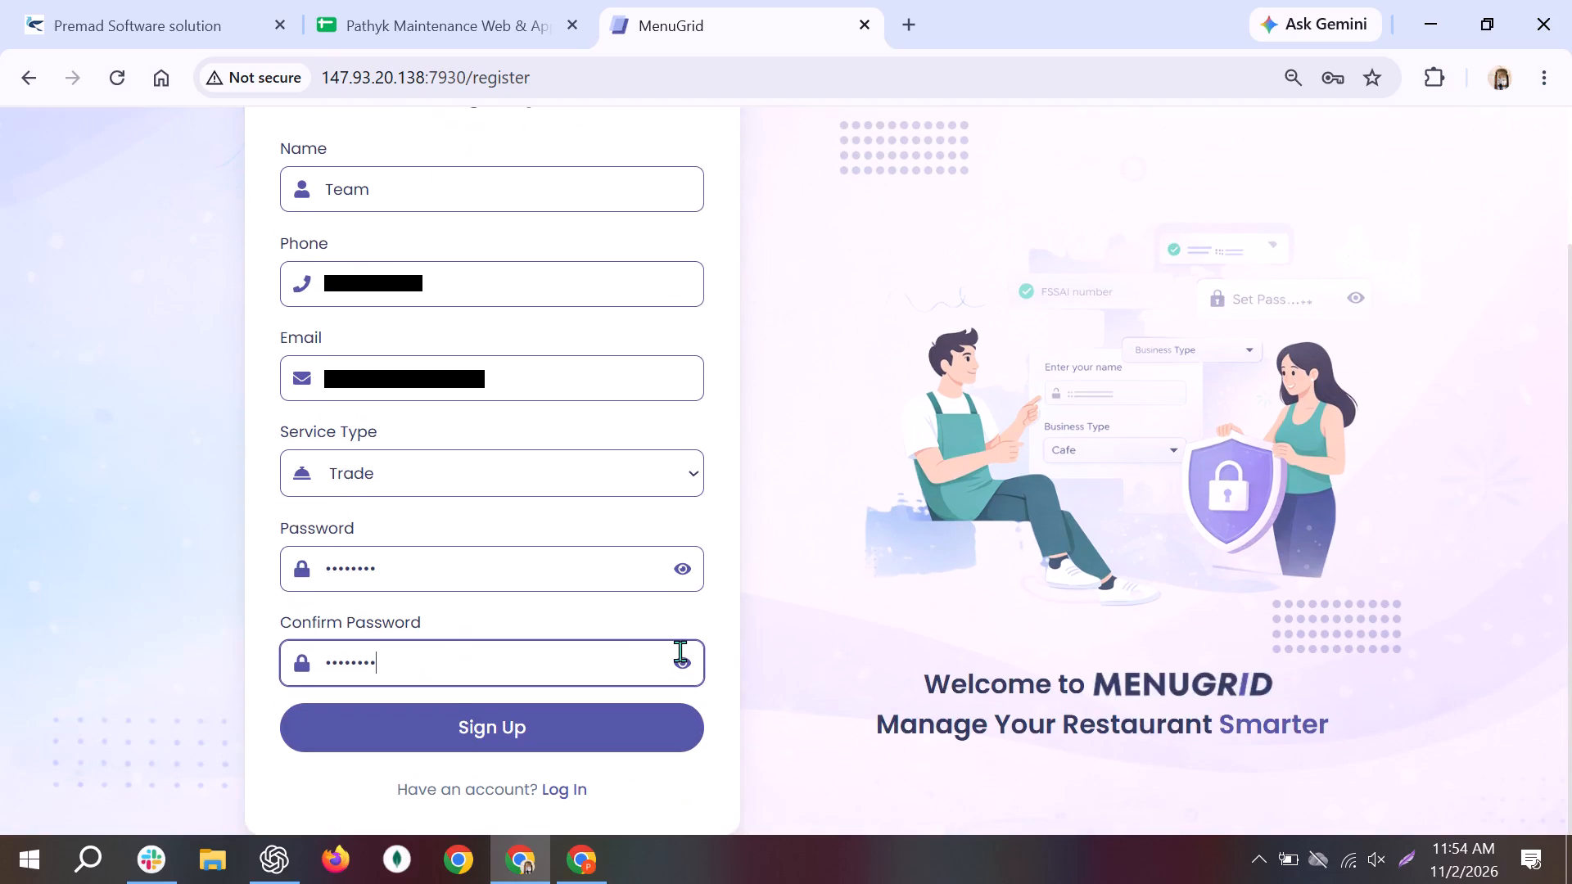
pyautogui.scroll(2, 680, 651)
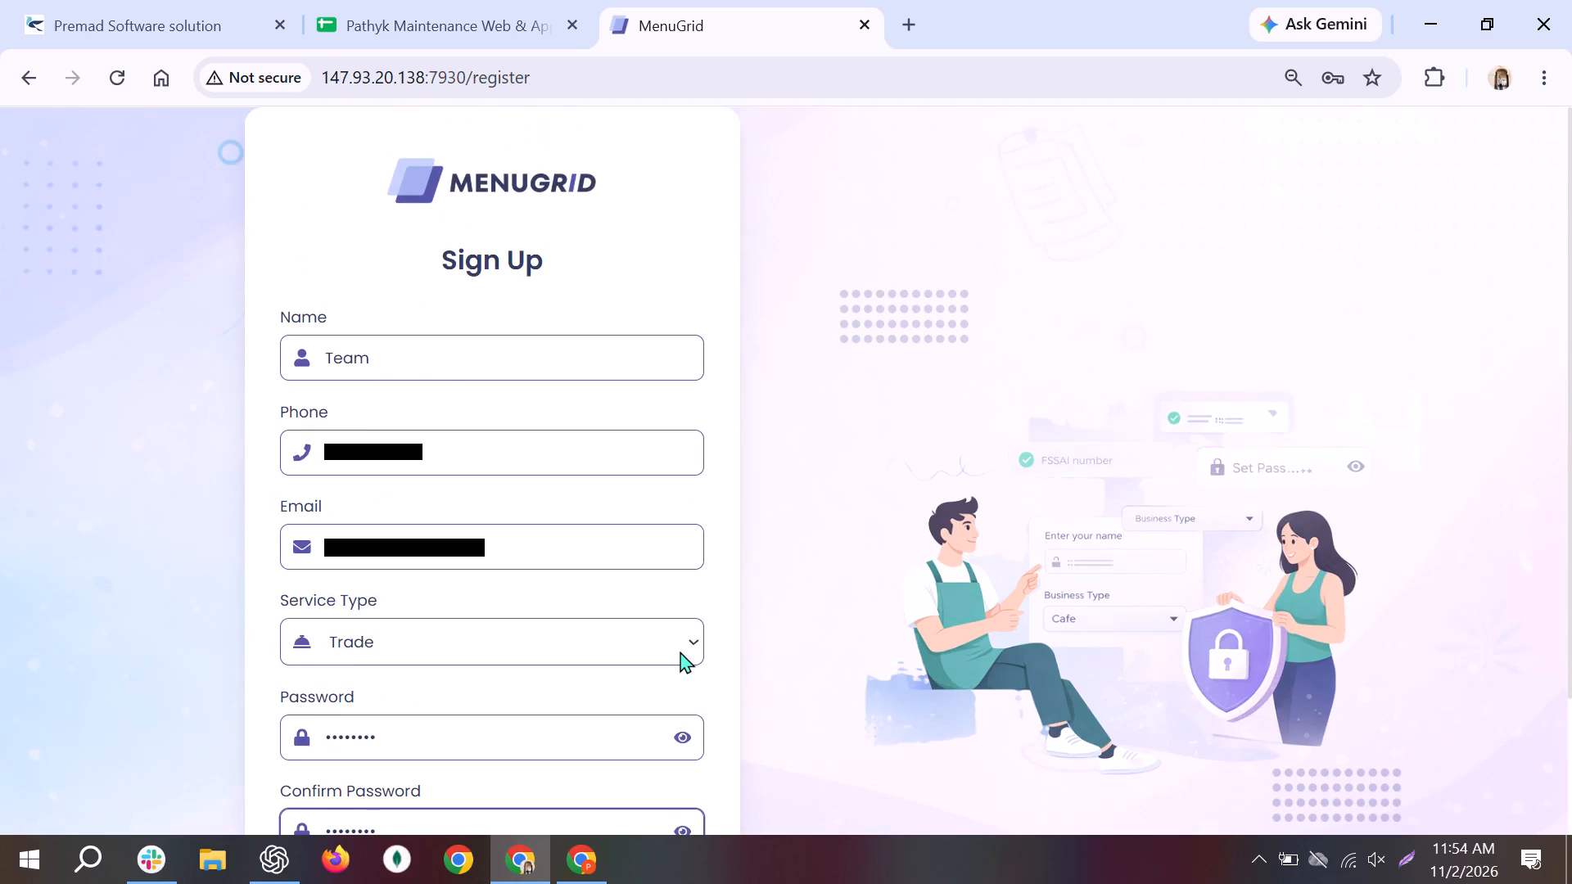
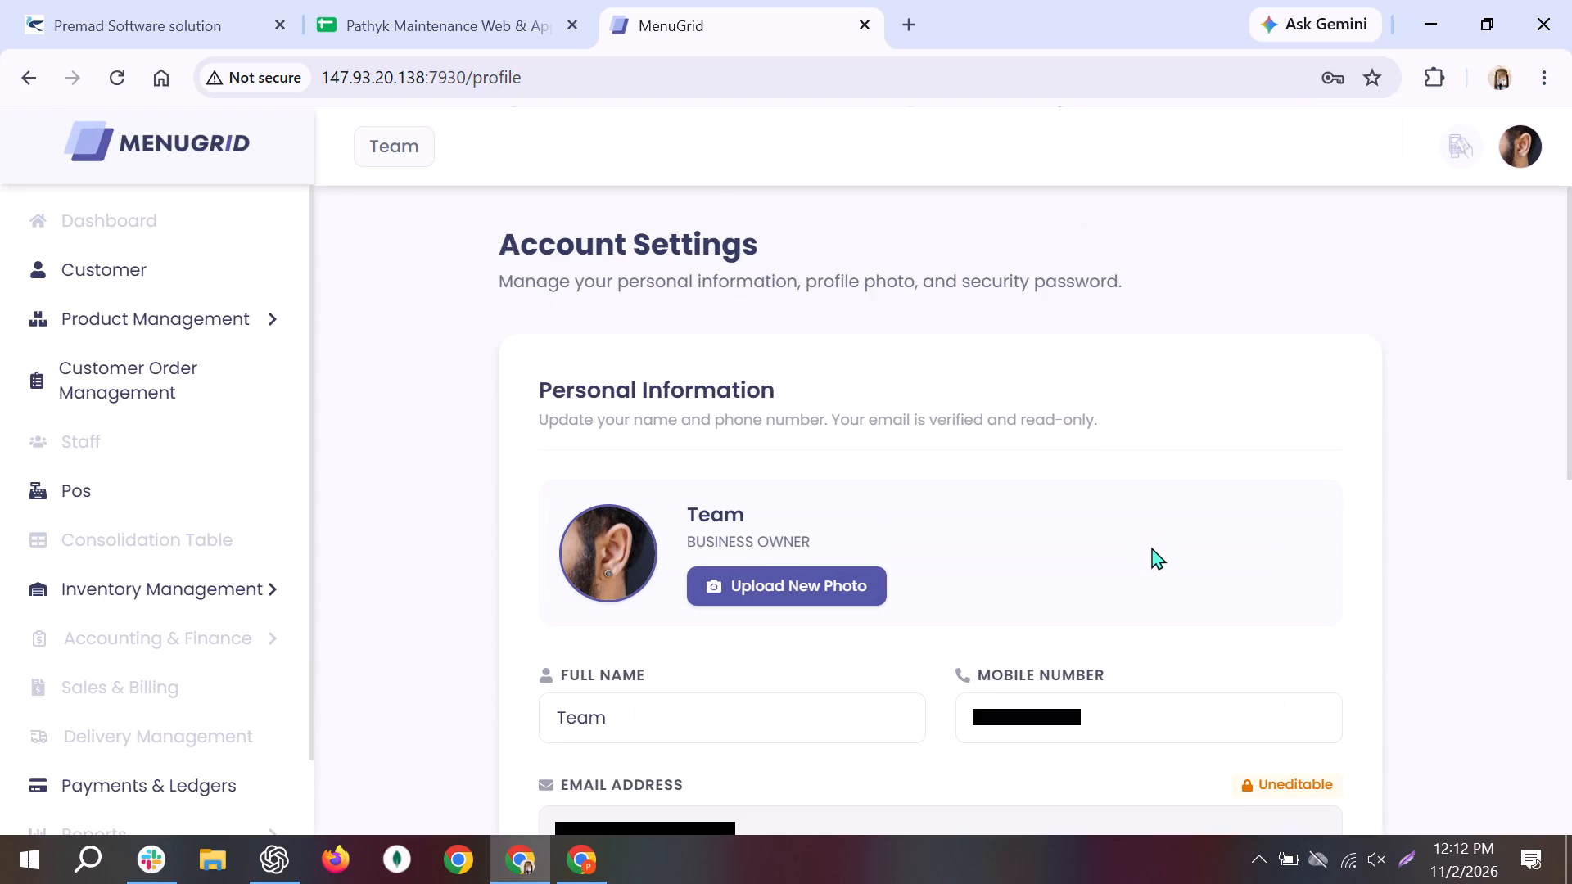
# Replace the profile's mobile number with random letters, such as yuighjkjhh, and try to save the changes.
pyautogui.scroll(-4, 1151, 547)
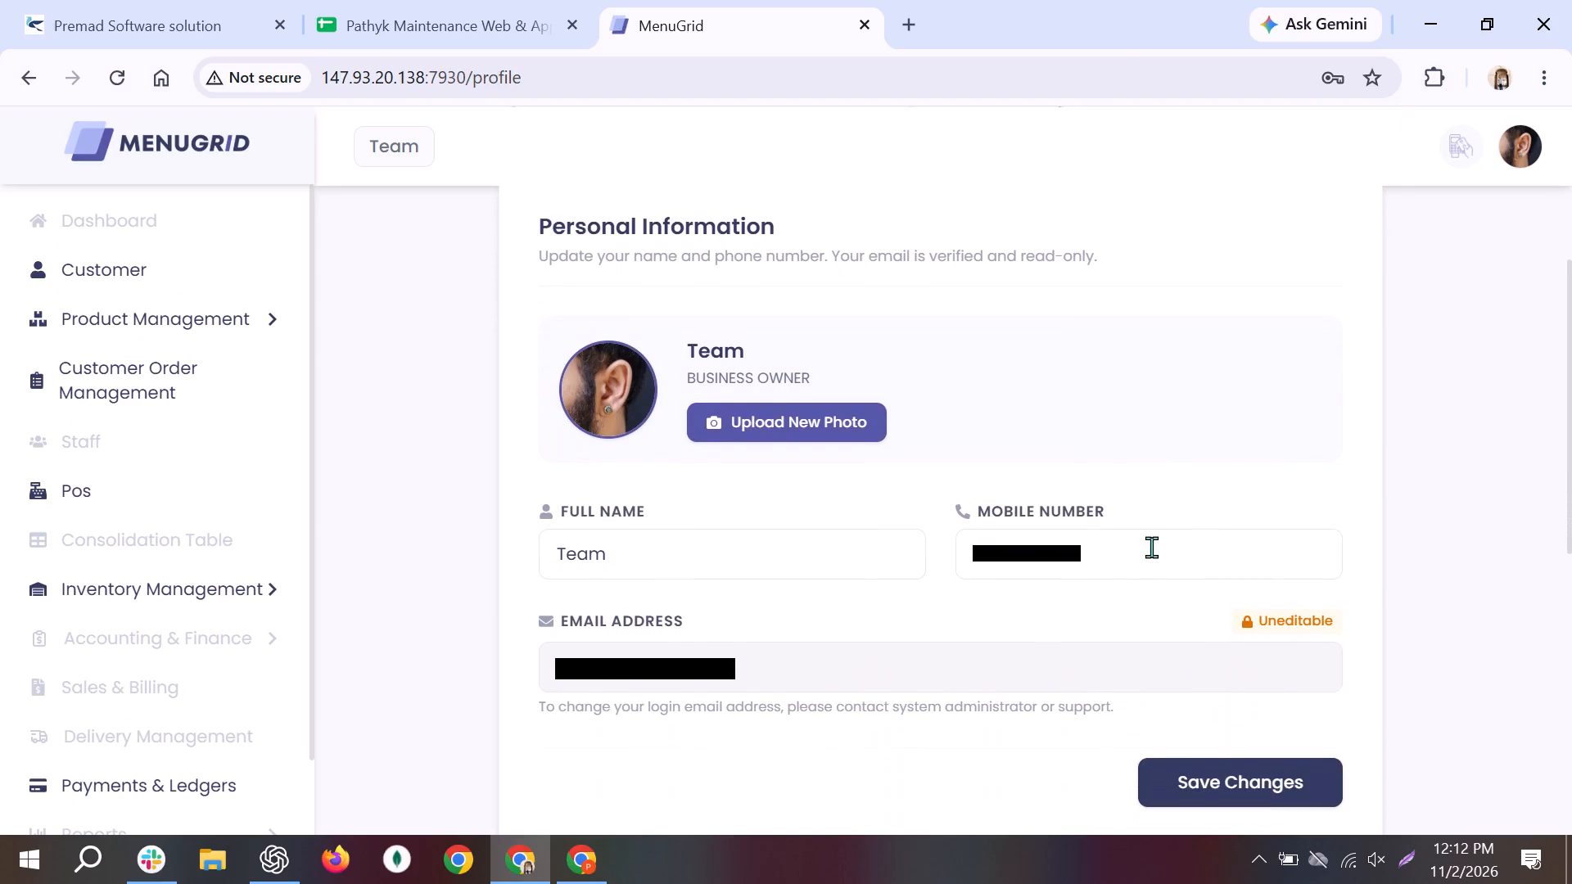
pyautogui.tripleClick(1151, 547)
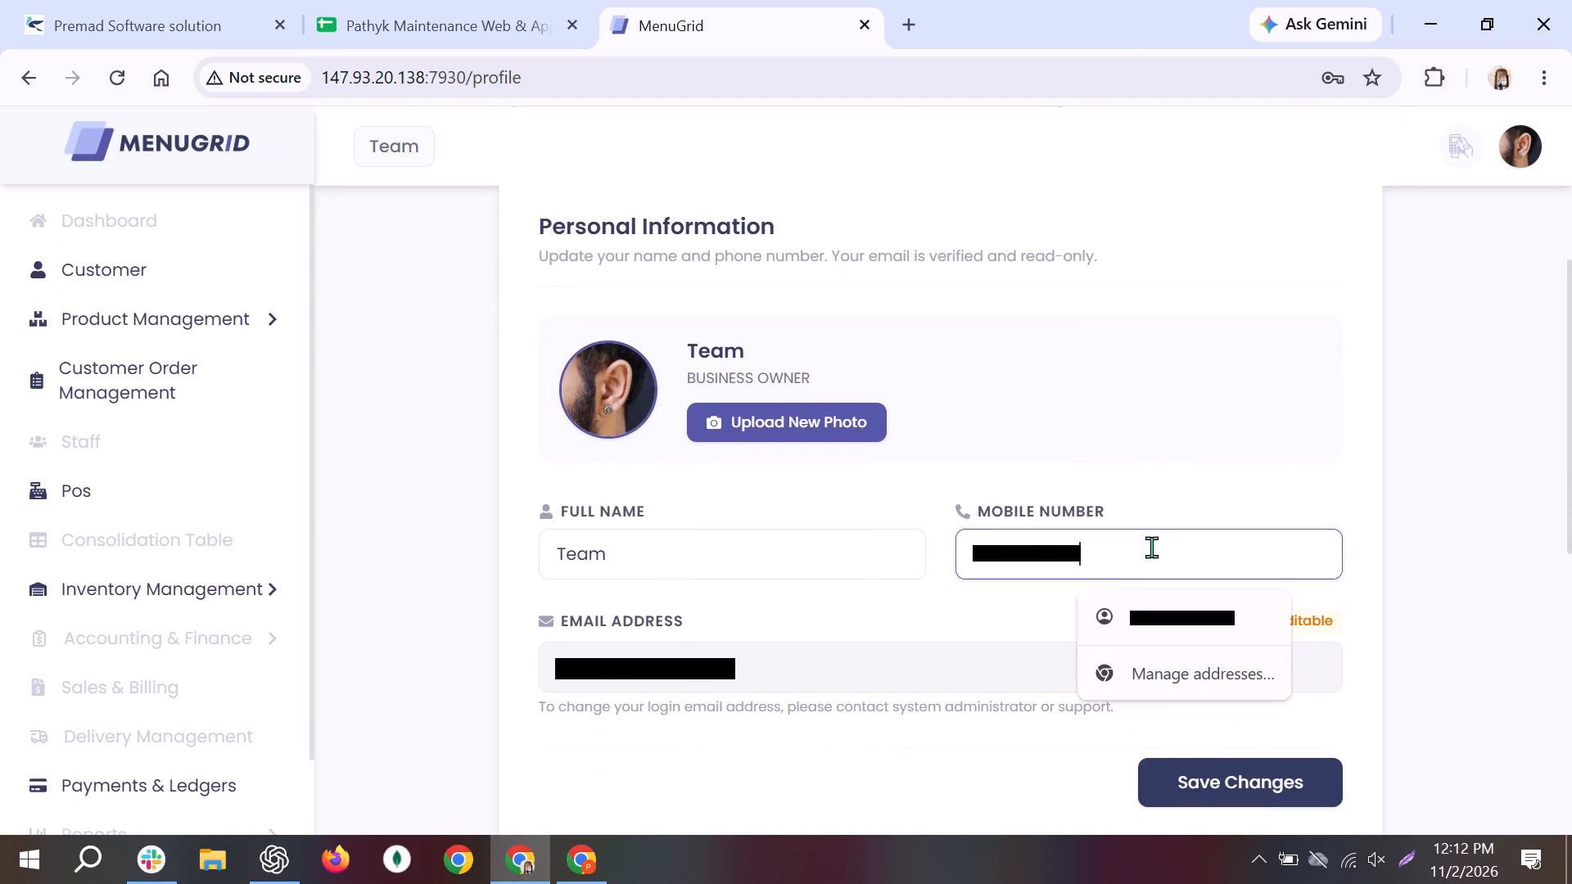
pyautogui.press('BackSpace')
pyautogui.write('yuighjkjhhjkjghjukhgjhjkhkhkhjkhjk')
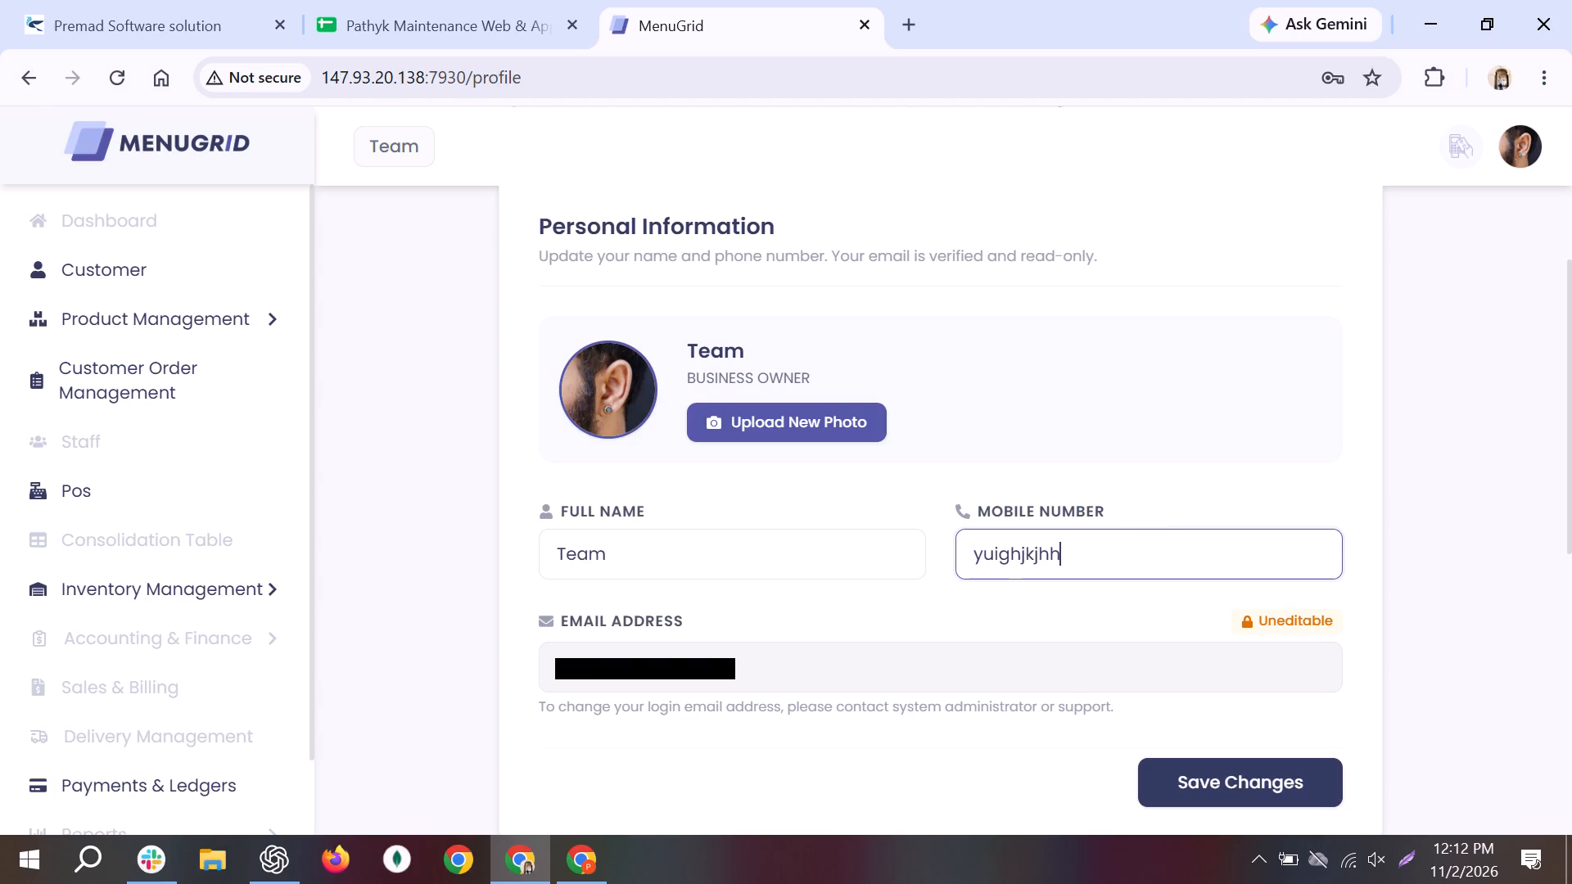
pyautogui.click(1225, 796)
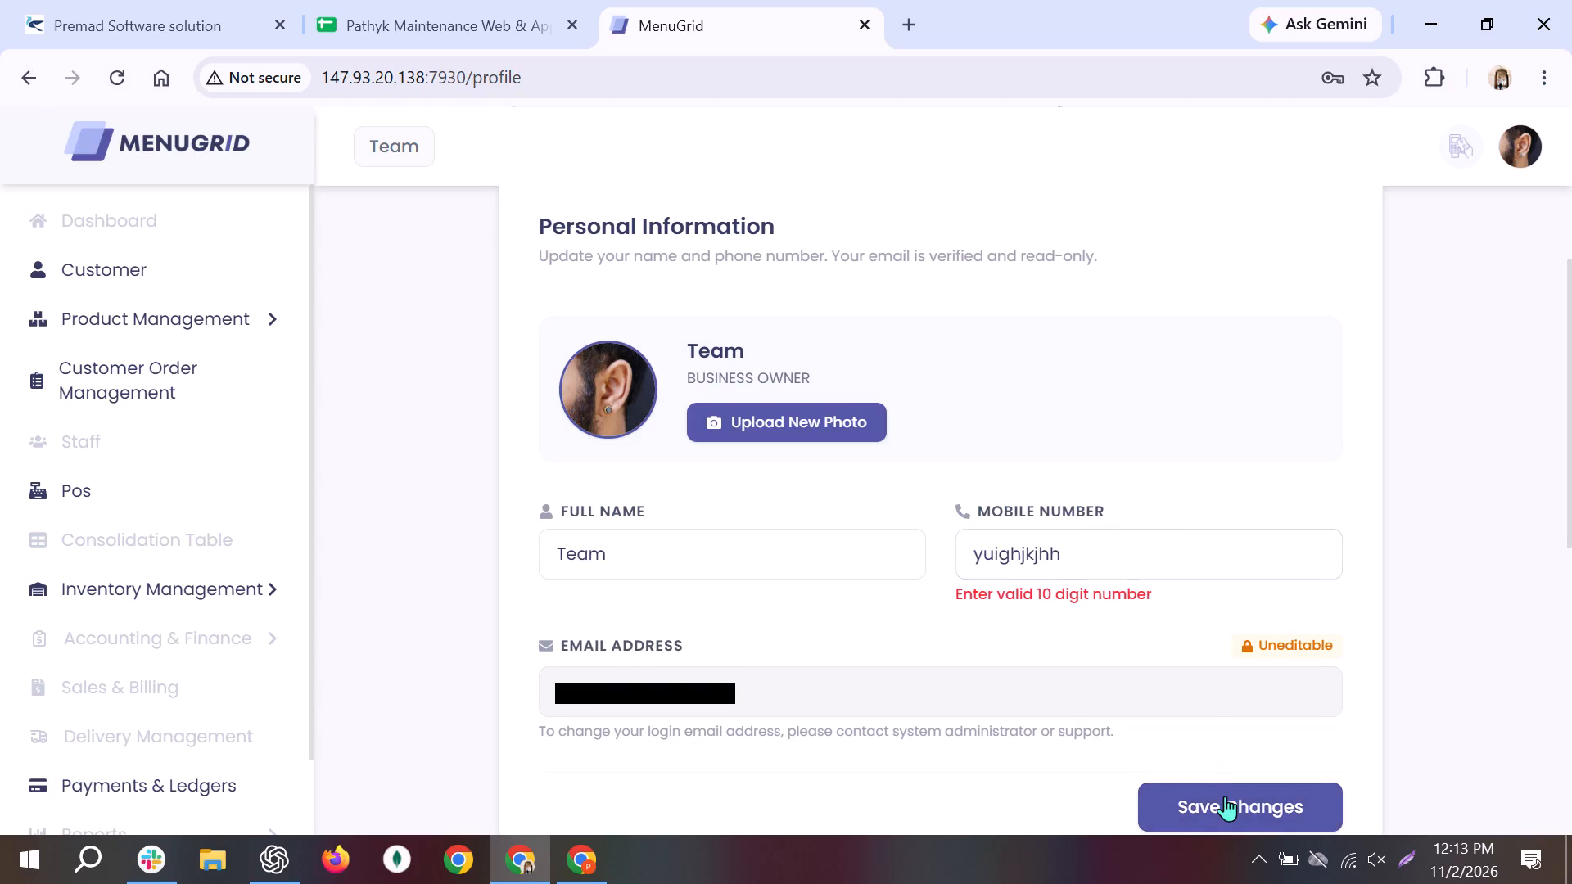
# Replace the letters in the mobile number field with only blank spaces and try to save the profile.
pyautogui.click(1183, 561)
pyautogui.click(1183, 561)
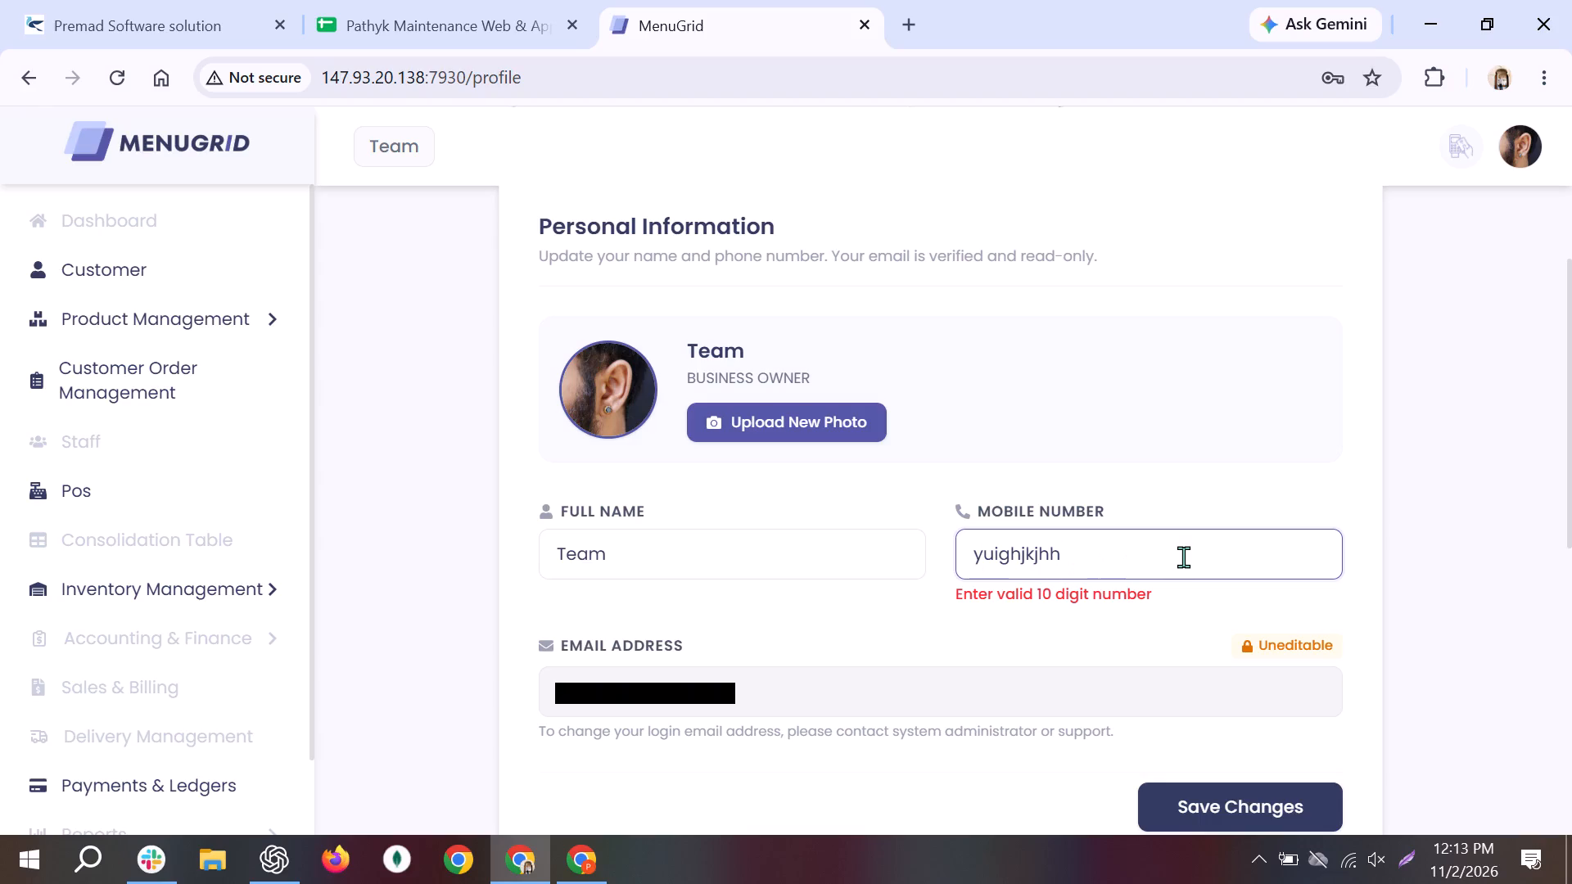
pyautogui.press('BackSpace')
pyautogui.press('BackSpace')
pyautogui.press('BackSpace')
pyautogui.press('BackSpace')
pyautogui.press('BackSpace')
pyautogui.press('BackSpace')
pyautogui.press('BackSpace')
pyautogui.press('BackSpace')
pyautogui.press('BackSpace')
pyautogui.press('BackSpace')
pyautogui.press('BackSpace')
pyautogui.press('BackSpace')
pyautogui.press('BackSpace')
pyautogui.press('BackSpace')
pyautogui.press('BackSpace')
pyautogui.press('BackSpace')
pyautogui.press('BackSpace')
pyautogui.press('BackSpace')
pyautogui.press('space')
pyautogui.press('space')
pyautogui.press('space')
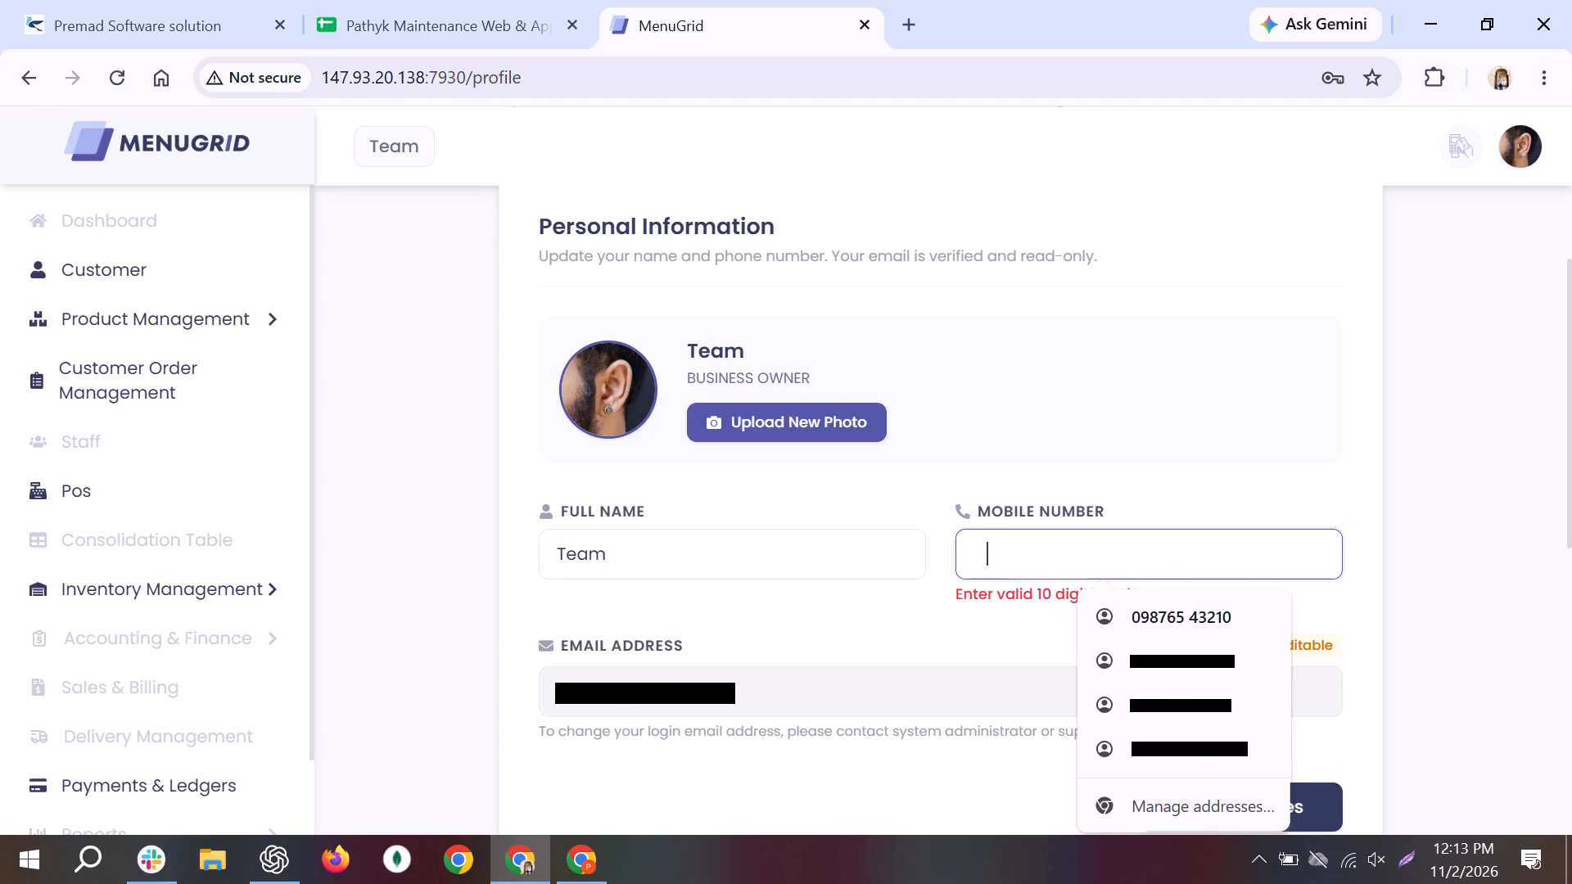
pyautogui.press('space')
pyautogui.press('space')
pyautogui.press('space')
pyautogui.press('space')
pyautogui.press('space')
pyautogui.press('space')
pyautogui.press('space')
pyautogui.press('space')
pyautogui.press('space')
pyautogui.press('space')
pyautogui.press('space')
pyautogui.press('space')
pyautogui.click(1339, 650)
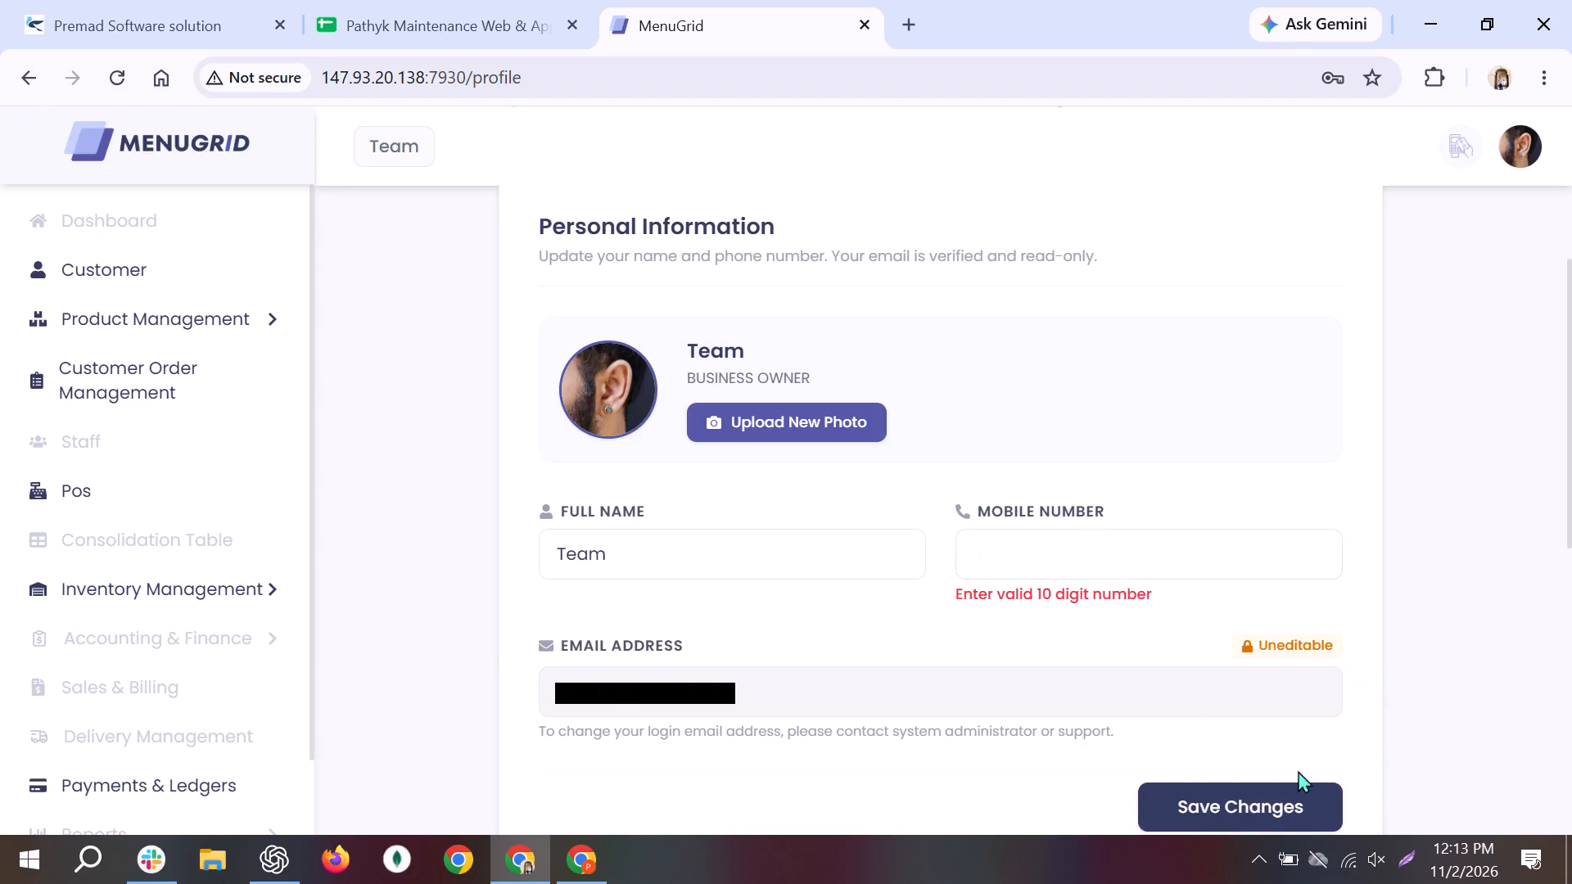
pyautogui.click(1276, 799)
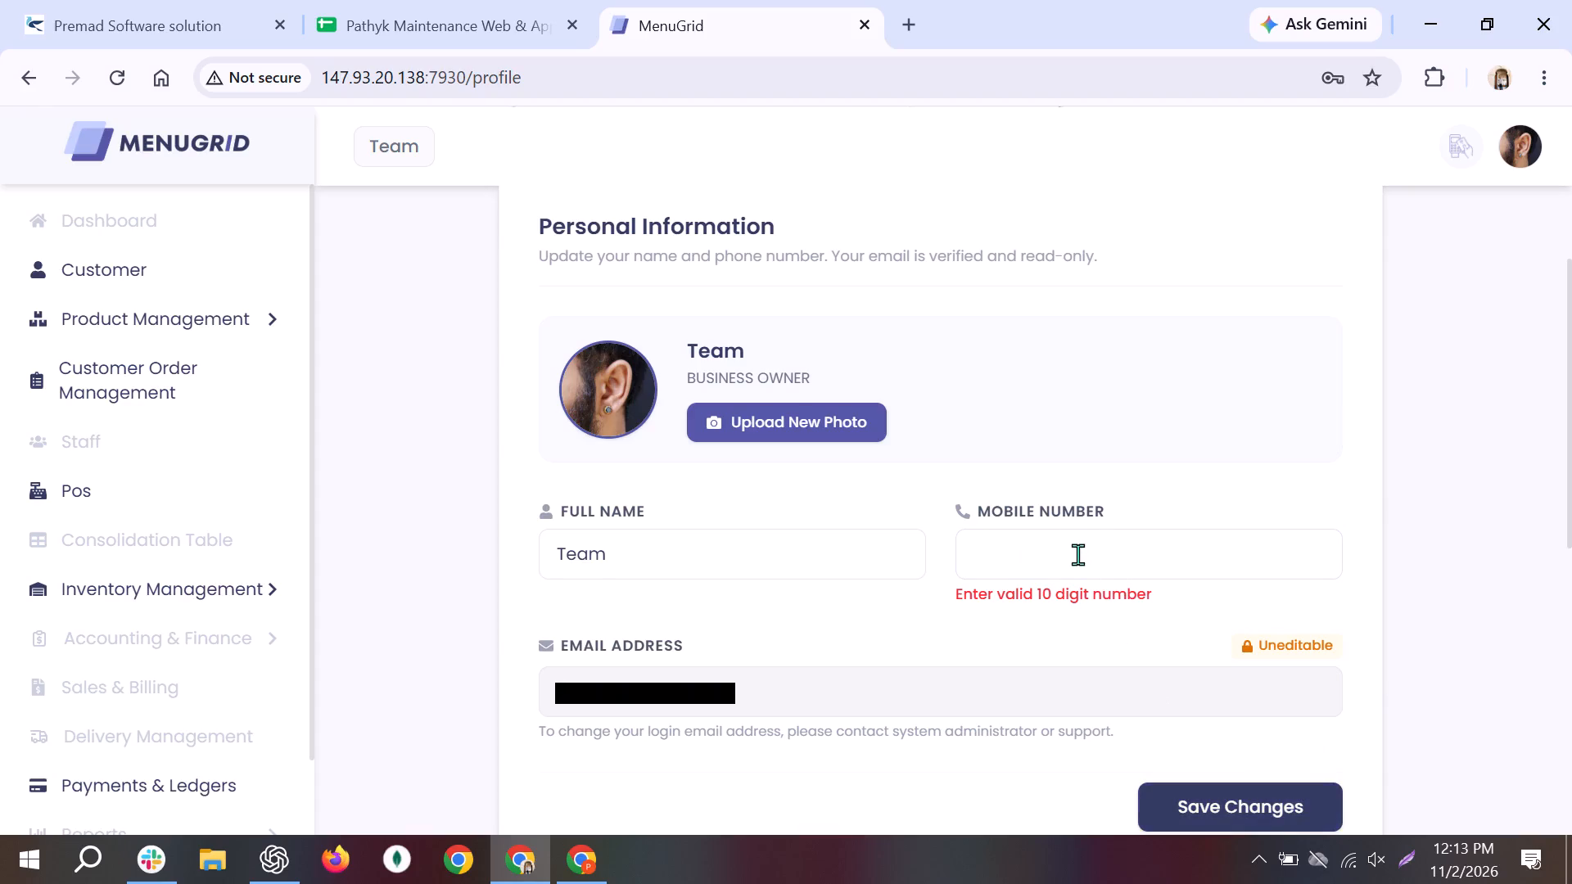
# Replace the spaces with an overlong 26-digit number to test the mobile number field's length limit.
pyautogui.tripleClick(1075, 543)
pyautogui.press('BackSpace')
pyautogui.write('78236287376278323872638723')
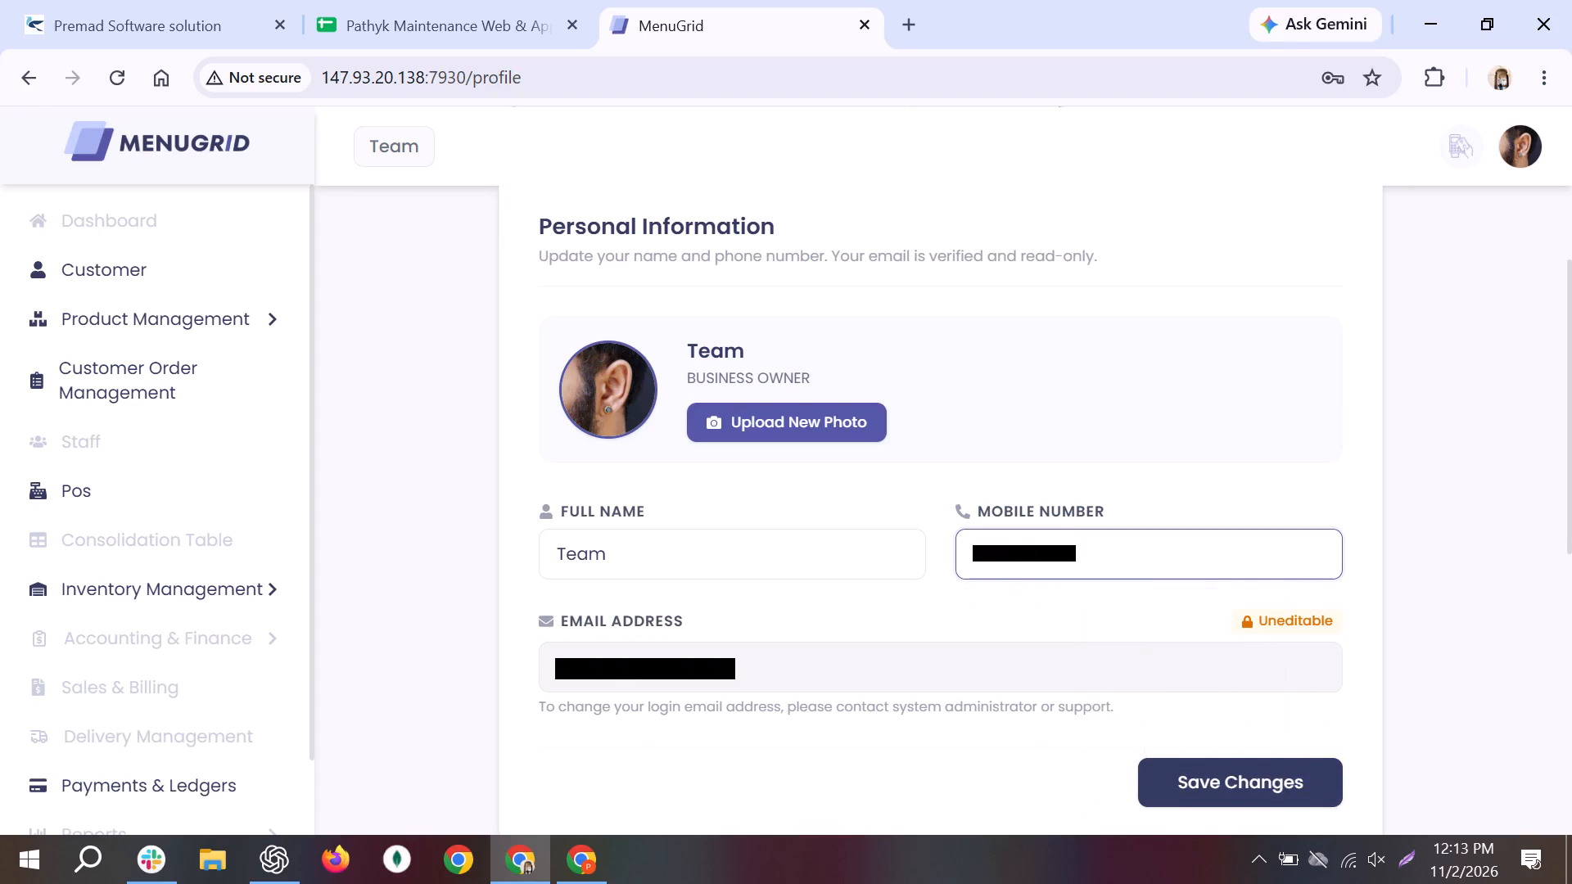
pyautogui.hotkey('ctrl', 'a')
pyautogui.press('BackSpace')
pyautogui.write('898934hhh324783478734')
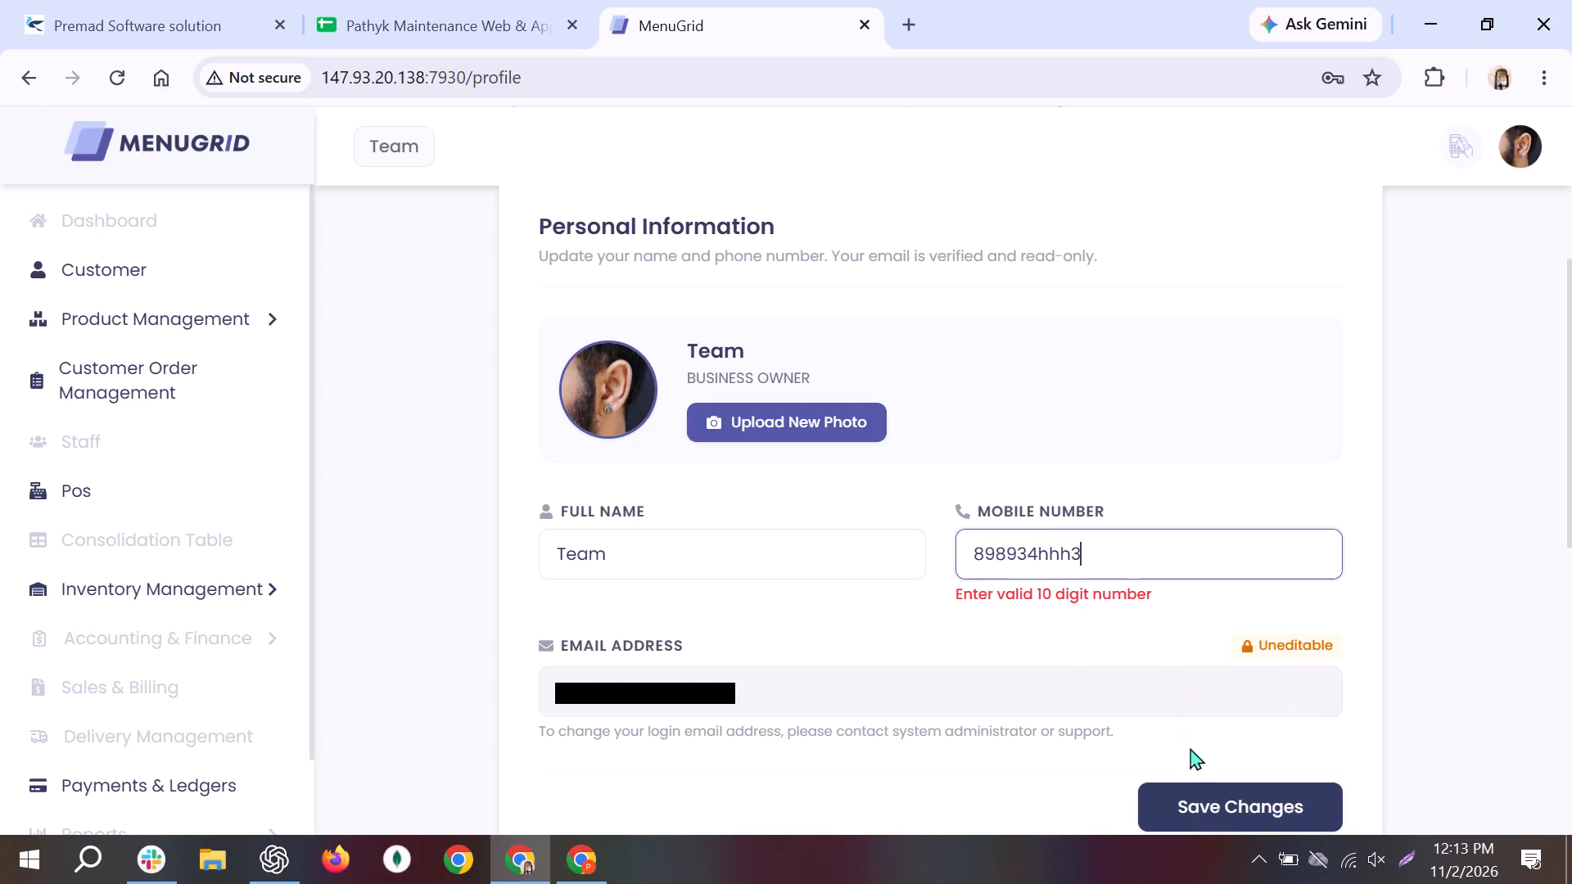
pyautogui.click(1181, 793)
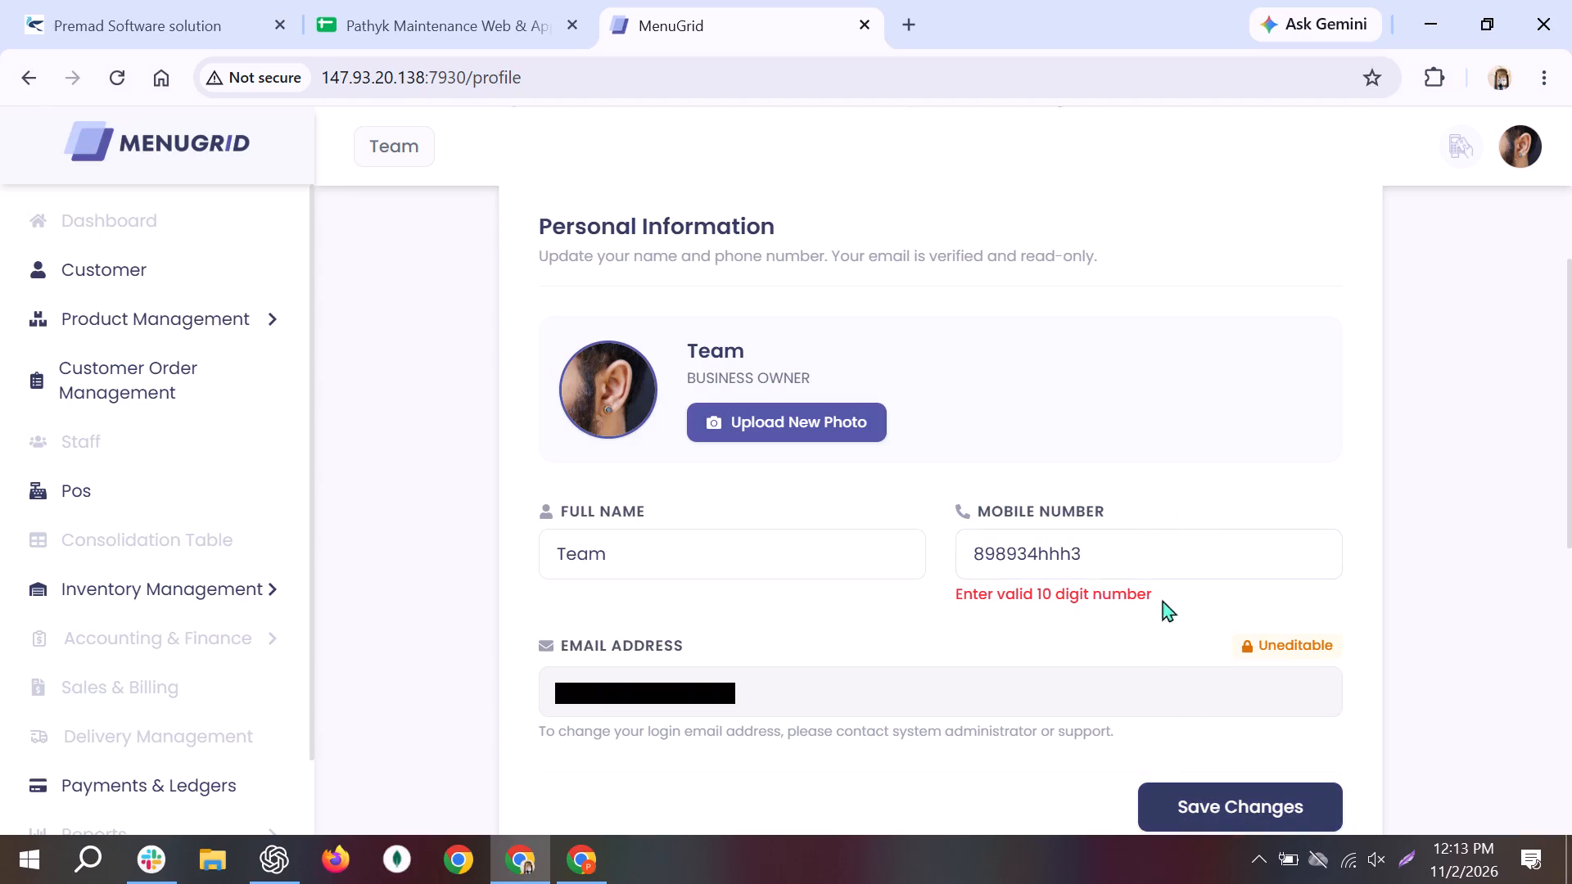
# Clear the mixed alphanumeric value from the mobile number field.
pyautogui.tripleClick(1141, 552)
pyautogui.press('BackSpace')
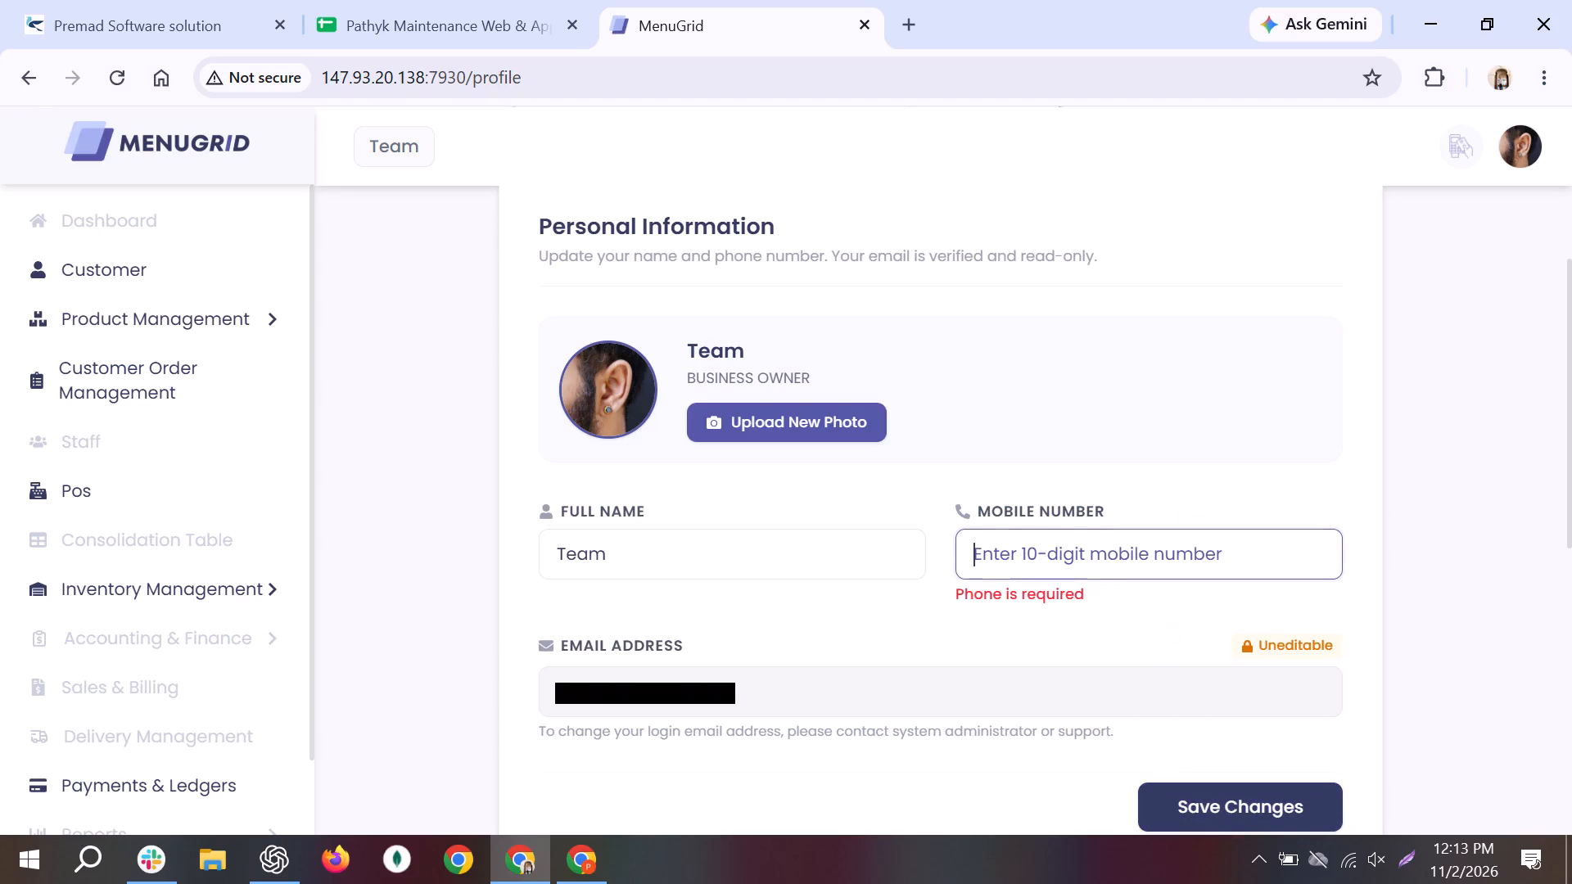
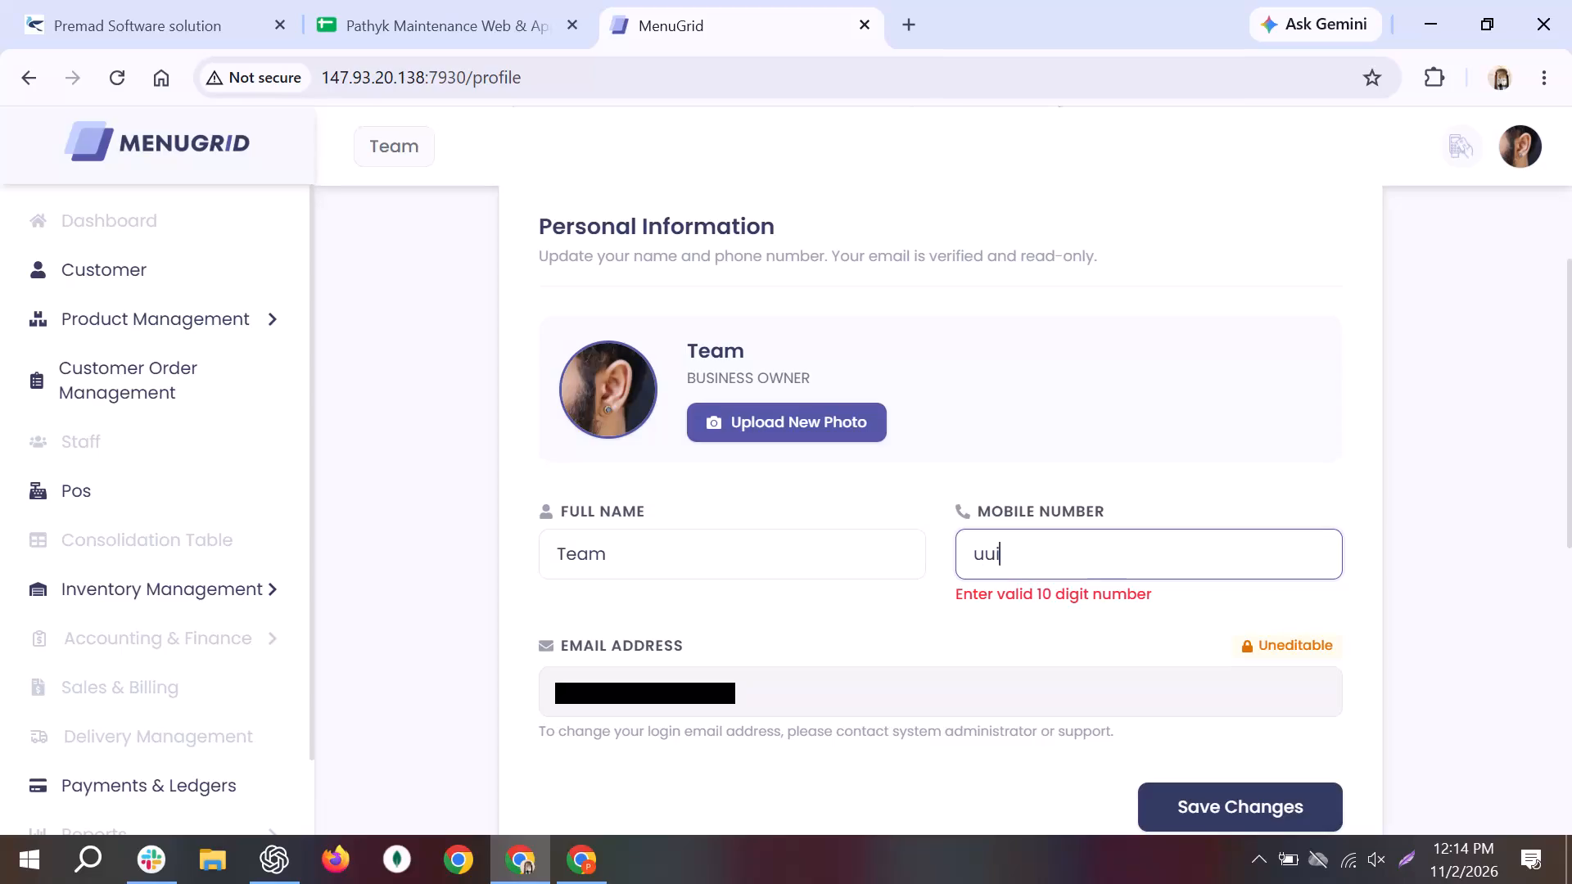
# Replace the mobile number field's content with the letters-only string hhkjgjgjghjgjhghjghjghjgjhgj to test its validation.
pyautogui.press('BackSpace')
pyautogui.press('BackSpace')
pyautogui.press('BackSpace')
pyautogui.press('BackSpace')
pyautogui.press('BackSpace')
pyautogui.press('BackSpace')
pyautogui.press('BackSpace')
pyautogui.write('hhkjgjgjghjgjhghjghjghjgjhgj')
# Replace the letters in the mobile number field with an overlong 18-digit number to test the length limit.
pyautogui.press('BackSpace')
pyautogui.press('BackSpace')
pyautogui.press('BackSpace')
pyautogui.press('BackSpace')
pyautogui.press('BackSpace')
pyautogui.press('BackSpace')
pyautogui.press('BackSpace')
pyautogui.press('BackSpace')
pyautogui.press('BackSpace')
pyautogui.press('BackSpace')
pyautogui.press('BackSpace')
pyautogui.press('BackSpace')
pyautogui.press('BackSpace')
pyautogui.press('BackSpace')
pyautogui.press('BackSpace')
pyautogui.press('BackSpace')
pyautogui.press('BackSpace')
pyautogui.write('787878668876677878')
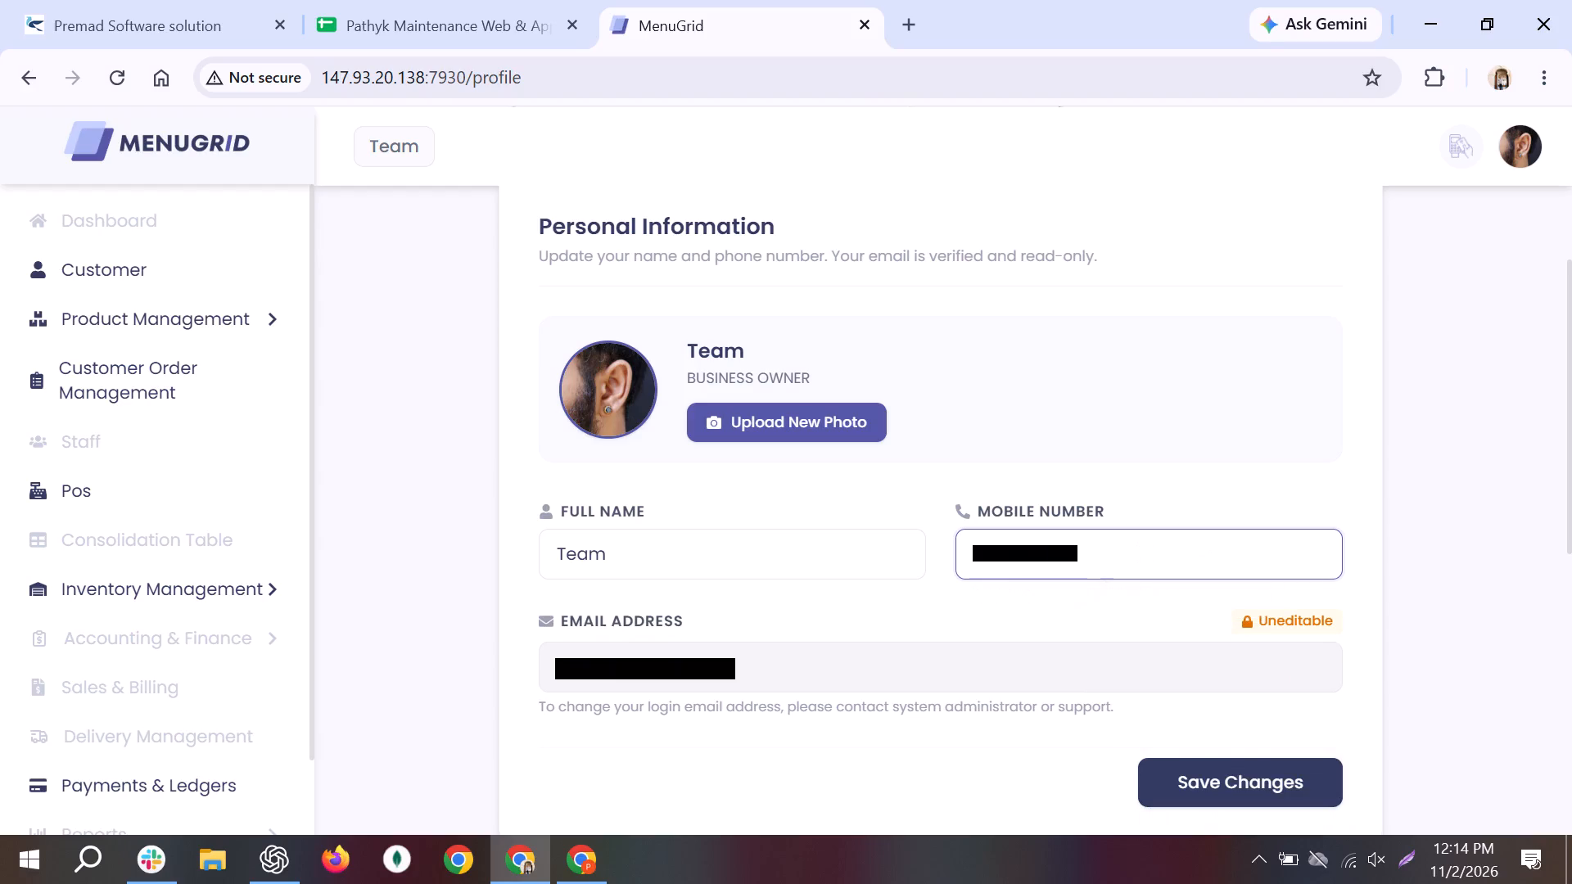
# Clear all digits from the mobile number field to test the empty-field validation.
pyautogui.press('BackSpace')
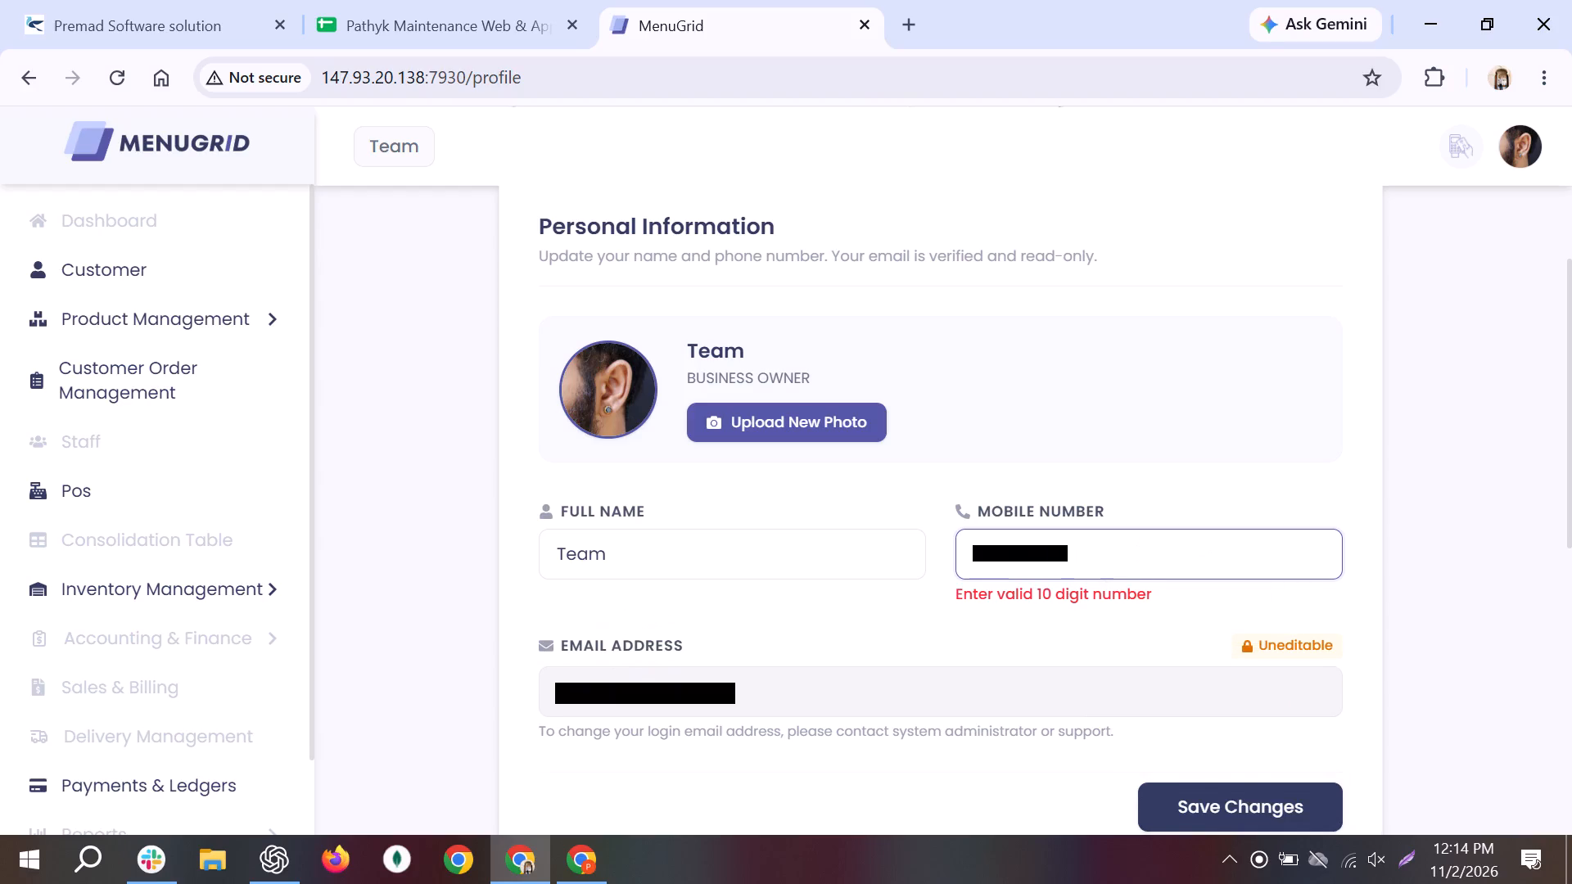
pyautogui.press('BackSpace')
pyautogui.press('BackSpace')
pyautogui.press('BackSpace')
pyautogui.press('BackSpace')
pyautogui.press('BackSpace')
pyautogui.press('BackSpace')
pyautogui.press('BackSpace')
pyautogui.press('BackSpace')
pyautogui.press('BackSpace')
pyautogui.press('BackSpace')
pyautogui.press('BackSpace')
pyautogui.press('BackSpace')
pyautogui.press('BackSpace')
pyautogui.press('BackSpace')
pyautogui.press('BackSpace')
pyautogui.press('BackSpace')
pyautogui.press('BackSpace')
pyautogui.press('BackSpace')
pyautogui.press('BackSpace')
pyautogui.press('BackSpace')
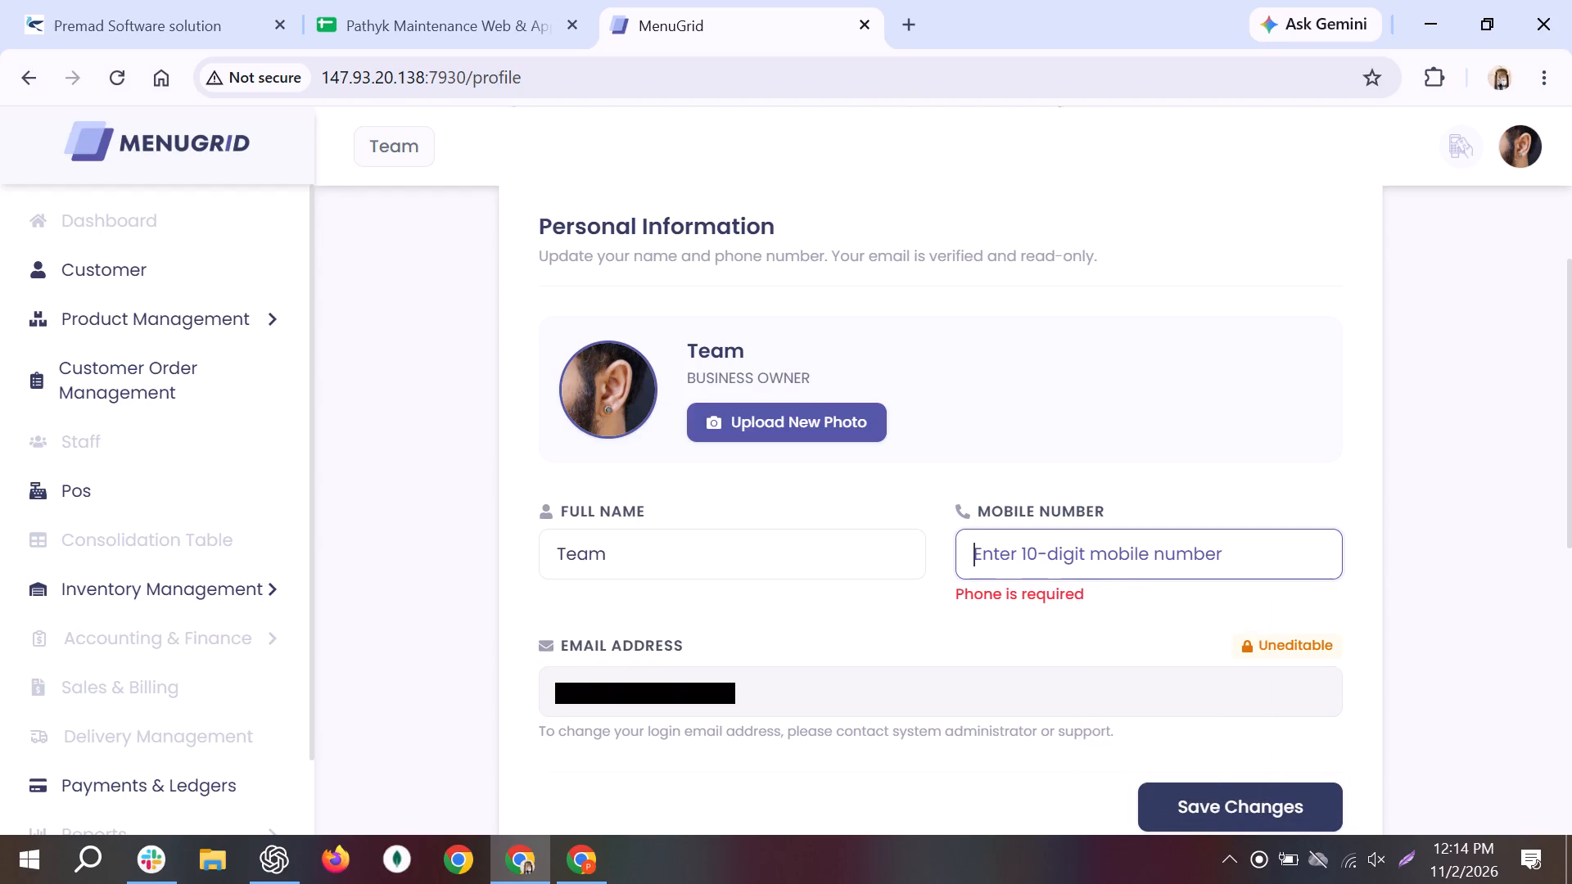
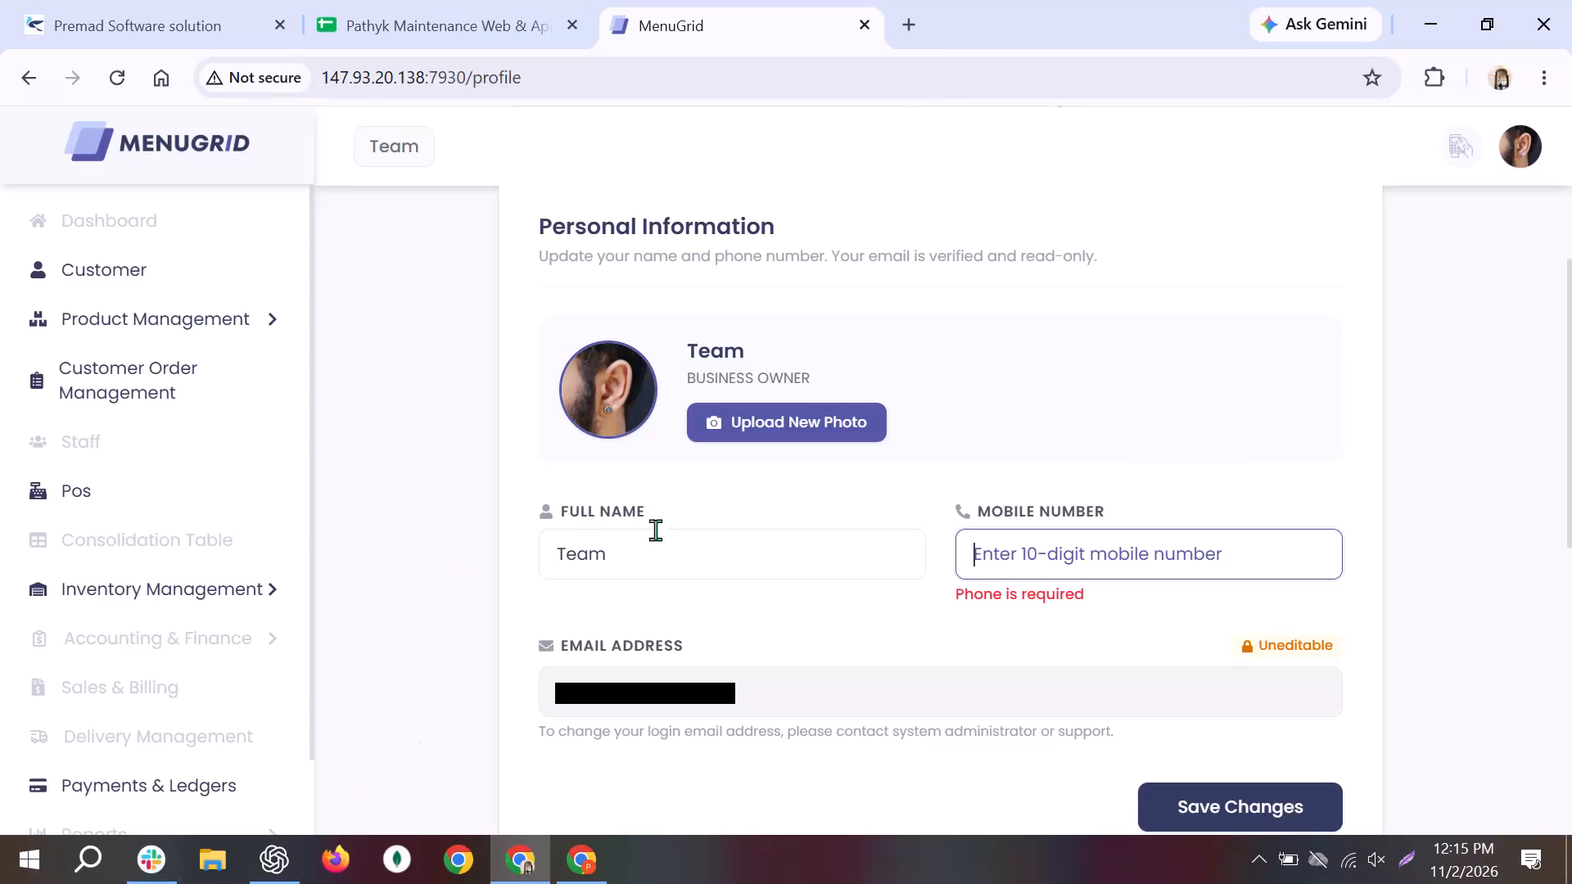
# Enter an overlong 17-digit number in the empty mobile number field to retest its length limit.
pyautogui.scroll(-1, 681, 591)
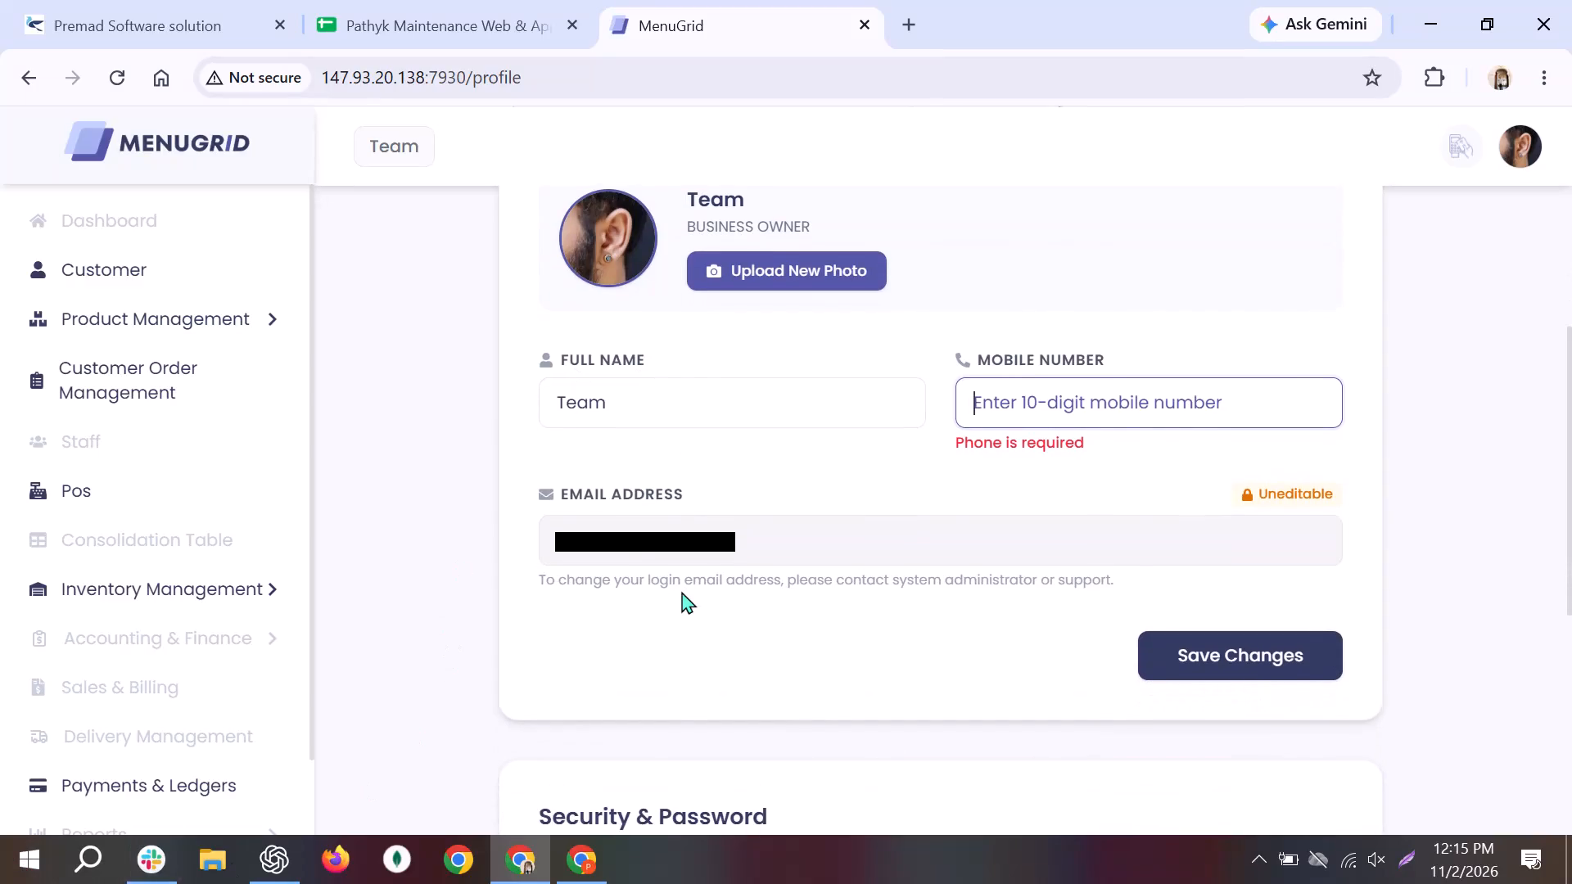
pyautogui.click(1164, 422)
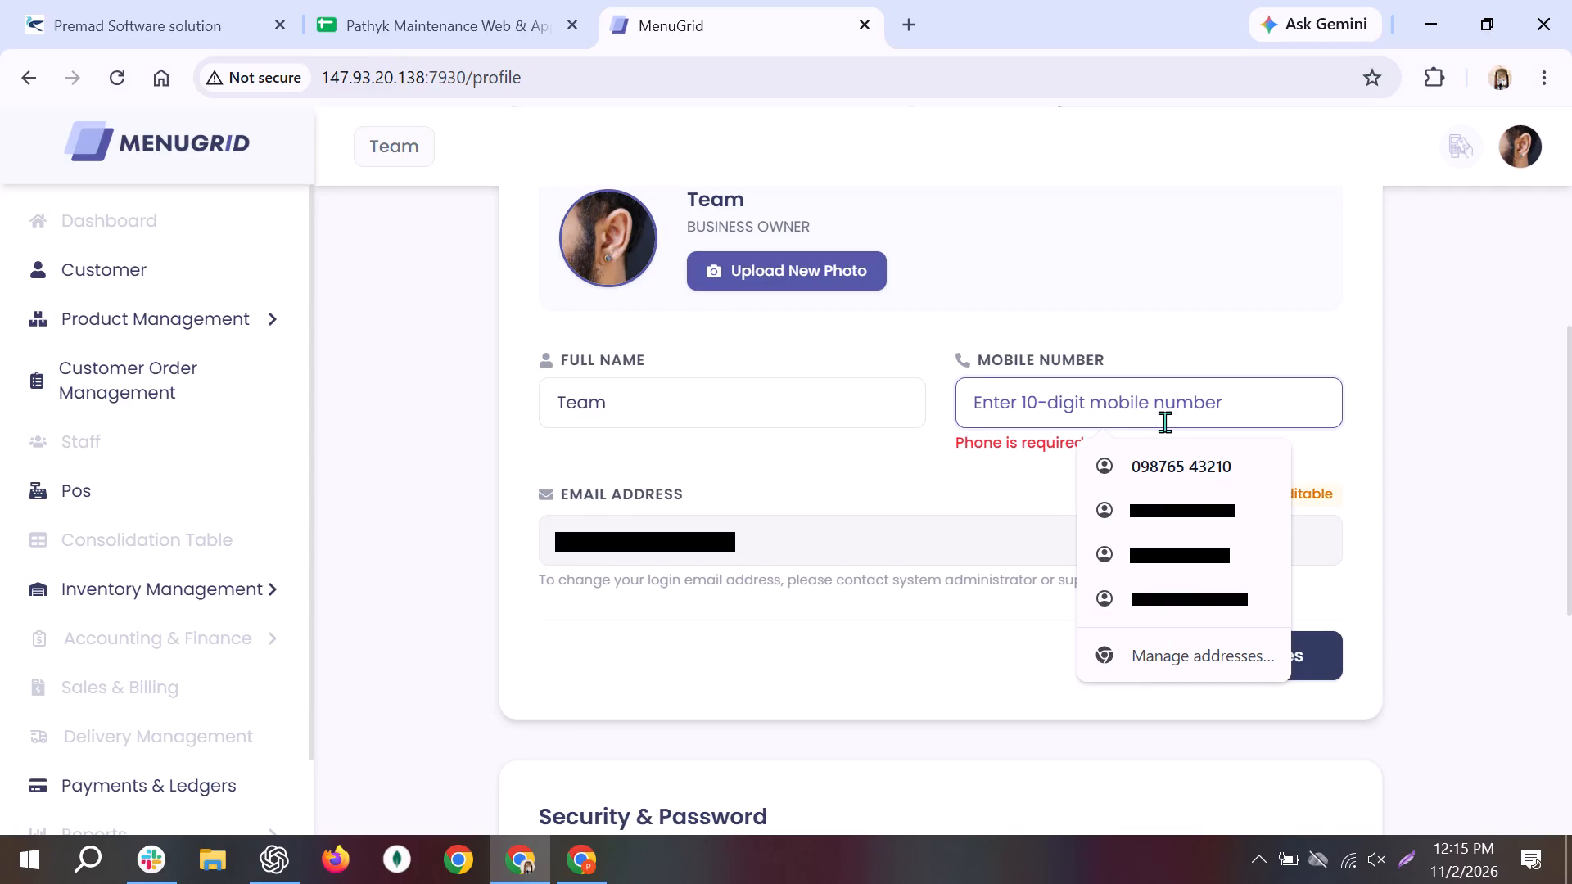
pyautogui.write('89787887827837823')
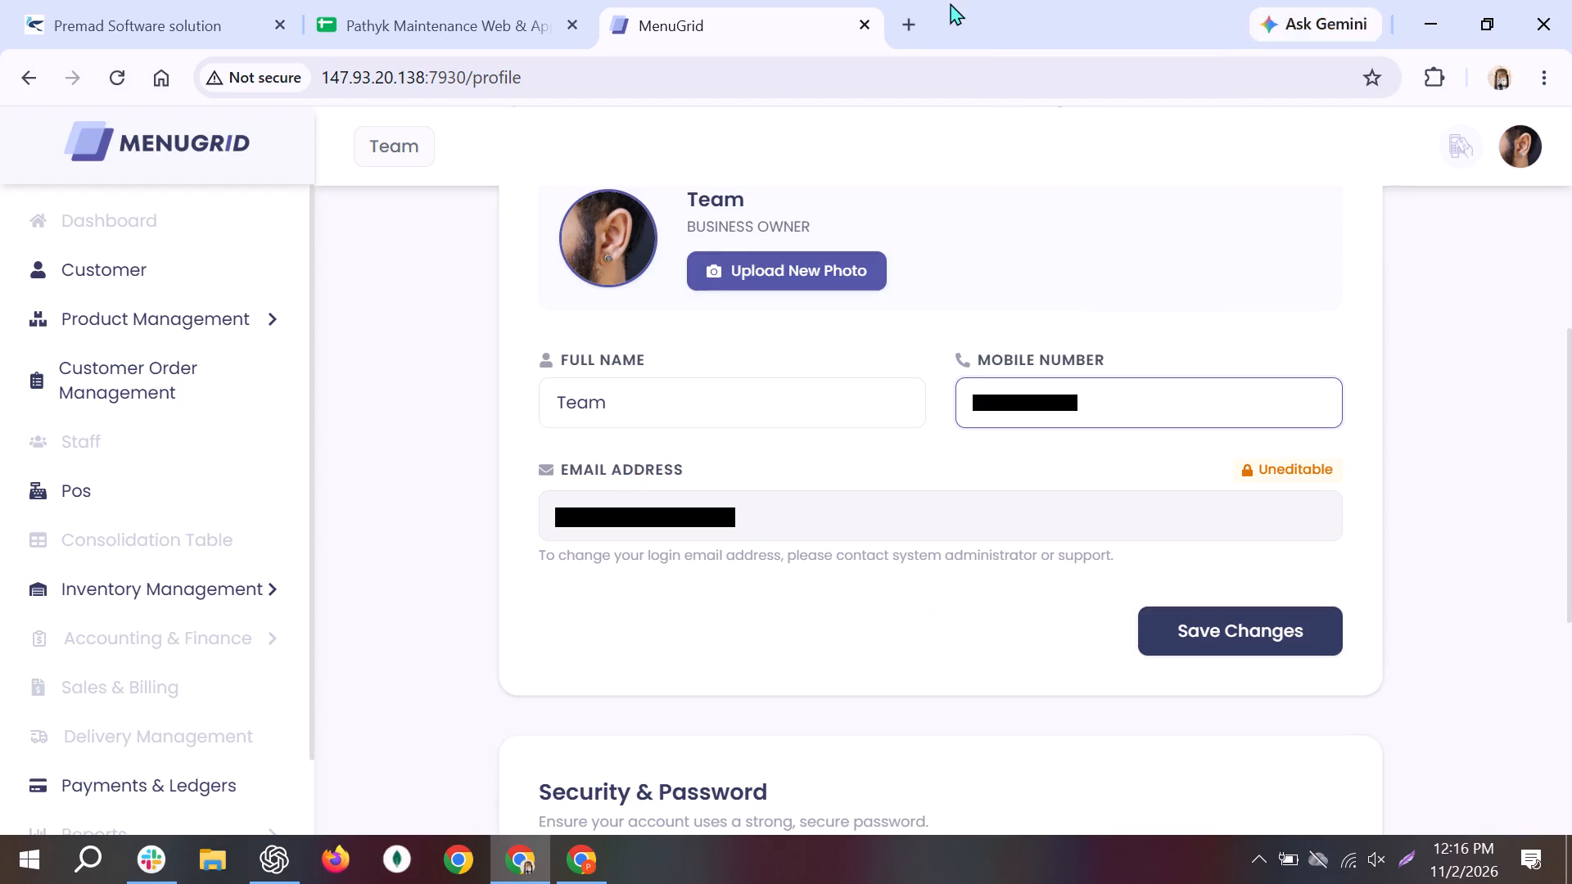
# Search the web for "silver rate today" in a new browser tab and look through the results.
pyautogui.click(910, 18)
pyautogui.write('sil')
pyautogui.press('BackSpace')
pyautogui.press('BackSpace')
pyautogui.press('BackSpace')
pyautogui.press('BackSpace')
pyautogui.write('sil')
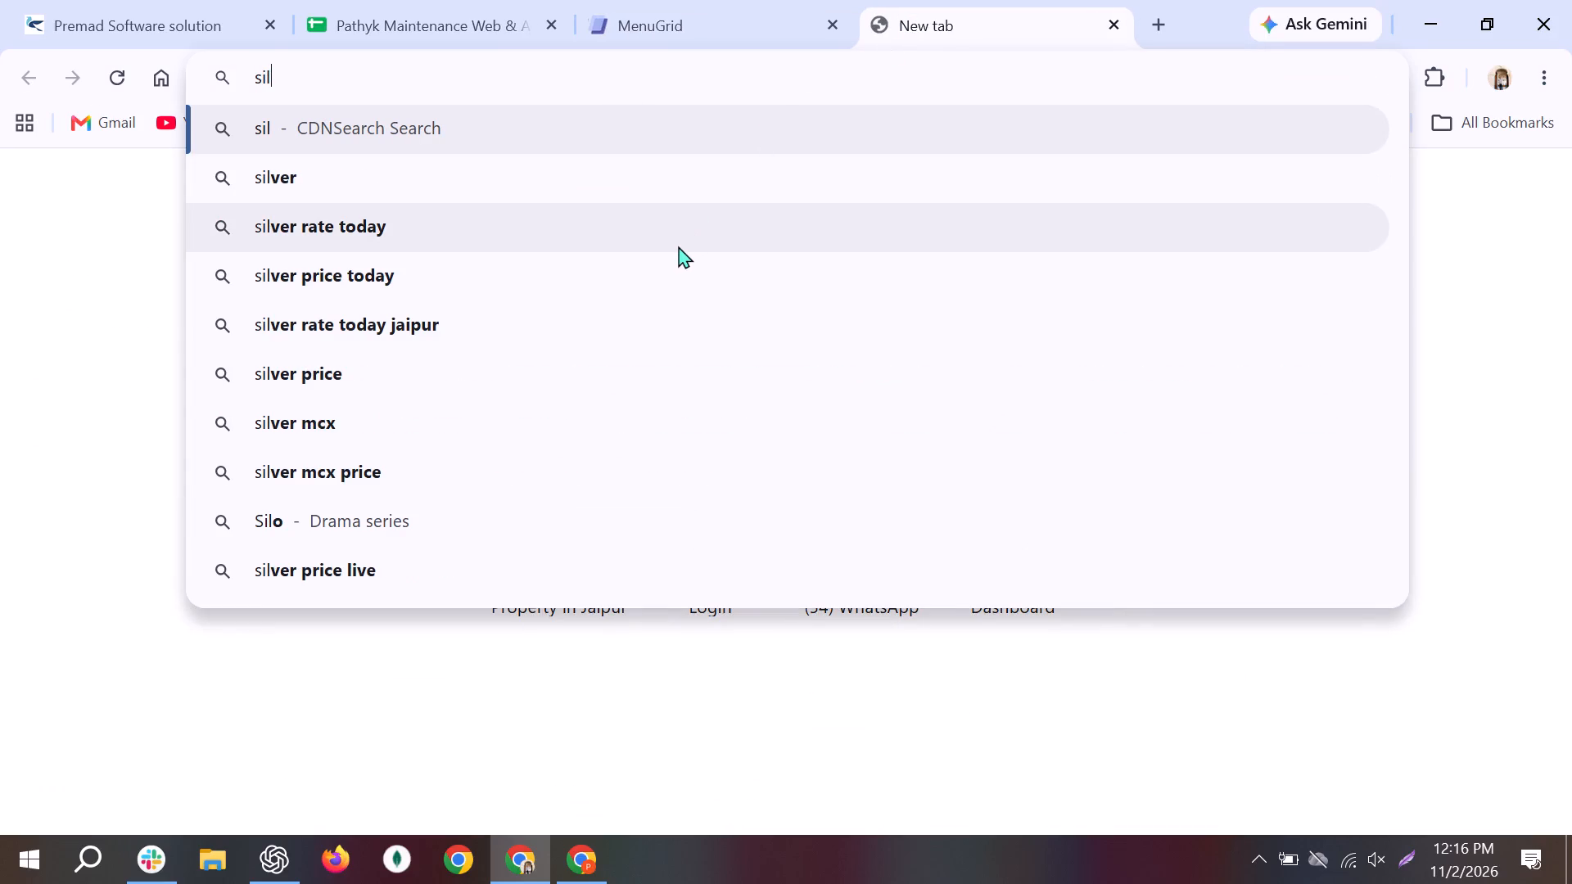
pyautogui.click(678, 246)
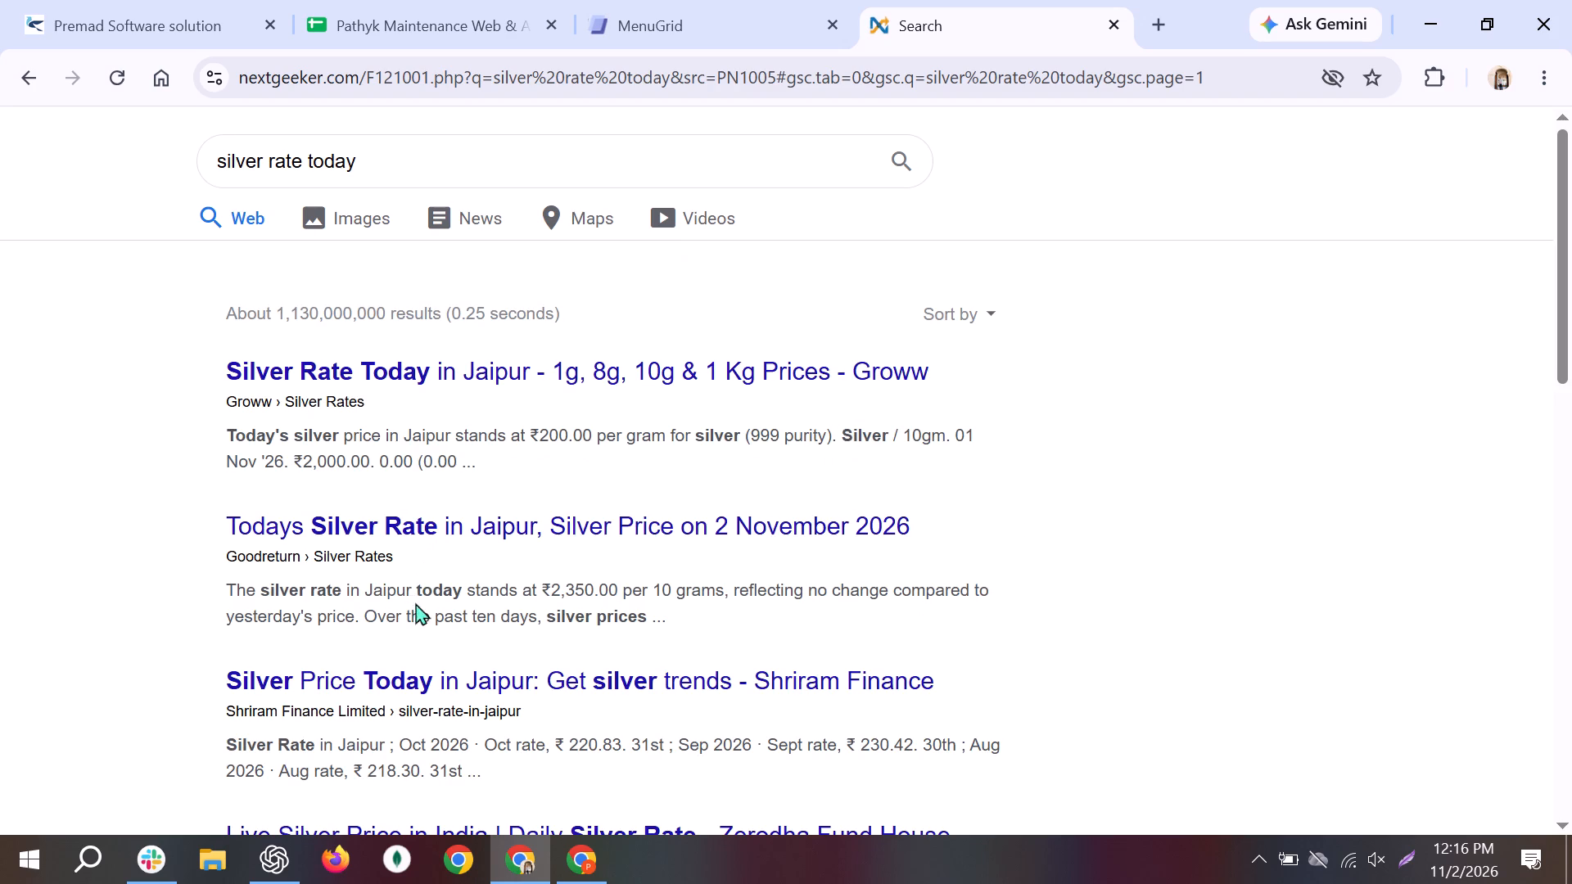
pyautogui.scroll(-2, 415, 606)
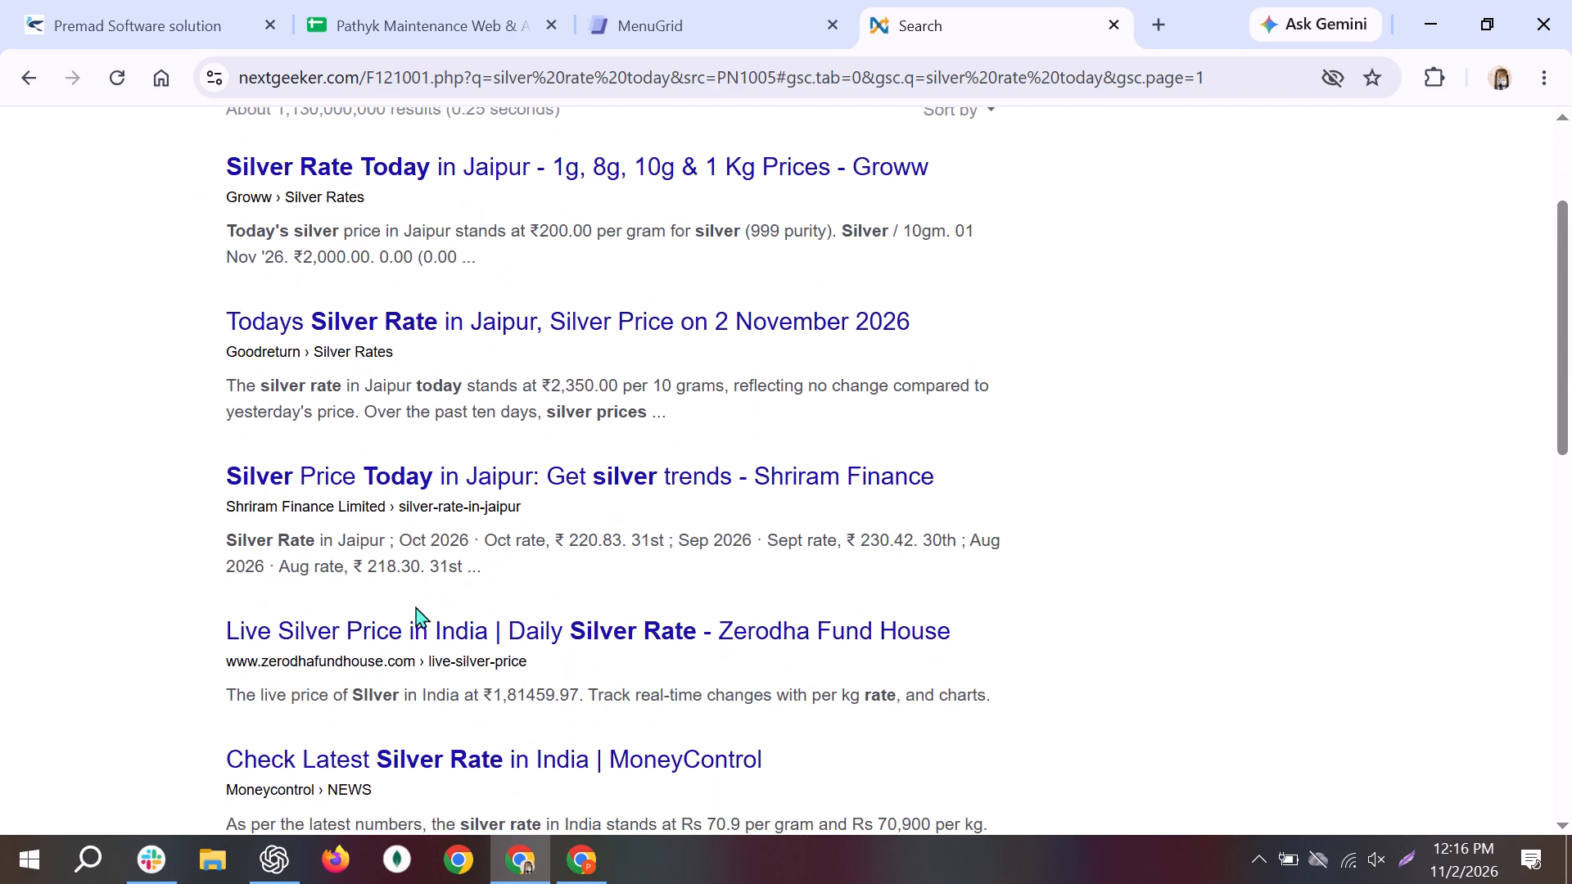
pyautogui.scroll(-5, 415, 606)
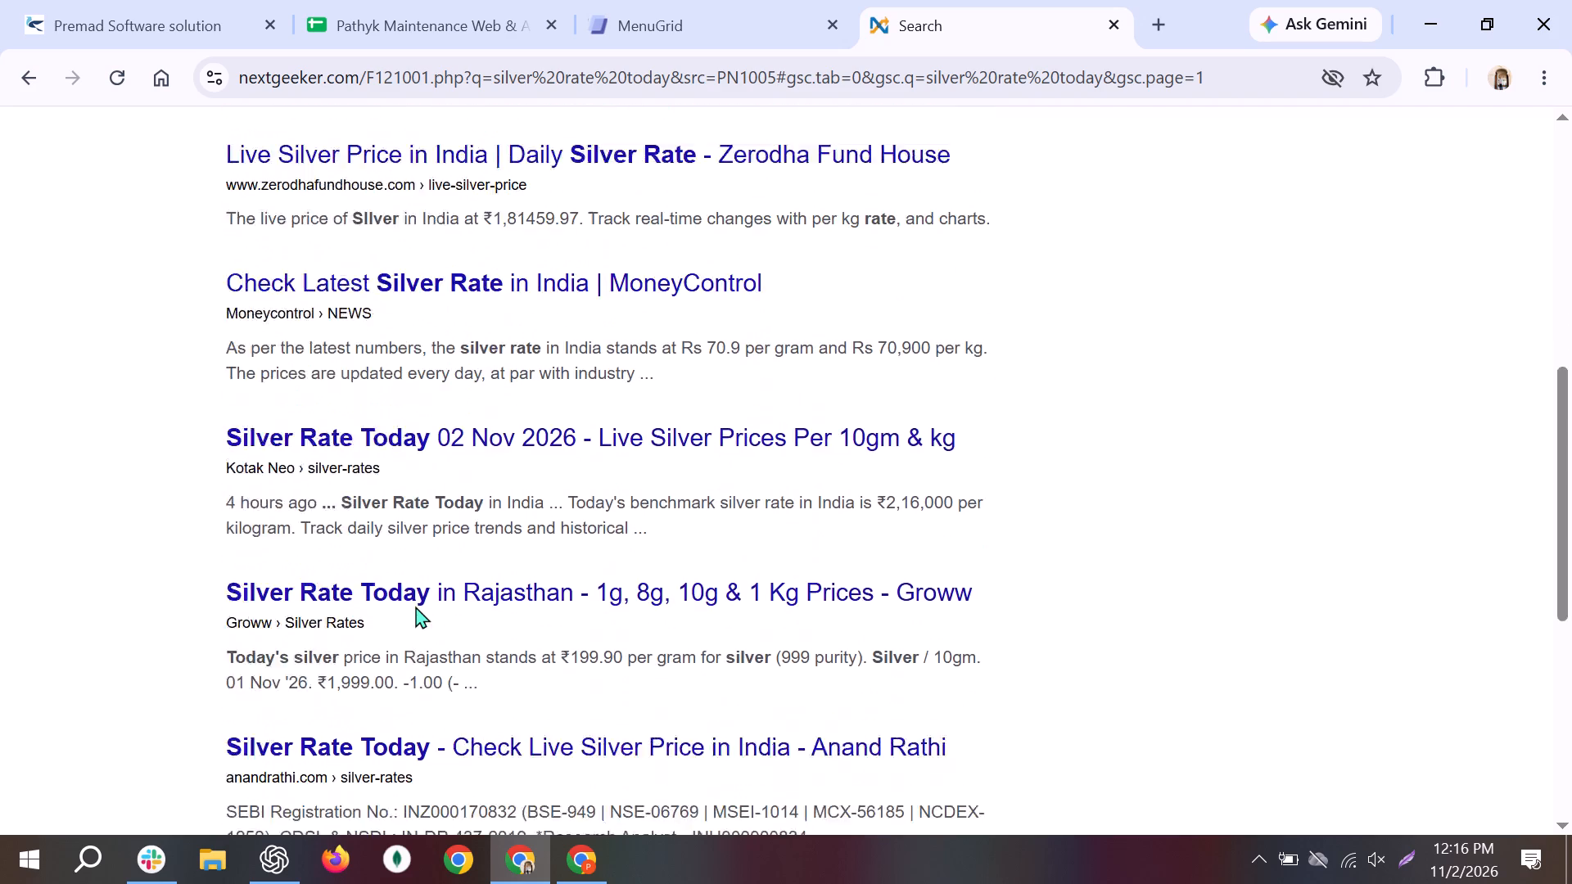
pyautogui.scroll(-3, 415, 606)
pyautogui.scroll(17, 415, 606)
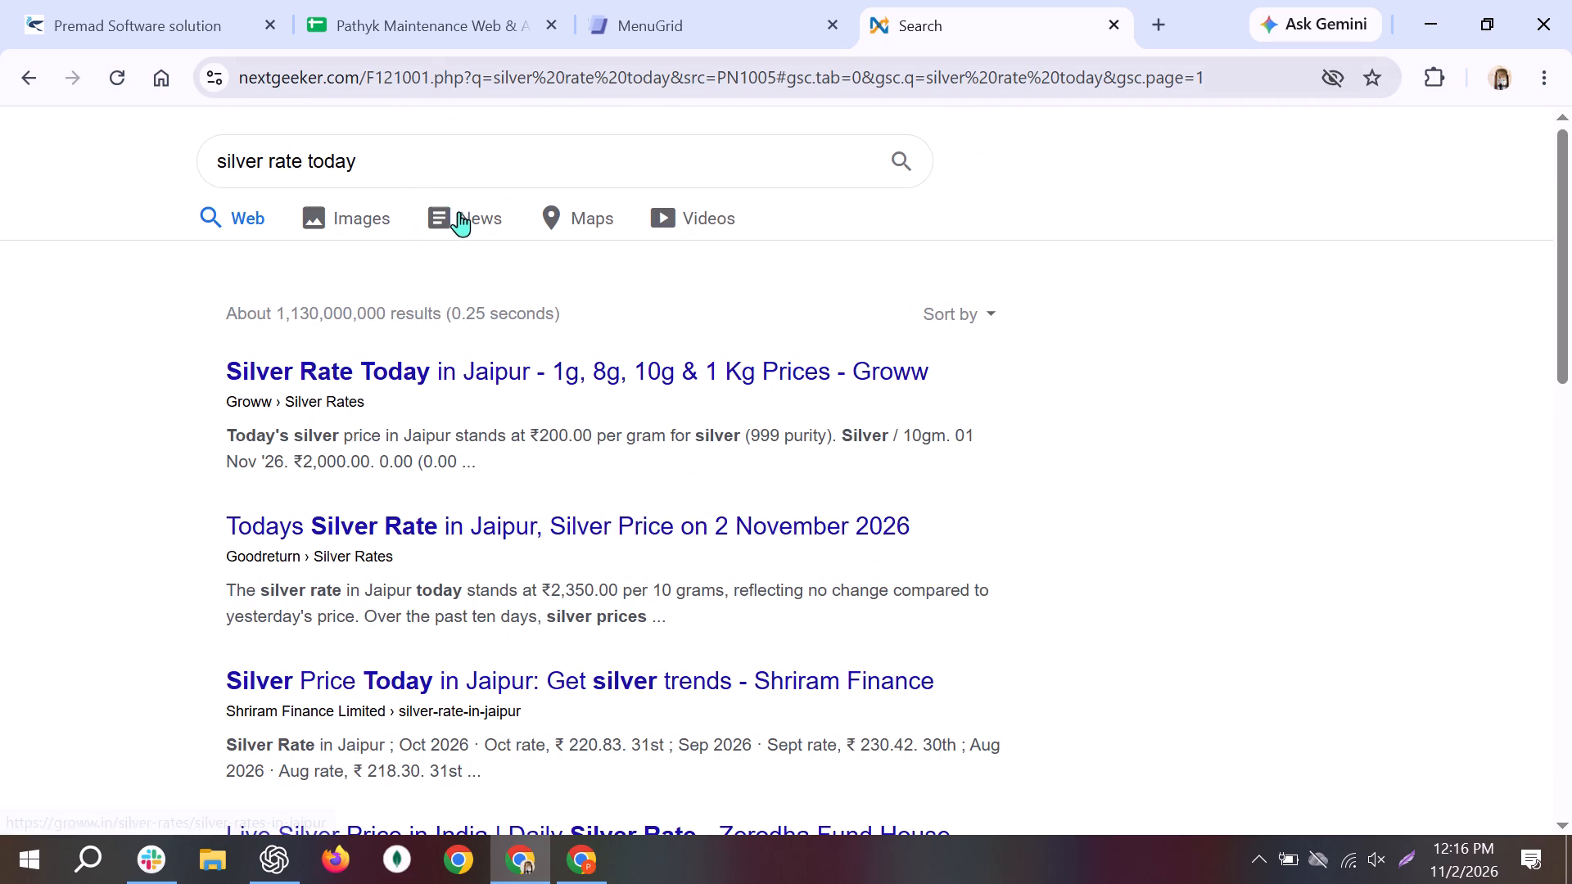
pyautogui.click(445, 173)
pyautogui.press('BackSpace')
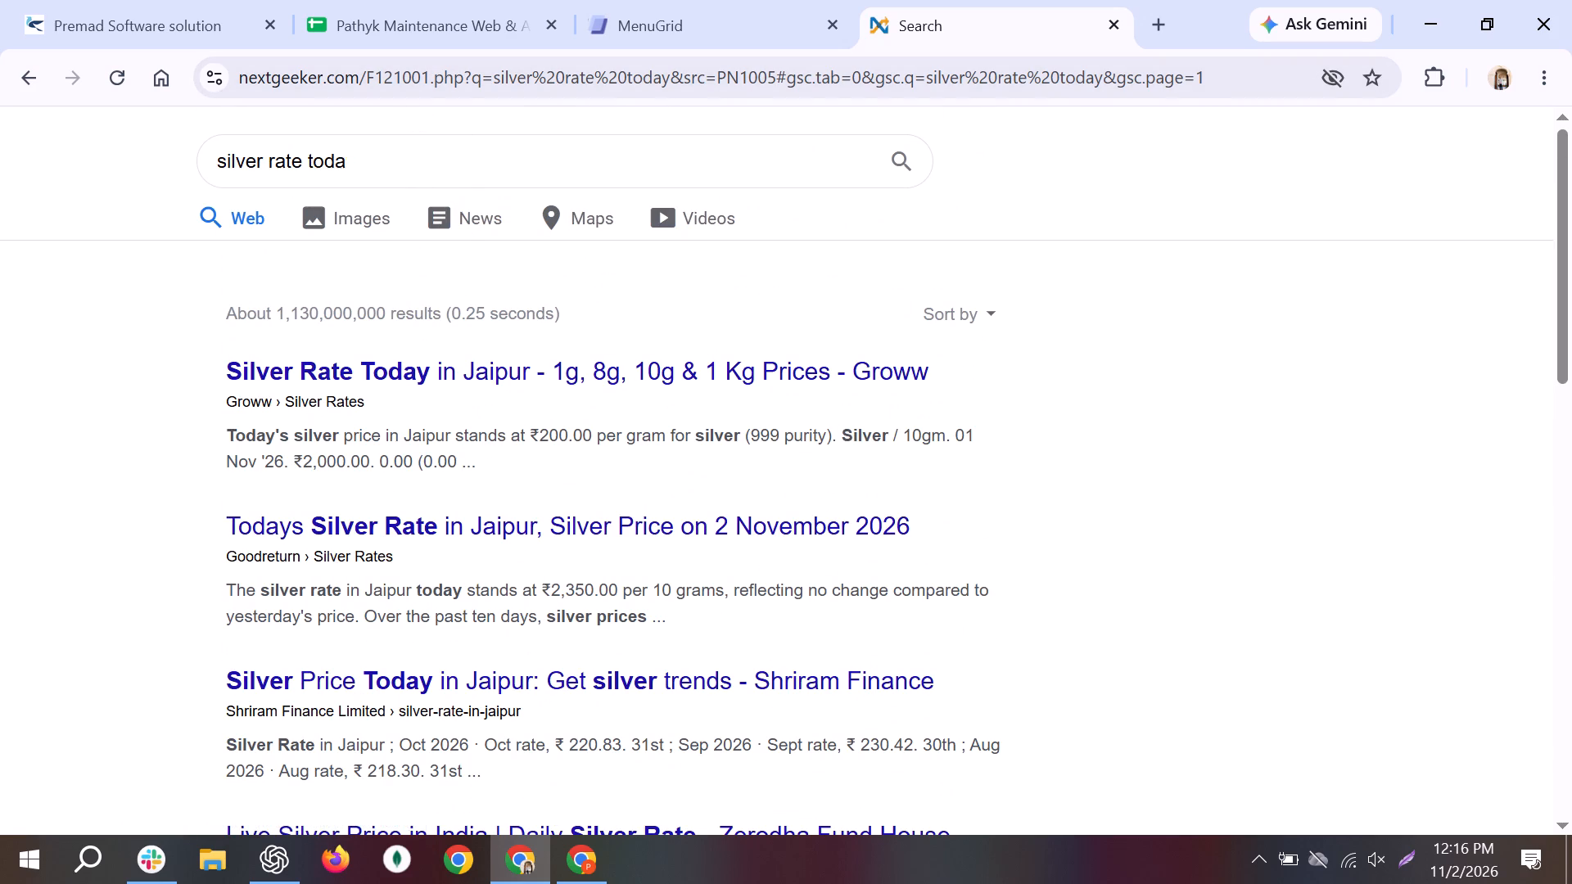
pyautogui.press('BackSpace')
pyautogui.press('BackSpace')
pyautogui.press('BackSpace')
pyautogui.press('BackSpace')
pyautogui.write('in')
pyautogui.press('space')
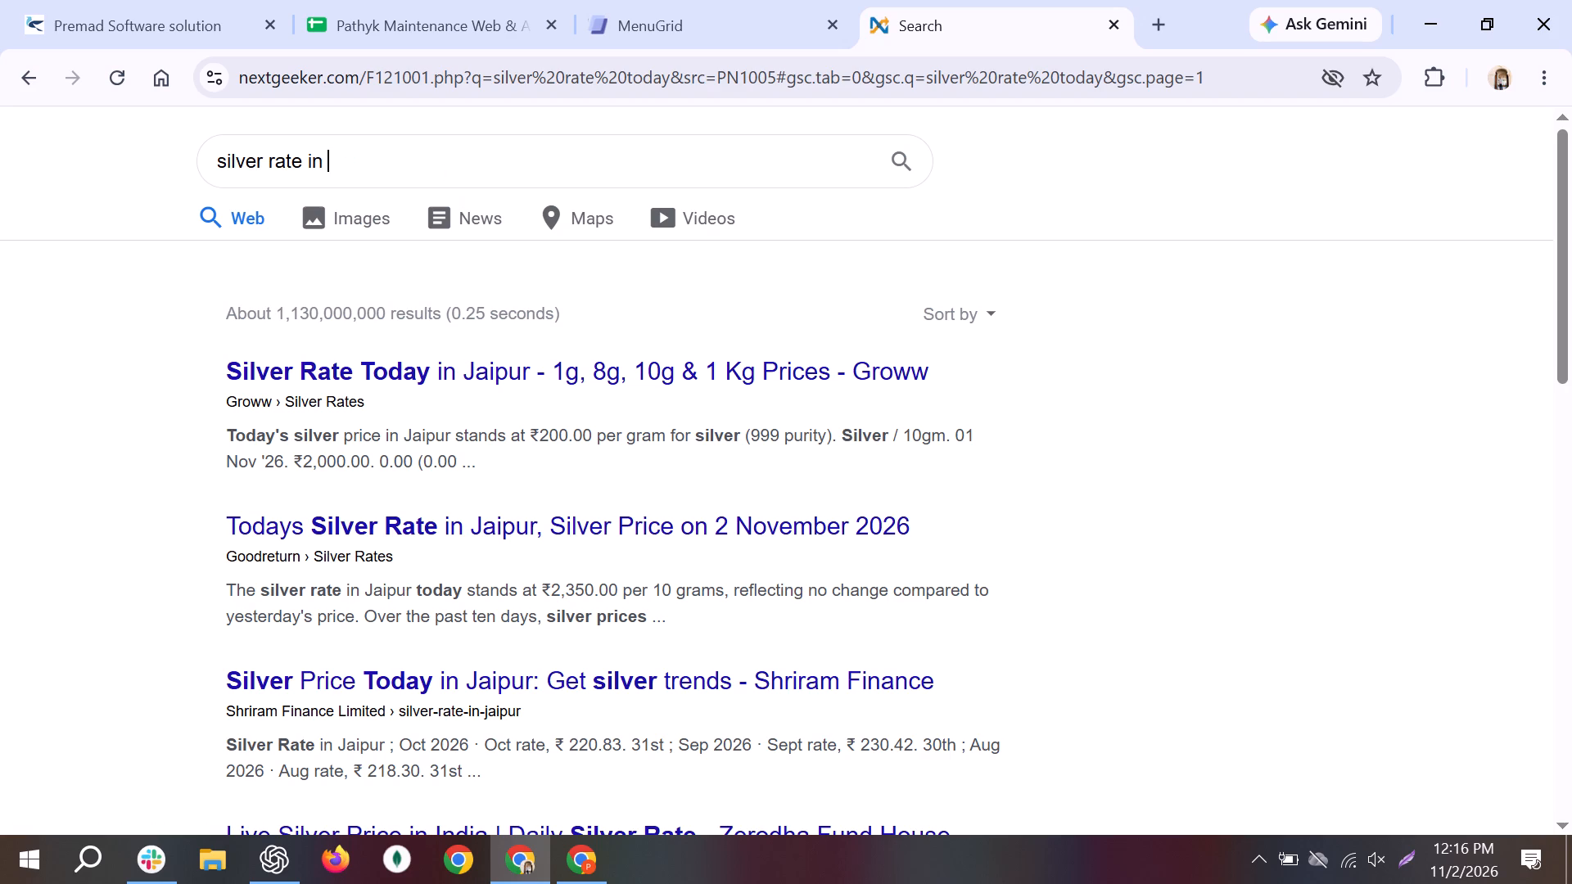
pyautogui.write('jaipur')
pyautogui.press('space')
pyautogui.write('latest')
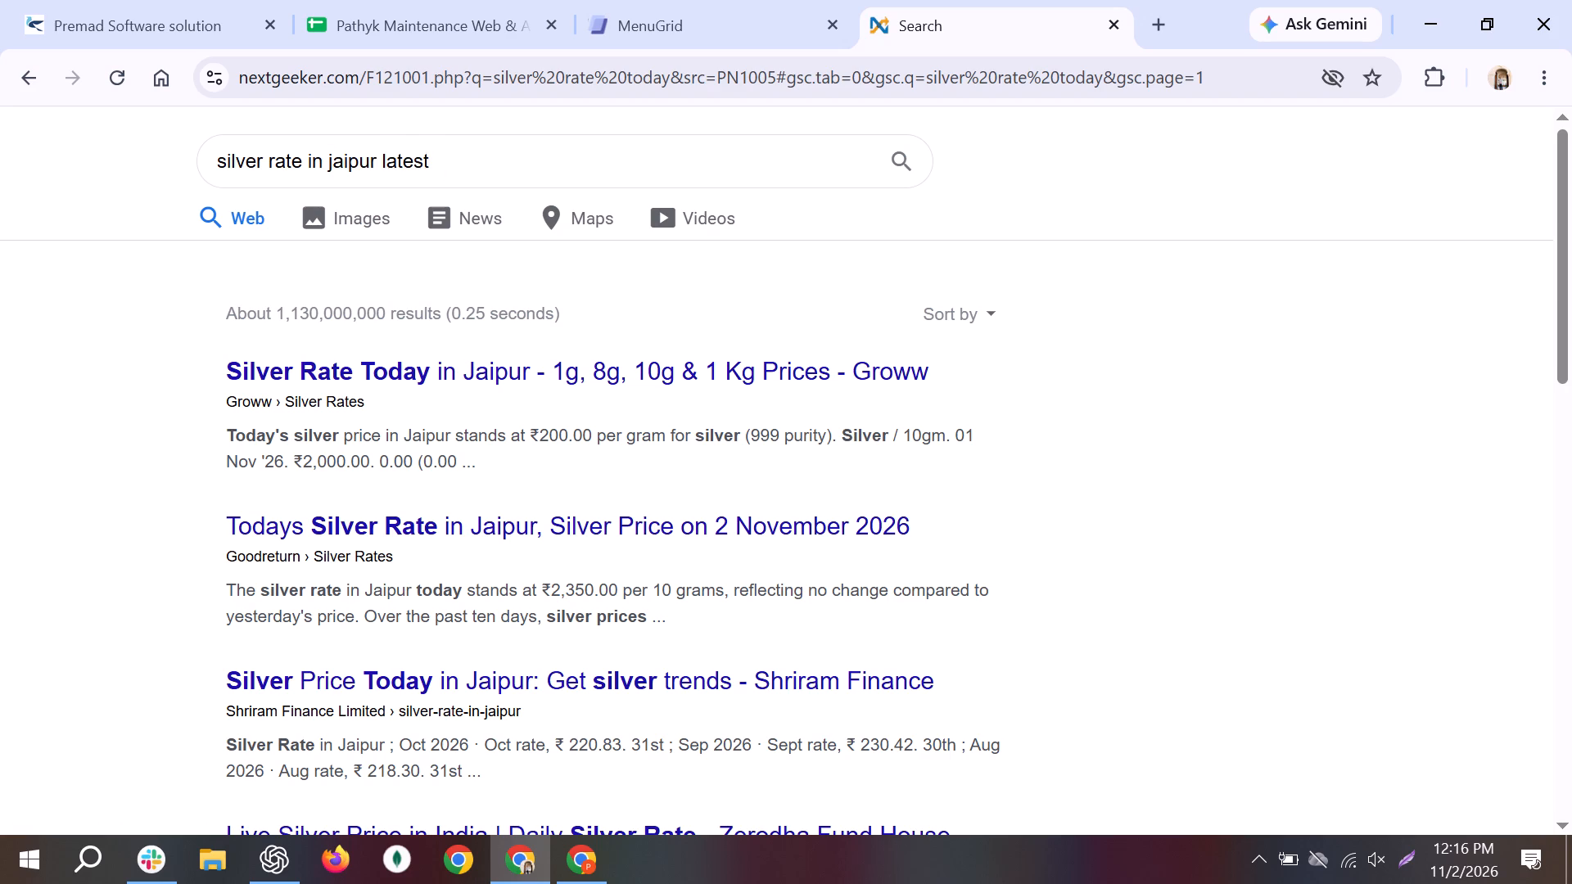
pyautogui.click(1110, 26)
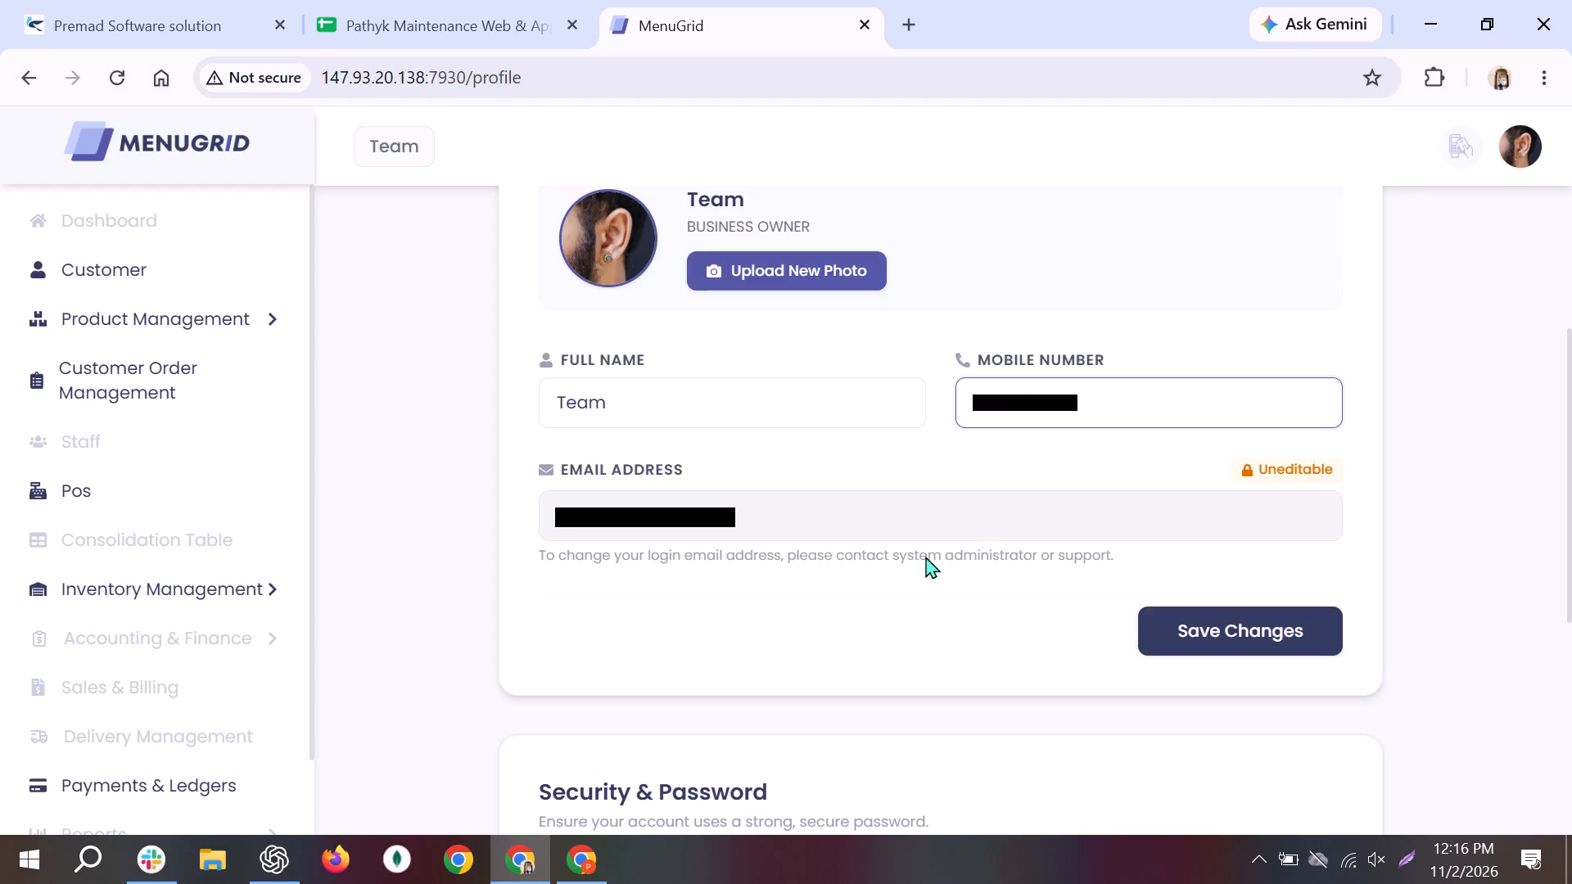
# Open google.com in a new browser tab and search for "today jaipur silver price".
pyautogui.click(906, 20)
pyautogui.write('go')
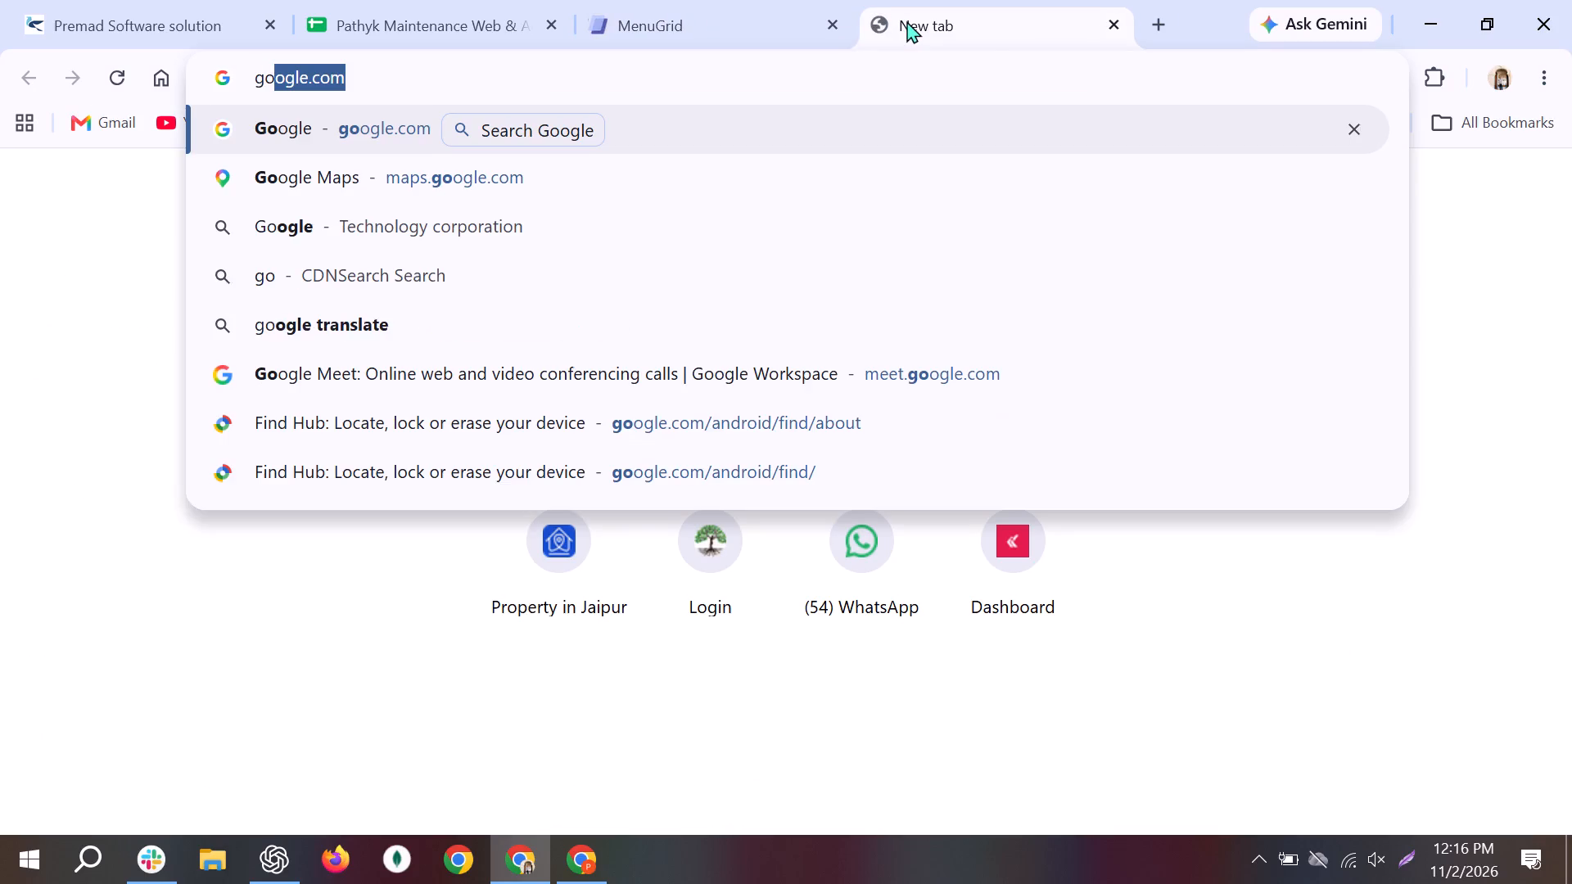
pyautogui.press('Right')
pyautogui.press('Return')
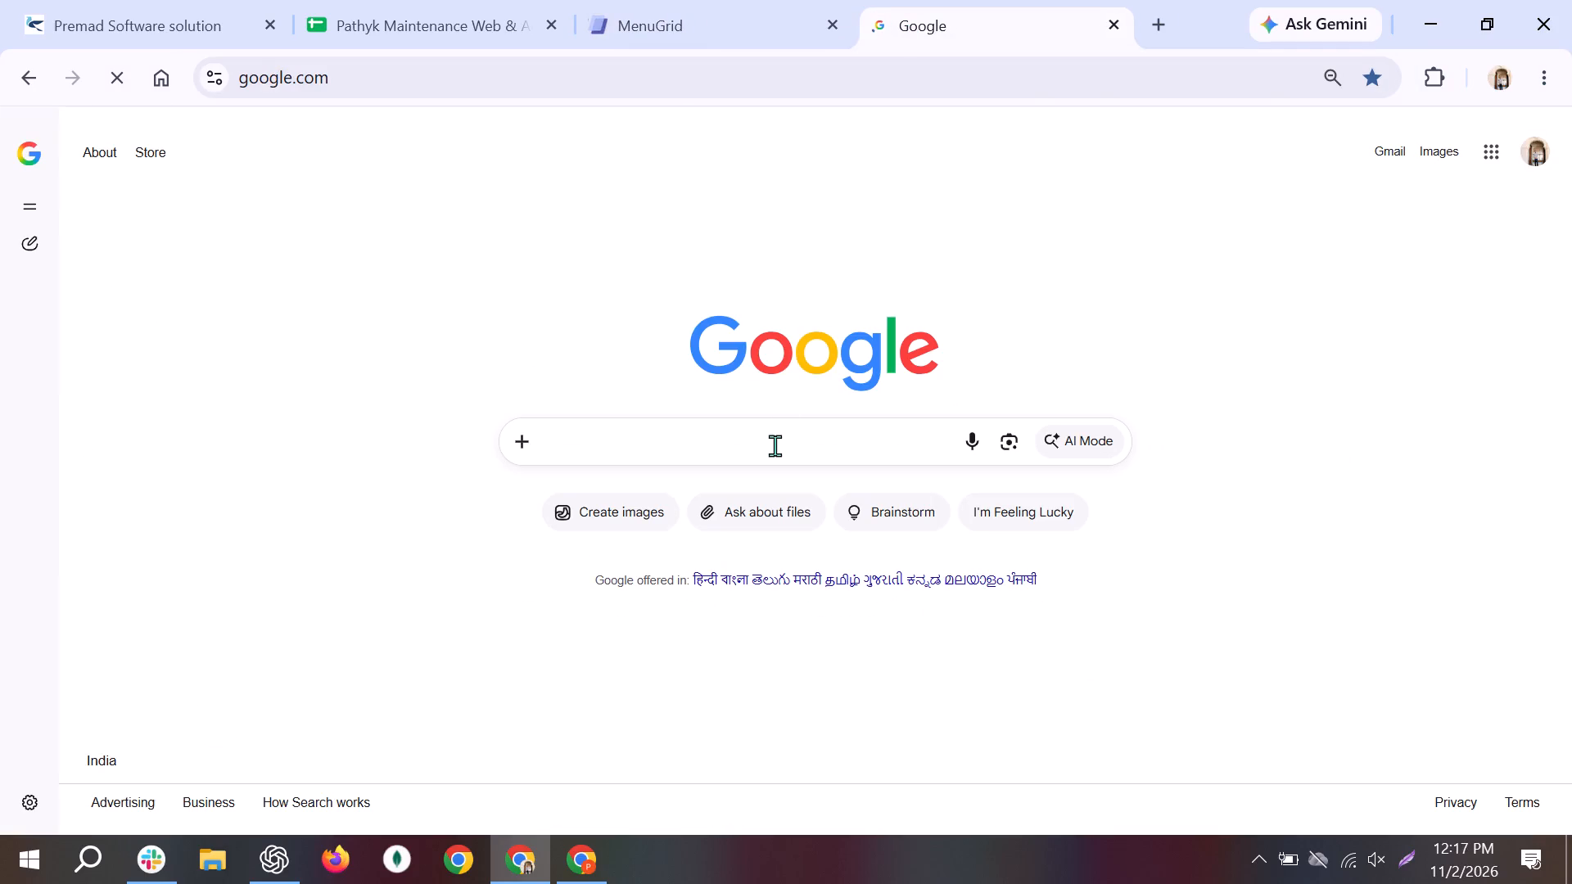
pyautogui.write('today jau')
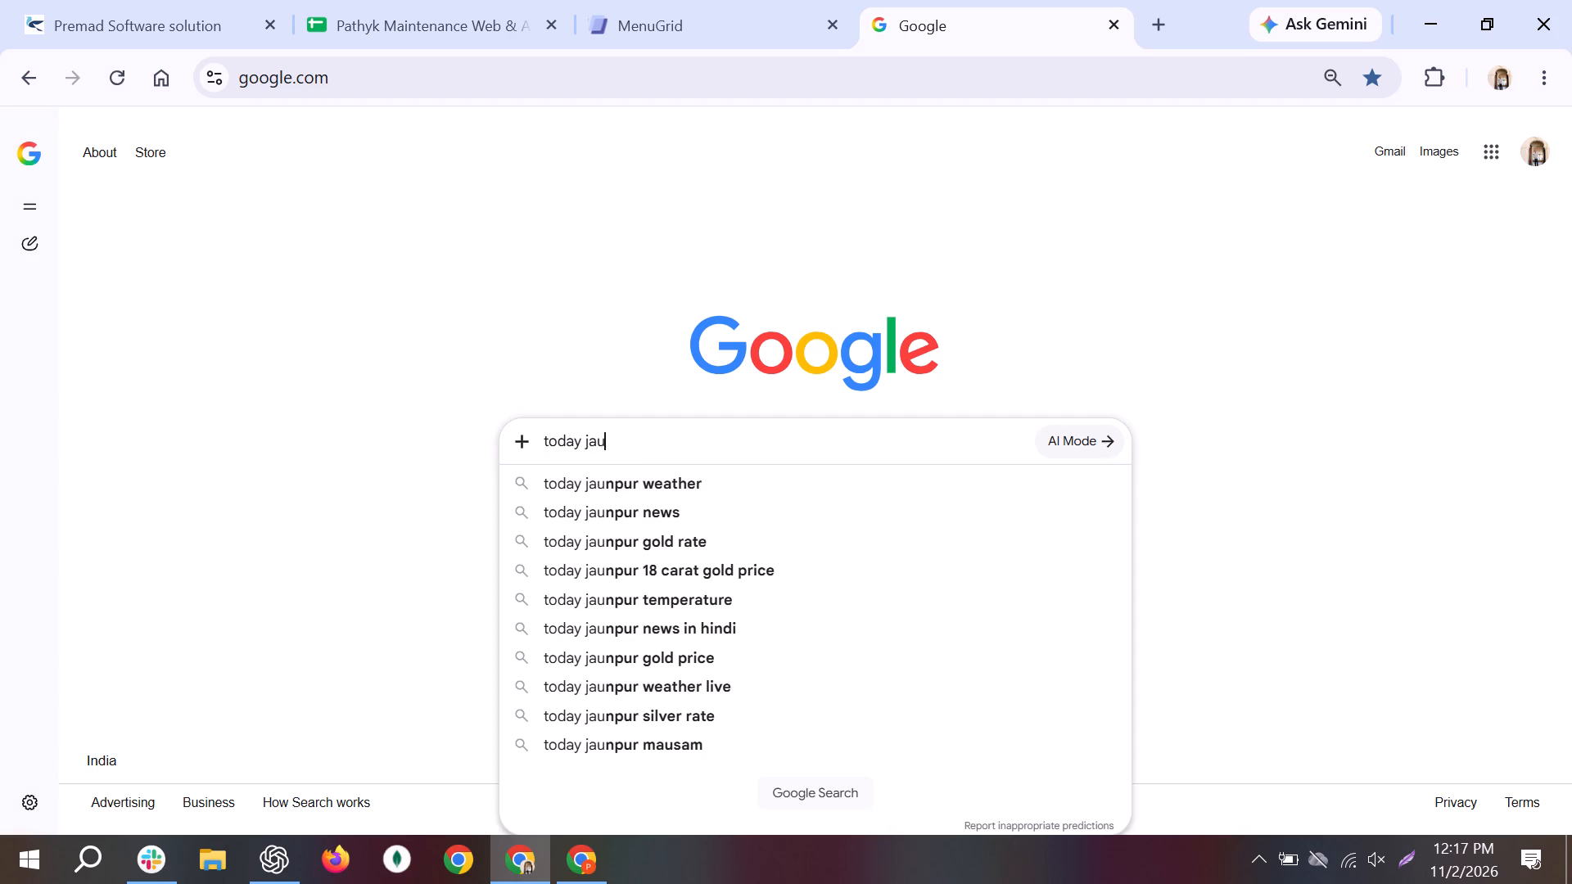
pyautogui.press('BackSpace')
pyautogui.write('ipur silver')
pyautogui.press('space')
pyautogui.press('Down')
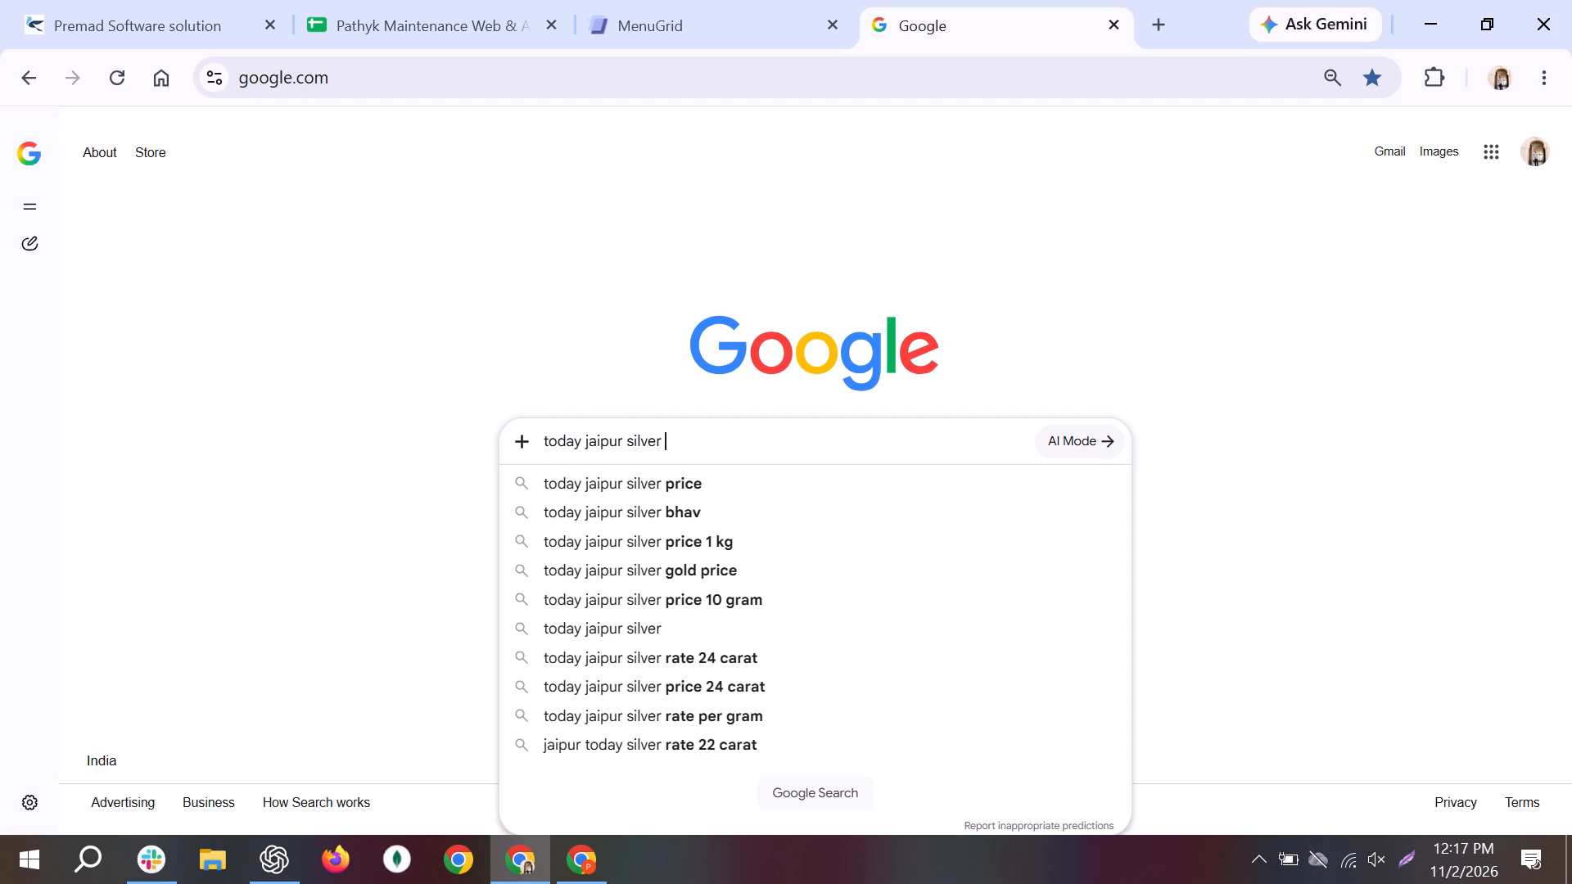
pyautogui.press('Return')
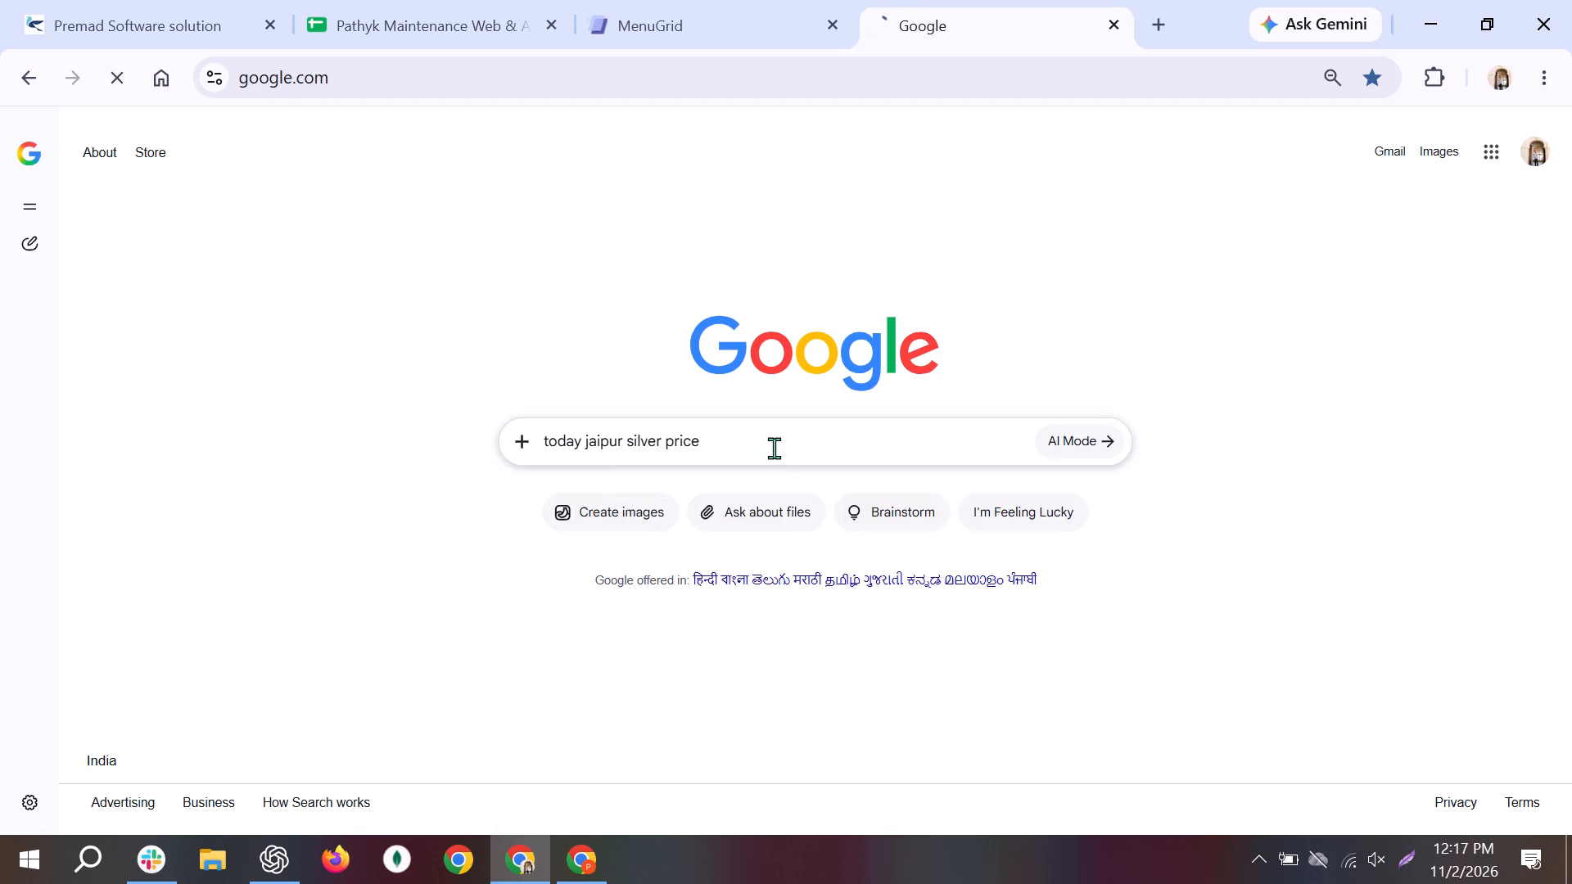
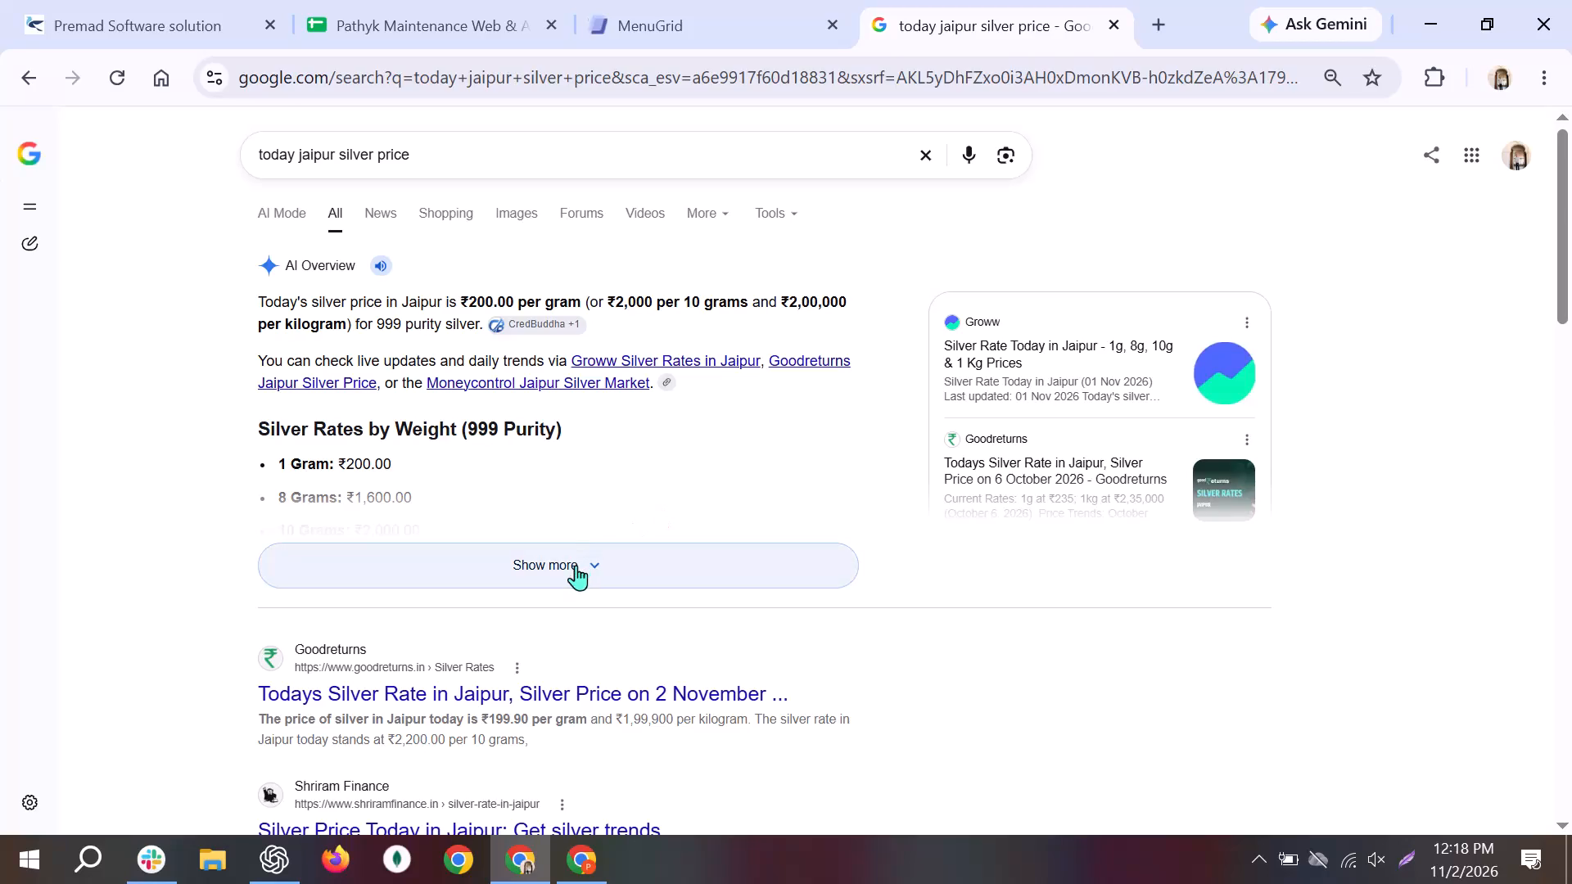
# Expand the full AI overview of Jaipur silver rates to view the prices by weight.
pyautogui.click(576, 565)
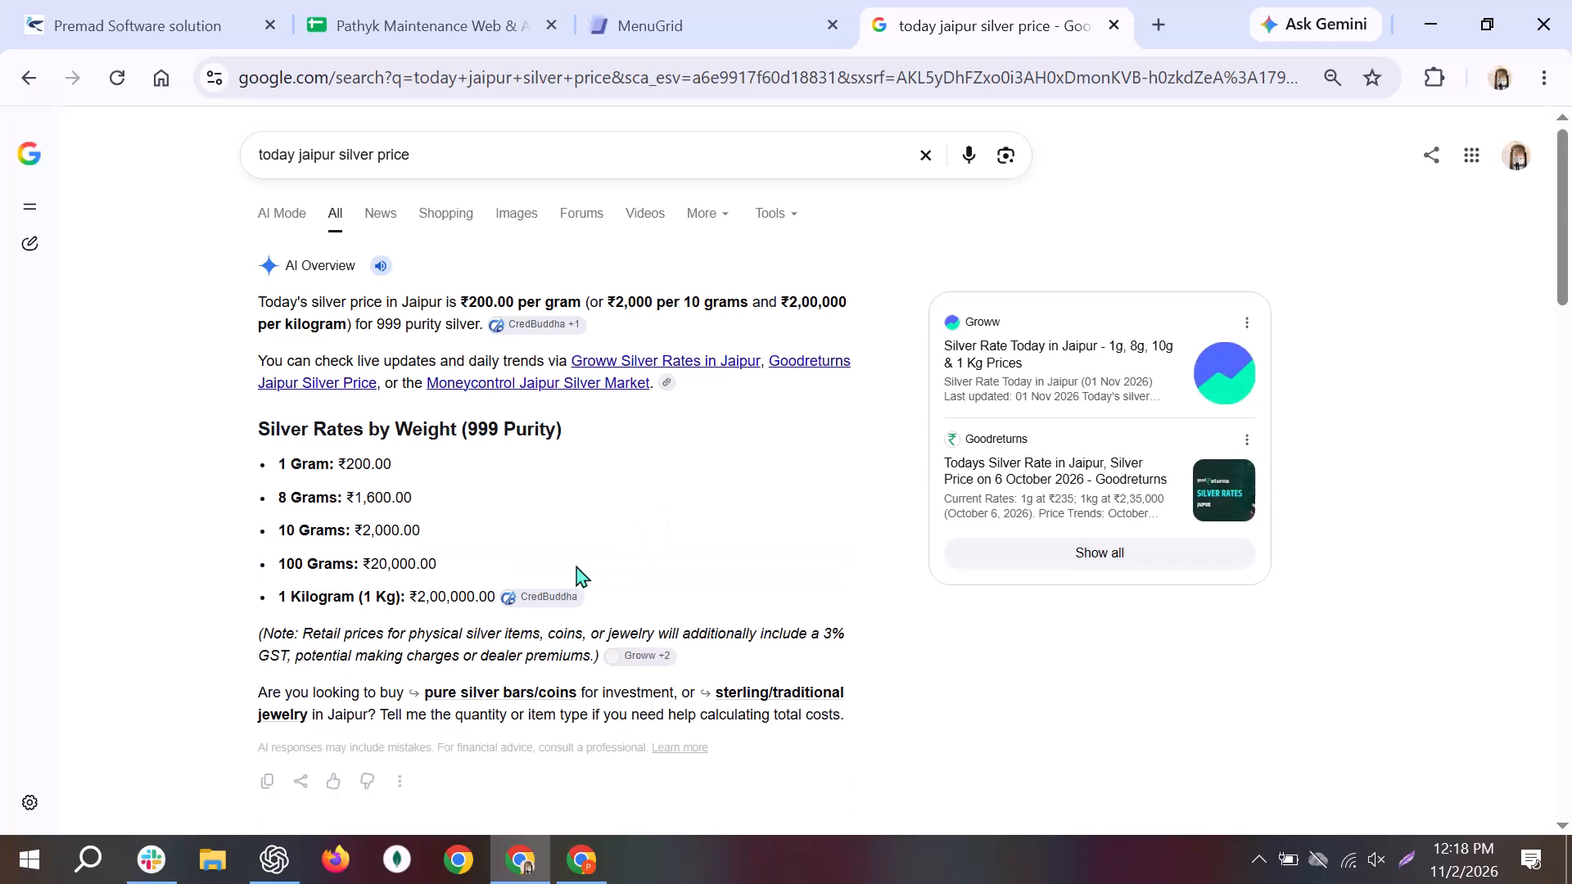
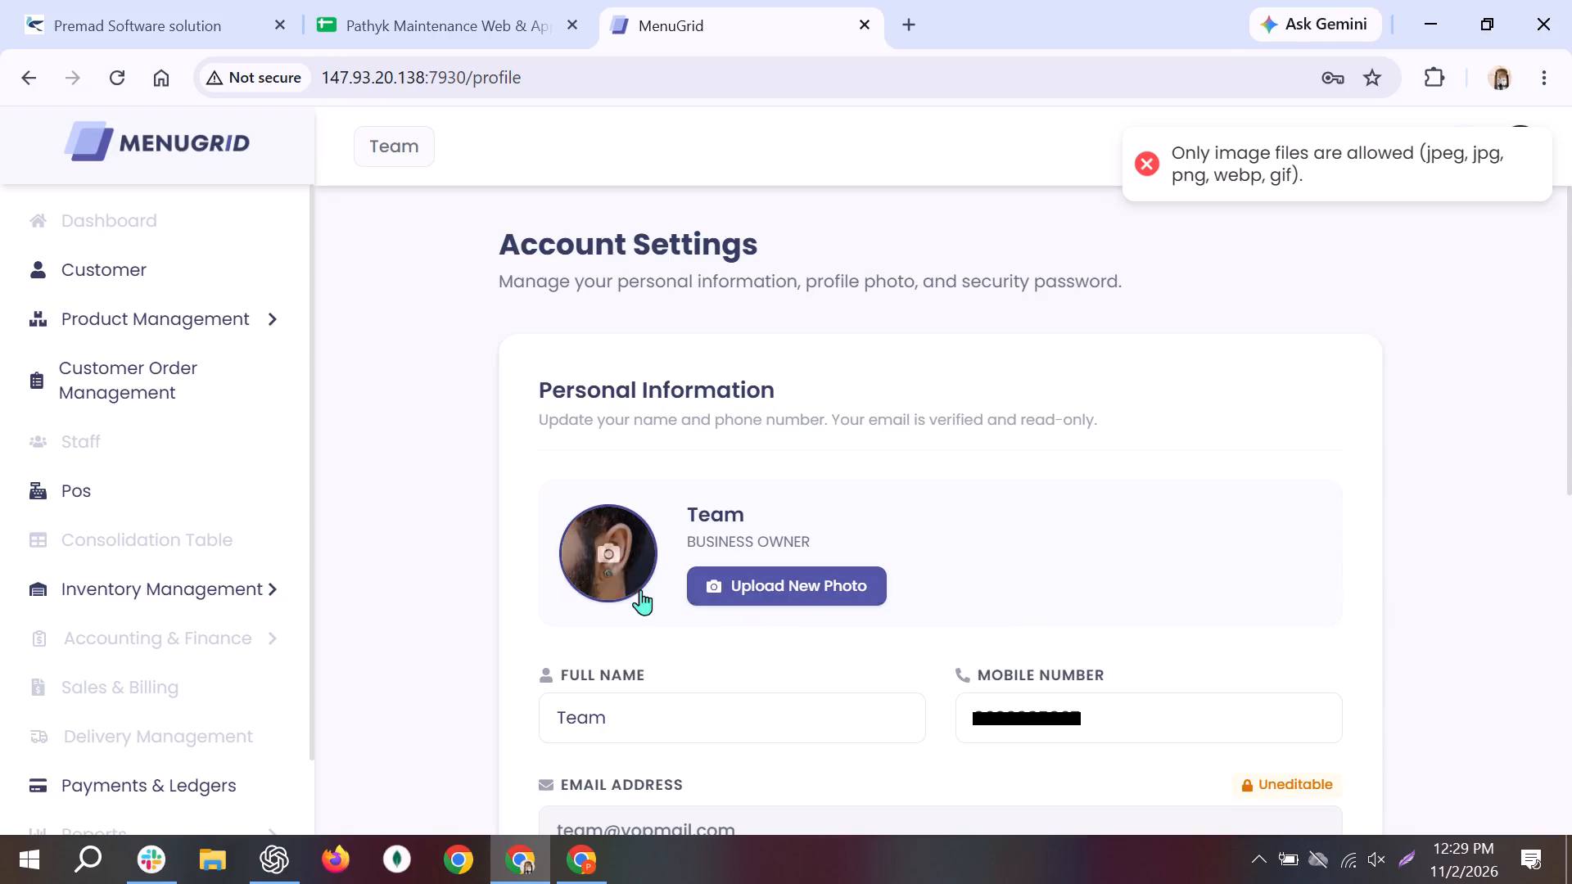
# Replace the account's profile photo with the image shopping (2).webp from the Downloads folder.
pyautogui.click(601, 552)
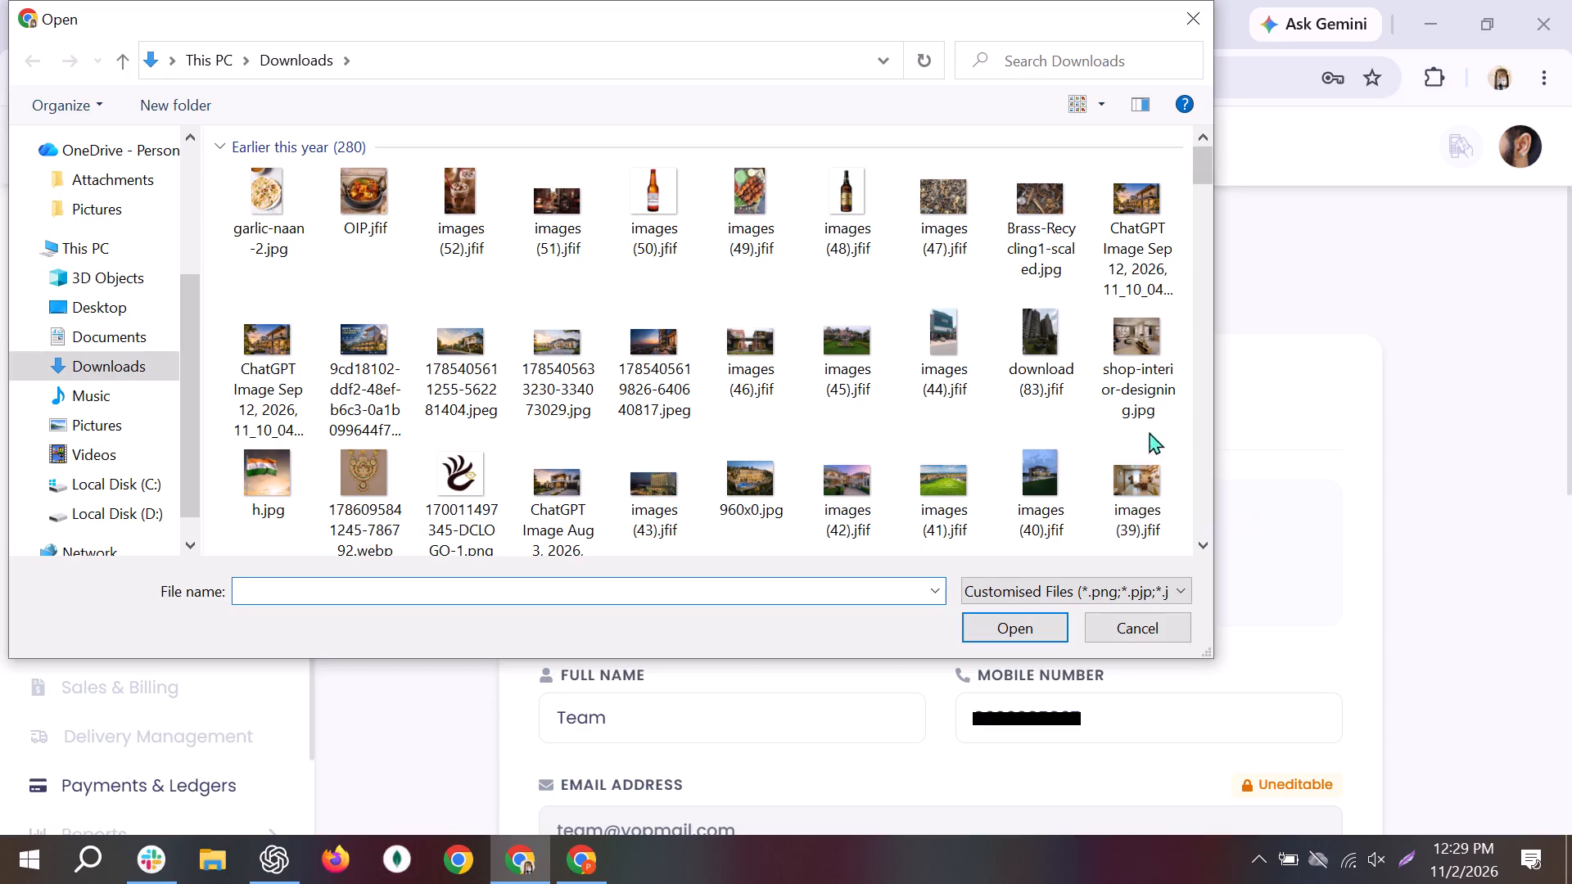
pyautogui.scroll(-4, 1082, 390)
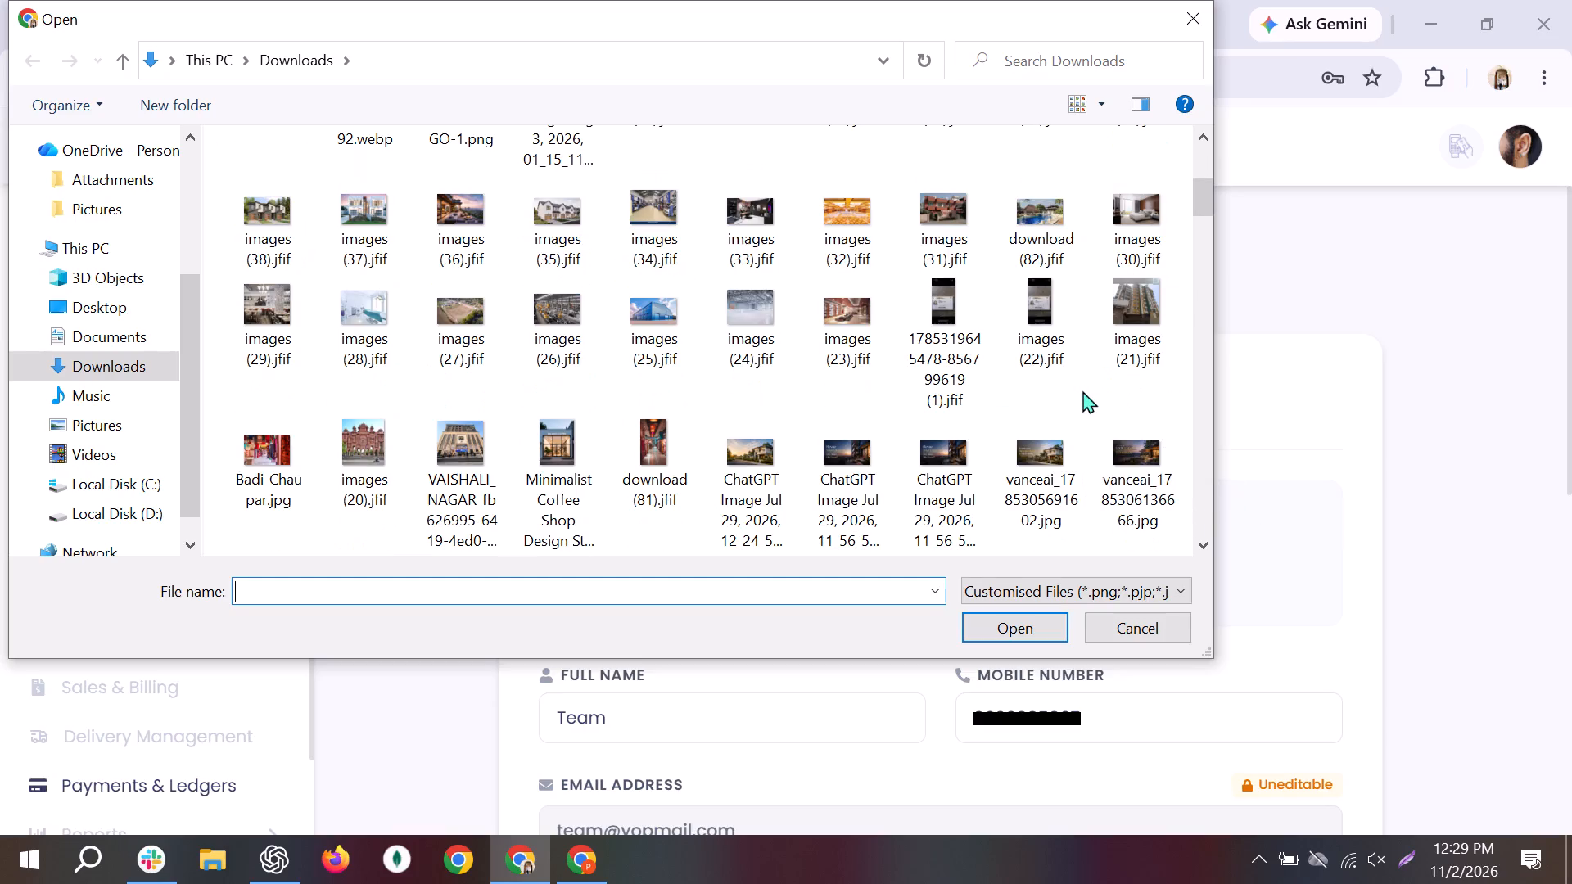
pyautogui.scroll(-2, 1082, 390)
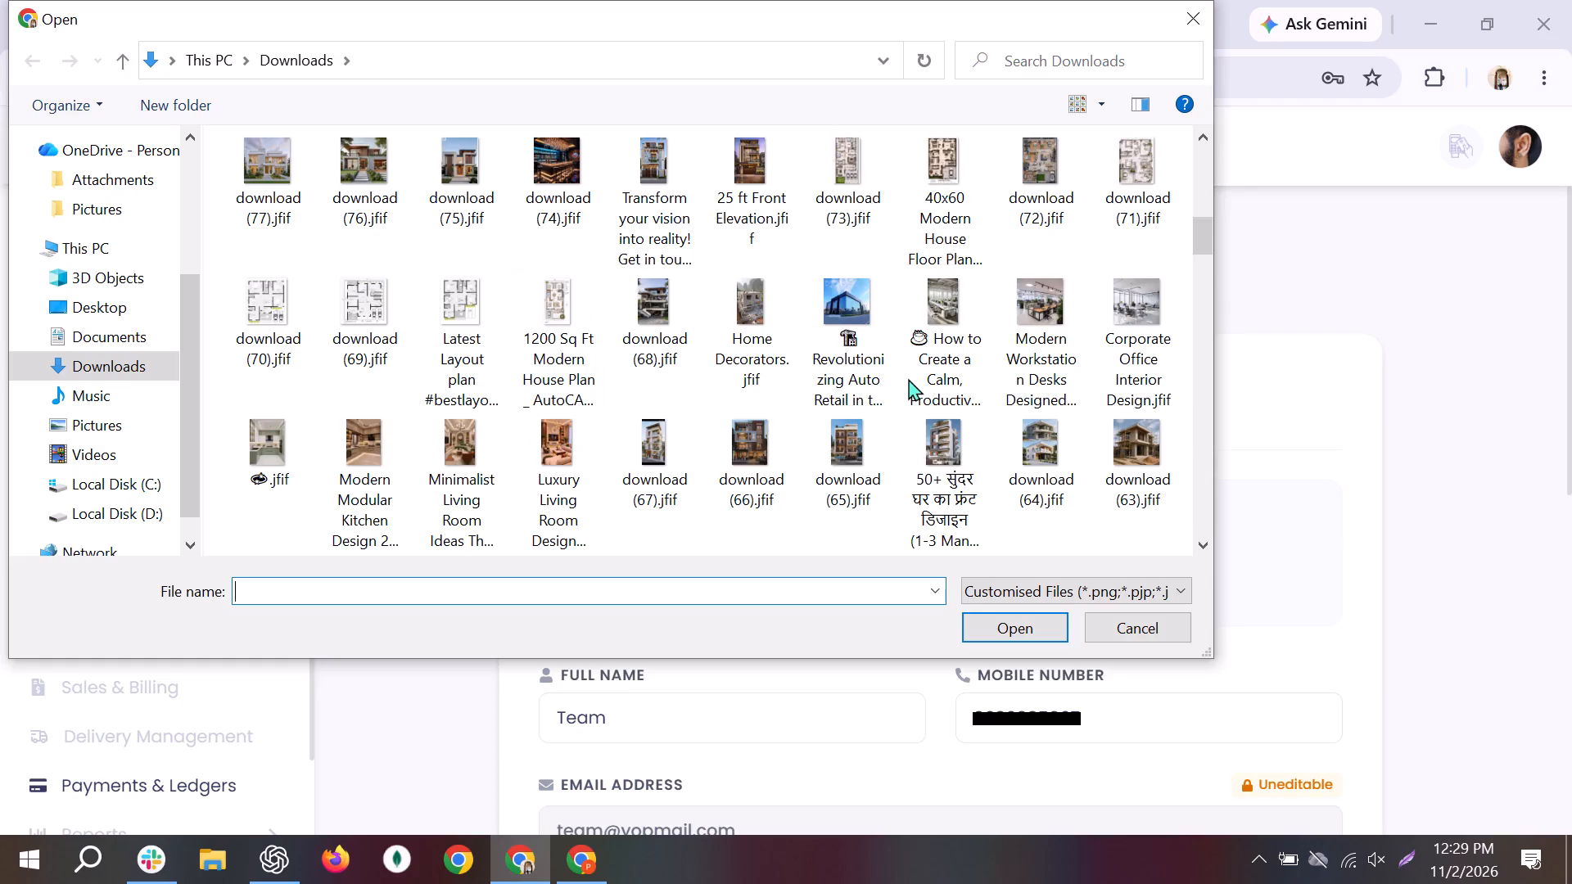
pyautogui.scroll(-2, 908, 378)
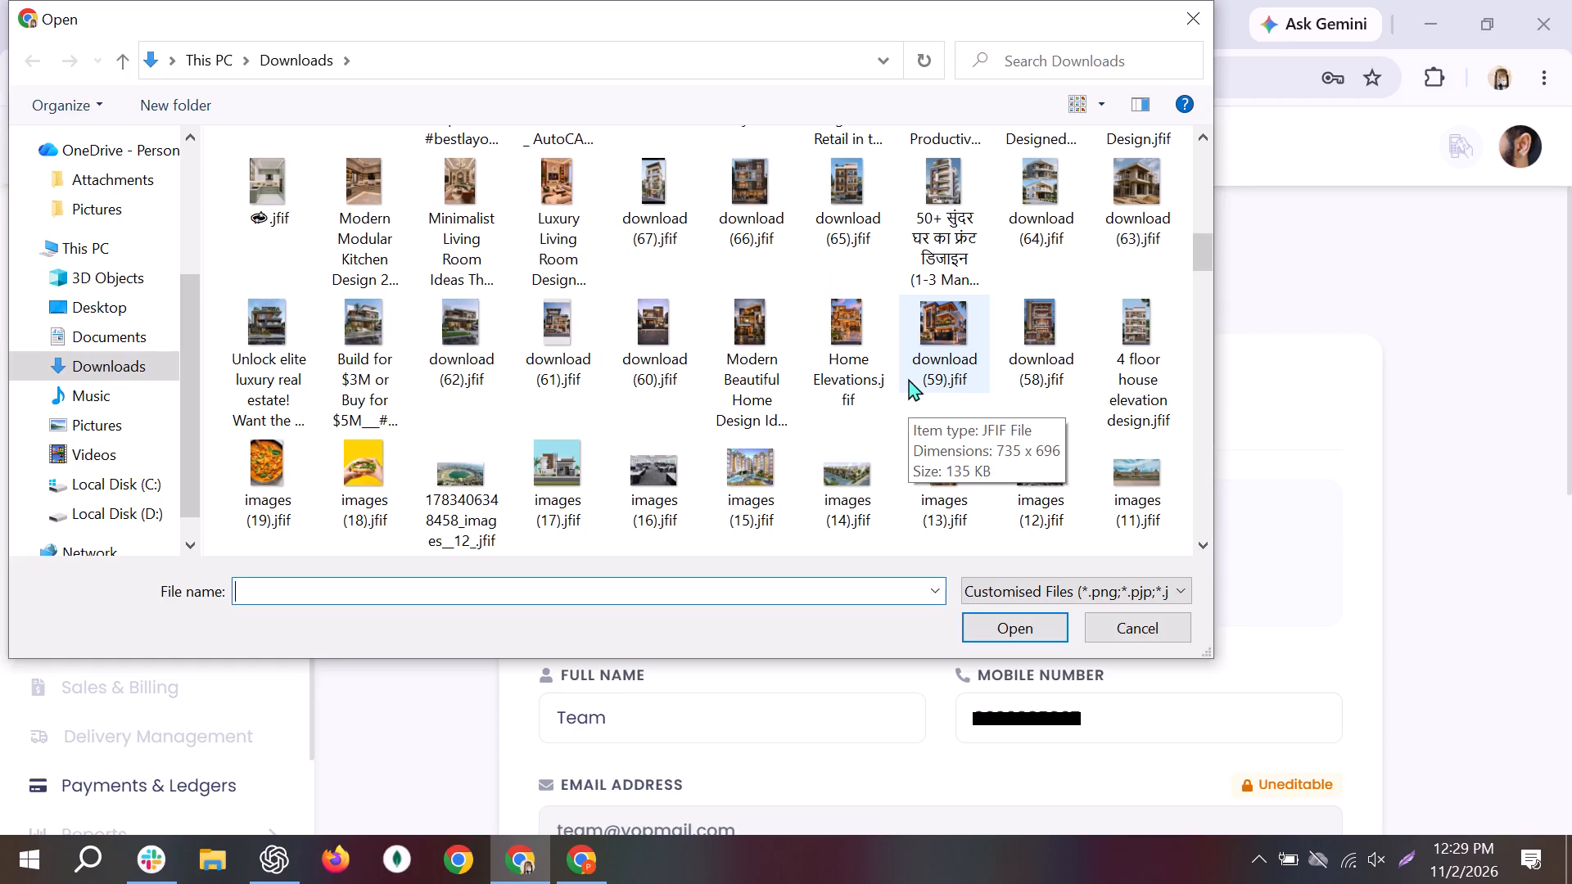
pyautogui.scroll(-2, 908, 378)
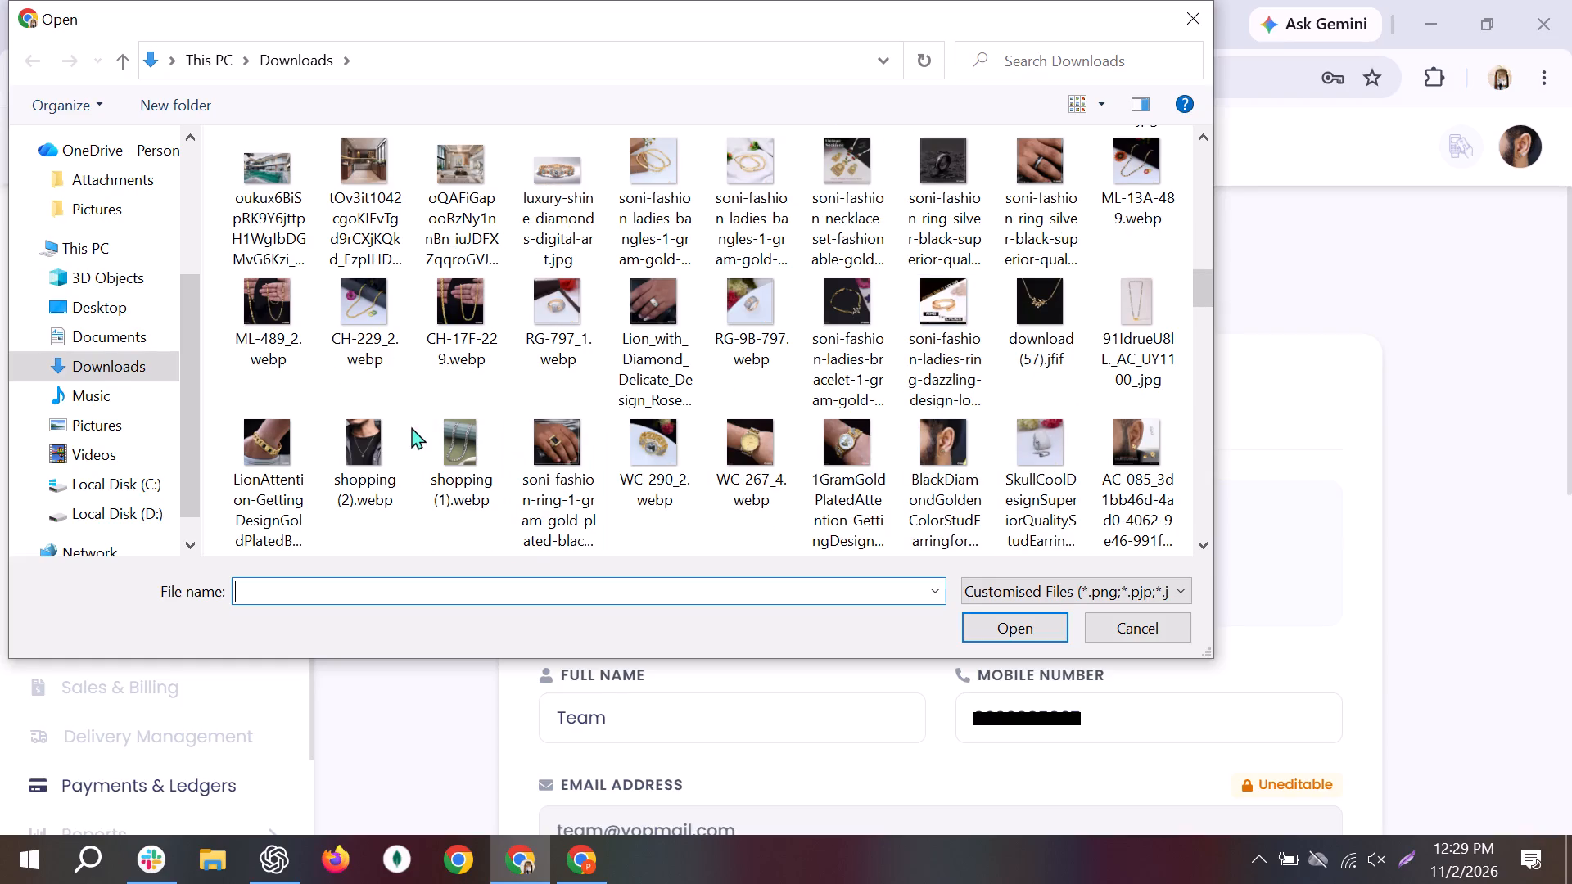
pyautogui.click(360, 429)
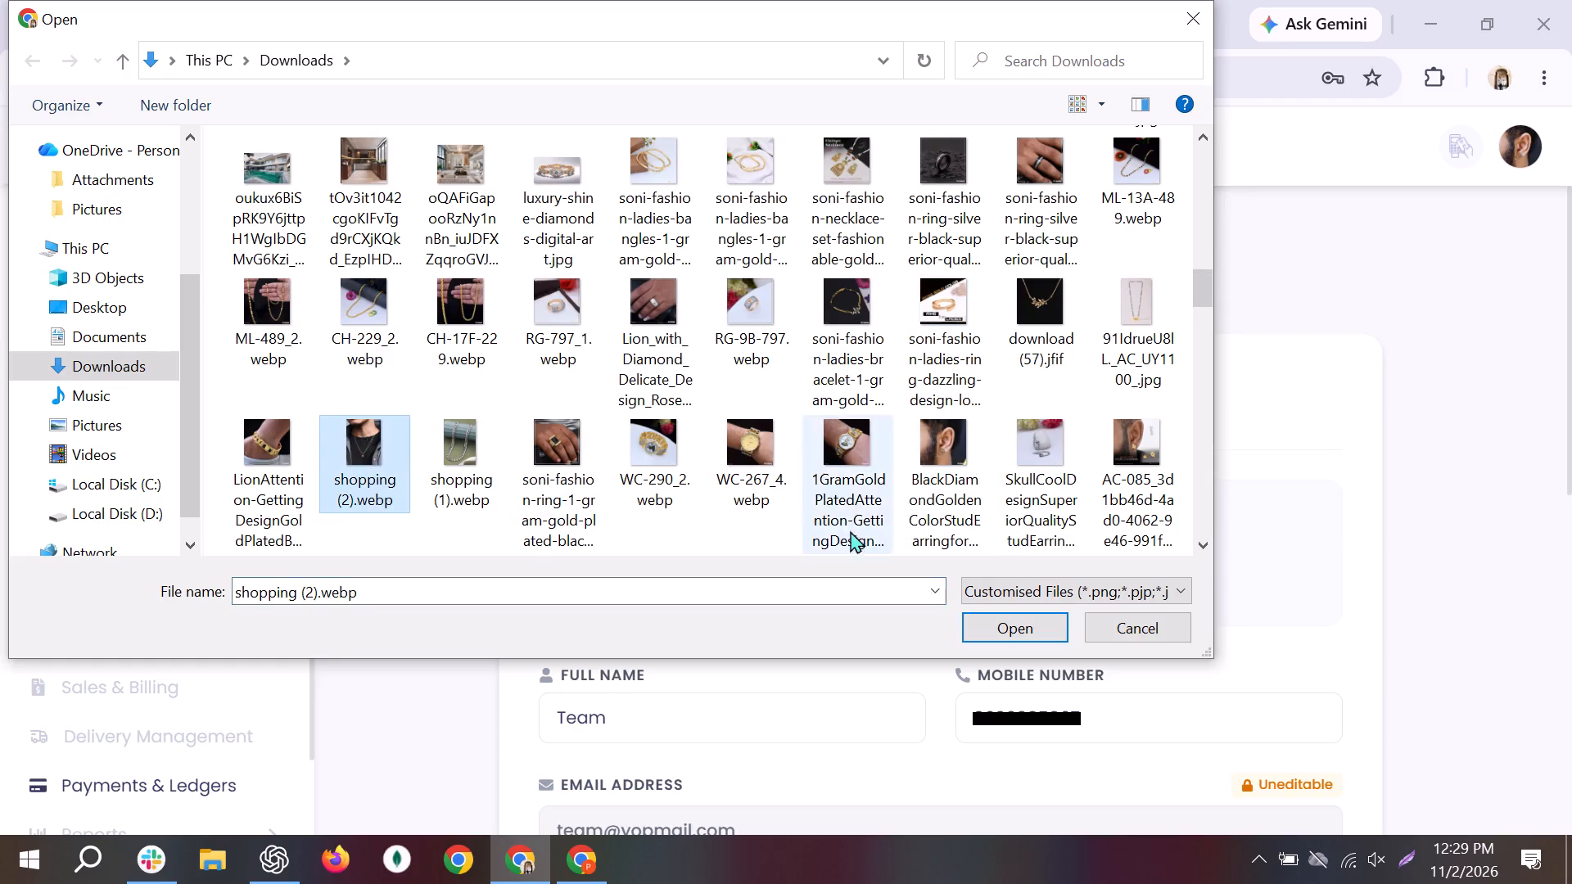
pyautogui.click(987, 632)
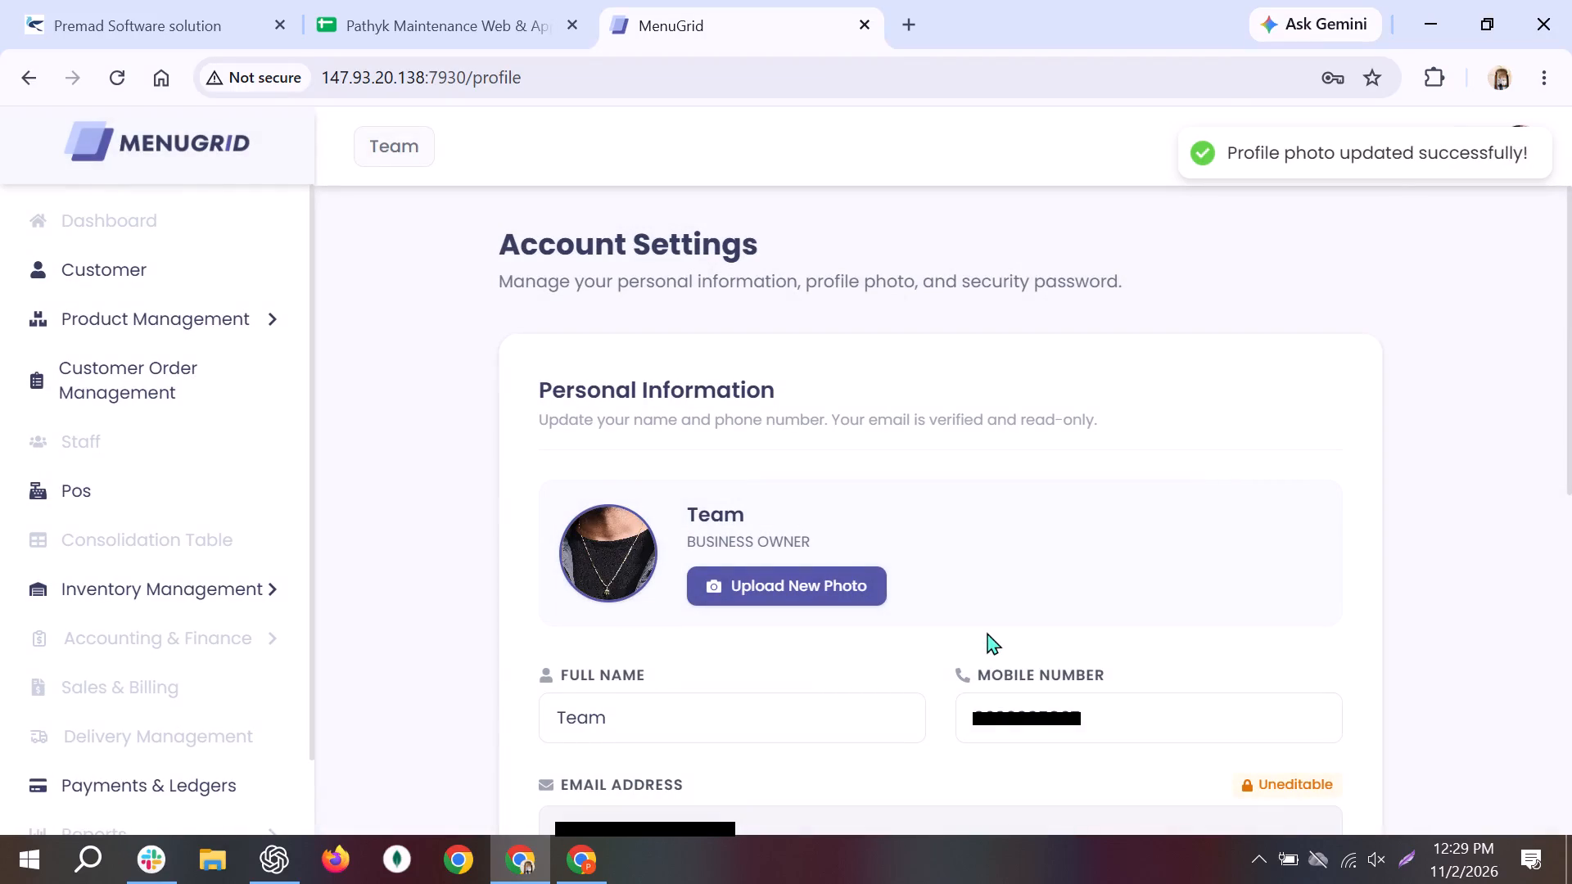
# Open the Customer page and test the faded icon beside the profile photo in the page header.
pyautogui.scroll(-4, 987, 632)
pyautogui.click(91, 271)
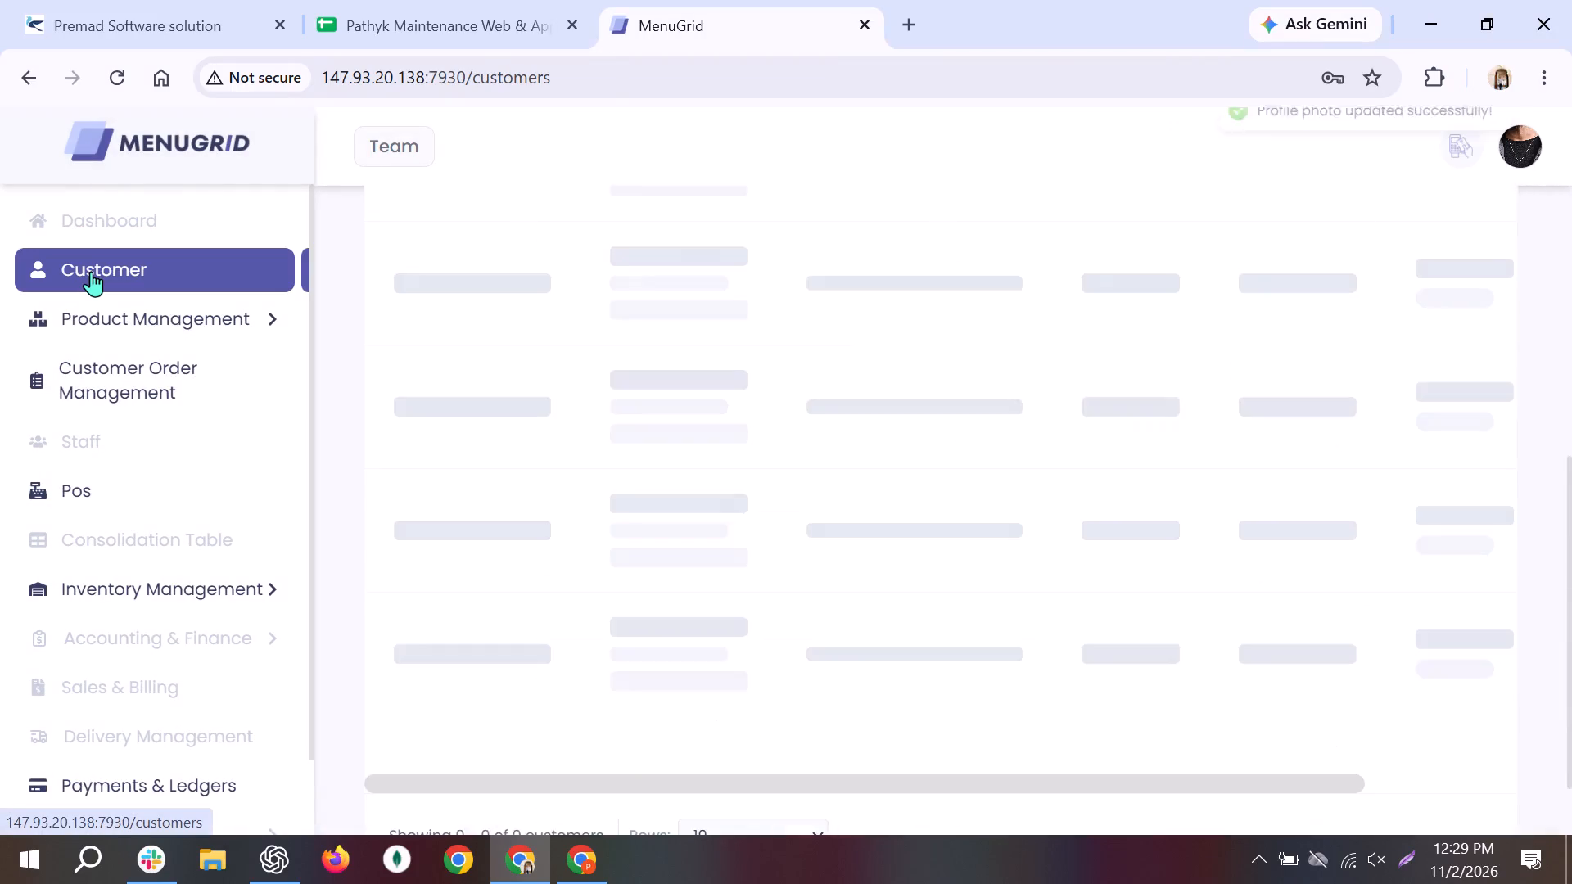
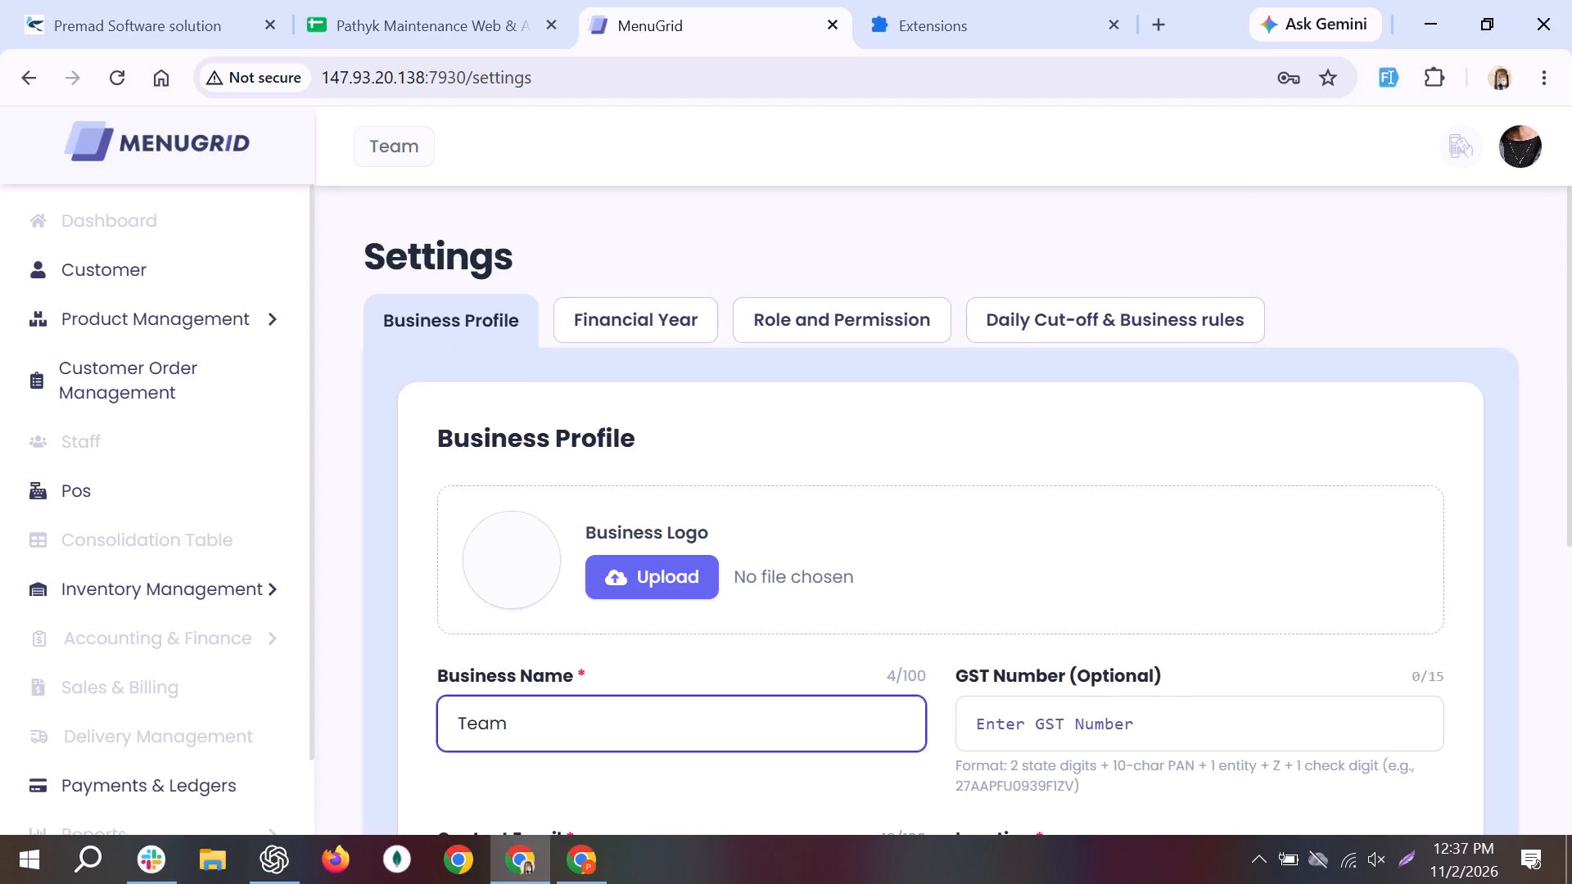
# Set the Business Name in the Business Profile settings to Team Momos Wala.
pyautogui.press('m')
pyautogui.press('BackSpace')
pyautogui.press('space')
pyautogui.write('m')
pyautogui.press('BackSpace')
pyautogui.press('BackSpace')
pyautogui.press('BackSpace')
pyautogui.press('BackSpace')
pyautogui.press('BackSpace')
pyautogui.press('BackSpace')
pyautogui.press('BackSpace')
pyautogui.press('BackSpace')
pyautogui.press('BackSpace')
pyautogui.press('BackSpace')
pyautogui.press('BackSpace')
pyautogui.press('BackSpace')
pyautogui.press('BackSpace')
pyautogui.press('BackSpace')
pyautogui.press('BackSpace')
pyautogui.press('BackSpace')
pyautogui.press('BackSpace')
pyautogui.press('t')
pyautogui.press('BackSpace')
pyautogui.press('BackSpace')
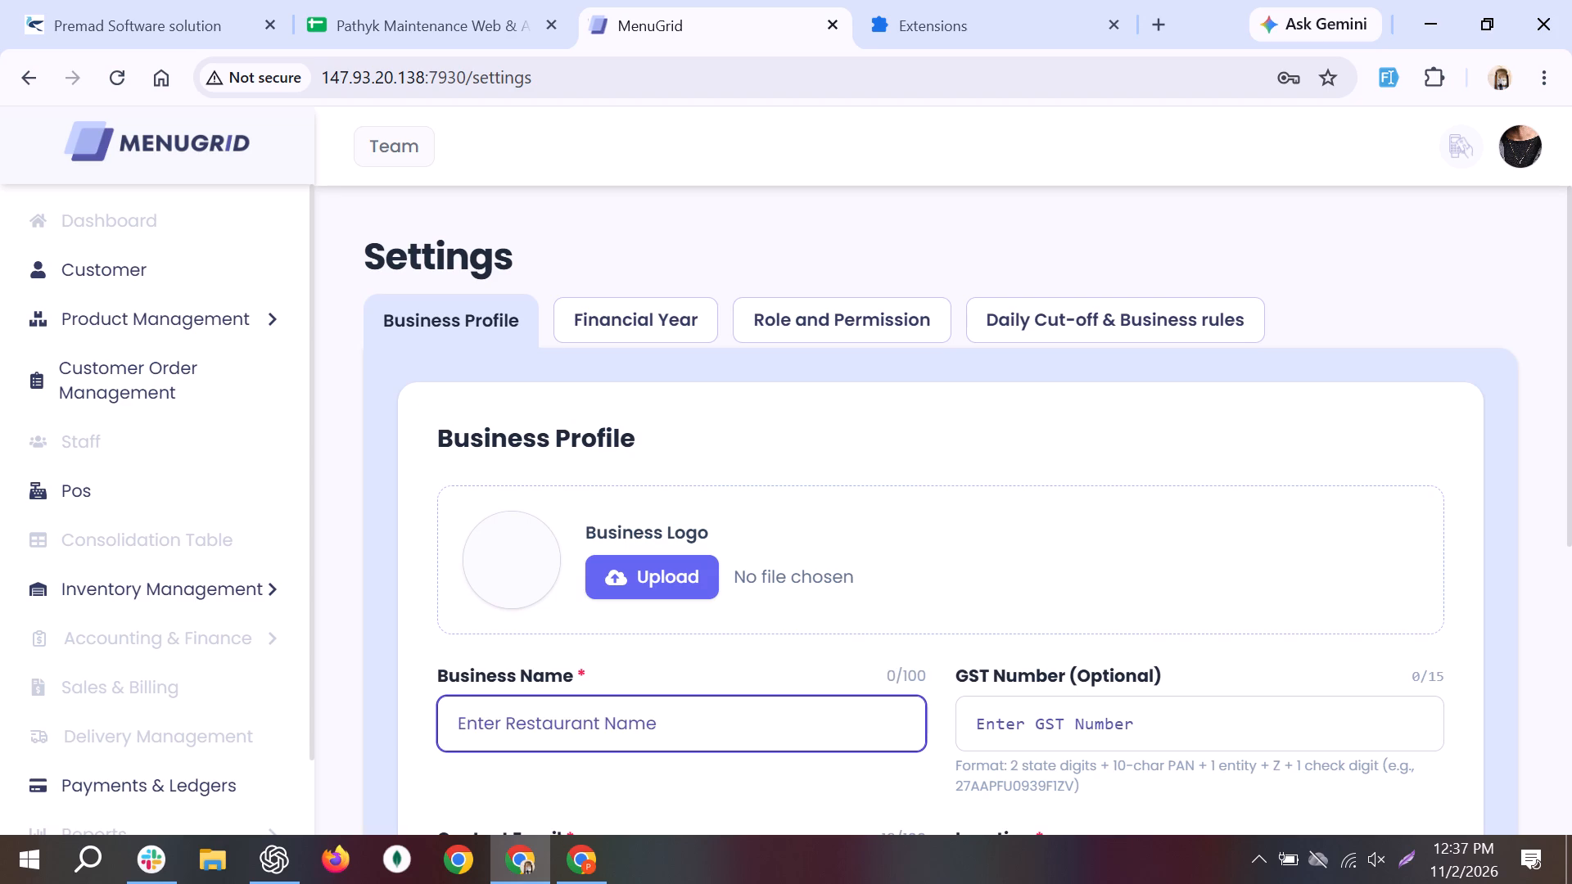
pyautogui.write('Team mo')
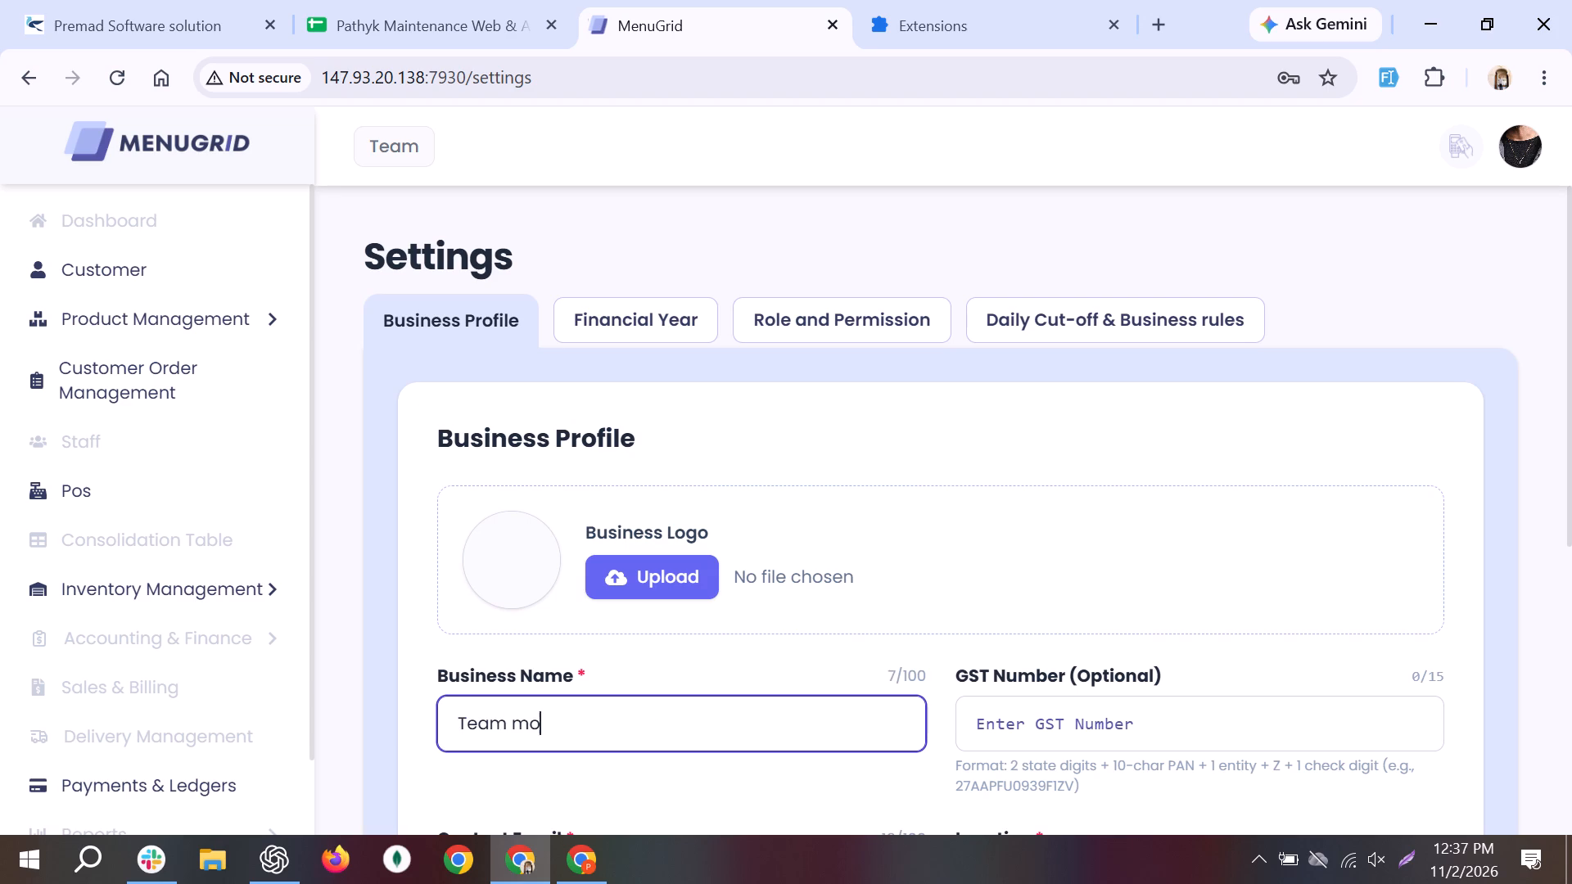
pyautogui.press('BackSpace')
pyautogui.press('BackSpace')
pyautogui.write('Momo')
pyautogui.write('s wa')
pyautogui.press('BackSpace')
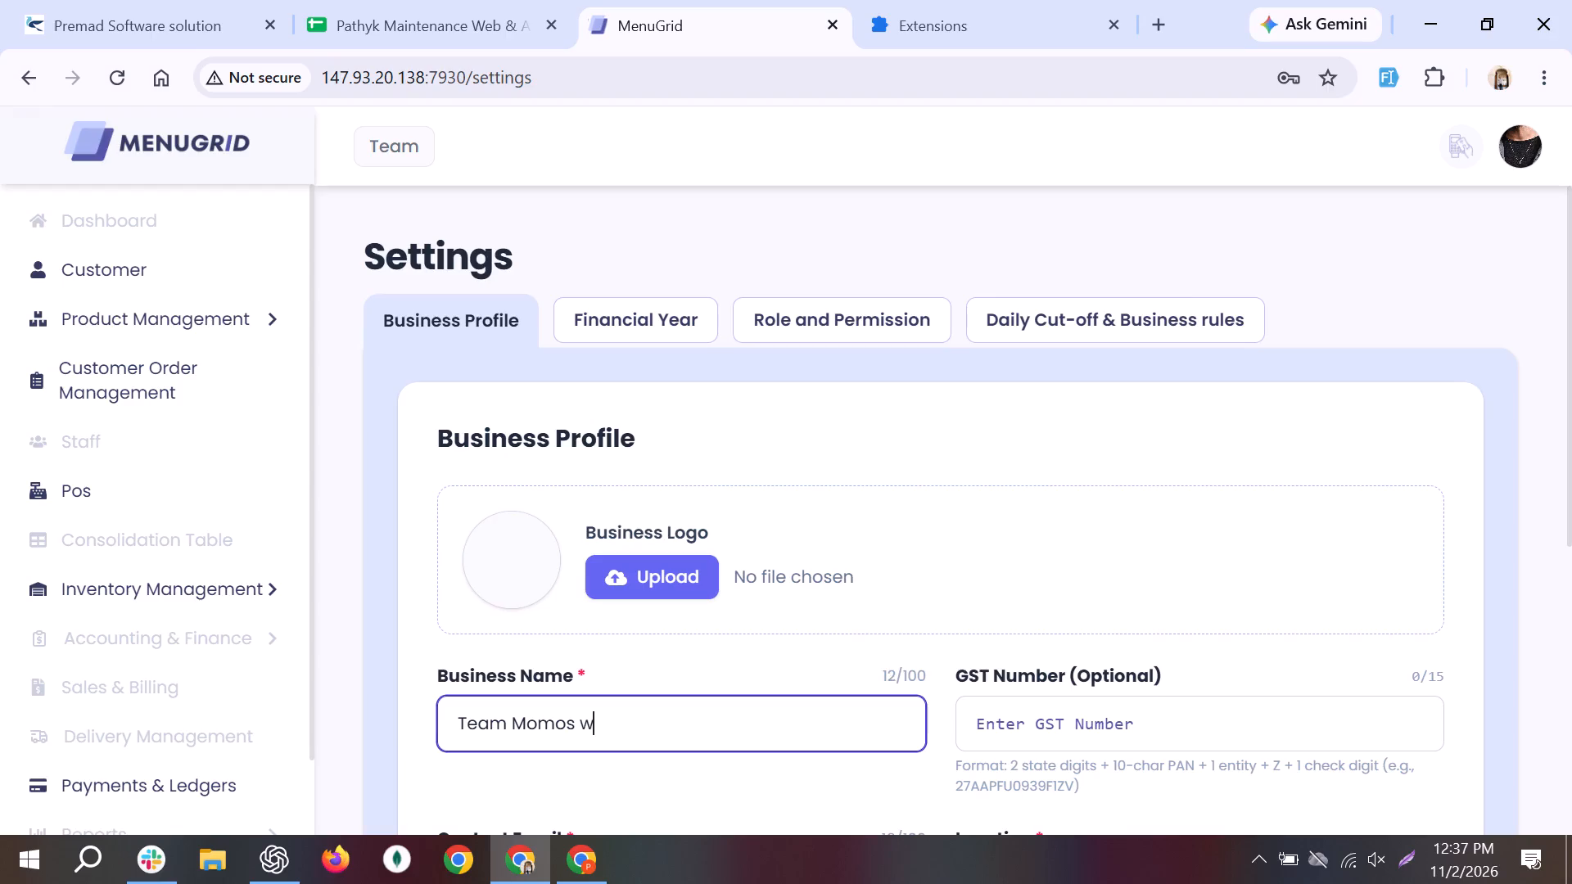
pyautogui.press('BackSpace')
pyautogui.write('Wala')
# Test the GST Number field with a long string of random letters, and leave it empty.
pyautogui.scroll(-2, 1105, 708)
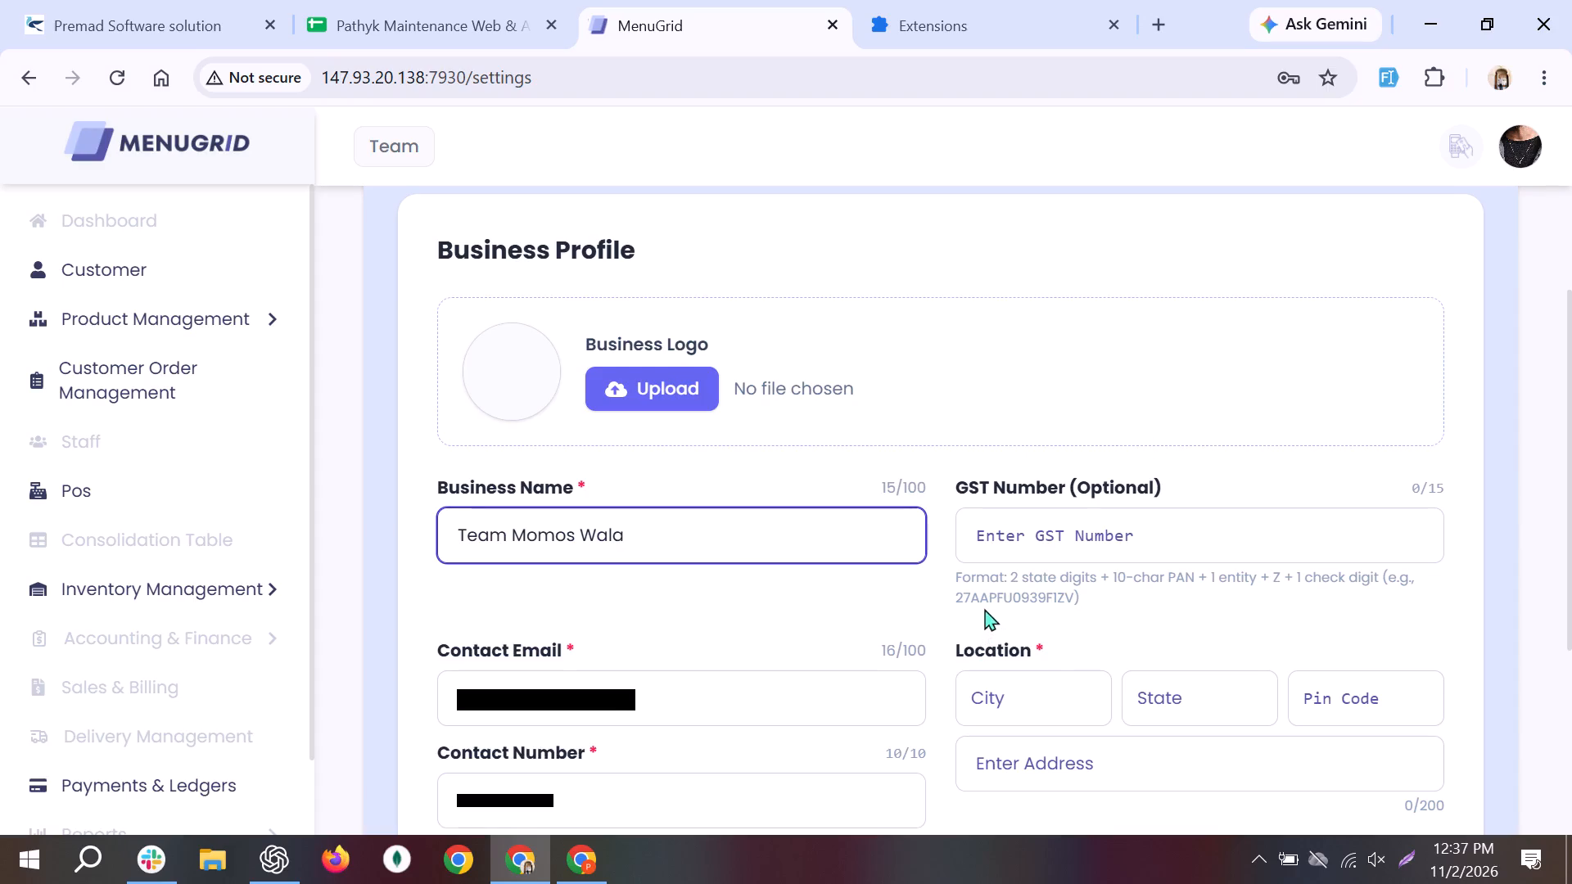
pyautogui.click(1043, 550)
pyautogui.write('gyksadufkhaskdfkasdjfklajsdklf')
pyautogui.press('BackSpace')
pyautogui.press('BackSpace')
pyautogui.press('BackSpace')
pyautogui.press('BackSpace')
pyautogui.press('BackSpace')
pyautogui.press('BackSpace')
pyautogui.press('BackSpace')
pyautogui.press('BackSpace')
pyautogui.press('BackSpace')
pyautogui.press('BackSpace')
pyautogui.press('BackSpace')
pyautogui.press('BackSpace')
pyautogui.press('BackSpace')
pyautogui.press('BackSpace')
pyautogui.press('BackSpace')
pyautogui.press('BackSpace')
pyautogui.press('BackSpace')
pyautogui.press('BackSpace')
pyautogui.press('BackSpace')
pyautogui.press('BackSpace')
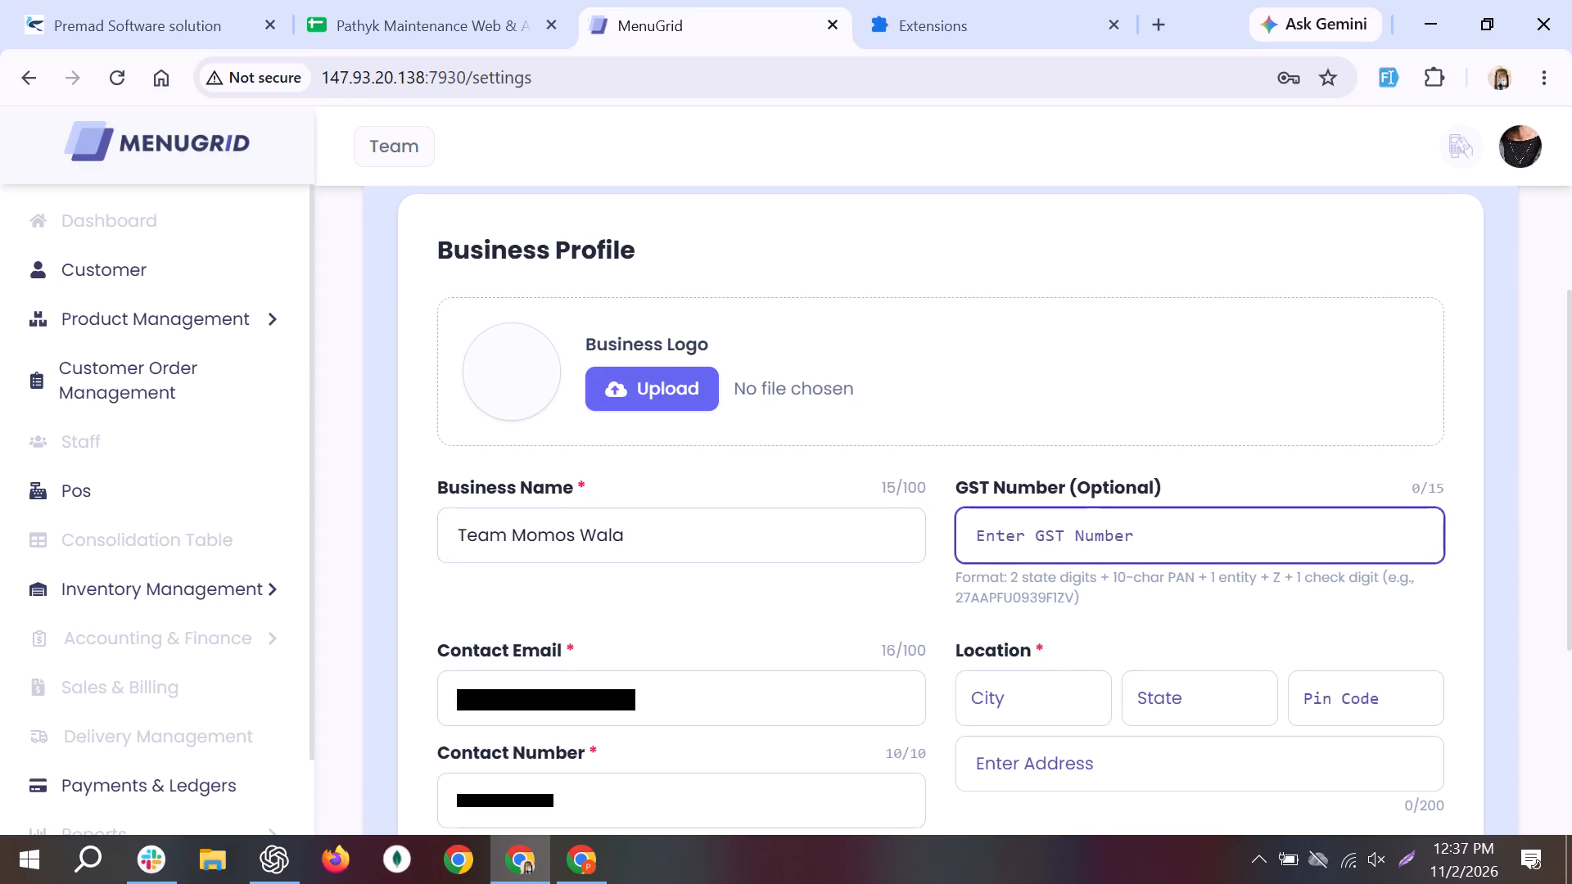
# Fill the GST Number with the sample number from its format hint and try adding extra characters beyond it.
pyautogui.tripleClick(971, 601)
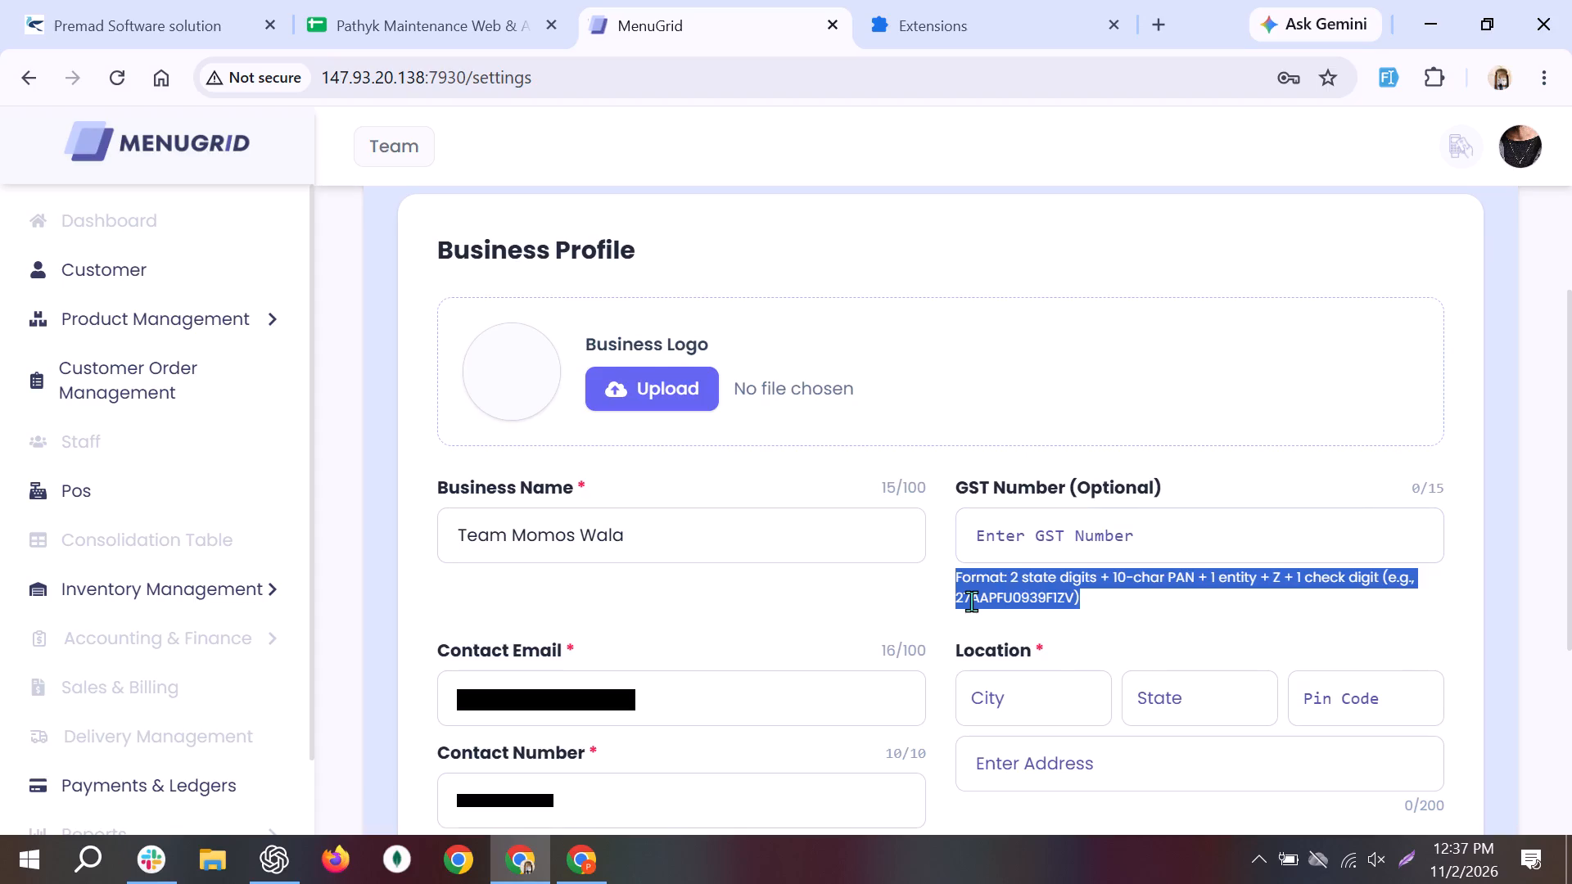
pyautogui.doubleClick(971, 601)
pyautogui.hotkey('ctrl', 'c')
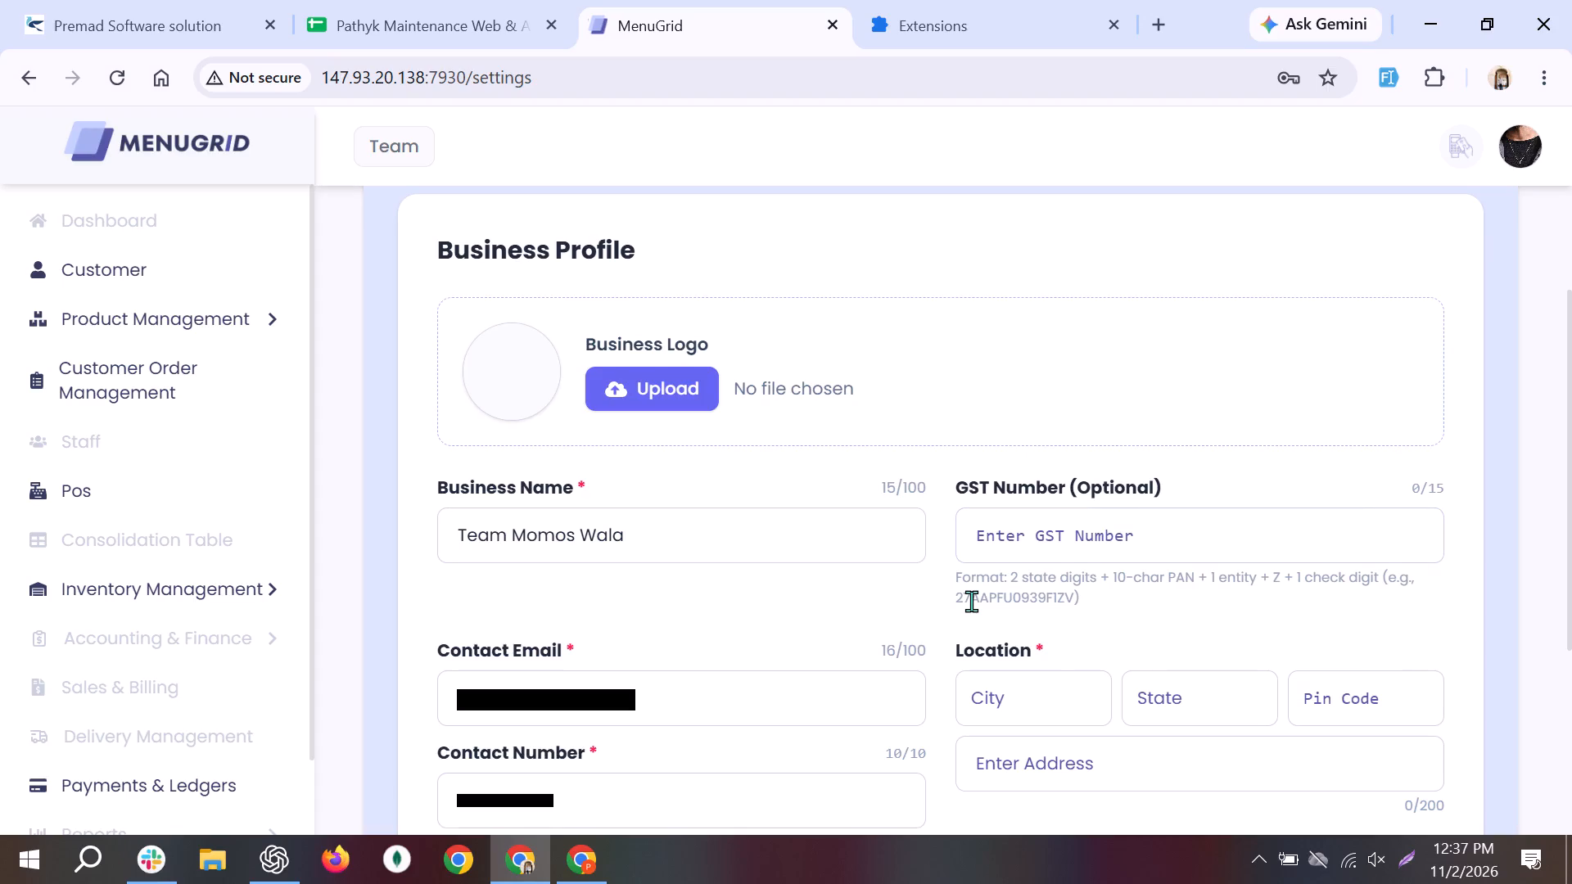
pyautogui.click(1008, 543)
pyautogui.hotkey('ctrl', 'v')
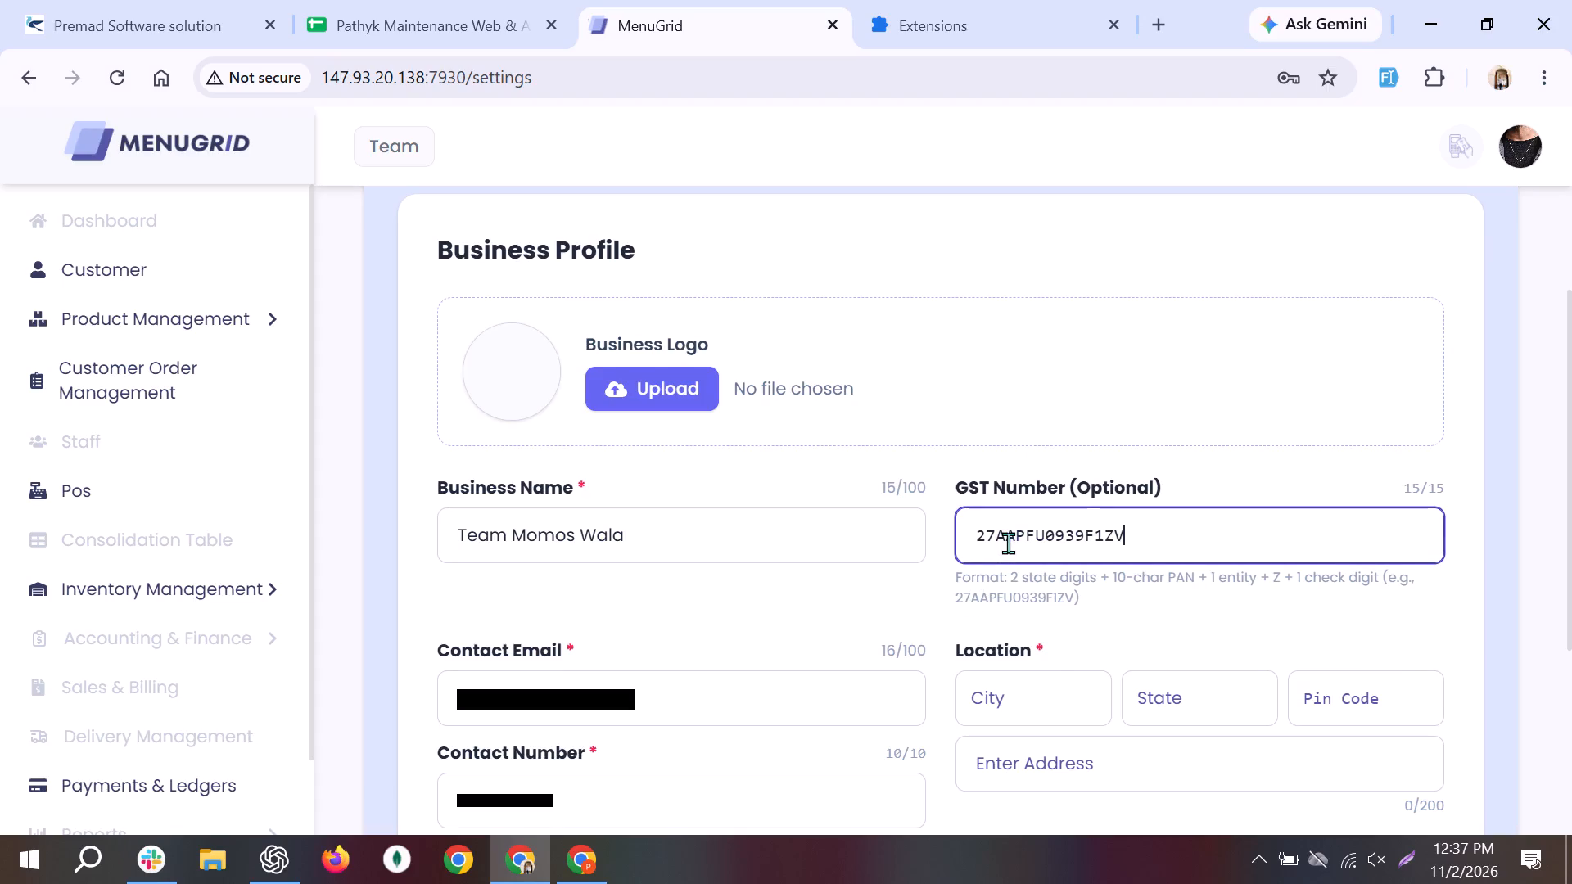
pyautogui.press('space')
pyautogui.press('space')
pyautogui.write('we')
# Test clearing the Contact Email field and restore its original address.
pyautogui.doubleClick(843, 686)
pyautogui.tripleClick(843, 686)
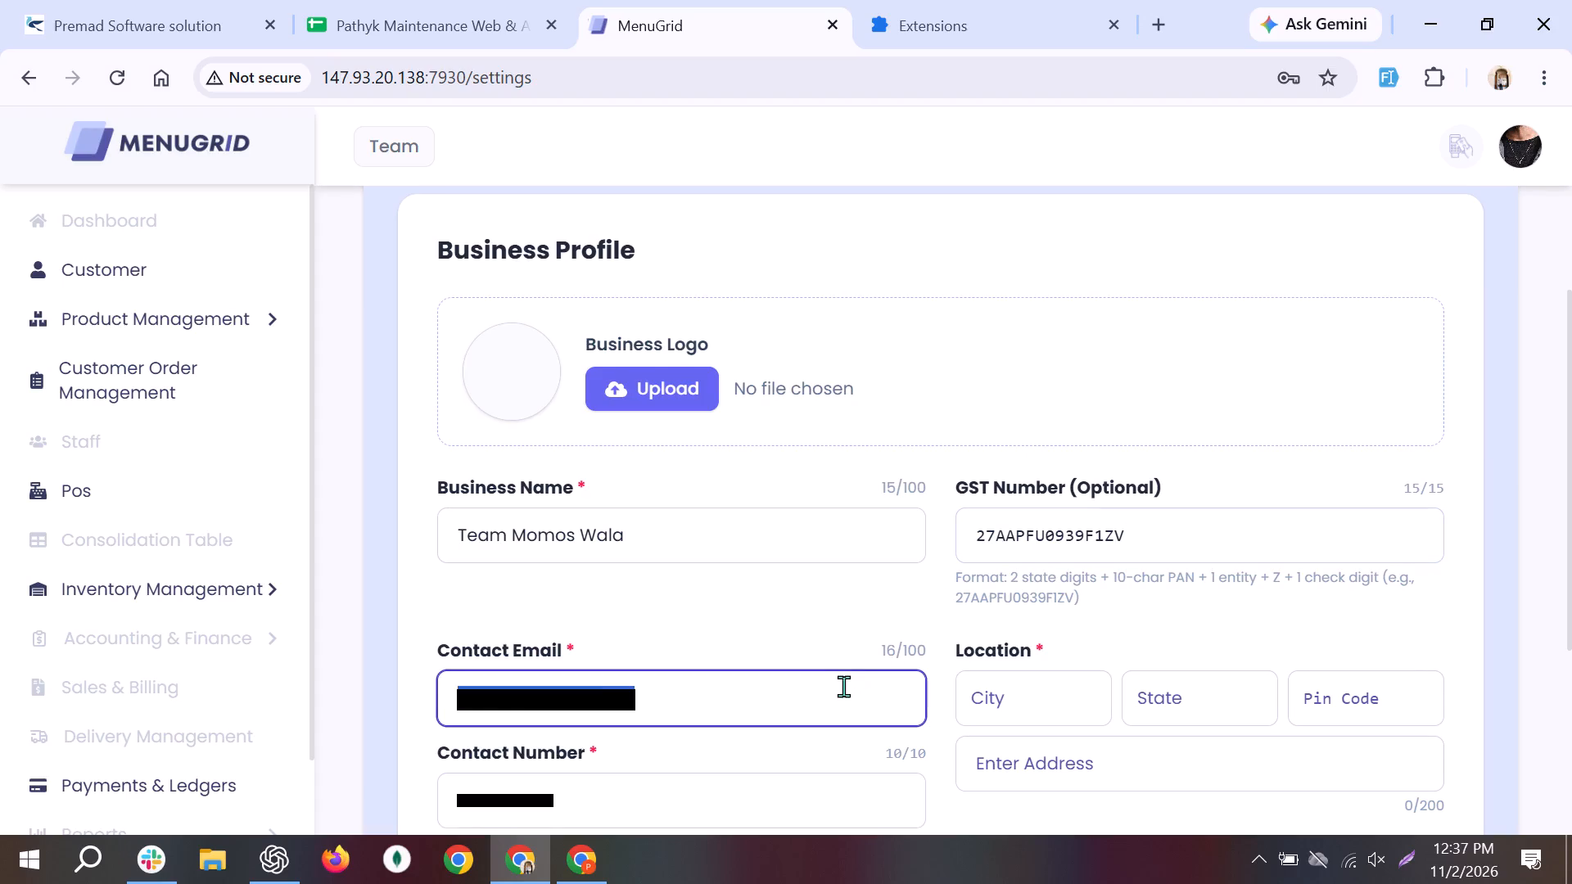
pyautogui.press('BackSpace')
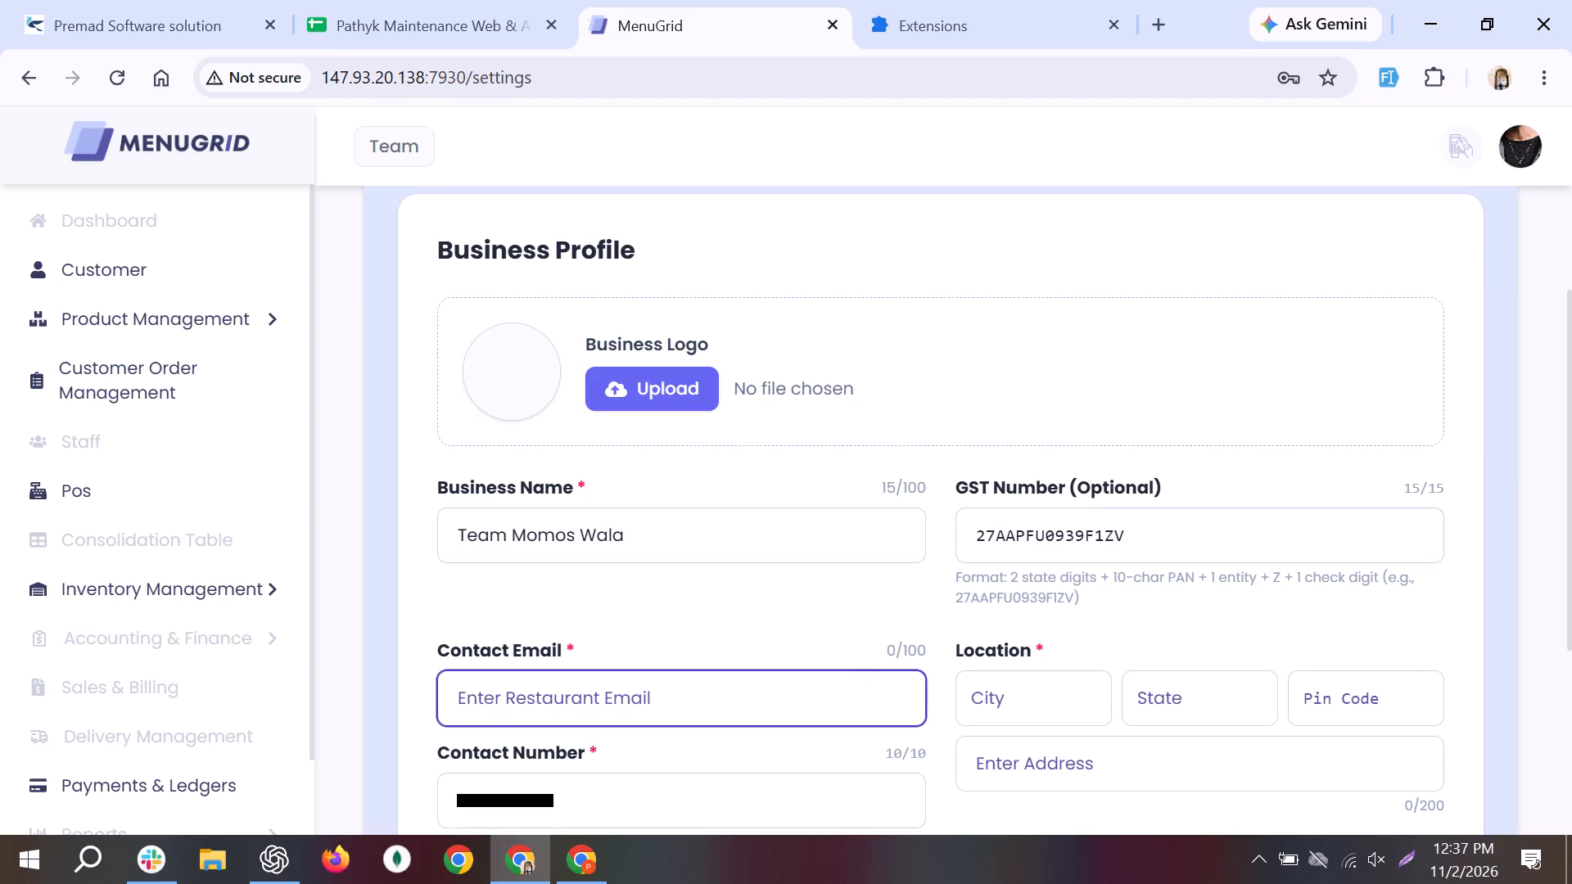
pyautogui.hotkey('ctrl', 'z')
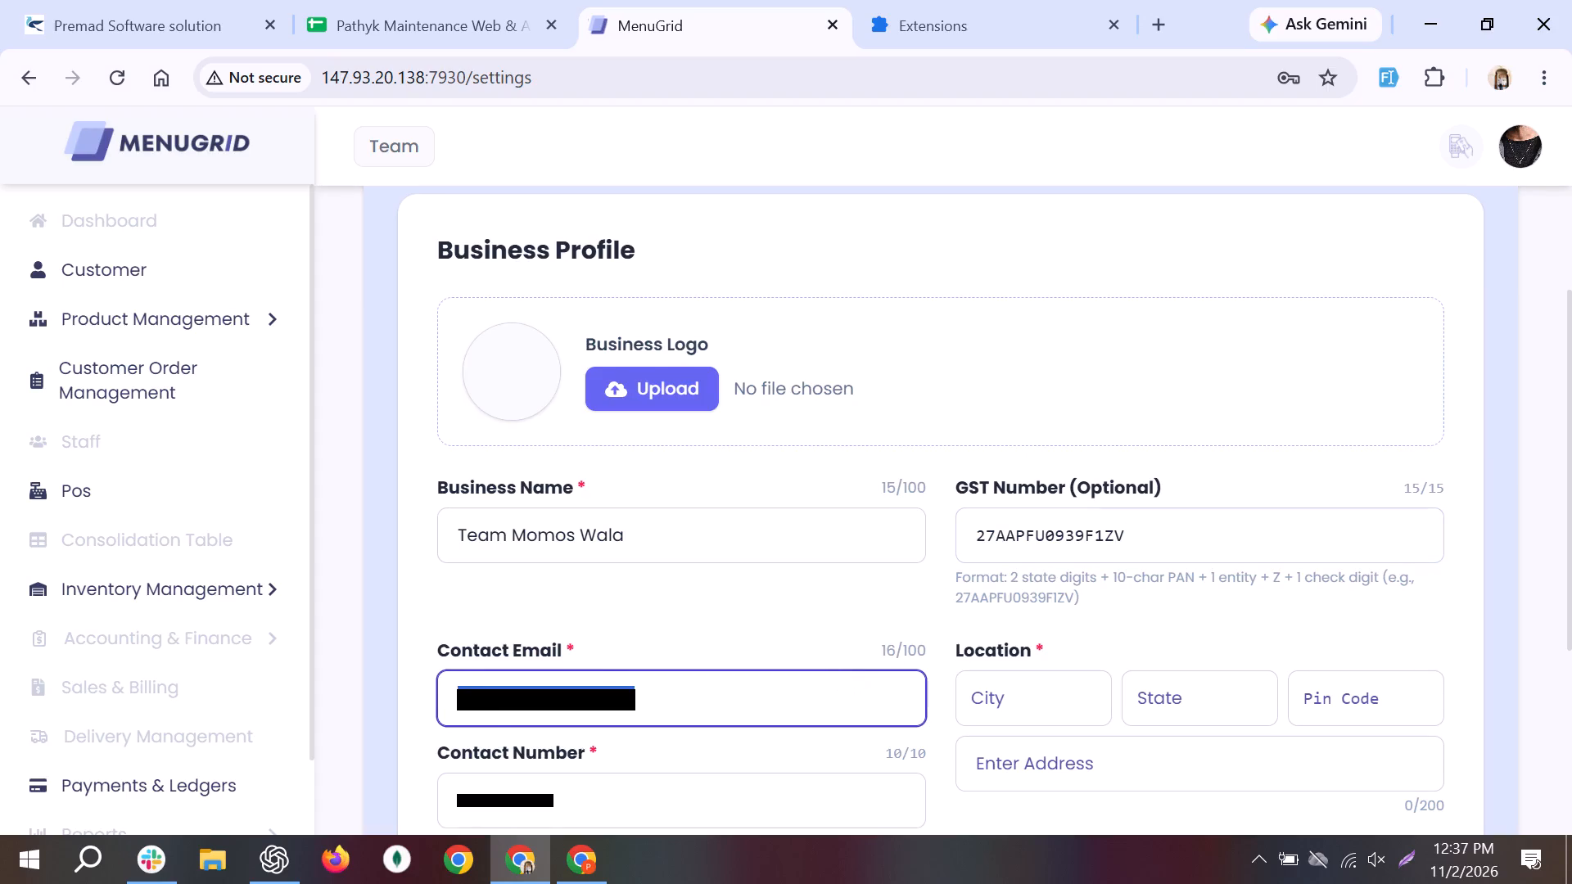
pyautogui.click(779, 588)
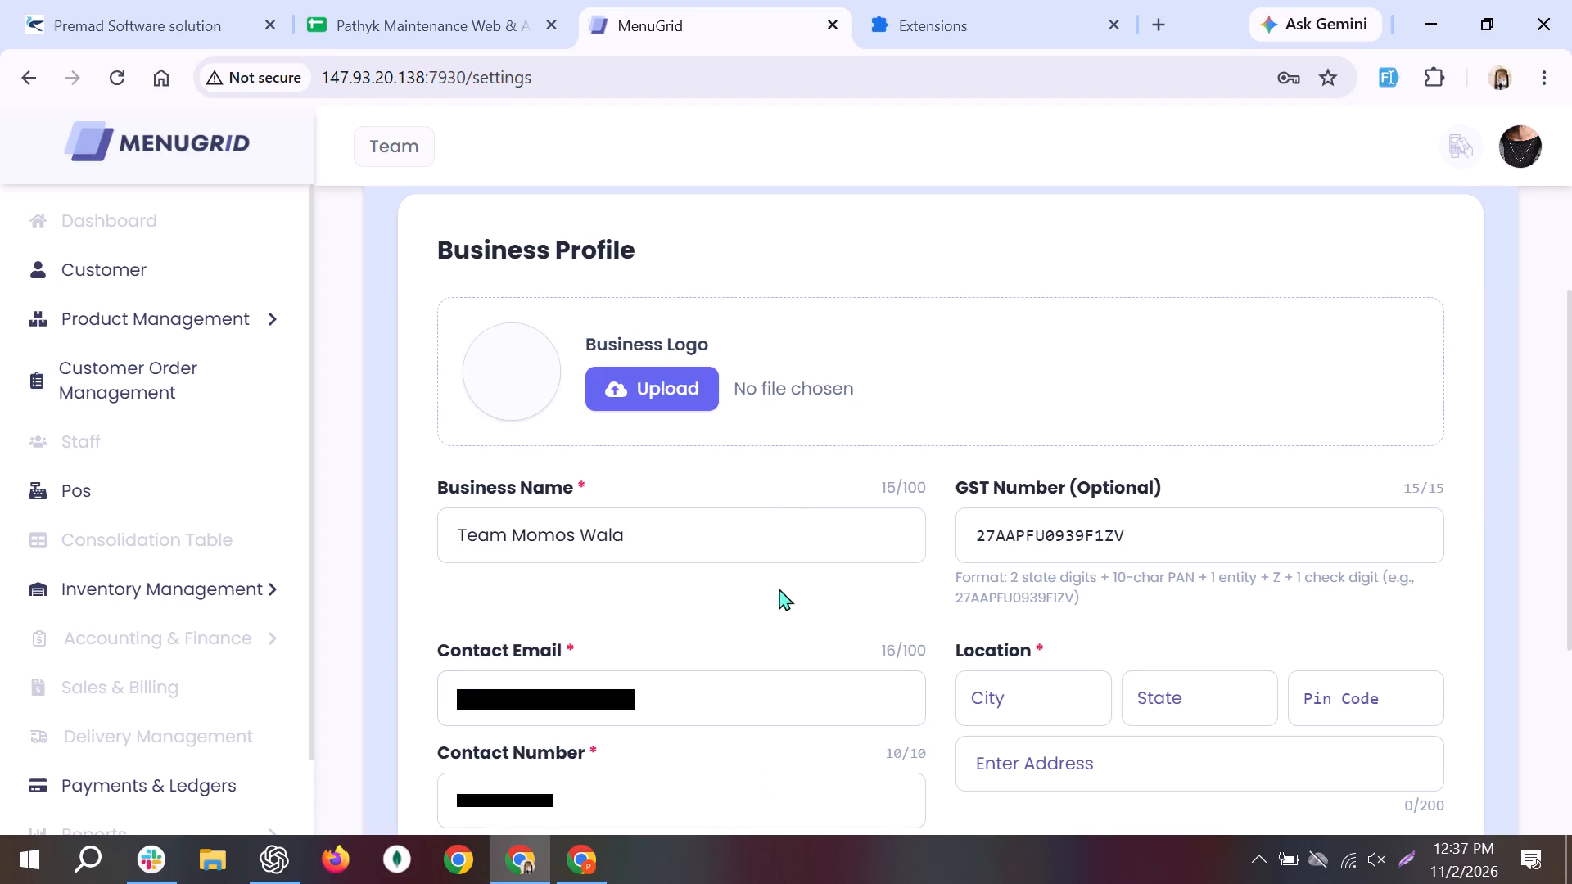
# Test numeric input in the Location fields by entering 111112 as the city and 111111 as the state.
pyautogui.click(1027, 718)
pyautogui.press('1')
pyautogui.write('11112')
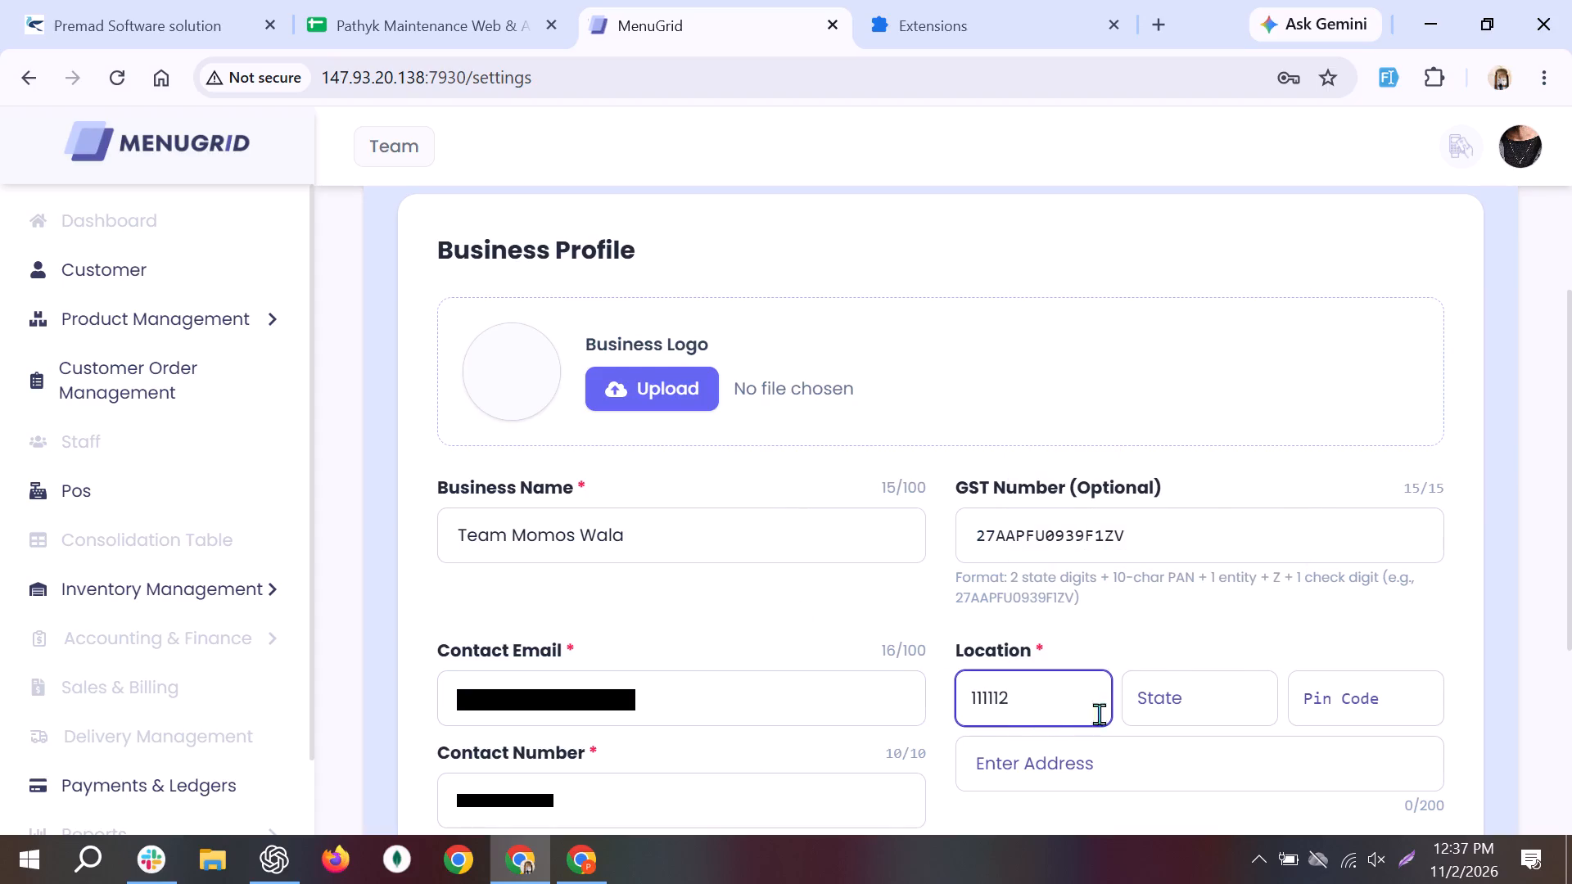
pyautogui.click(1150, 692)
pyautogui.press('1')
pyautogui.write('11111')
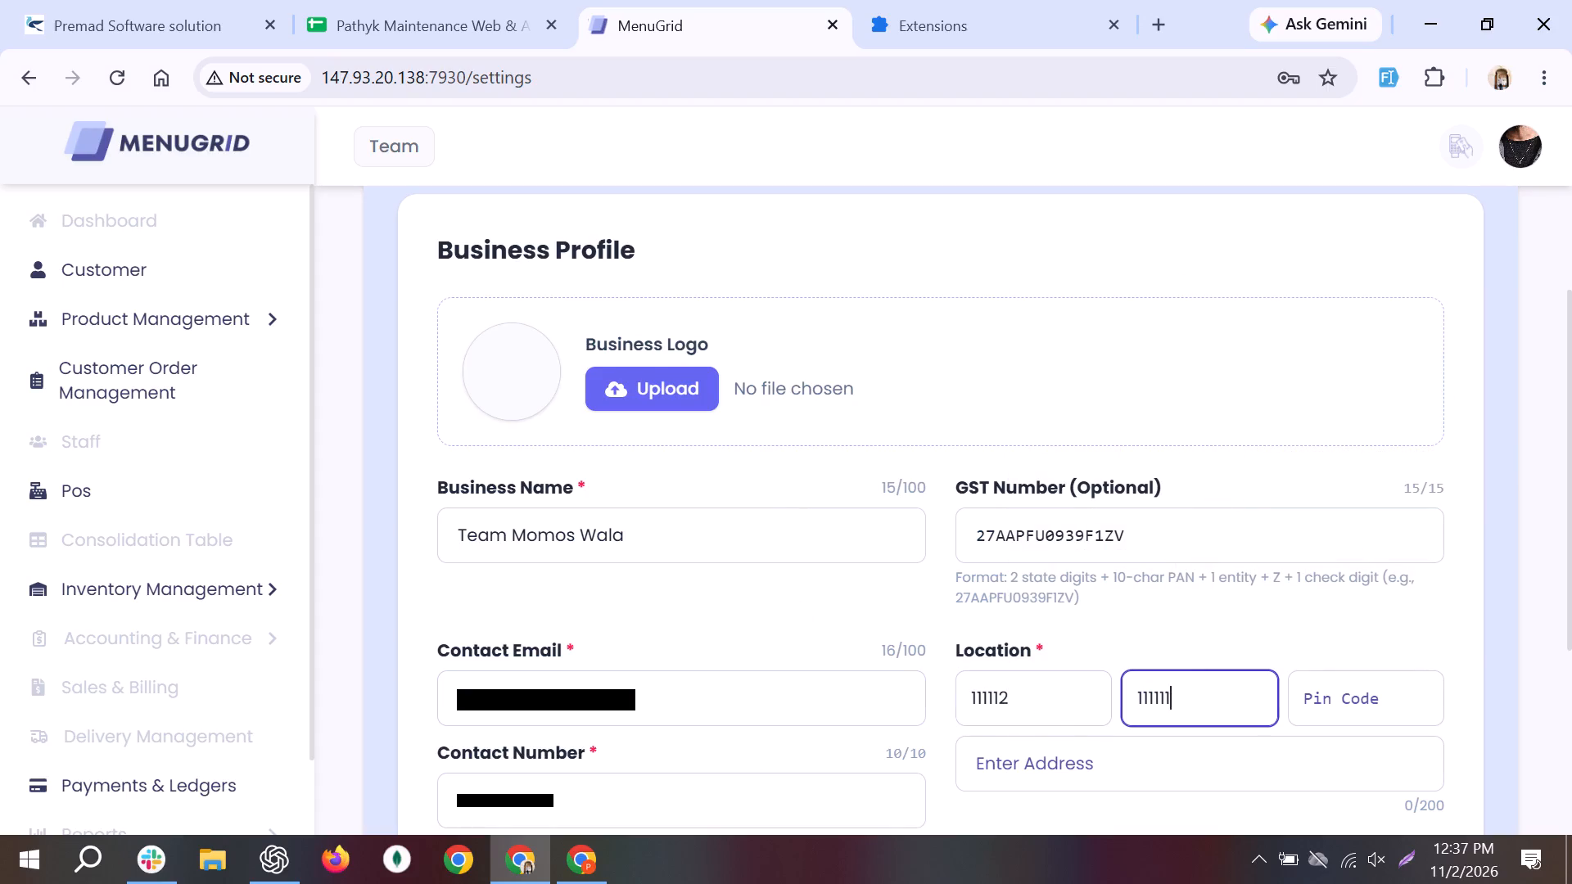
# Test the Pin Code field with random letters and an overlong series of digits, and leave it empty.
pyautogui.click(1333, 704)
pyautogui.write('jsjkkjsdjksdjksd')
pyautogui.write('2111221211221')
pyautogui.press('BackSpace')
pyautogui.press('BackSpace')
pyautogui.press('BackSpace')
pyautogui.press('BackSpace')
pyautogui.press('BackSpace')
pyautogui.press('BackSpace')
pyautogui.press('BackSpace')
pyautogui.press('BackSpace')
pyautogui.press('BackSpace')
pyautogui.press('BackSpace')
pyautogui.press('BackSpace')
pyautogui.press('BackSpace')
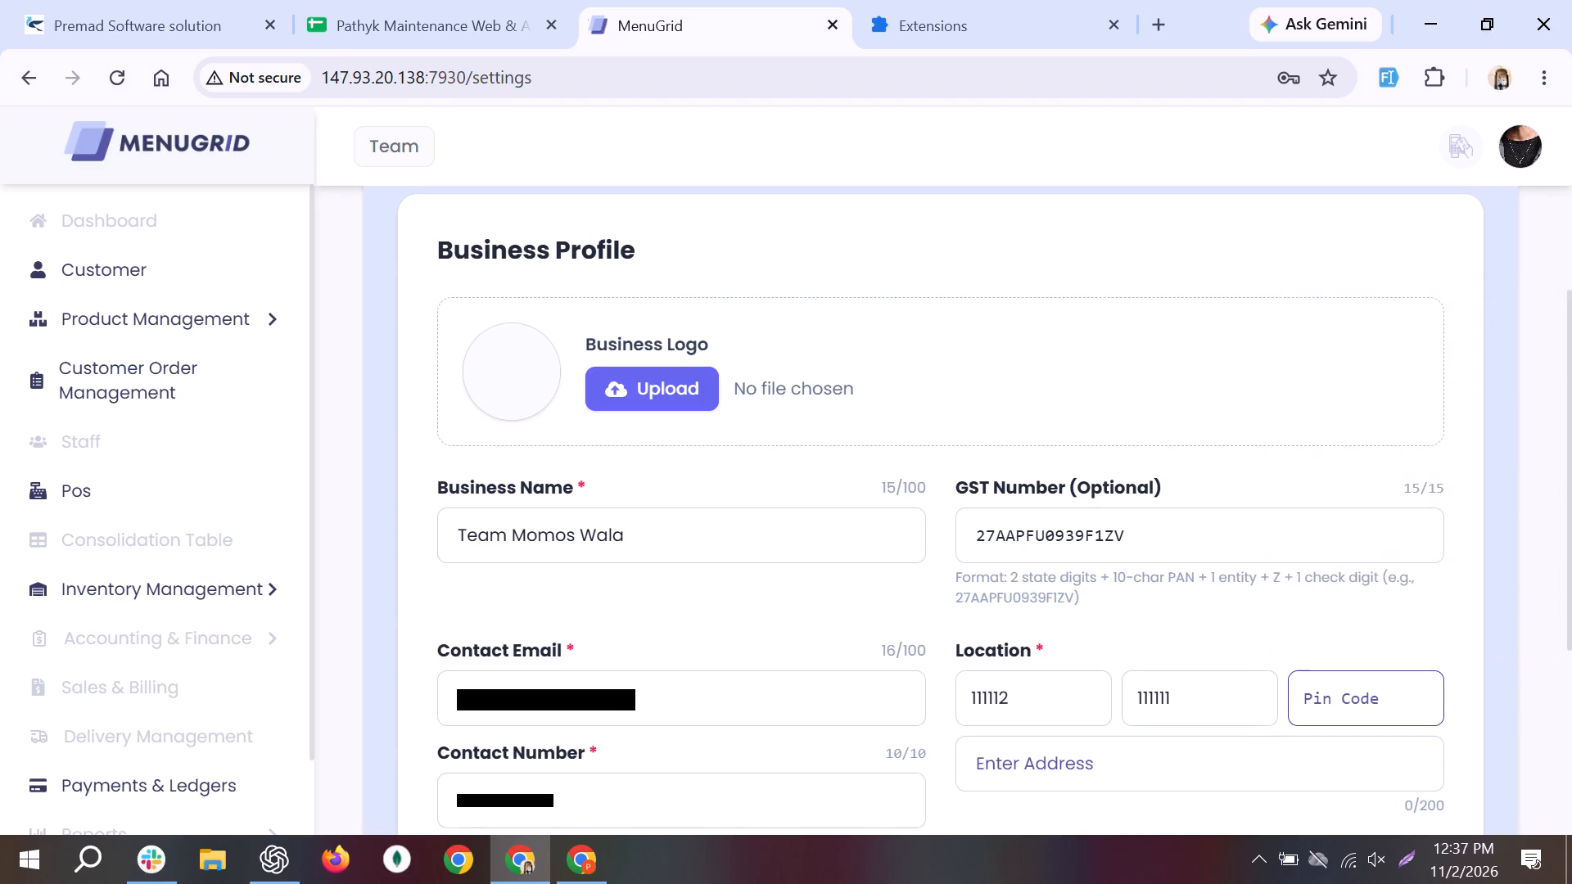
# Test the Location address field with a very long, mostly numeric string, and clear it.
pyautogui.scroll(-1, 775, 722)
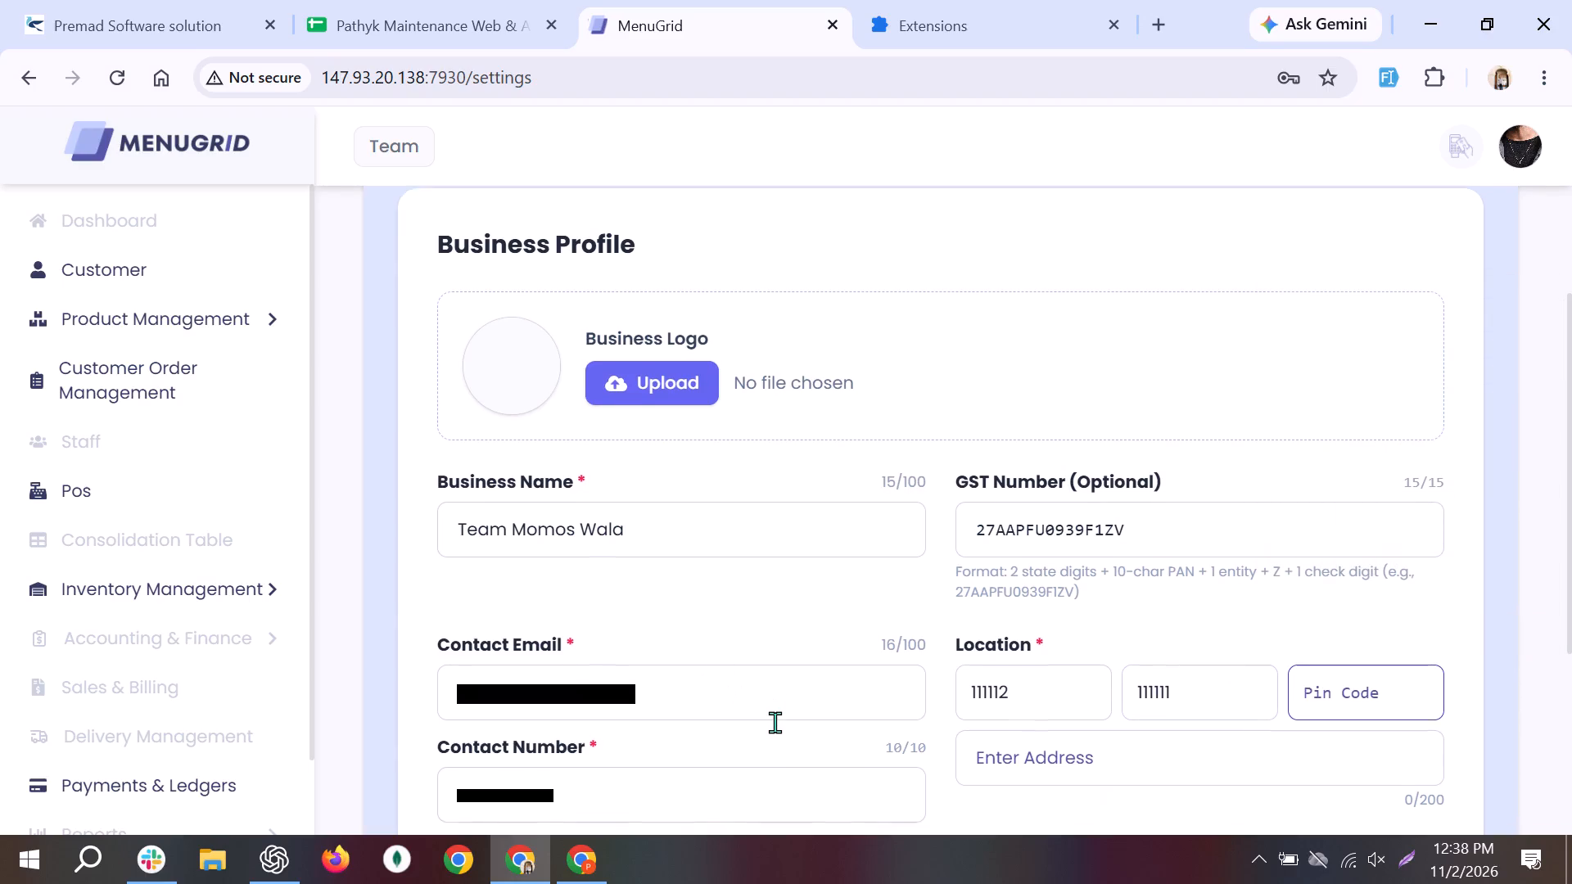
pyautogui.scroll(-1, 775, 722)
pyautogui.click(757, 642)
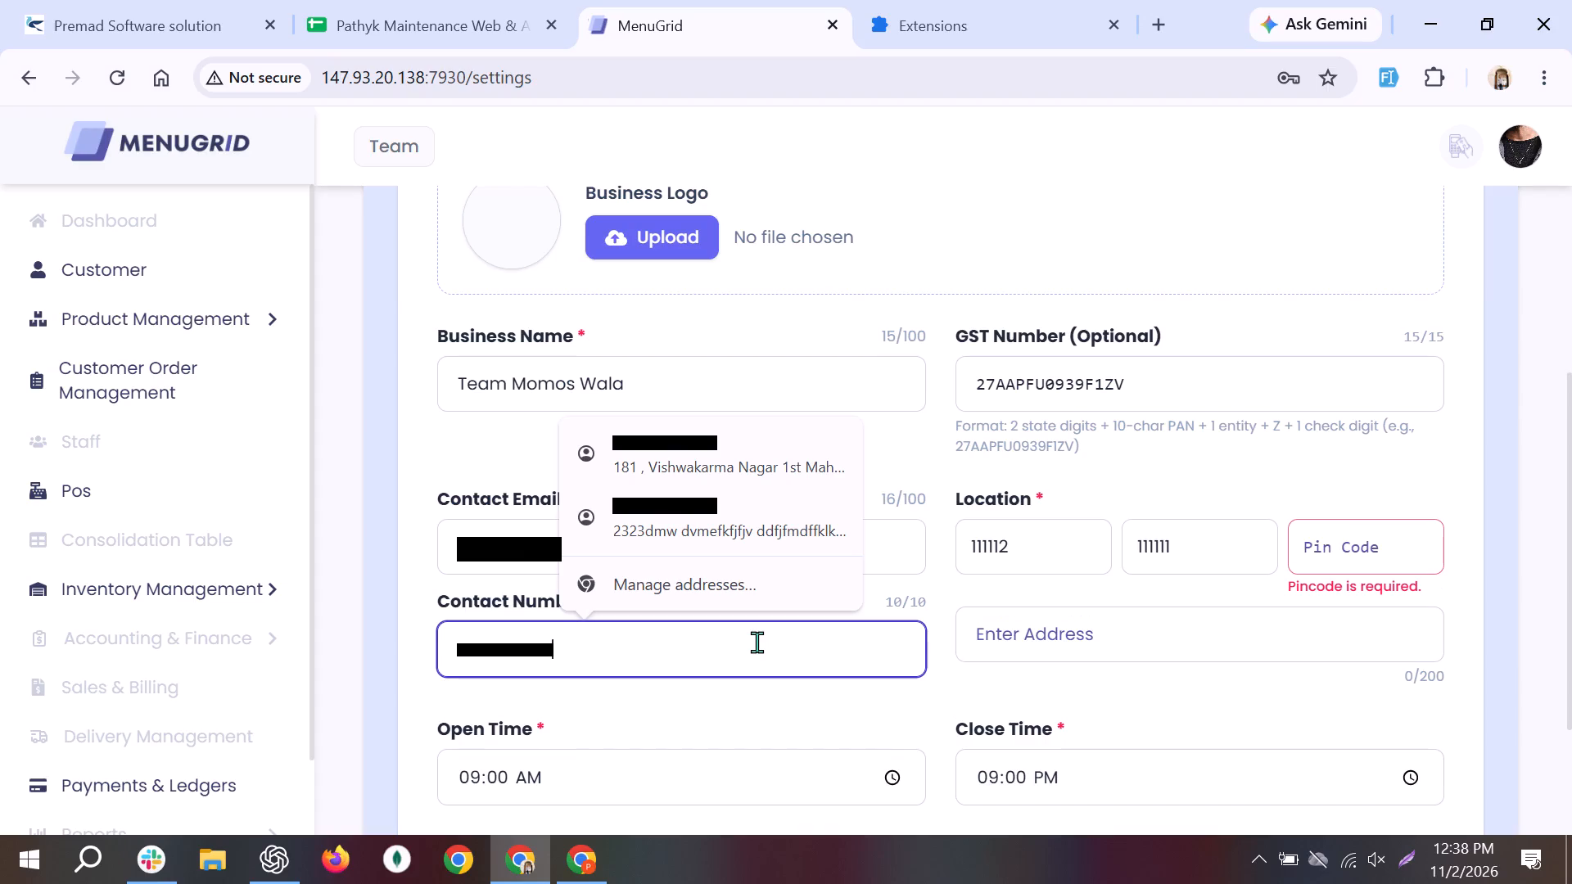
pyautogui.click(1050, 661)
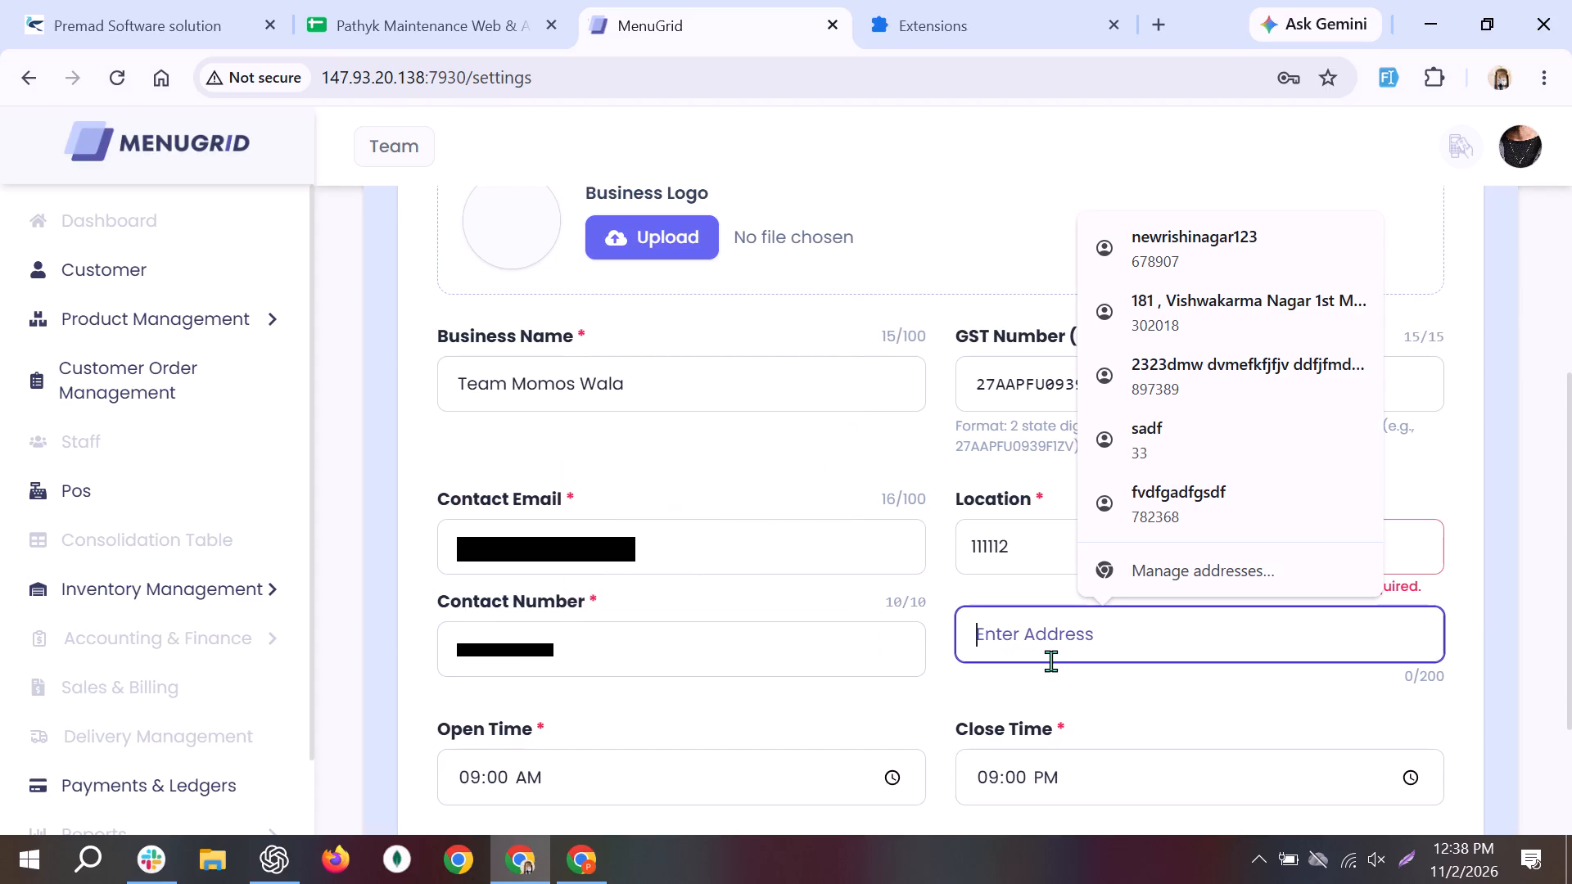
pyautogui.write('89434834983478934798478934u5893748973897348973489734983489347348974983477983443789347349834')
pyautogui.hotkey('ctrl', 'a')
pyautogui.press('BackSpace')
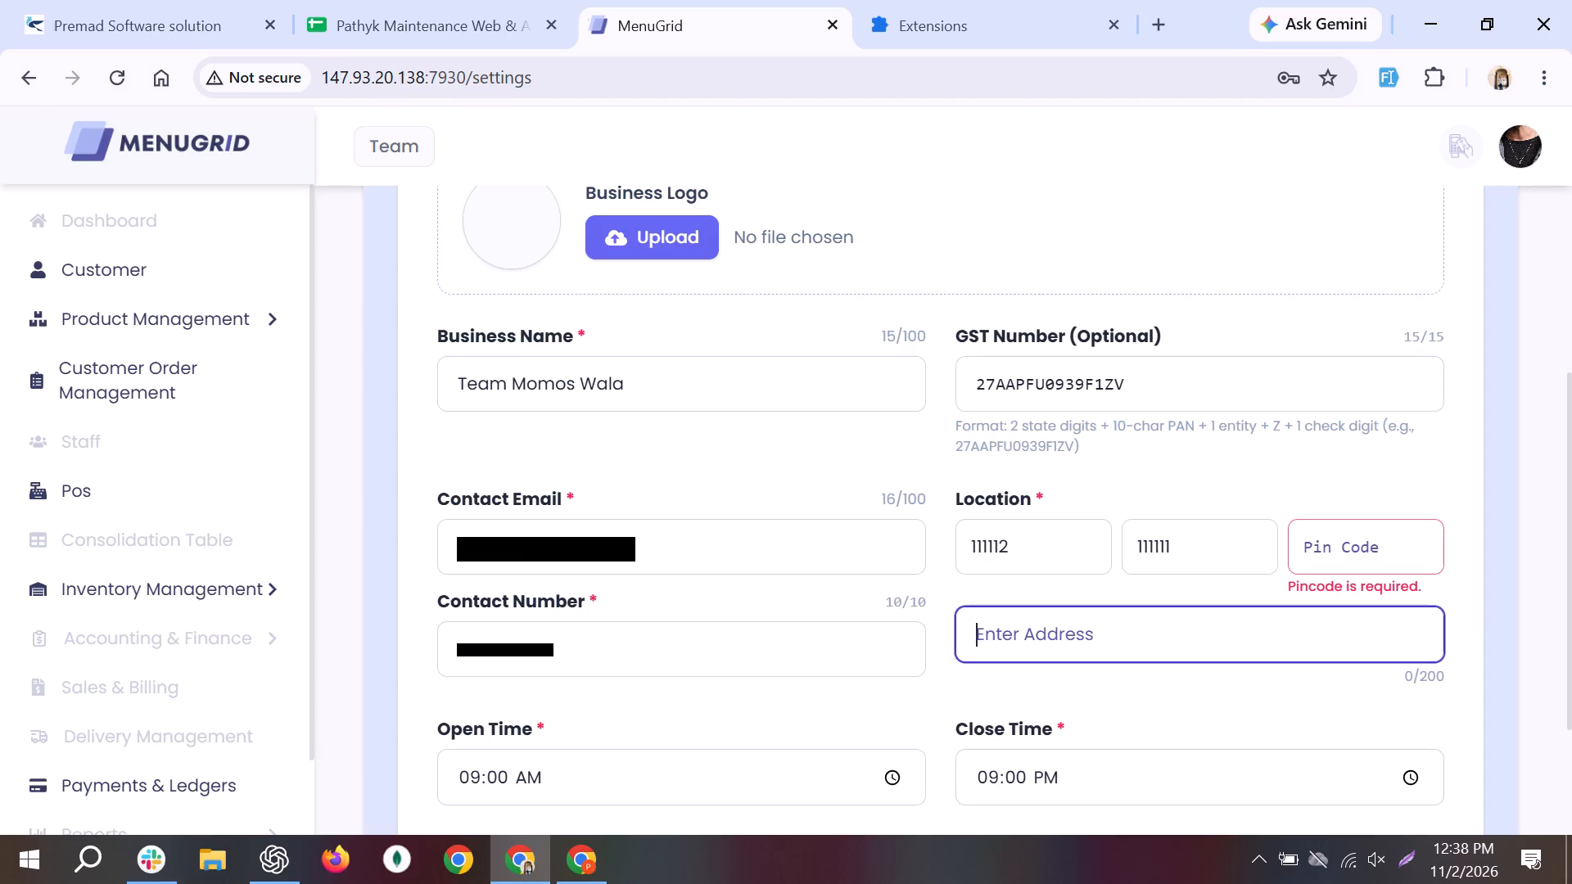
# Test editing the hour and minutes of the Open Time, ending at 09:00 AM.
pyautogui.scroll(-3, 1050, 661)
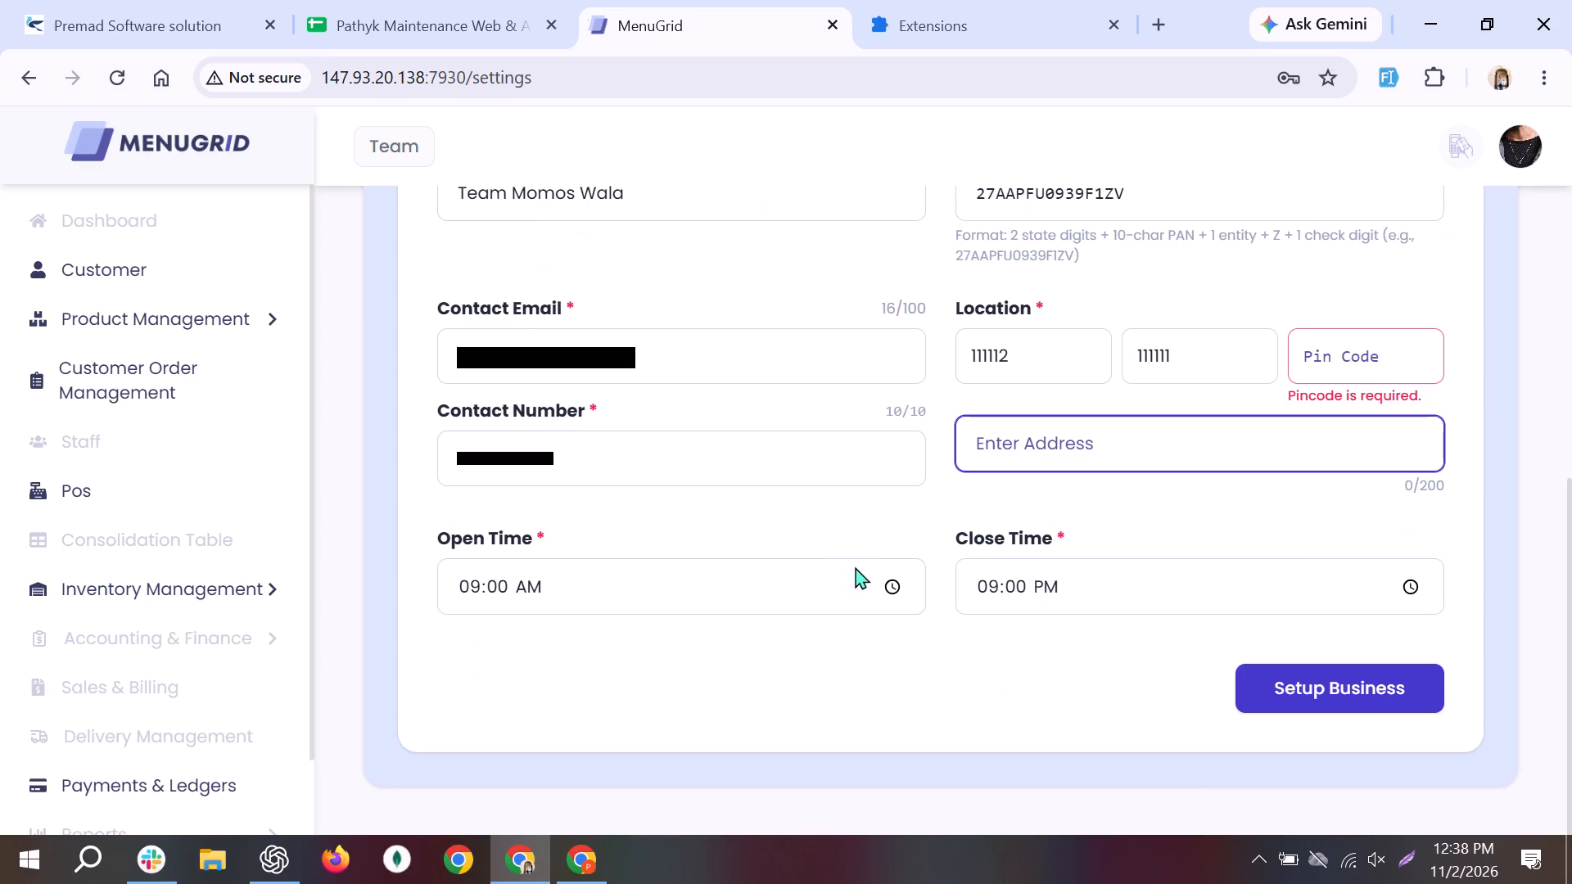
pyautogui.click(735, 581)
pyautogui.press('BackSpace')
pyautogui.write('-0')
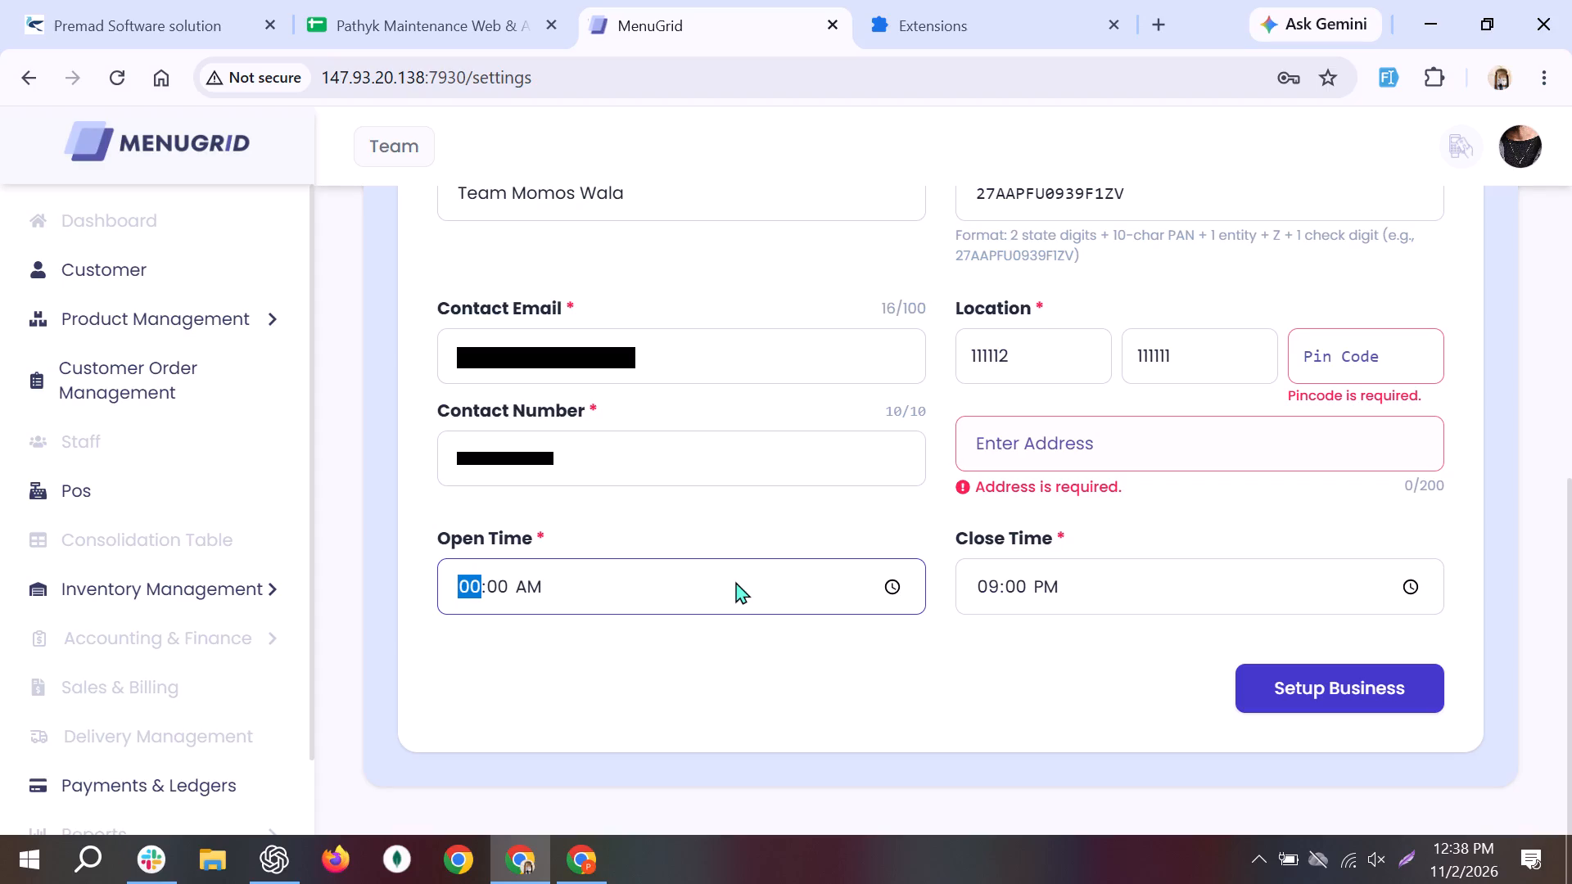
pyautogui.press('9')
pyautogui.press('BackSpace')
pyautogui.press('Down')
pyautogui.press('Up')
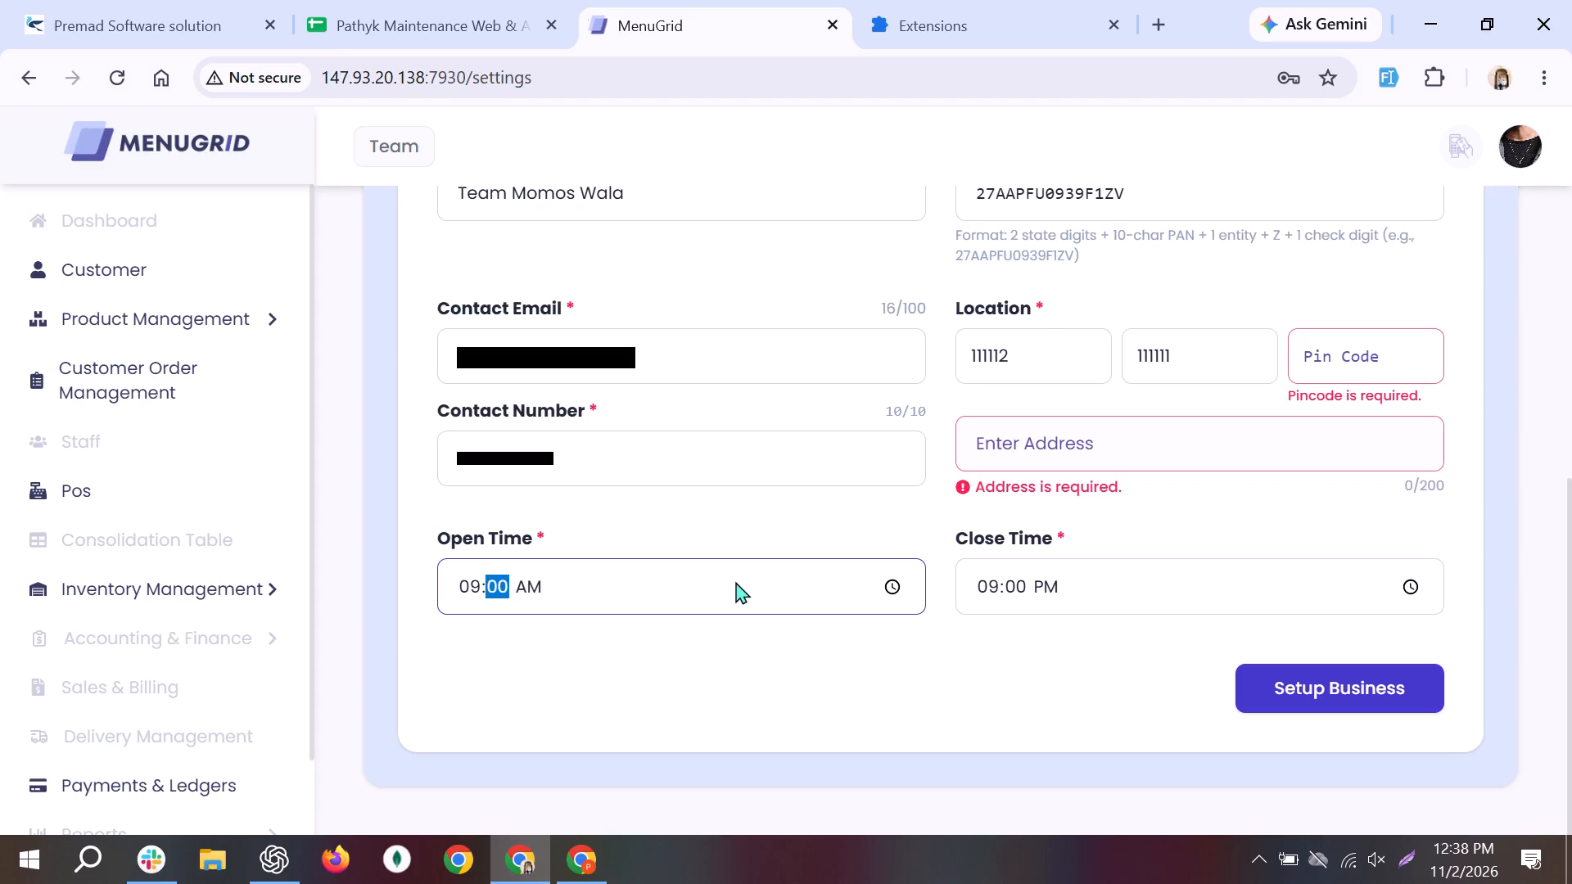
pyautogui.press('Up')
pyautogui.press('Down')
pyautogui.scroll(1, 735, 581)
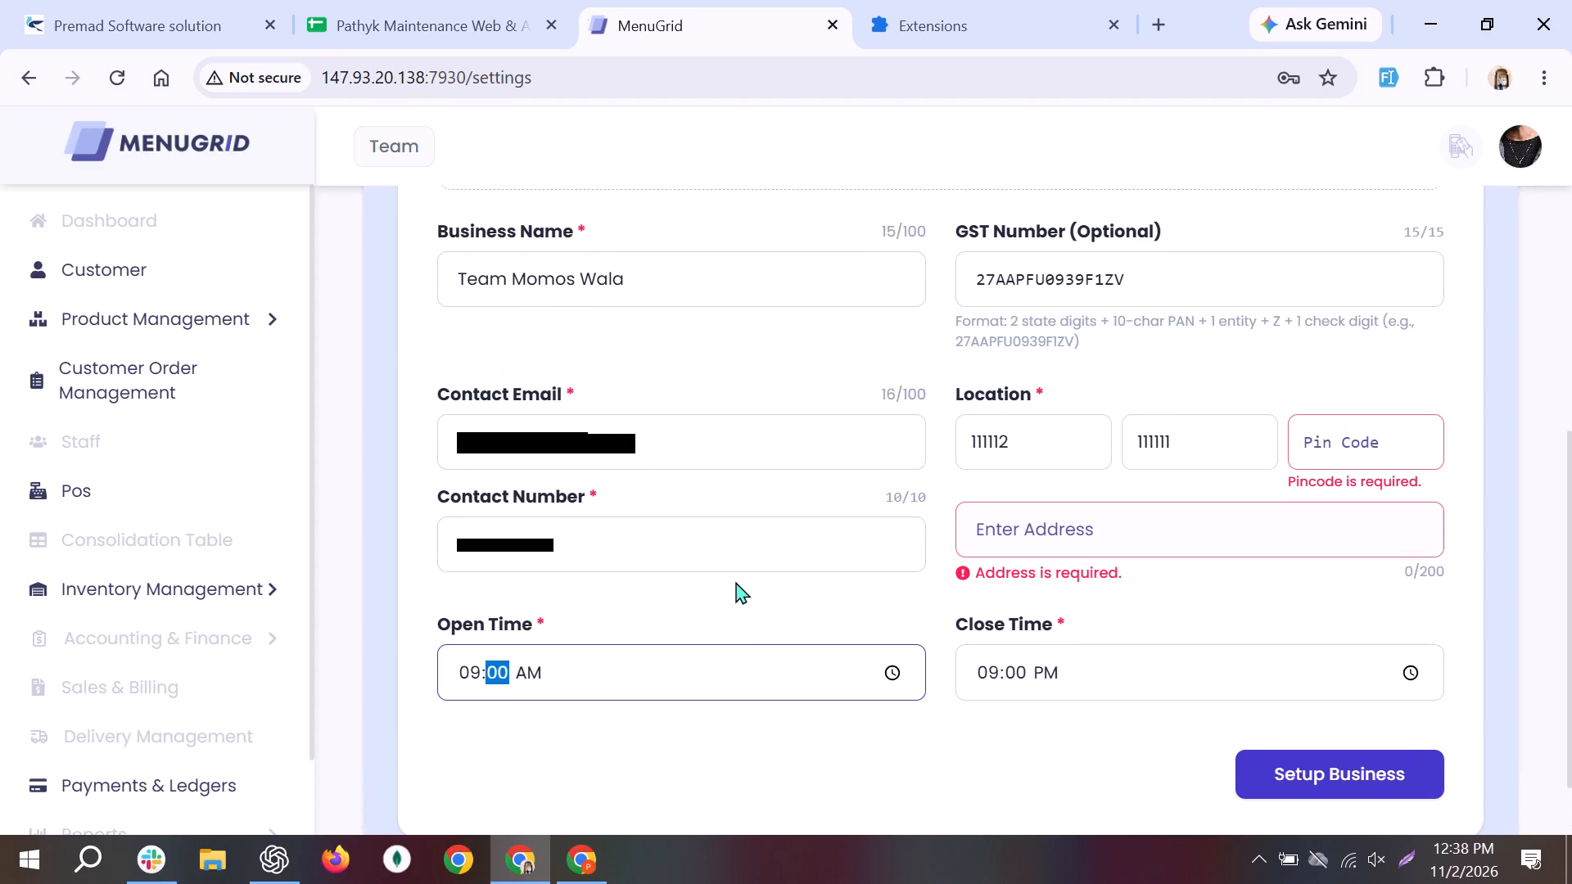
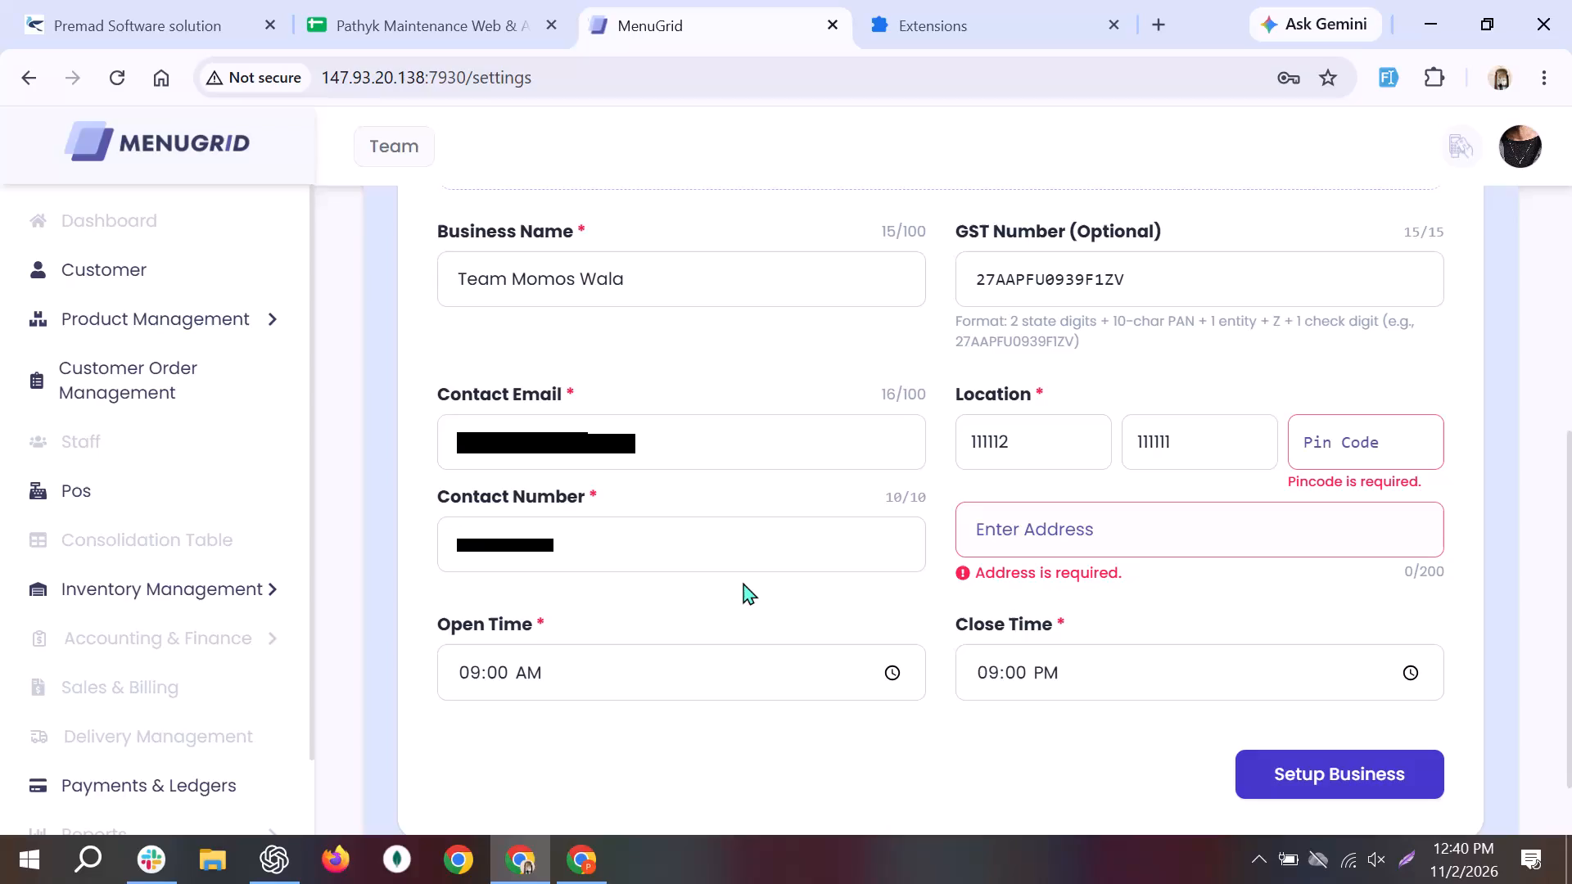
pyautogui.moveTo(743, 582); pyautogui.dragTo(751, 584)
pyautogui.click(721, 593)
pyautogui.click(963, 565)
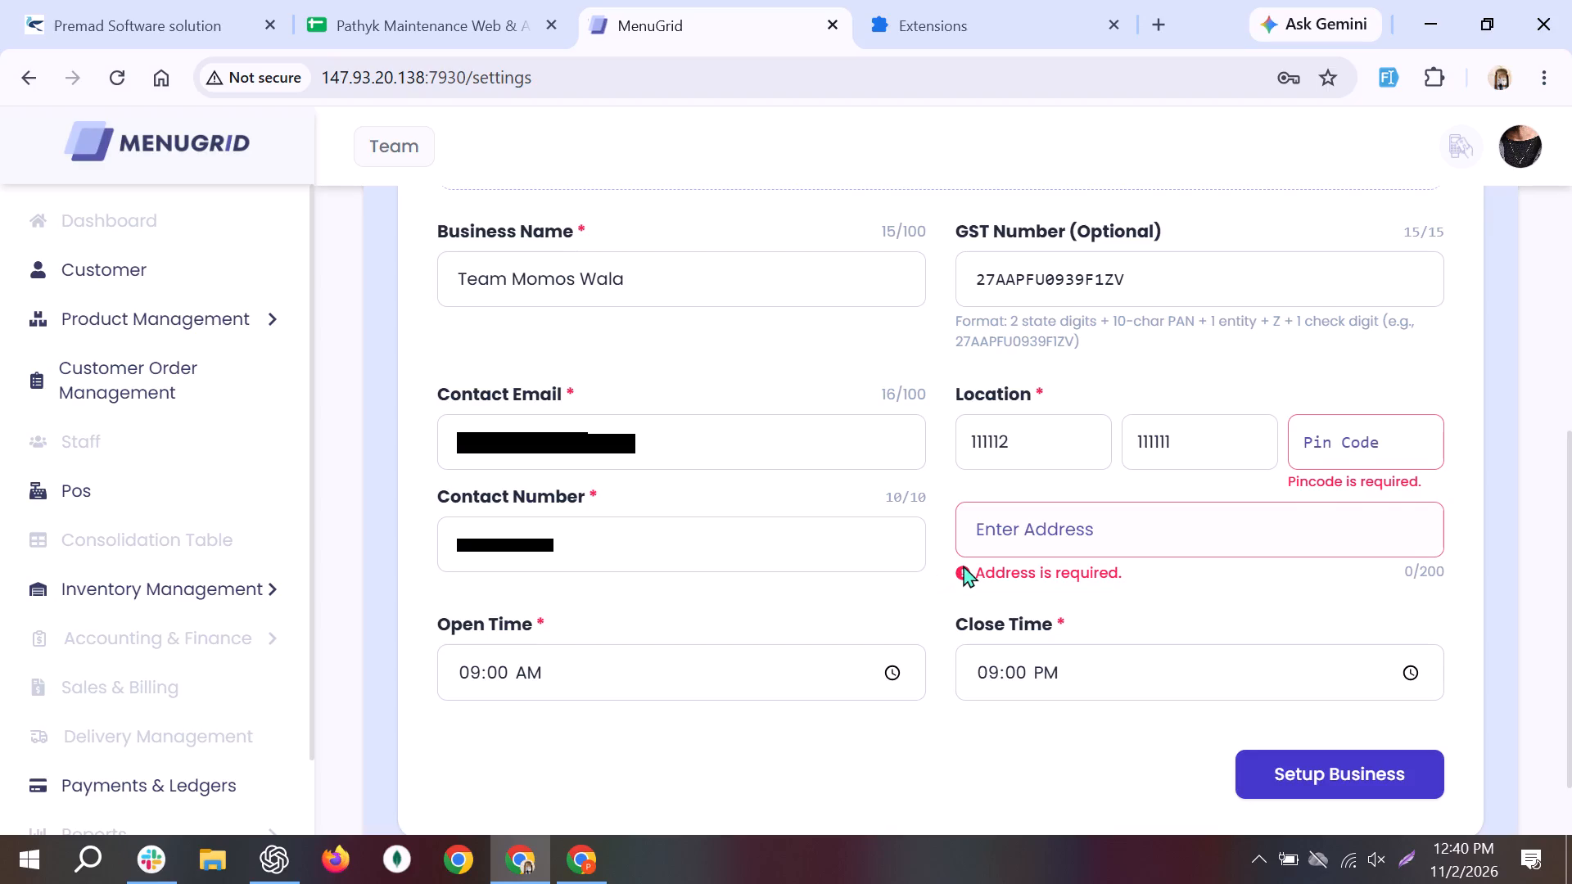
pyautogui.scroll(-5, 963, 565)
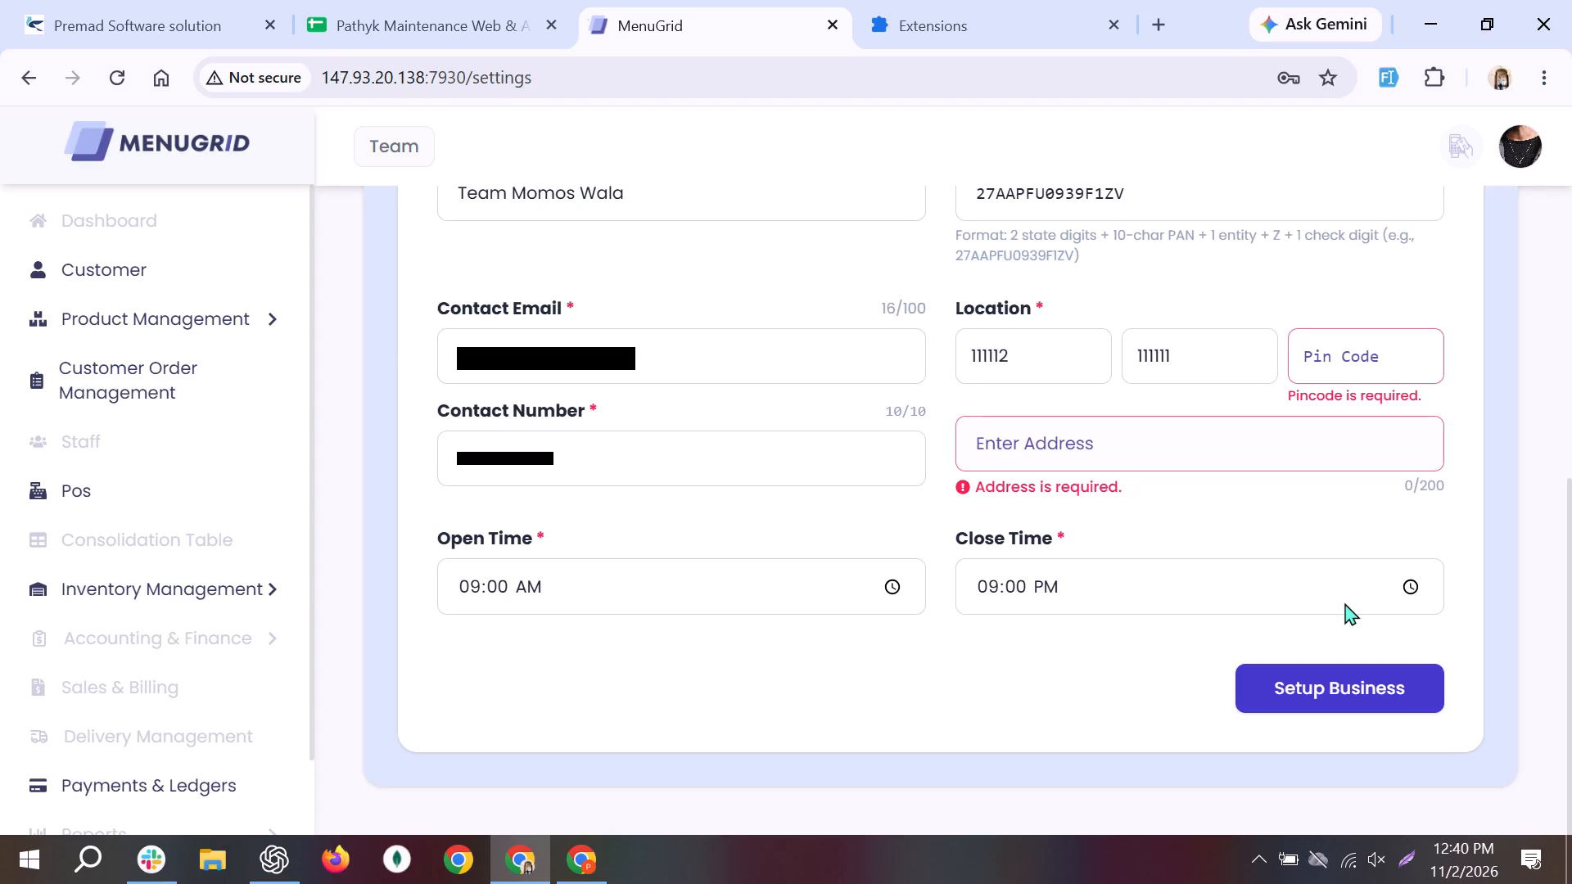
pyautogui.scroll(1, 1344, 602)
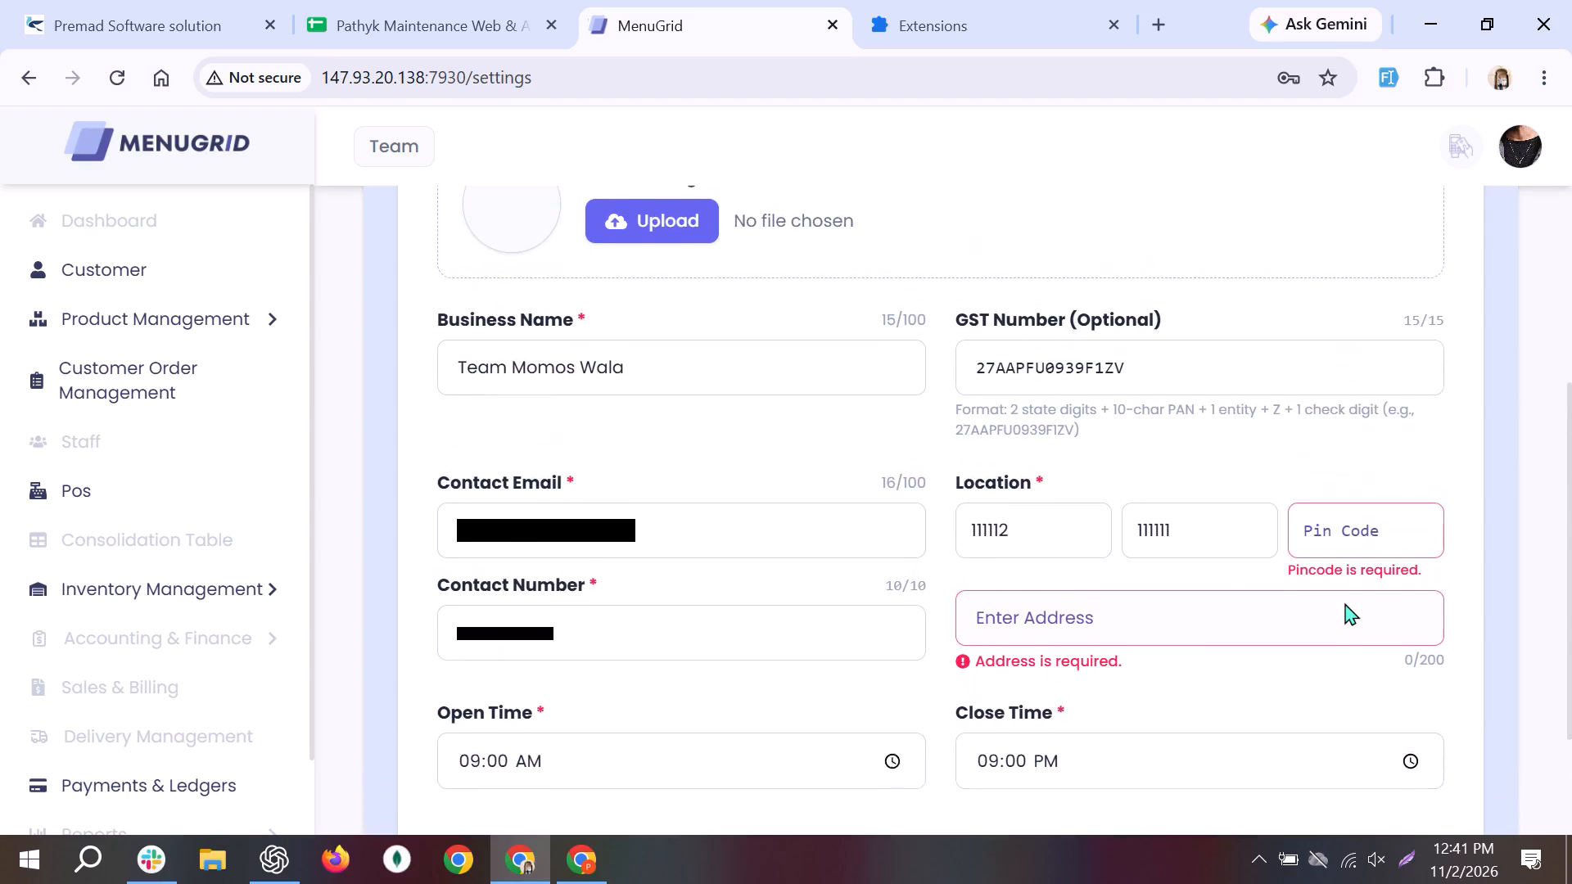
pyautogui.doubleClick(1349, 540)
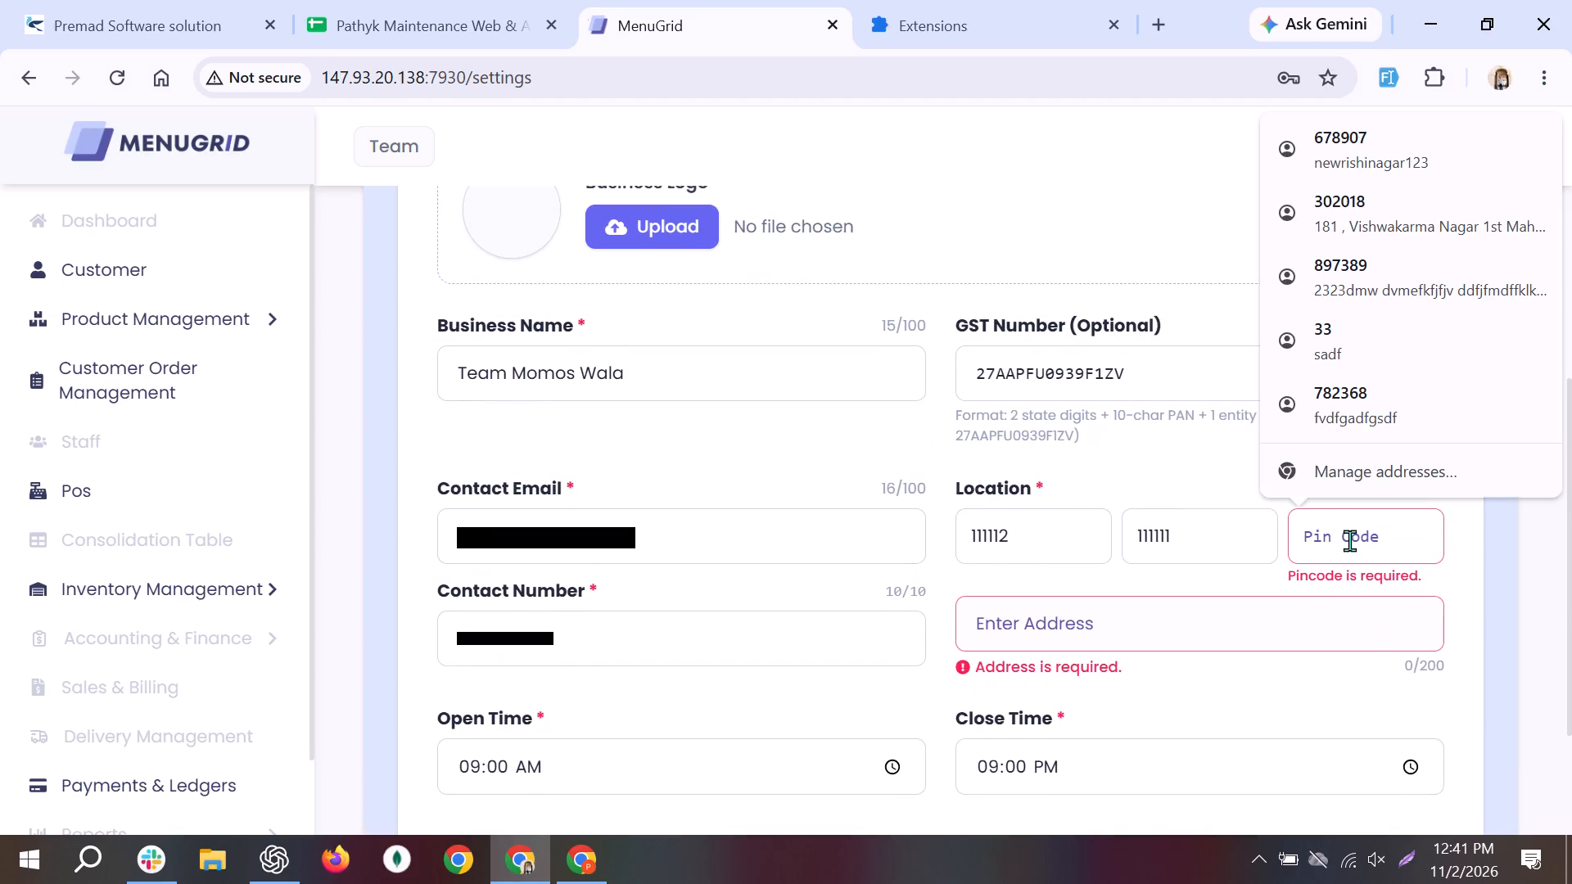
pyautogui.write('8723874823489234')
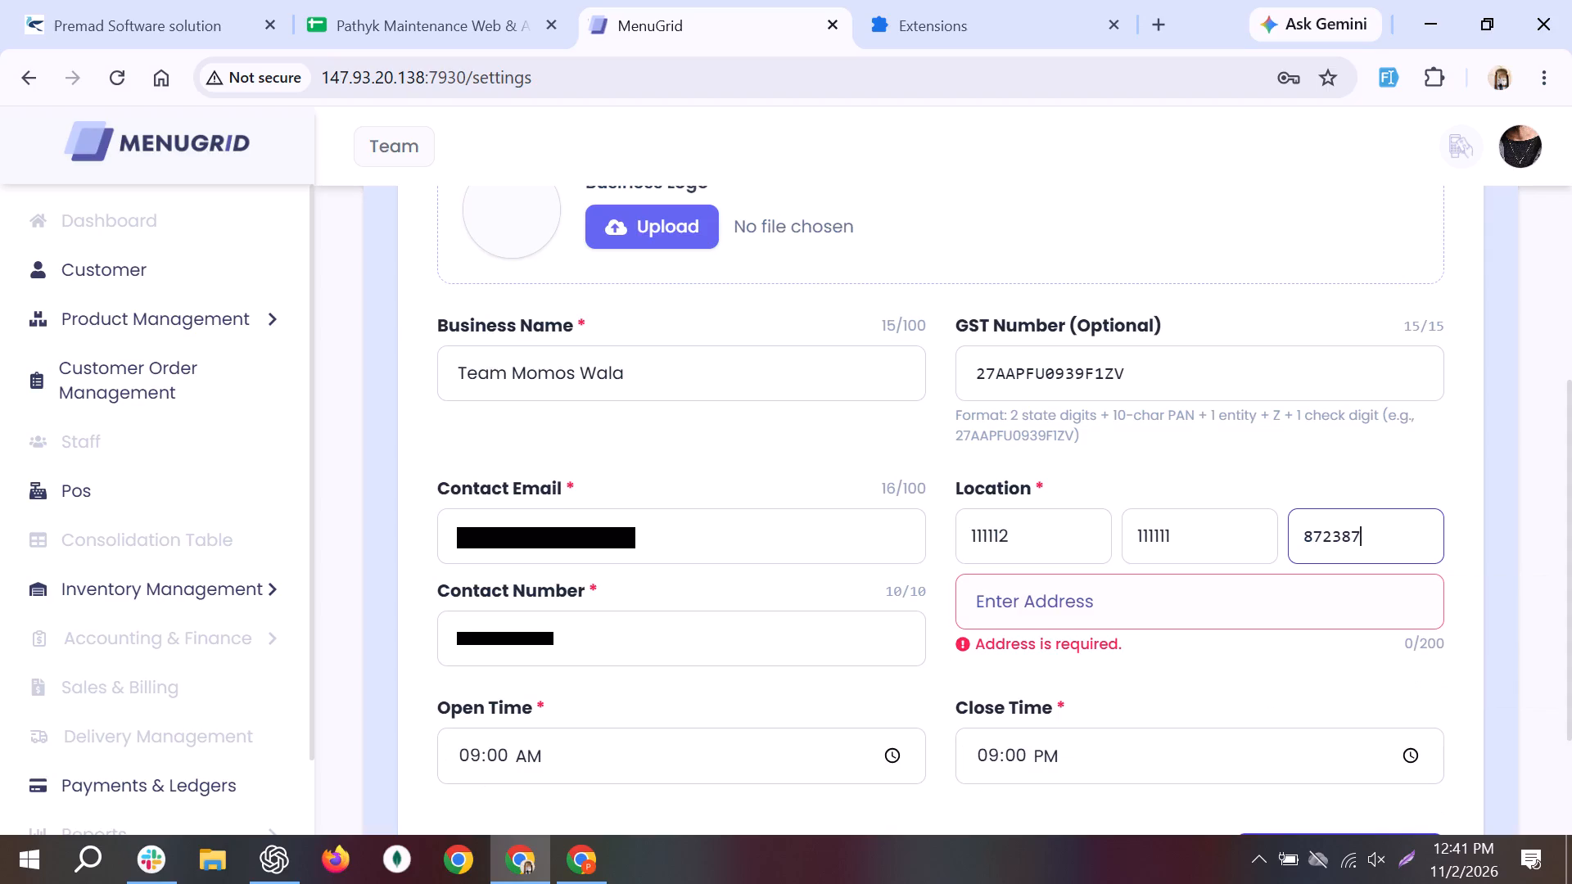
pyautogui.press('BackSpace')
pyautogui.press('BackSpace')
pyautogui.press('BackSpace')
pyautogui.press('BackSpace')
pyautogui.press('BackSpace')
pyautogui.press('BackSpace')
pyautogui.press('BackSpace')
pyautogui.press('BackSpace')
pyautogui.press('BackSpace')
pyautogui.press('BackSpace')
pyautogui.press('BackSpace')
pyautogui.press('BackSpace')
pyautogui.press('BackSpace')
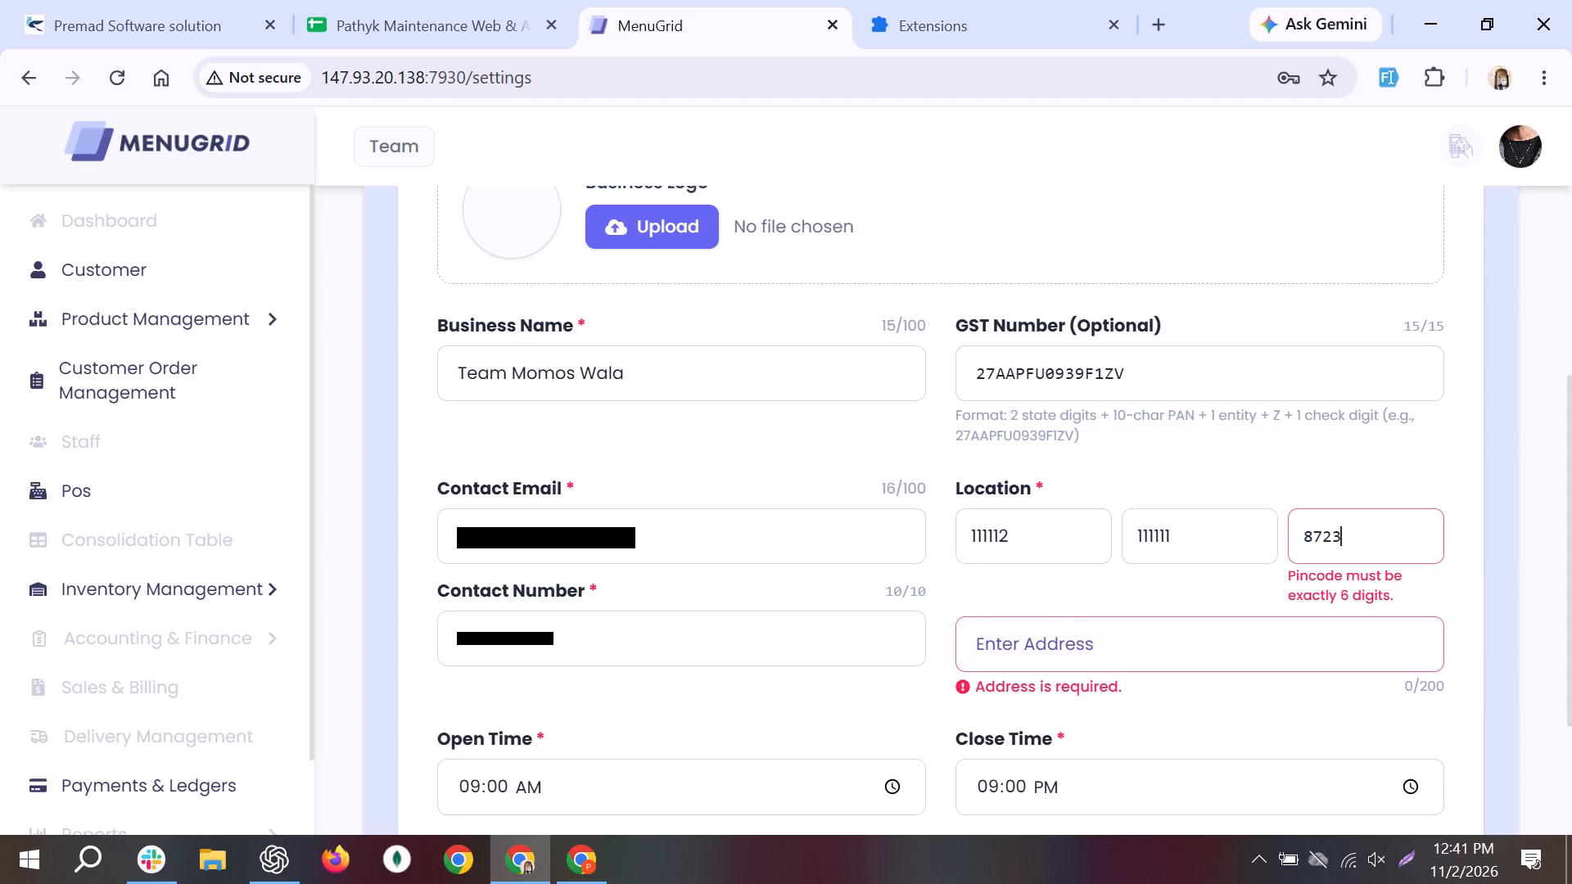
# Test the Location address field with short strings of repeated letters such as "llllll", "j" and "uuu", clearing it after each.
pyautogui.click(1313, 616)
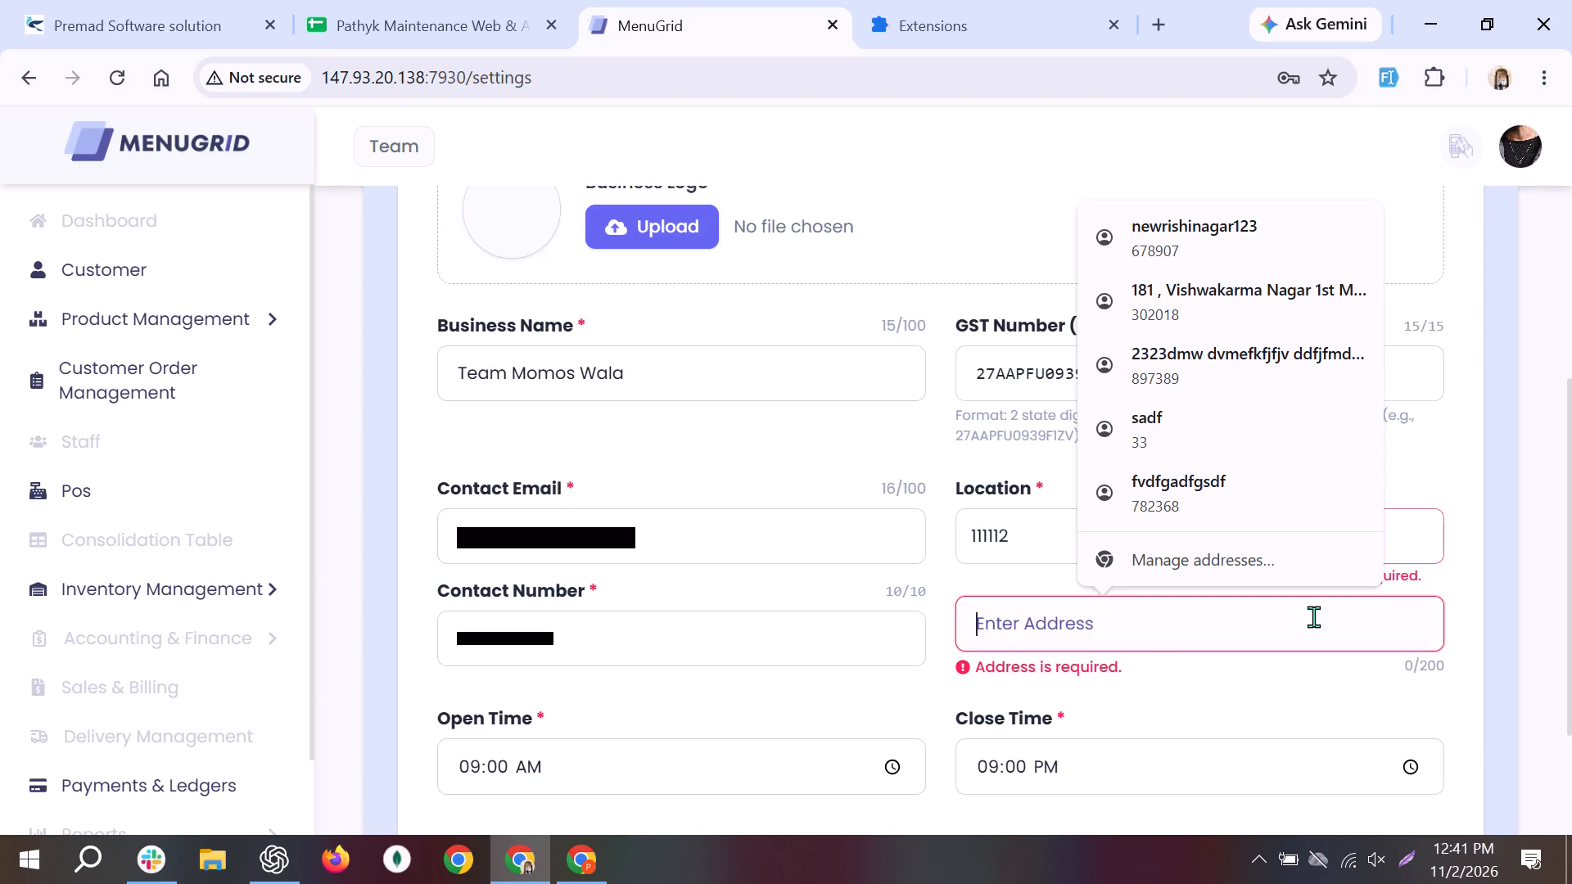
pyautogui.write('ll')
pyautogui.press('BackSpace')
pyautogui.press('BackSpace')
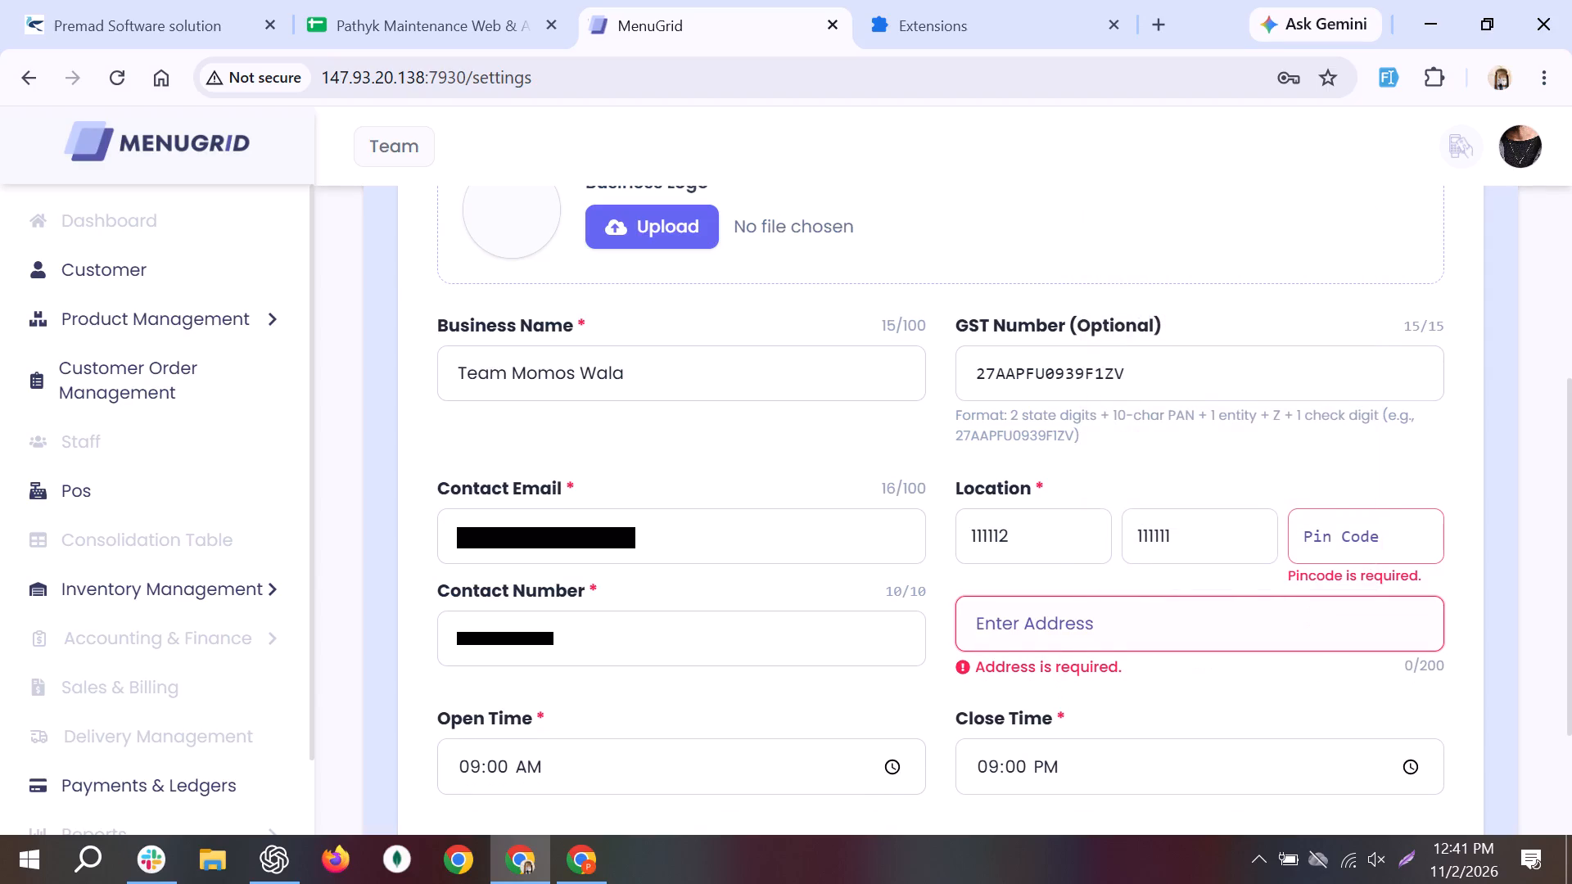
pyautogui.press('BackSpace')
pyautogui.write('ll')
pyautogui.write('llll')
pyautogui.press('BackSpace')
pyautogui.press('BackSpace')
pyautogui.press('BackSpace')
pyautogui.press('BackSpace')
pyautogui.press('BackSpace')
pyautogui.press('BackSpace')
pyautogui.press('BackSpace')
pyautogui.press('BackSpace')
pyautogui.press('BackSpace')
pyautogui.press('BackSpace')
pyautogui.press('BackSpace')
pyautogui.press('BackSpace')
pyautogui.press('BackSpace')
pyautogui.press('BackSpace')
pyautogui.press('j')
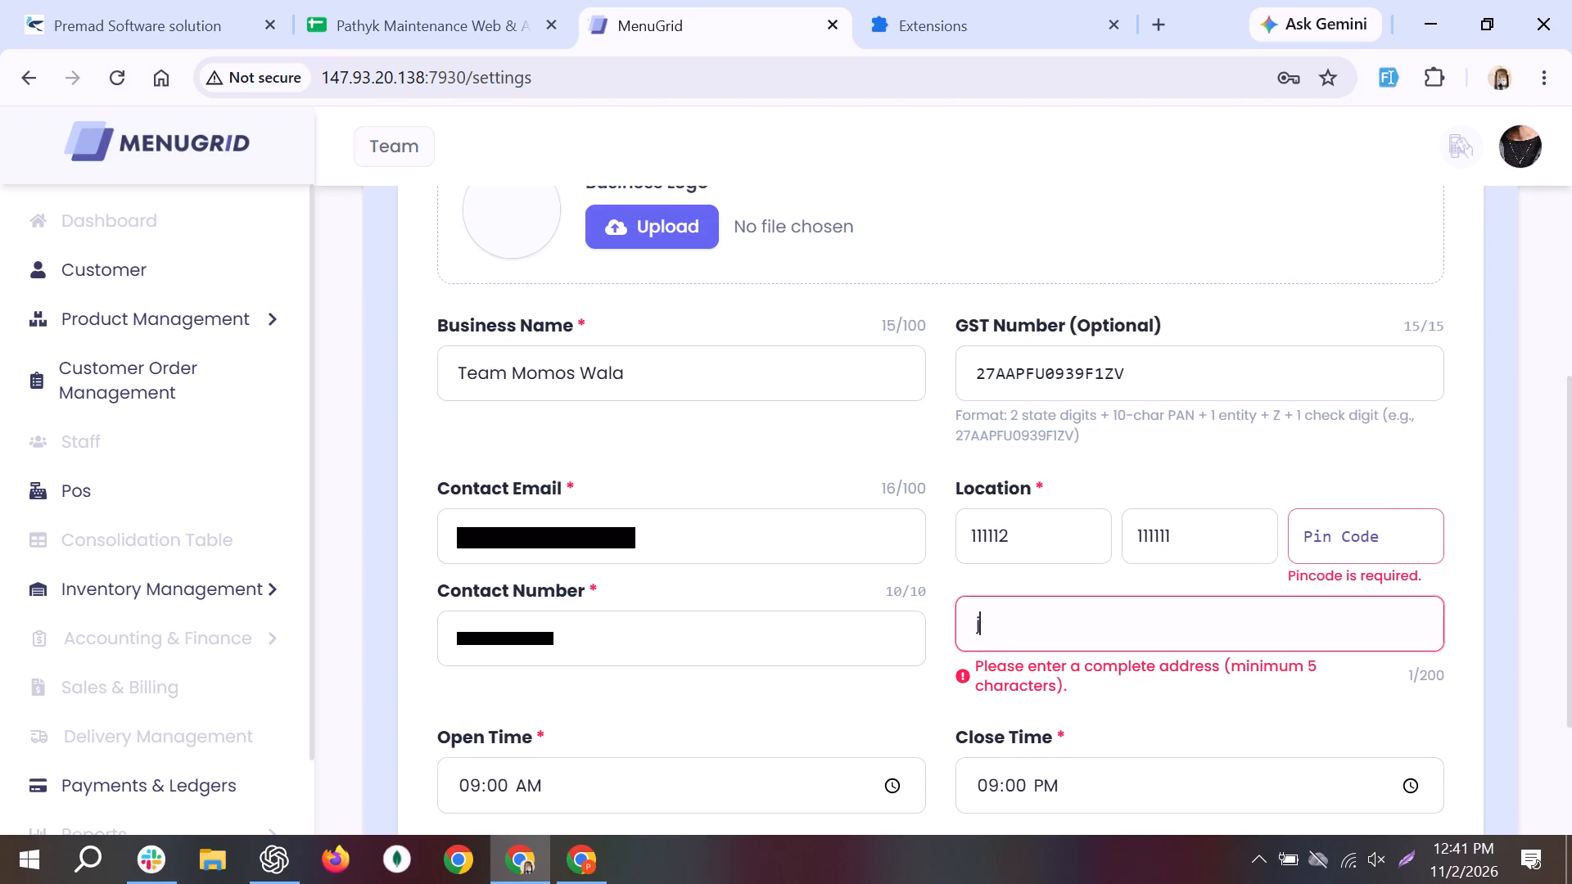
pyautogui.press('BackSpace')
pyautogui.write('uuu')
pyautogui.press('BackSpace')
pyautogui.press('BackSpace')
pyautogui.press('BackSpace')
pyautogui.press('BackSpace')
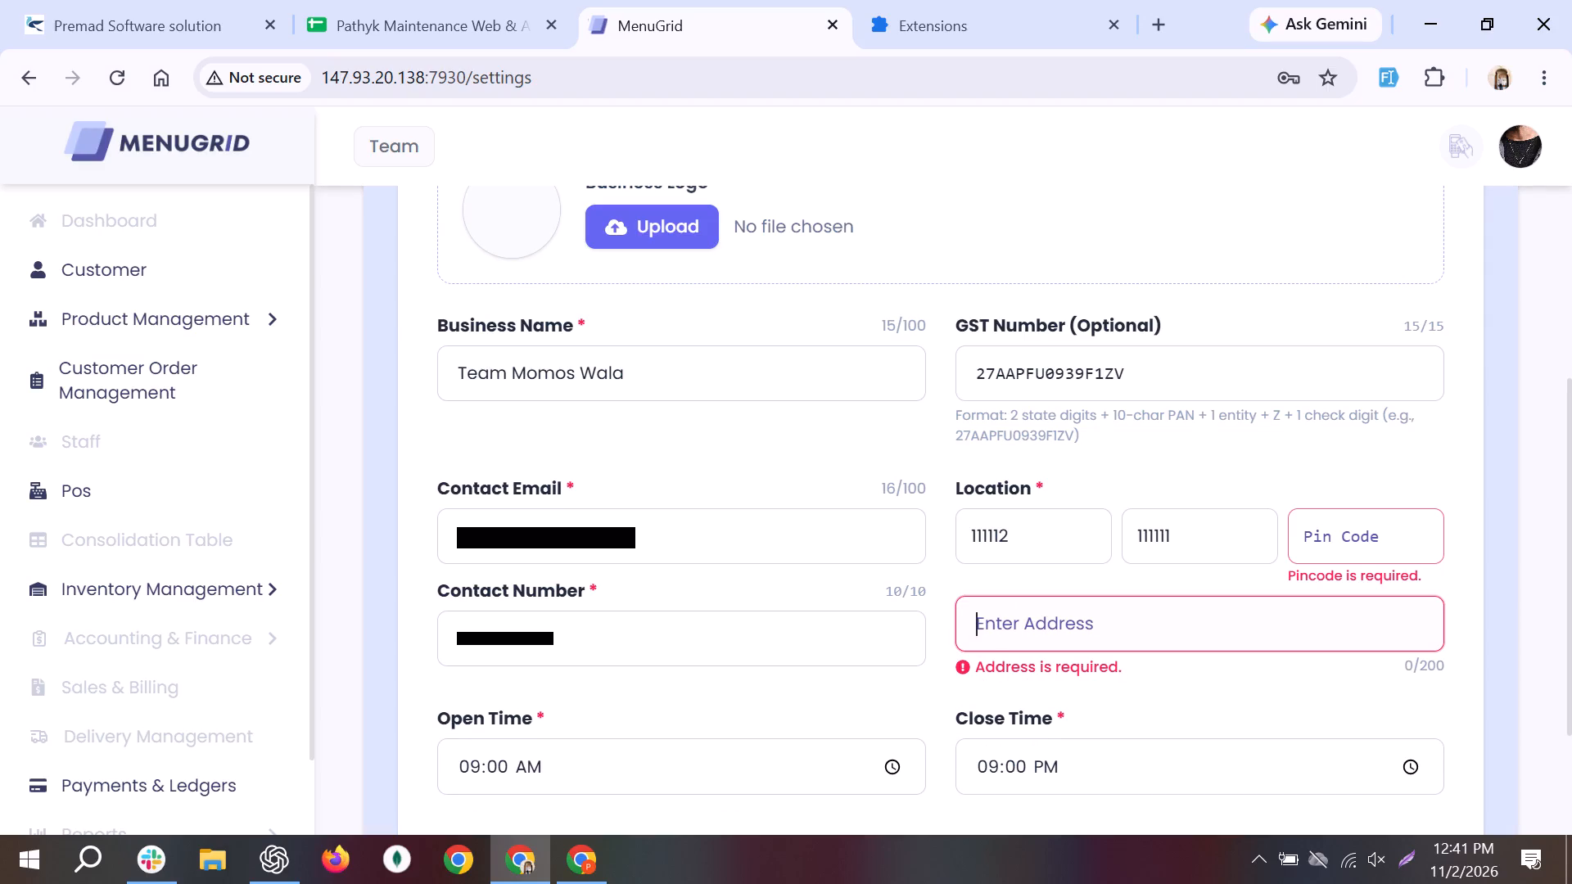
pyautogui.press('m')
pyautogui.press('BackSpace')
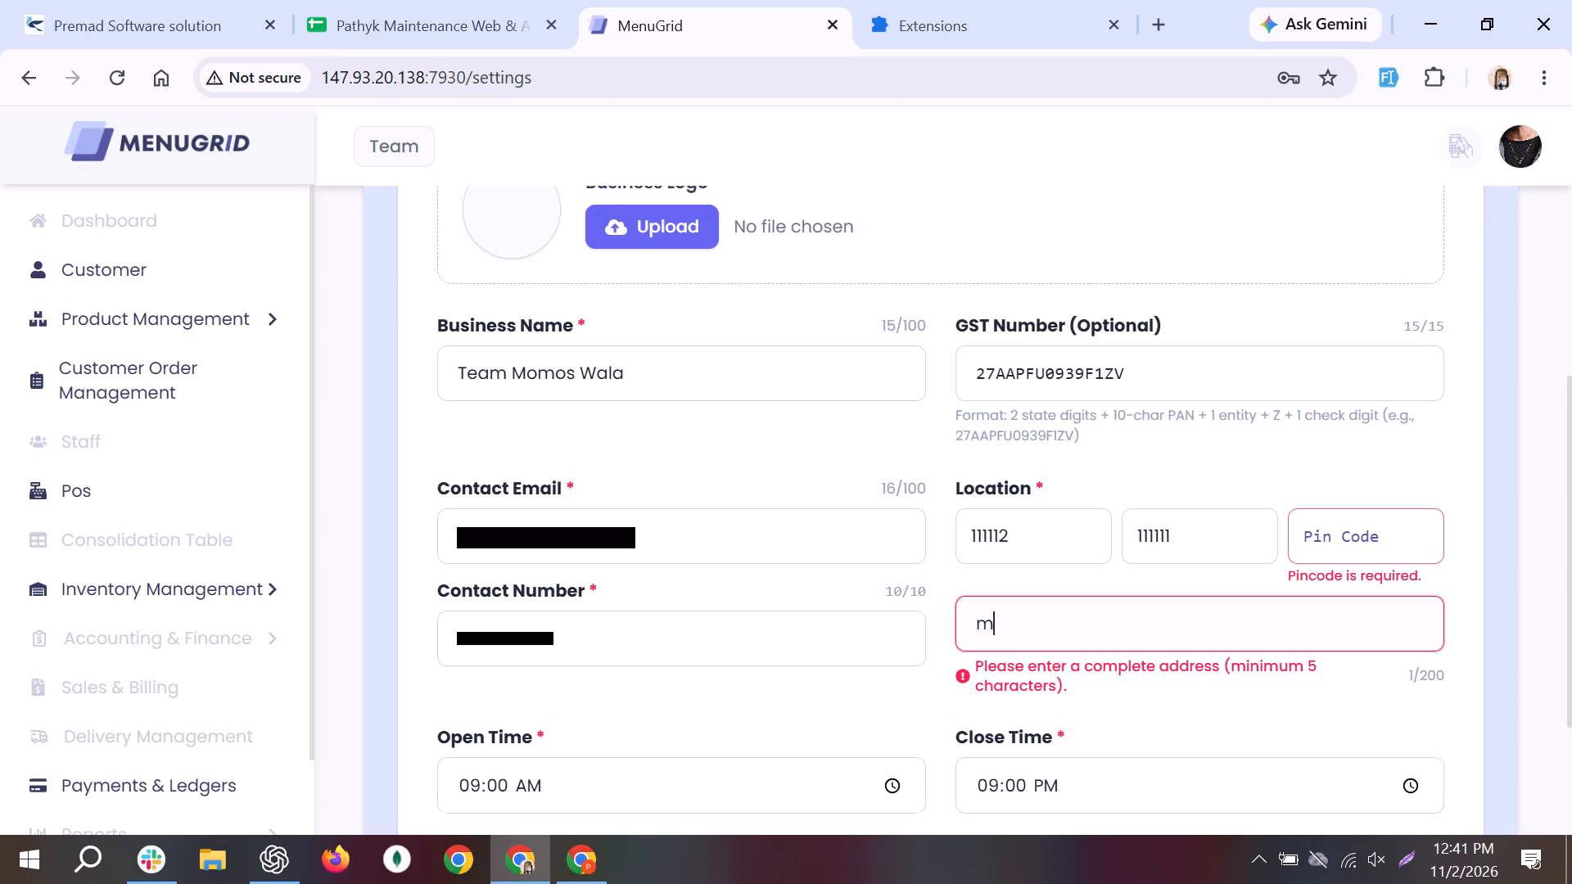
# Enter "maharani" followed by a trailing space as the Location address, clearing and re-entering it once.
pyautogui.write('maharani')
pyautogui.press('space')
pyautogui.press('BackSpace')
pyautogui.press('BackSpace')
pyautogui.press('BackSpace')
pyautogui.press('BackSpace')
pyautogui.press('BackSpace')
pyautogui.press('BackSpace')
pyautogui.press('BackSpace')
pyautogui.press('BackSpace')
pyautogui.press('BackSpace')
pyautogui.press('BackSpace')
pyautogui.press('BackSpace')
pyautogui.press('BackSpace')
pyautogui.press('BackSpace')
pyautogui.press('BackSpace')
pyautogui.press('BackSpace')
pyautogui.press('BackSpace')
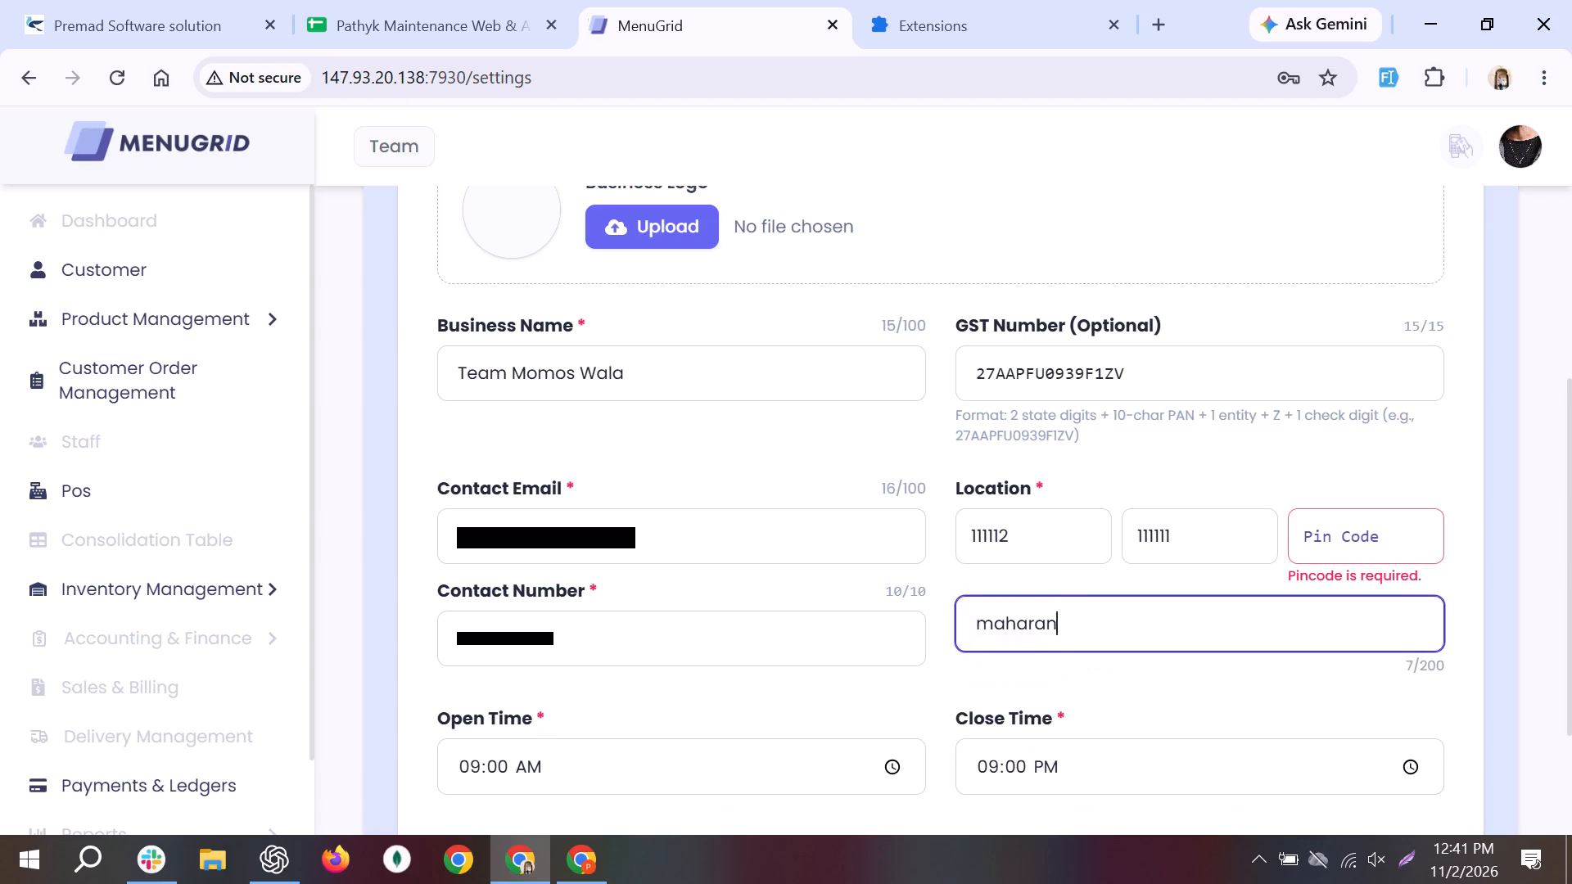
pyautogui.press('m')
pyautogui.write('ana')
pyautogui.press('BackSpace')
pyautogui.press('BackSpace')
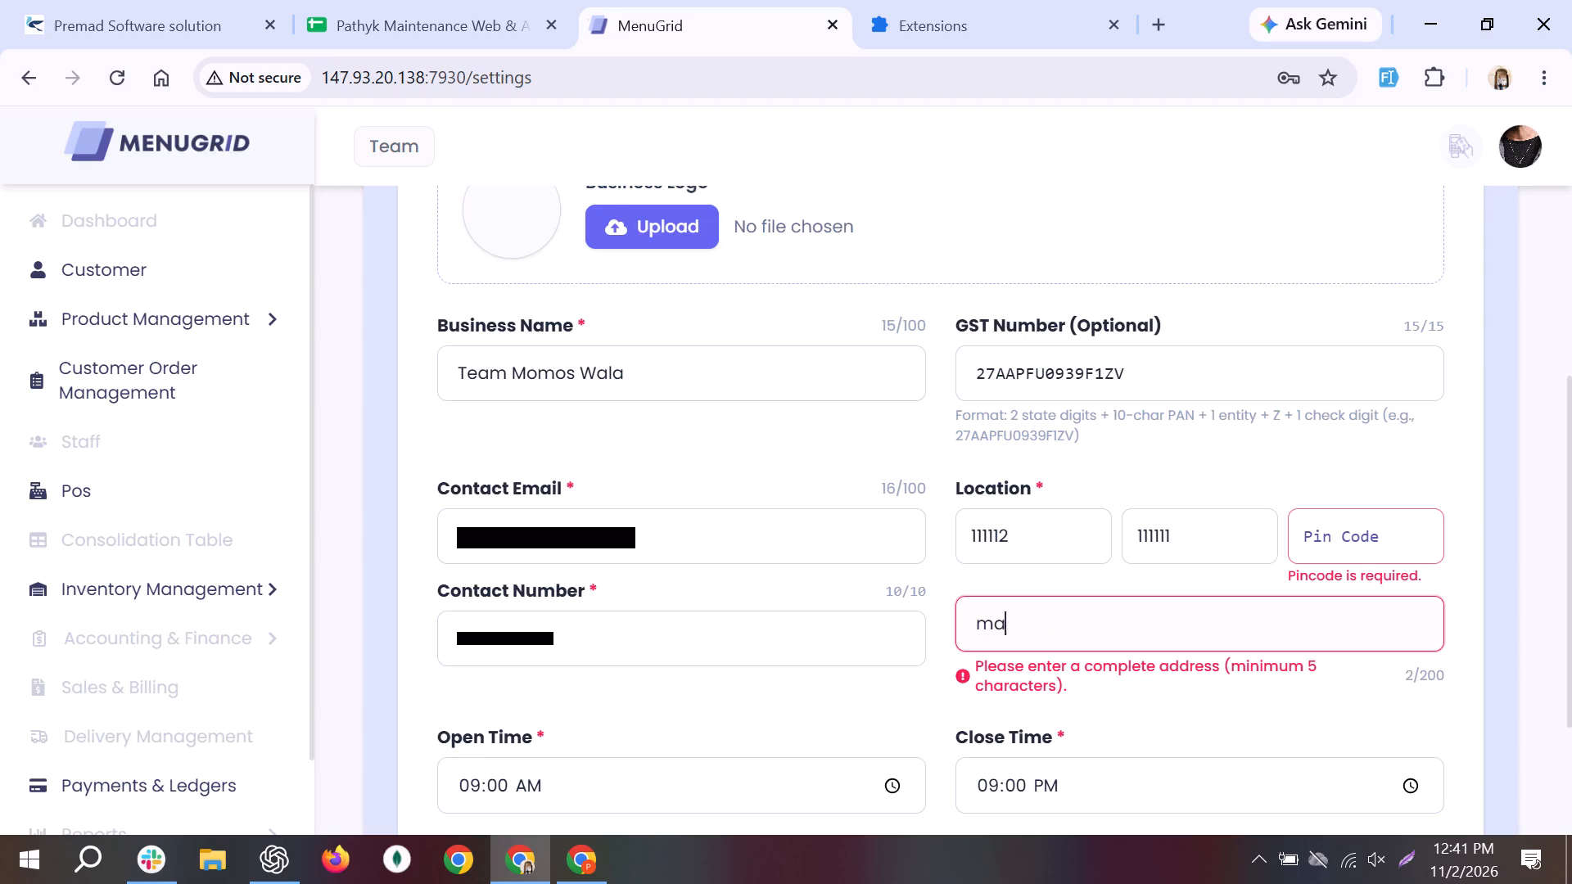
pyautogui.write('hara')
pyautogui.write('ni')
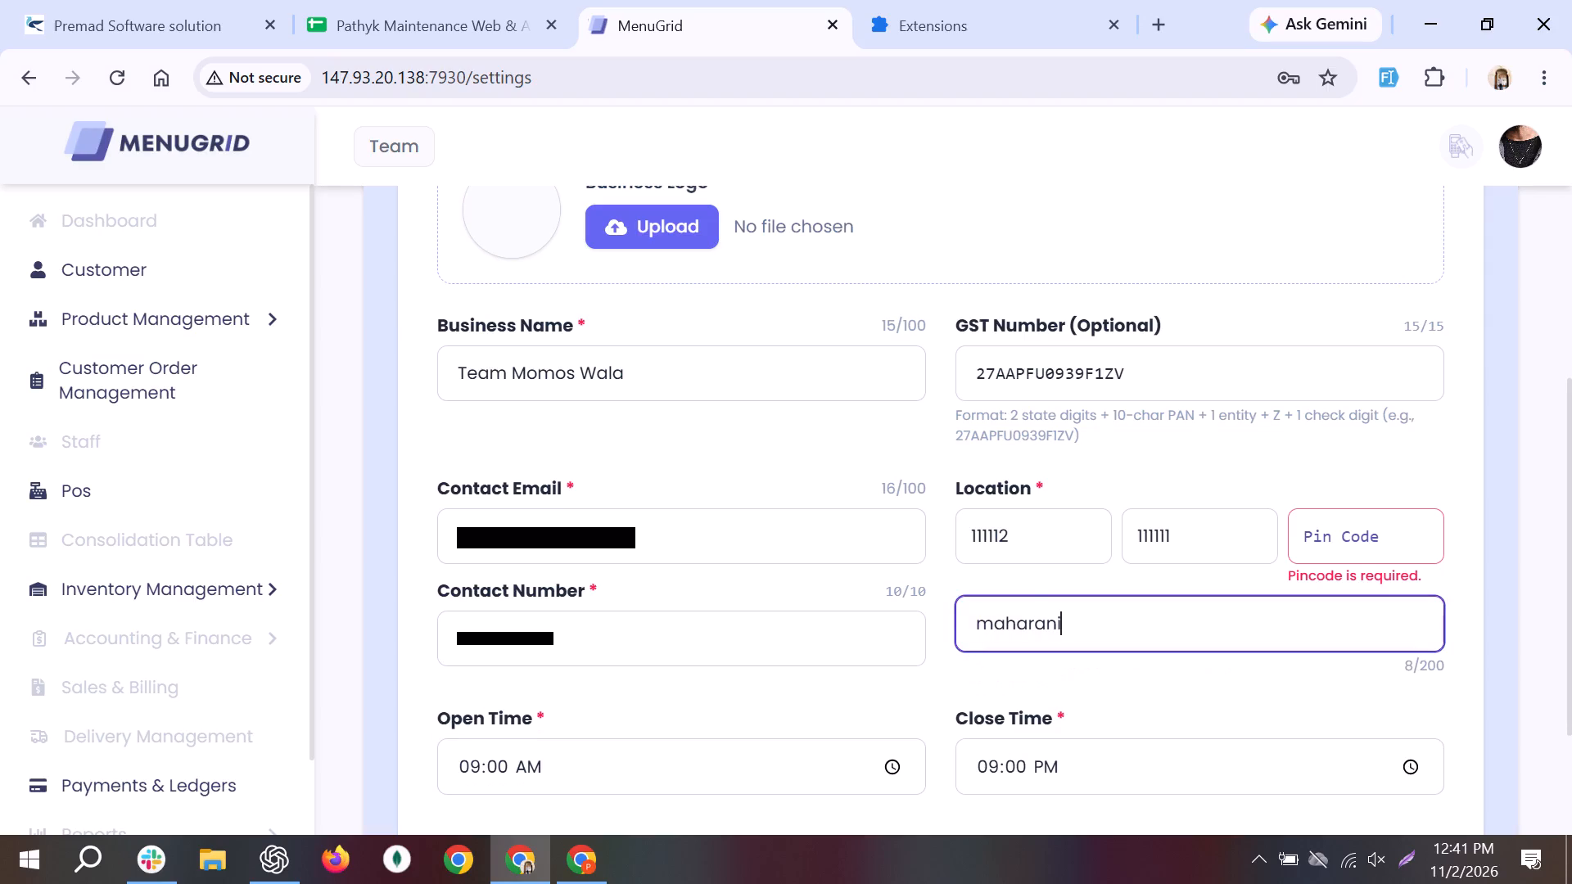
pyautogui.press('space')
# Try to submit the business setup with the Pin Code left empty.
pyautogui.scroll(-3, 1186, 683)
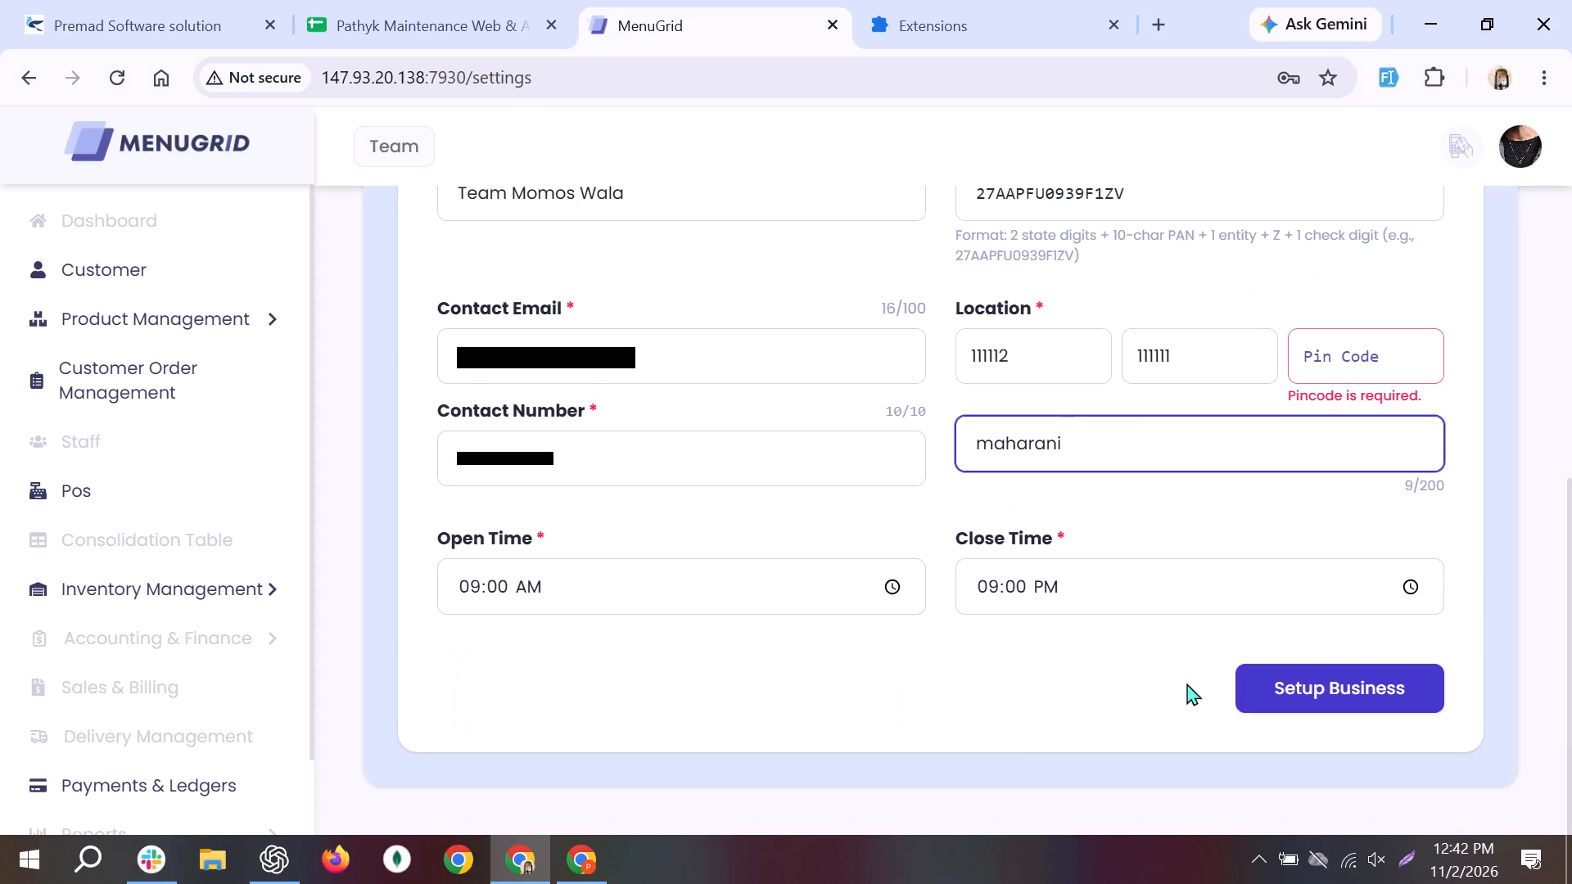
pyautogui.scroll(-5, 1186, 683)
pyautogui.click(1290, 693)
# Test the Pin Code field with a mix of hyphens and digits, leaving it at 012111.
pyautogui.scroll(2, 1290, 693)
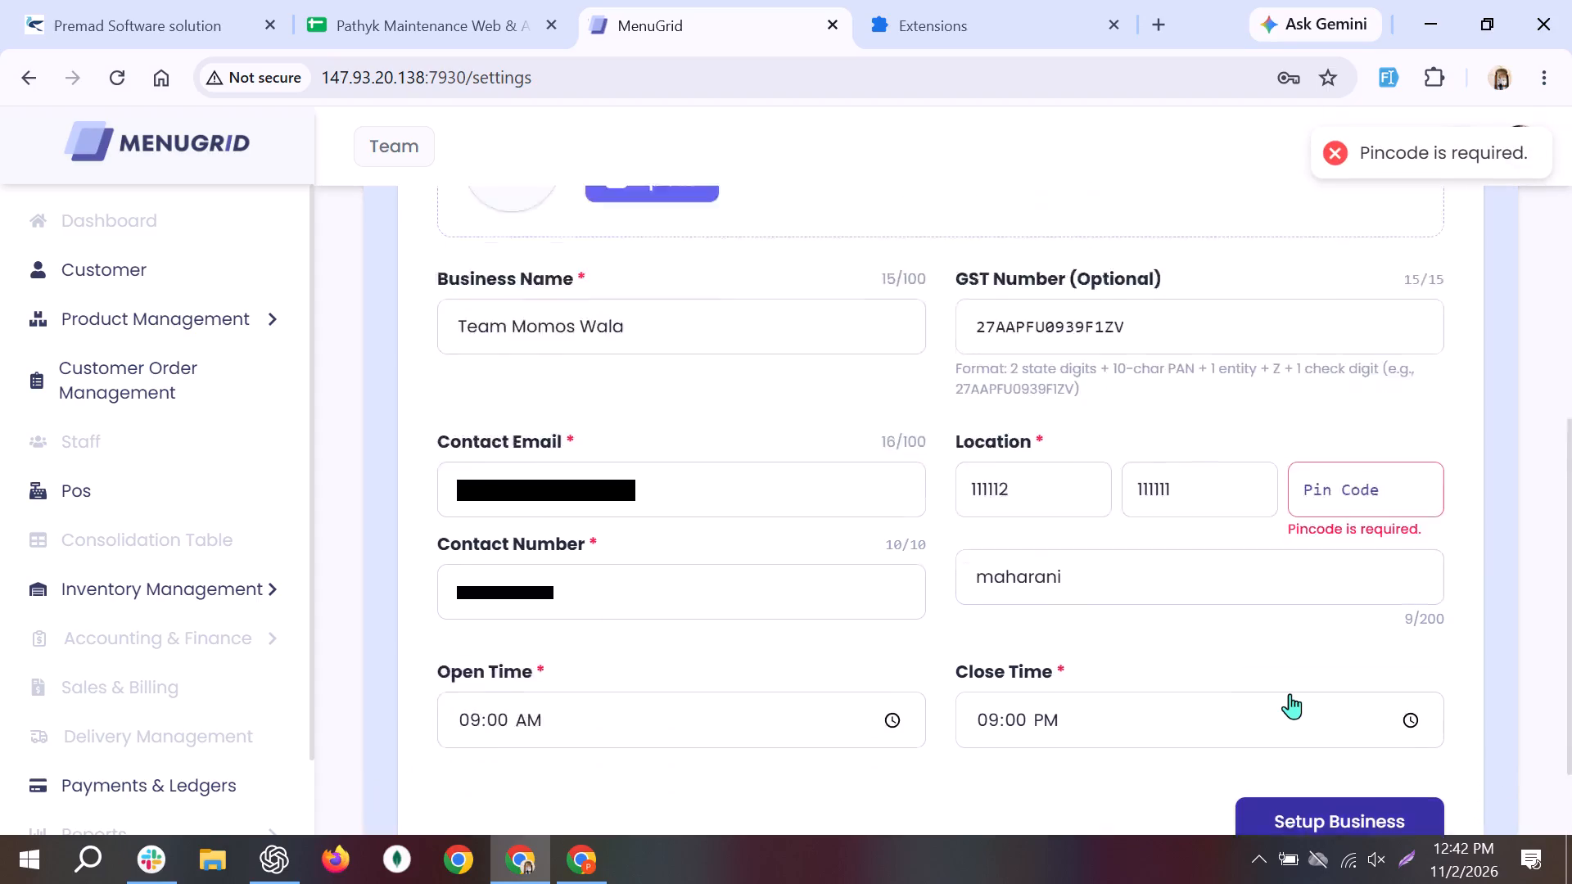
pyautogui.click(1380, 603)
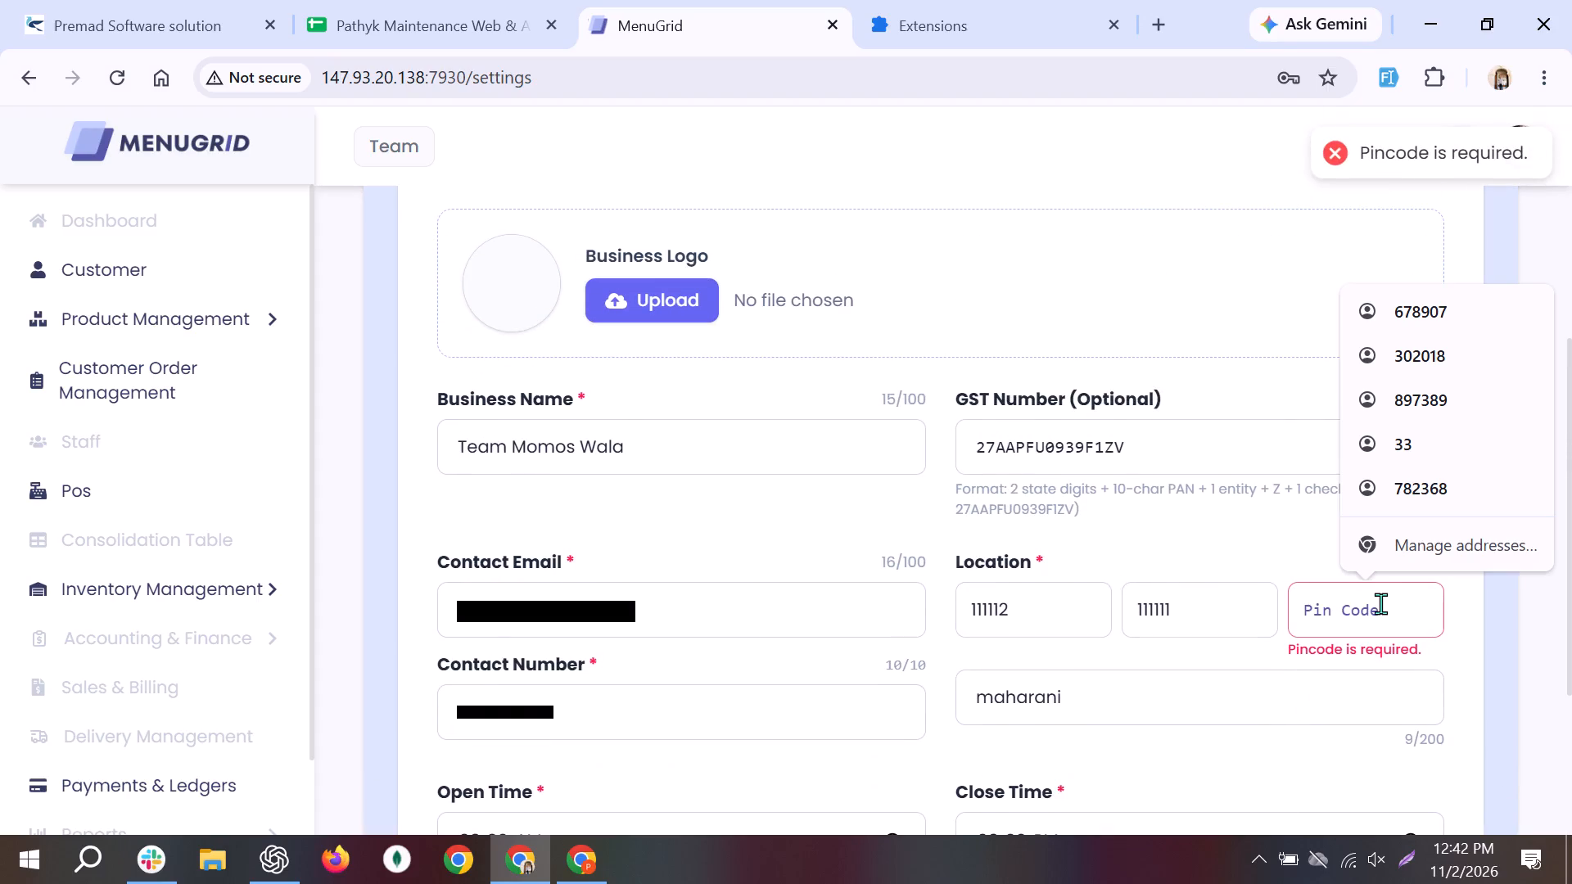
pyautogui.press('-')
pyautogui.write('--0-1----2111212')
pyautogui.scroll(-3, 1380, 603)
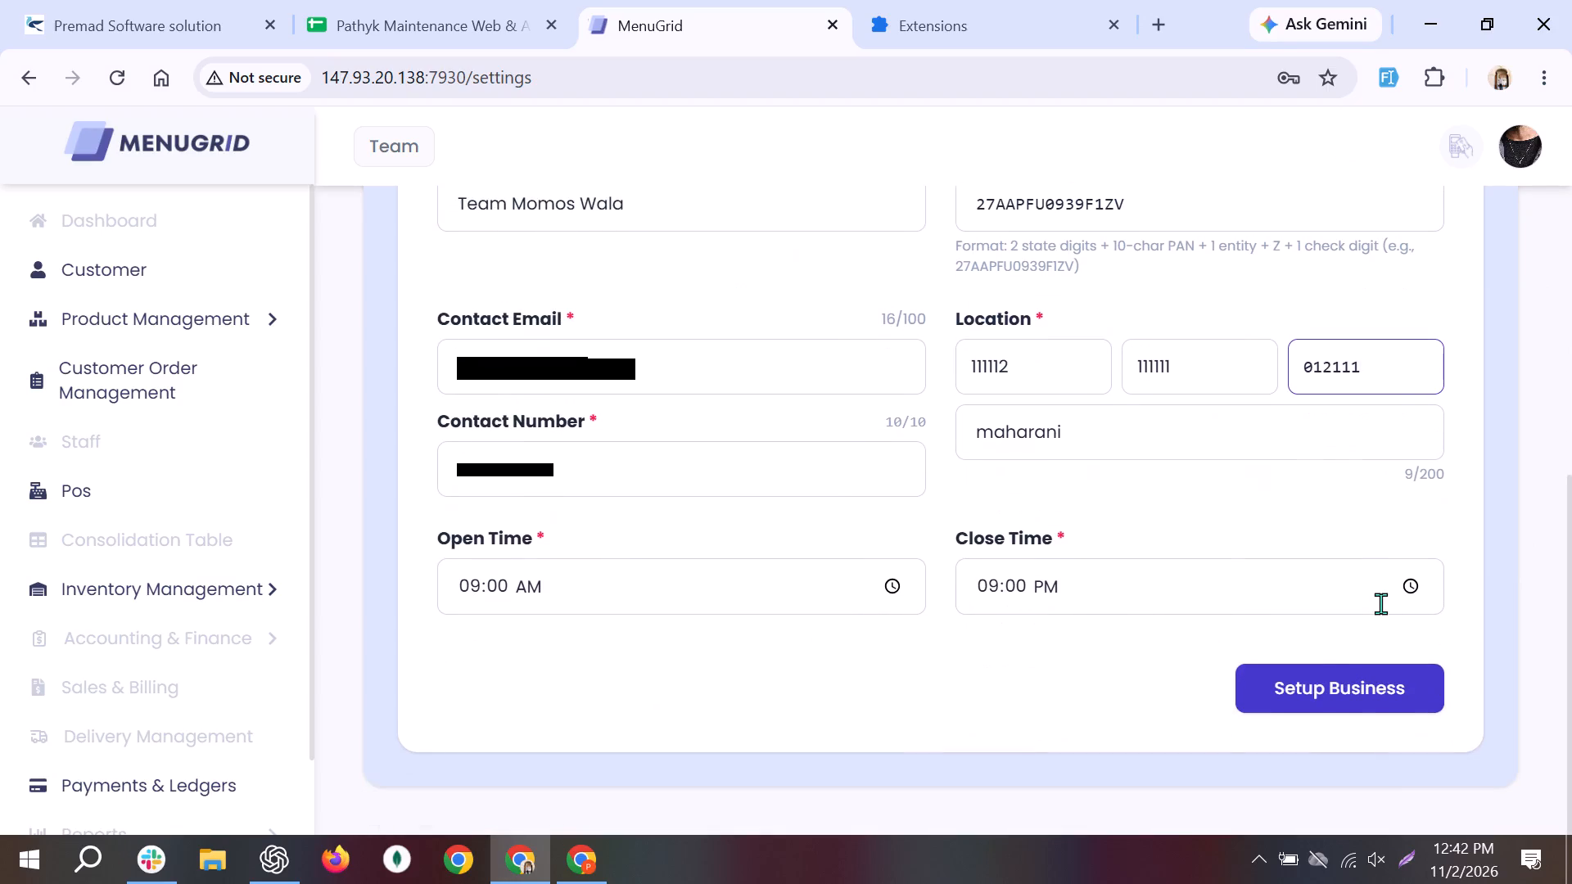
pyautogui.press('BackSpace')
pyautogui.press('1')
# Submit the business setup.
pyautogui.click(1375, 677)
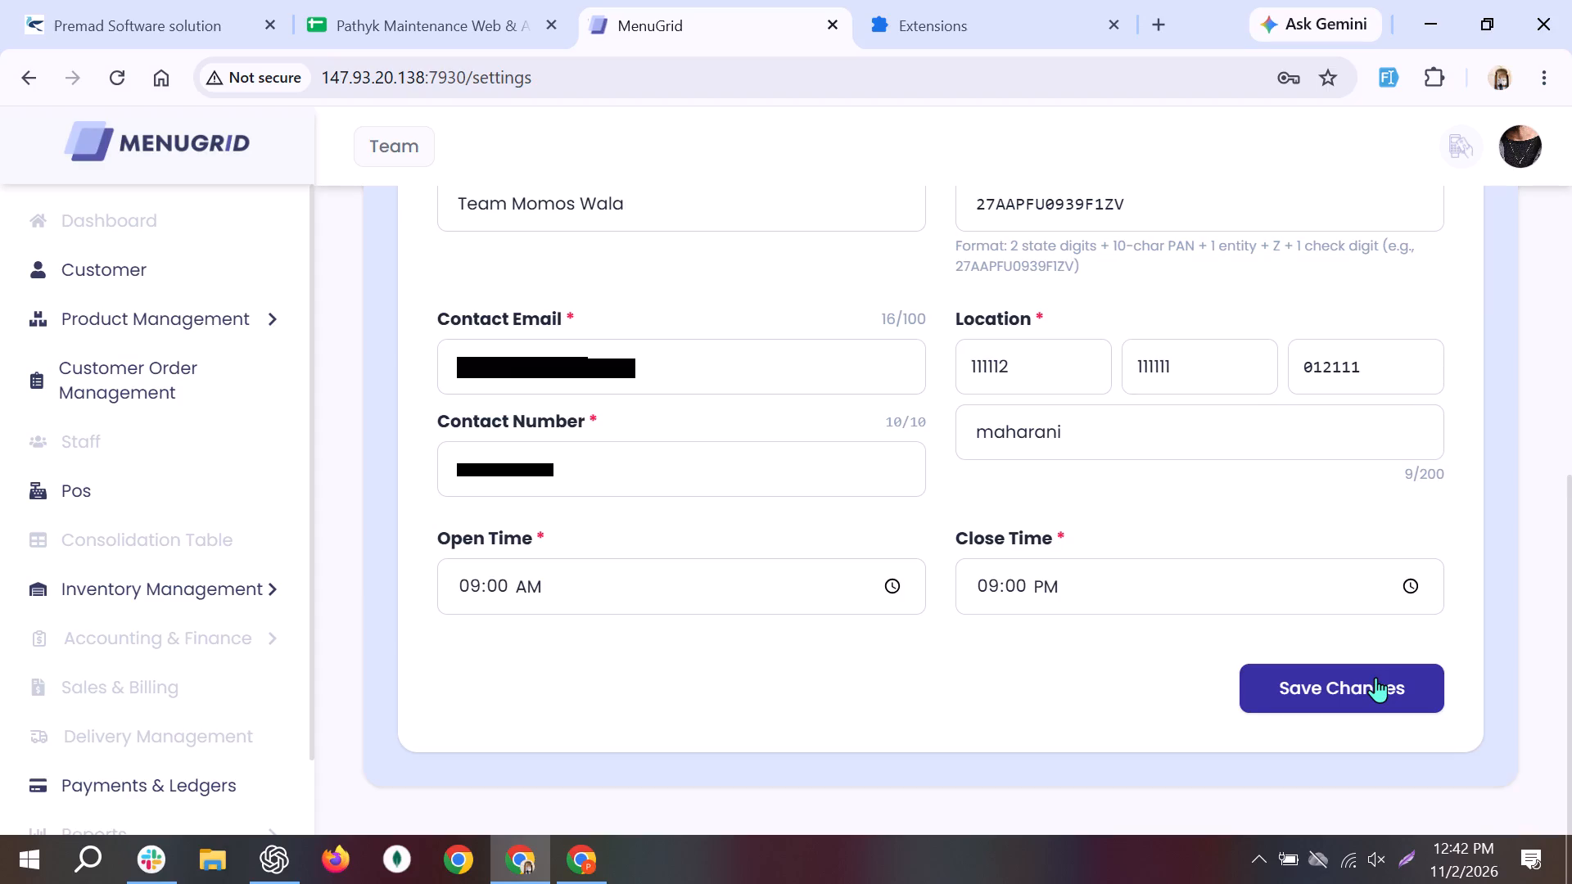
pyautogui.scroll(16, 1375, 677)
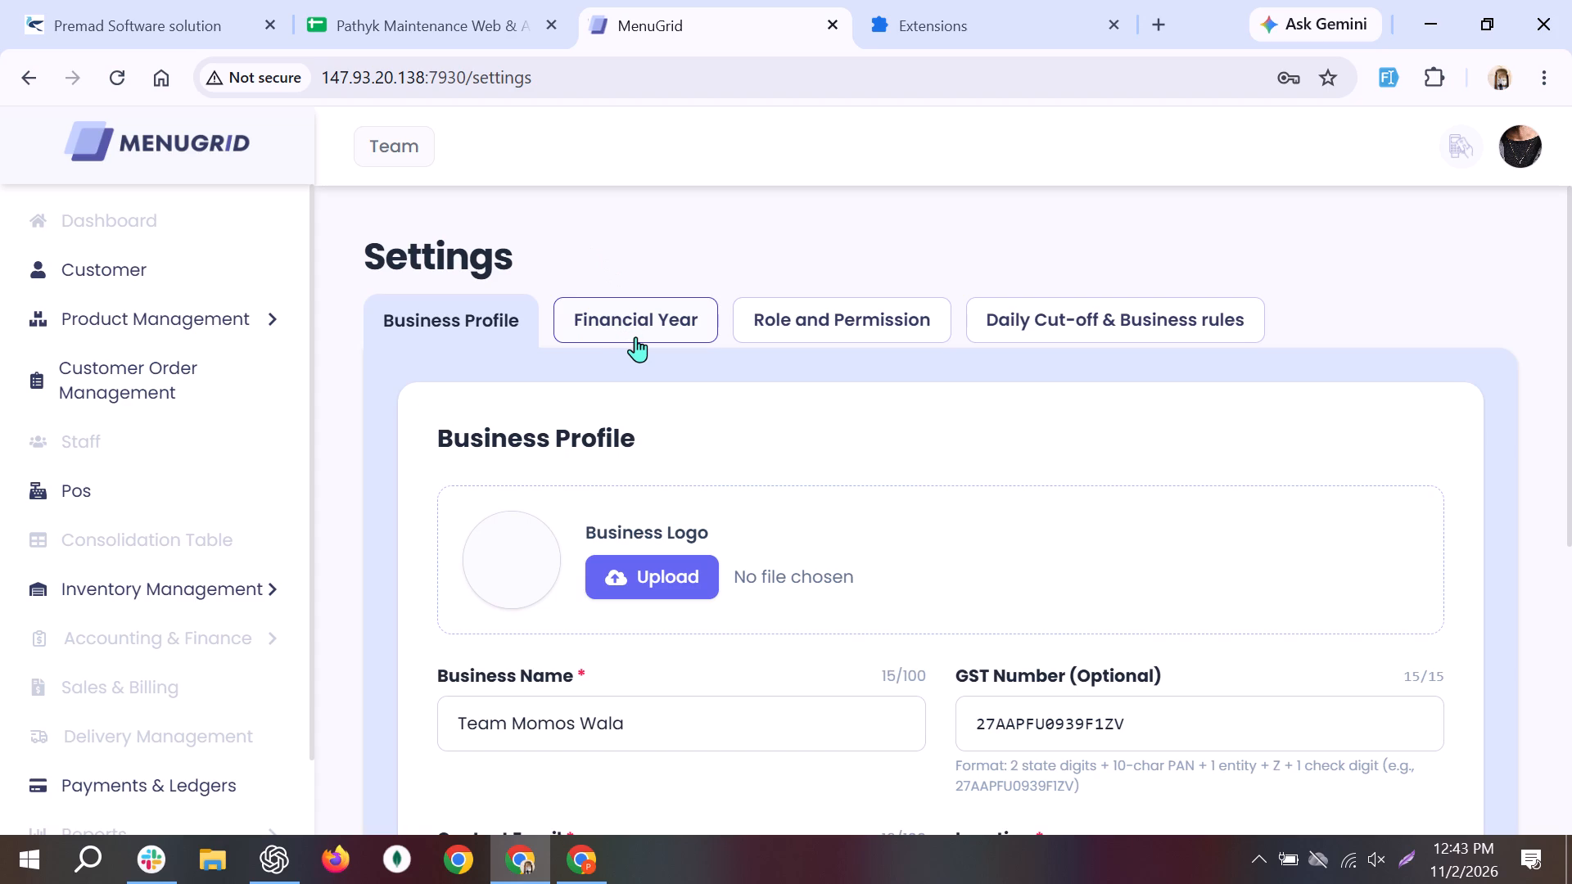
pyautogui.click(515, 577)
pyautogui.click(656, 574)
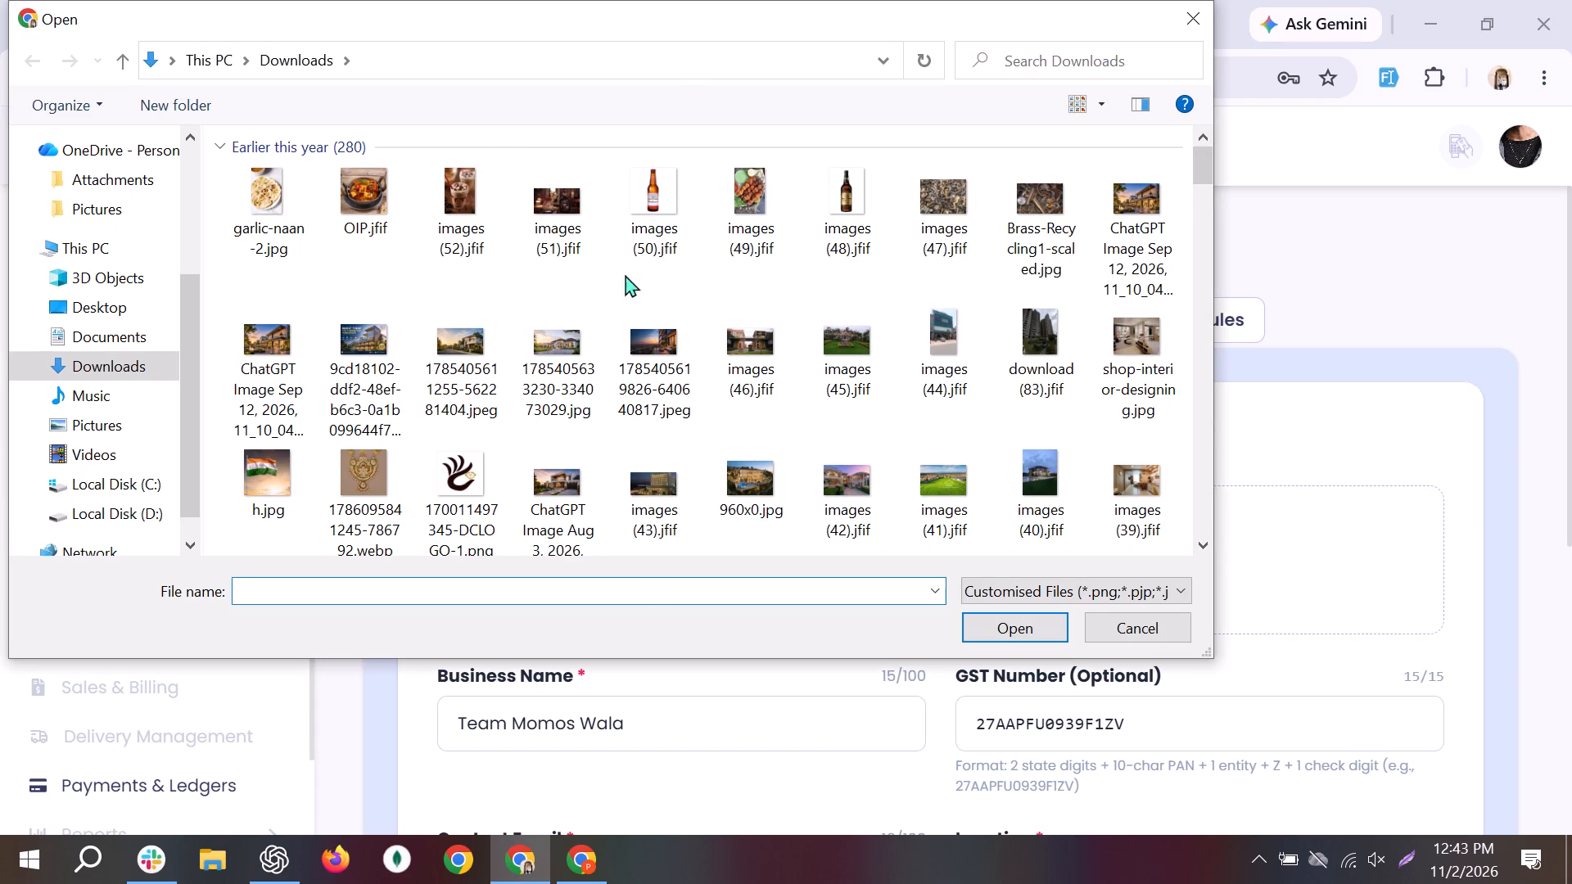
pyautogui.click(486, 474)
pyautogui.click(1011, 626)
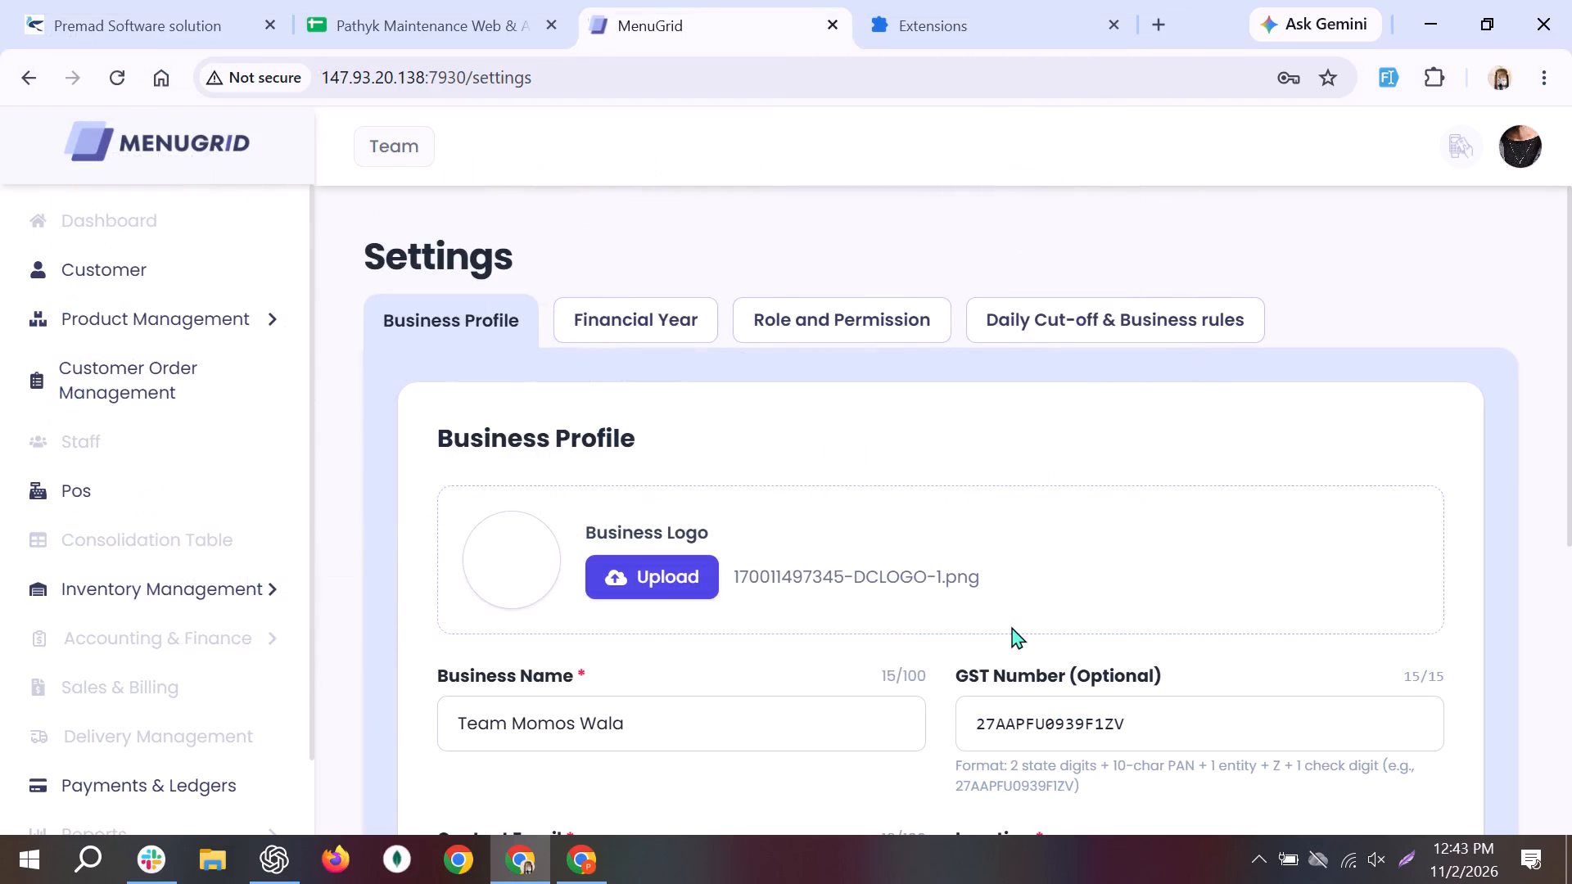
pyautogui.scroll(-3, 1011, 626)
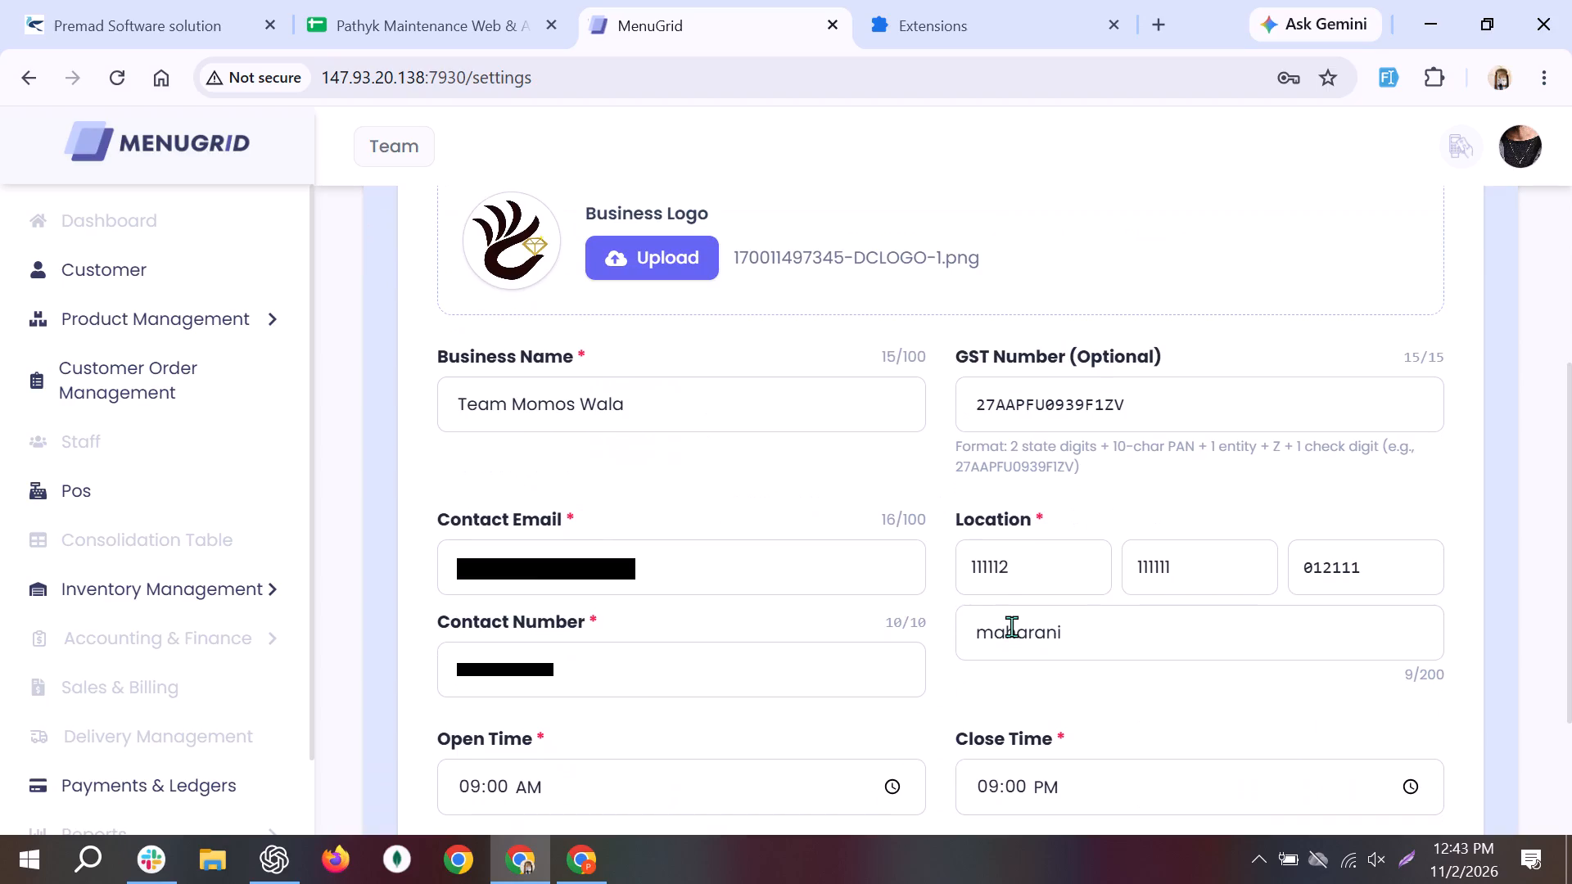
pyautogui.scroll(4, 1011, 626)
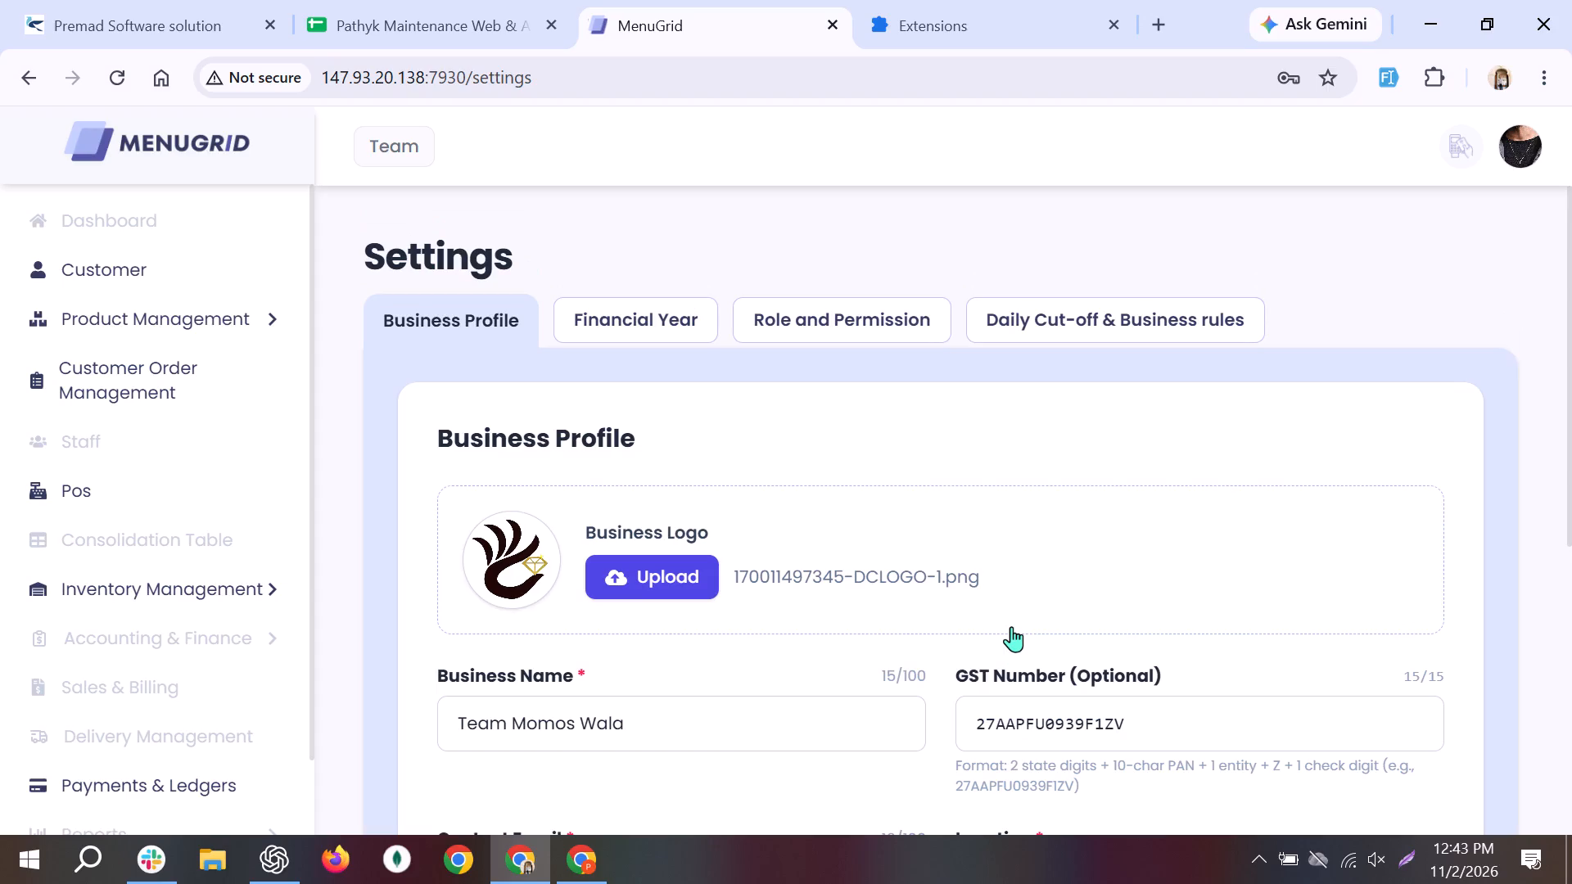
pyautogui.scroll(-10, 1011, 626)
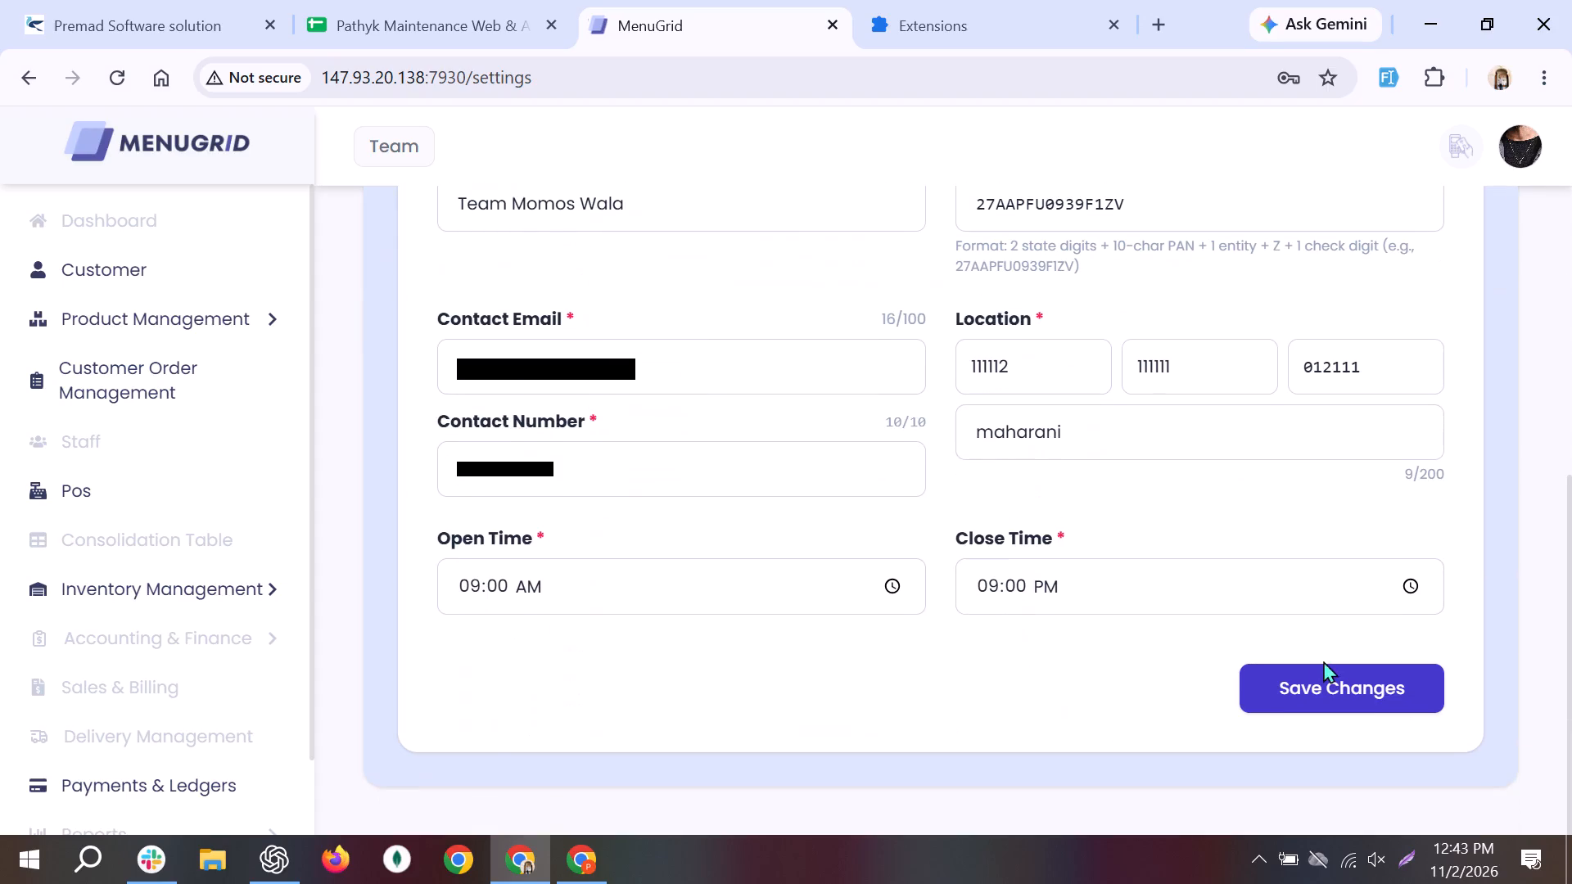
pyautogui.click(1341, 683)
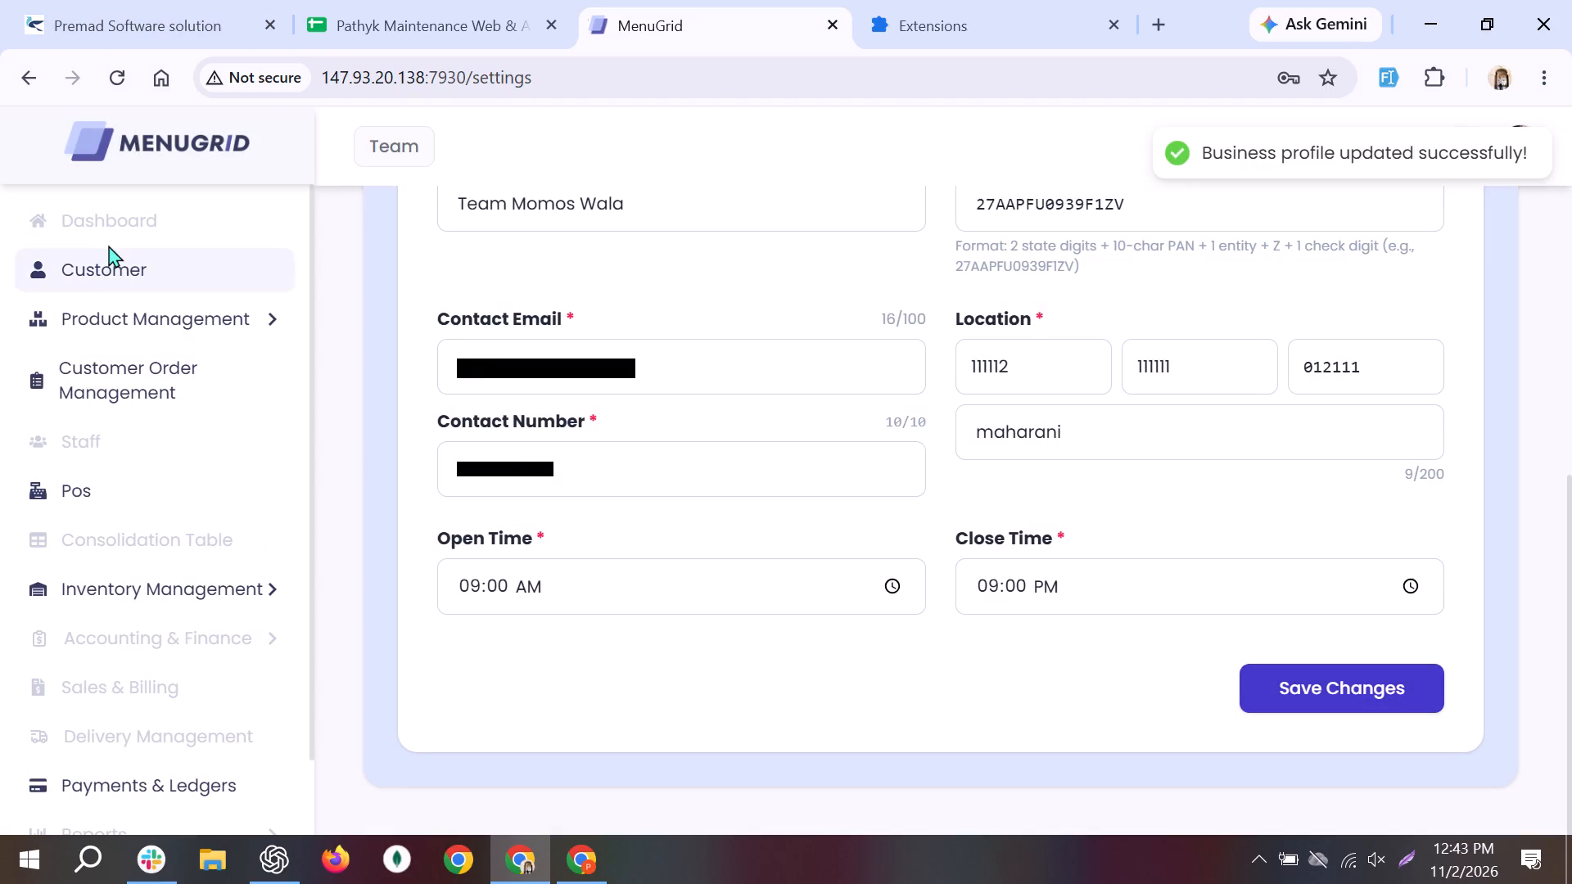
# Go to the Customer page and back to Settings to check that the Business Profile values and logo persist.
pyautogui.click(115, 275)
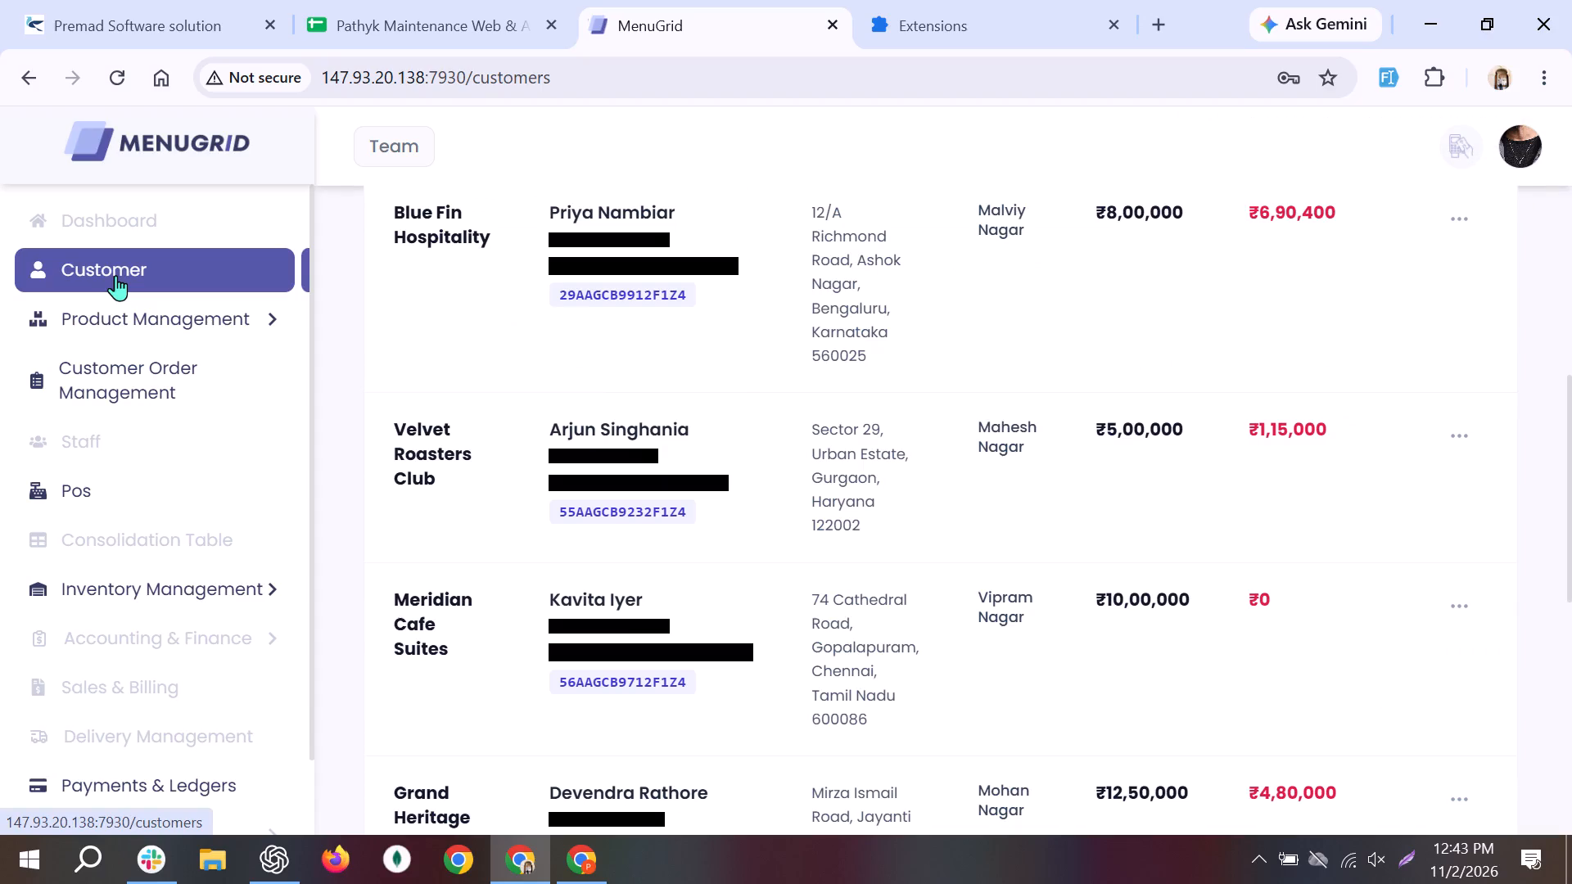
pyautogui.scroll(-6, 168, 558)
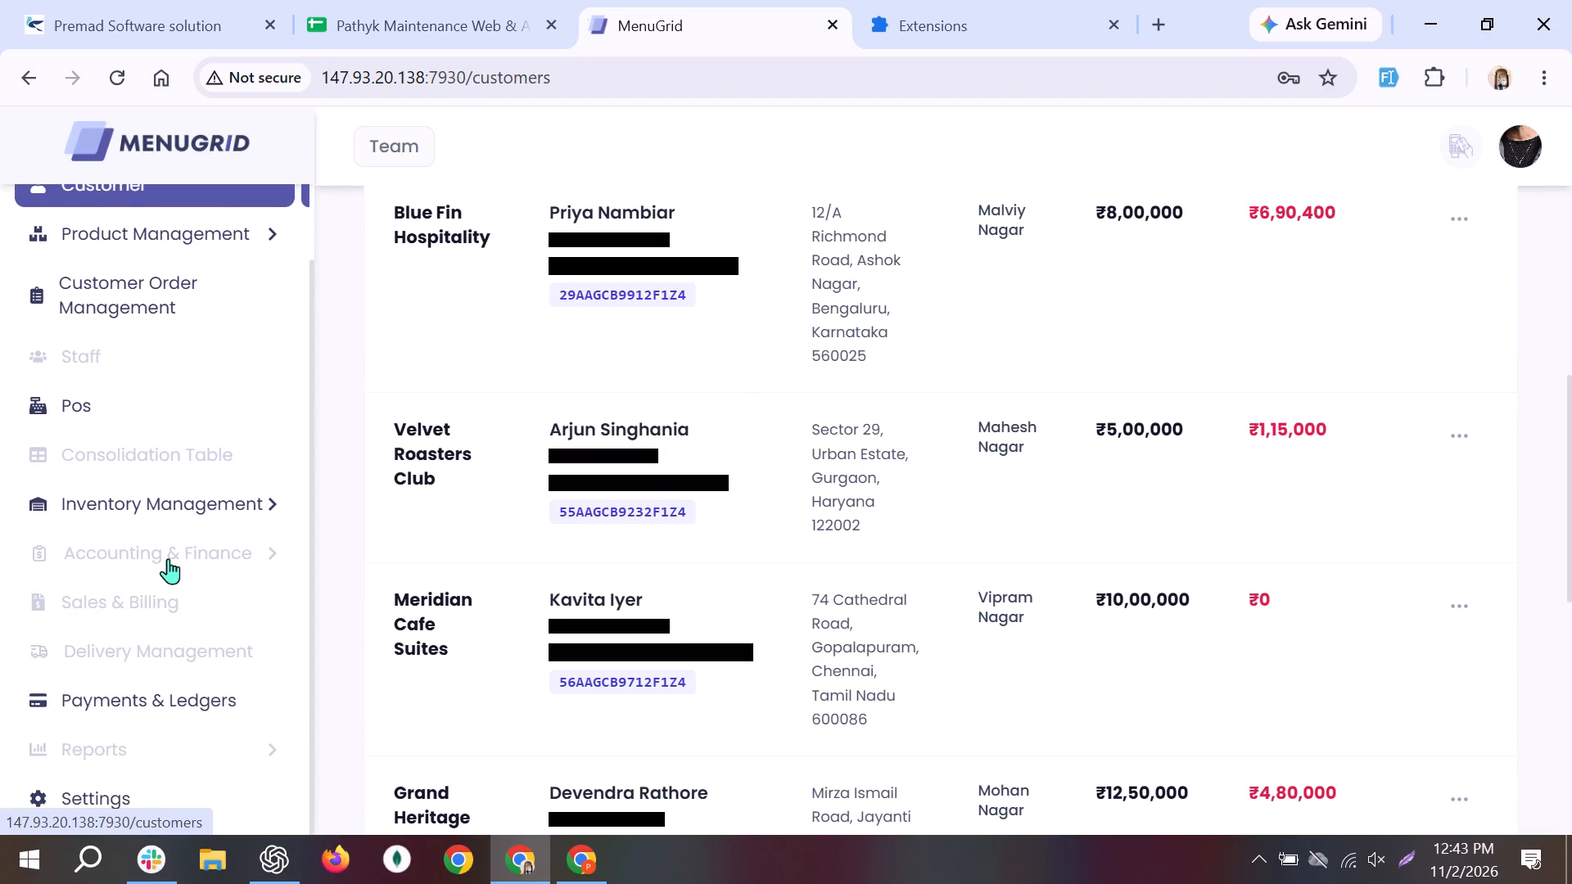
pyautogui.click(176, 794)
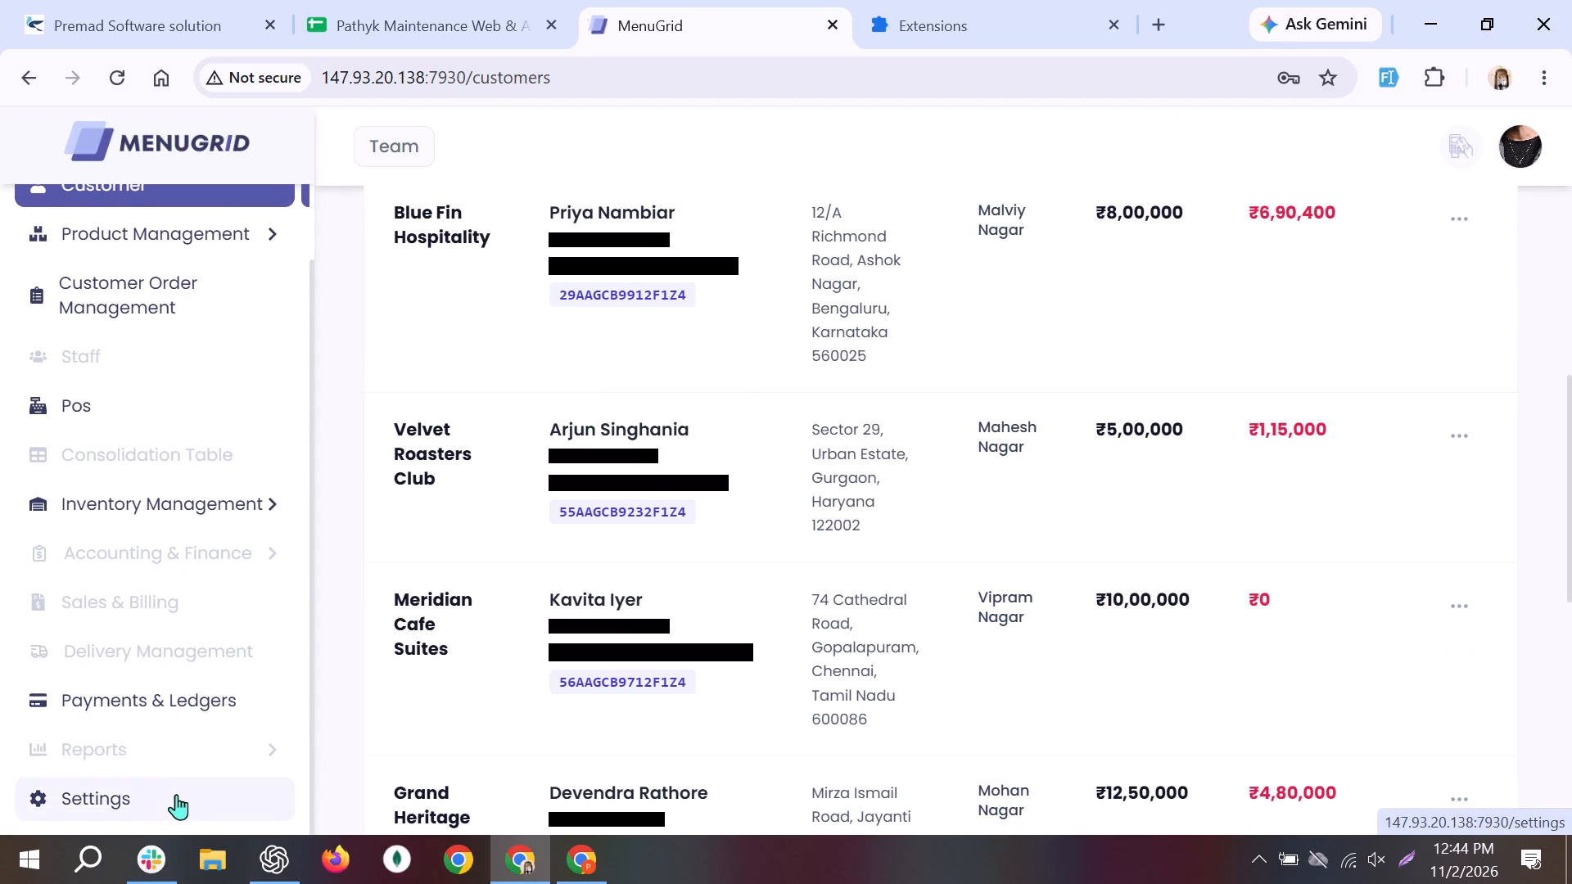
pyautogui.scroll(2, 910, 388)
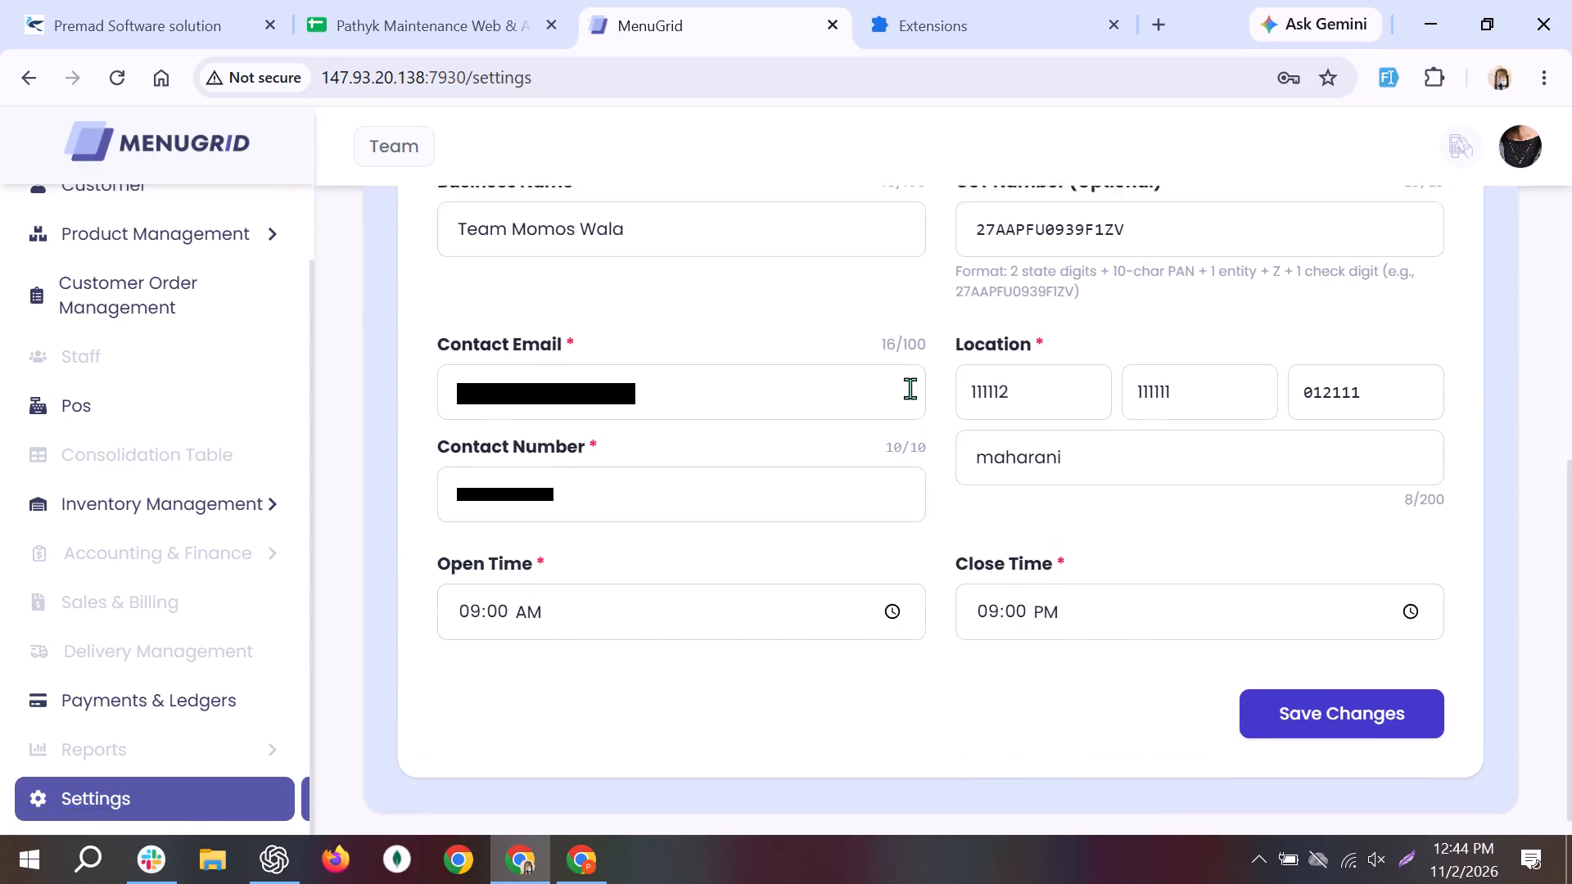
pyautogui.scroll(11, 910, 388)
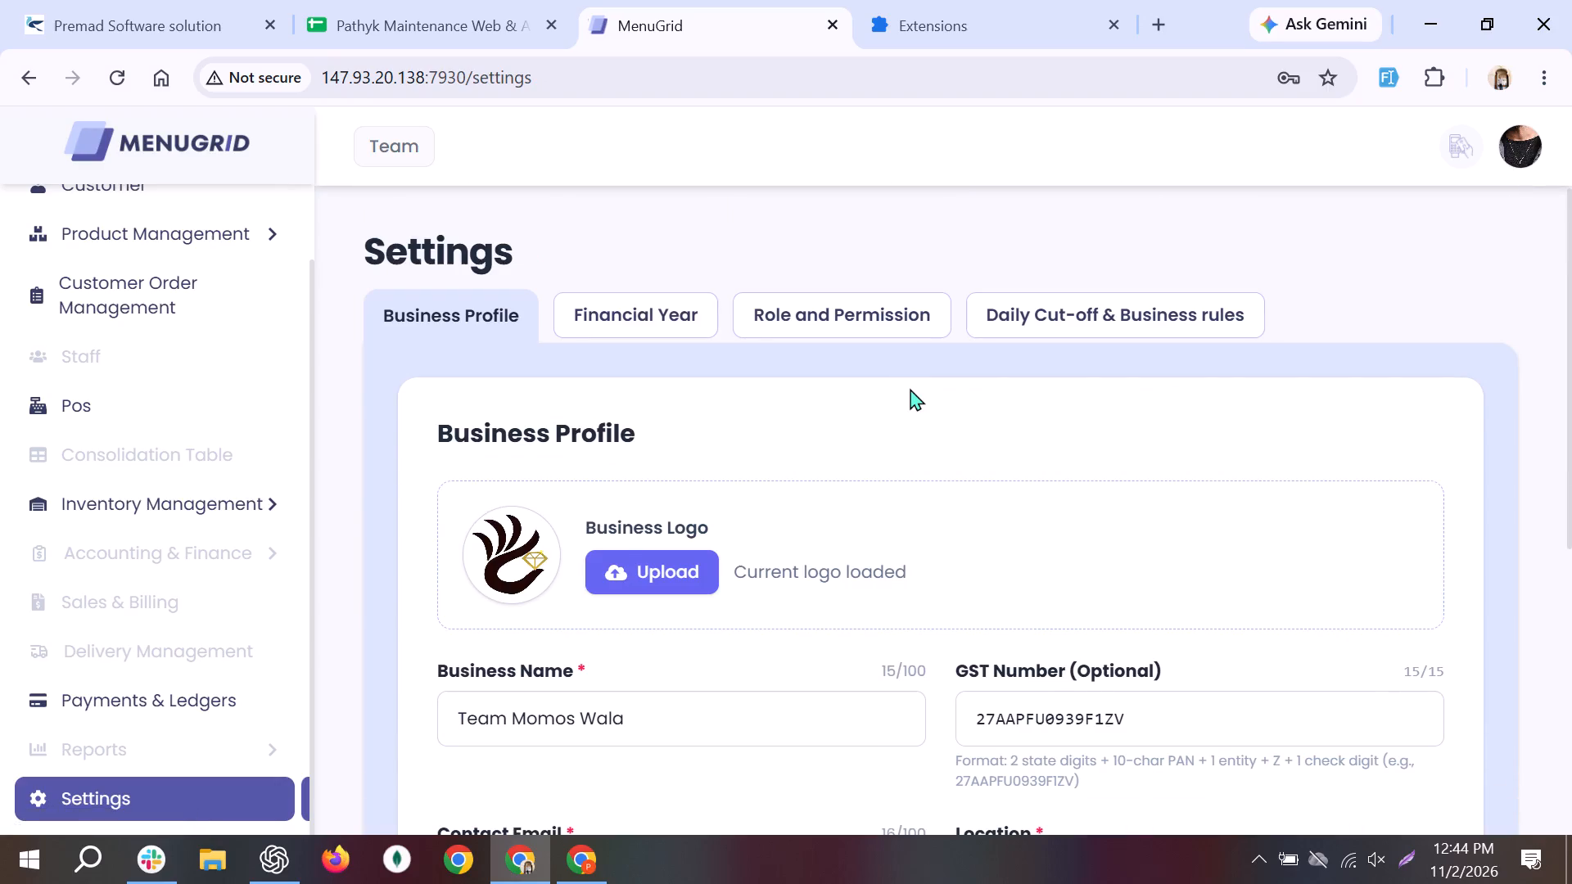
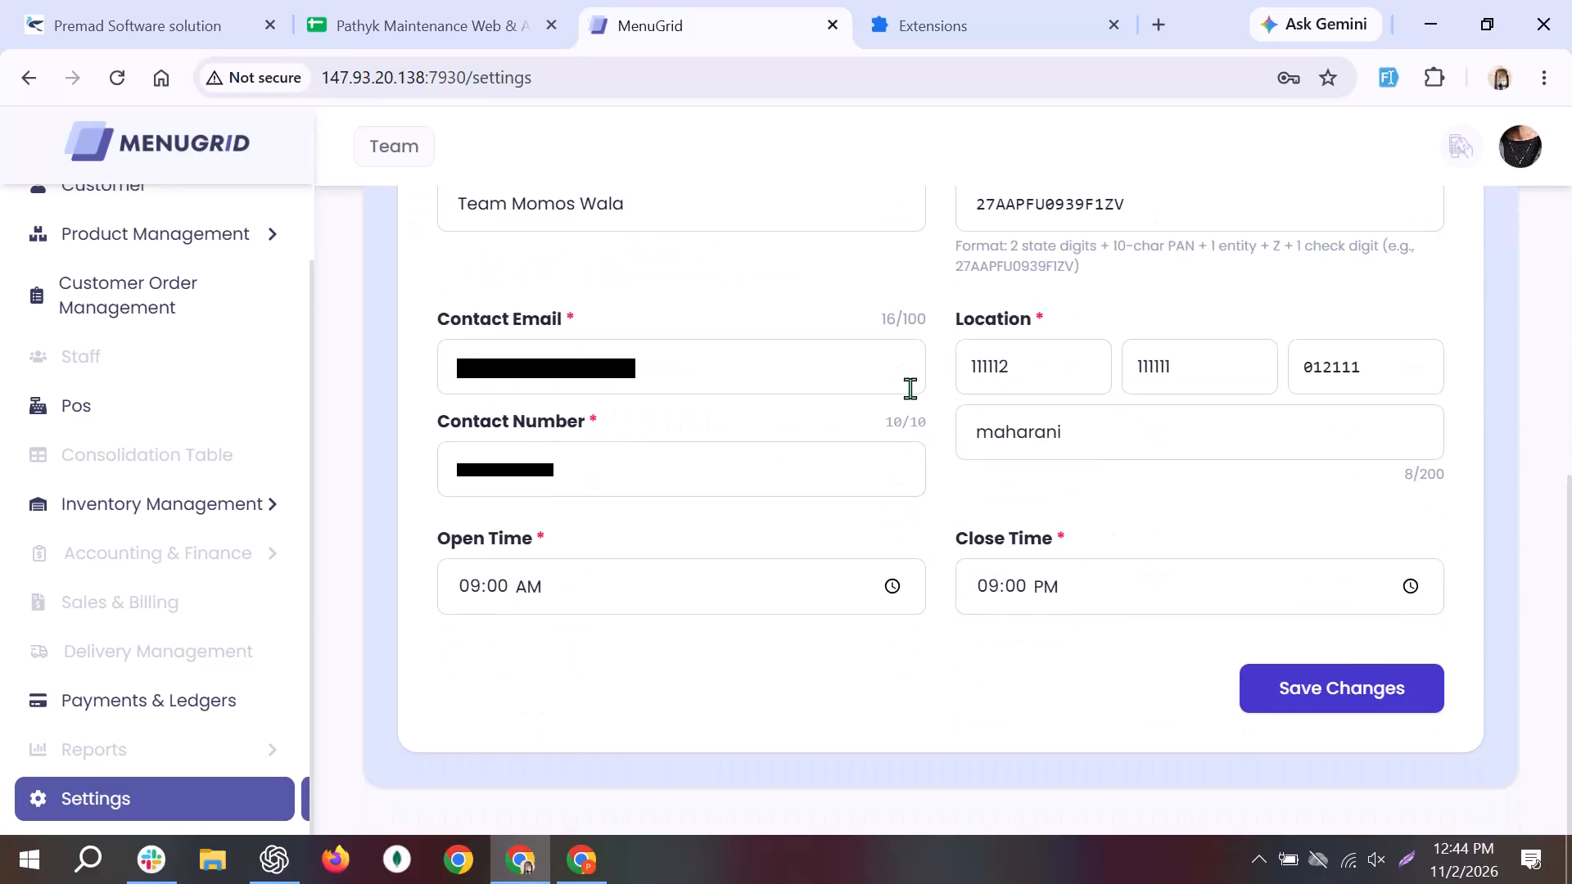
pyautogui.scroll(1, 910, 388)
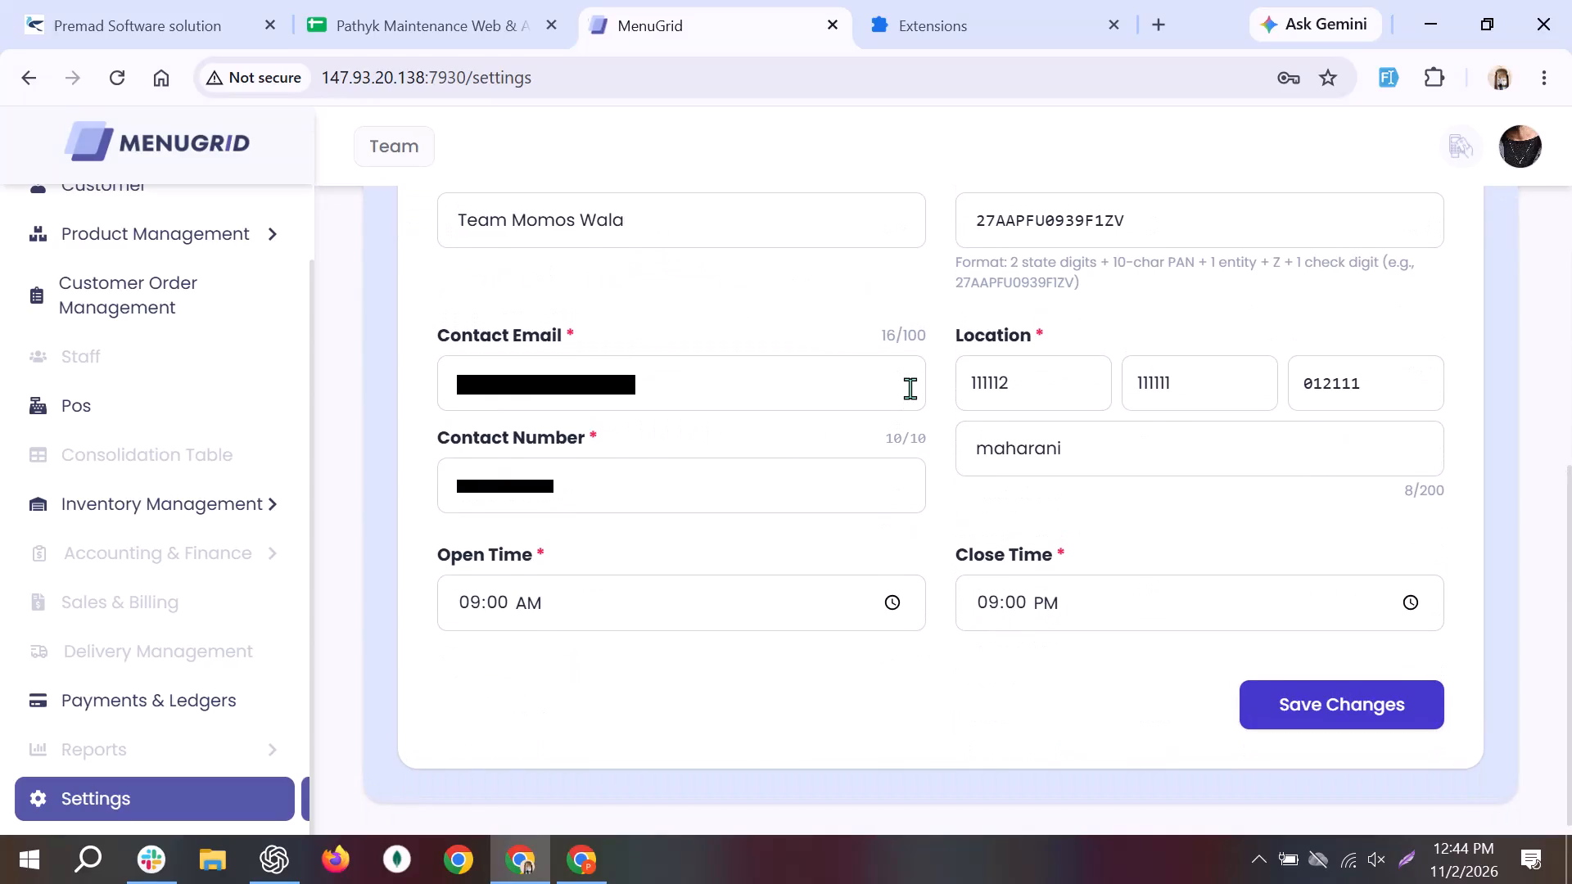
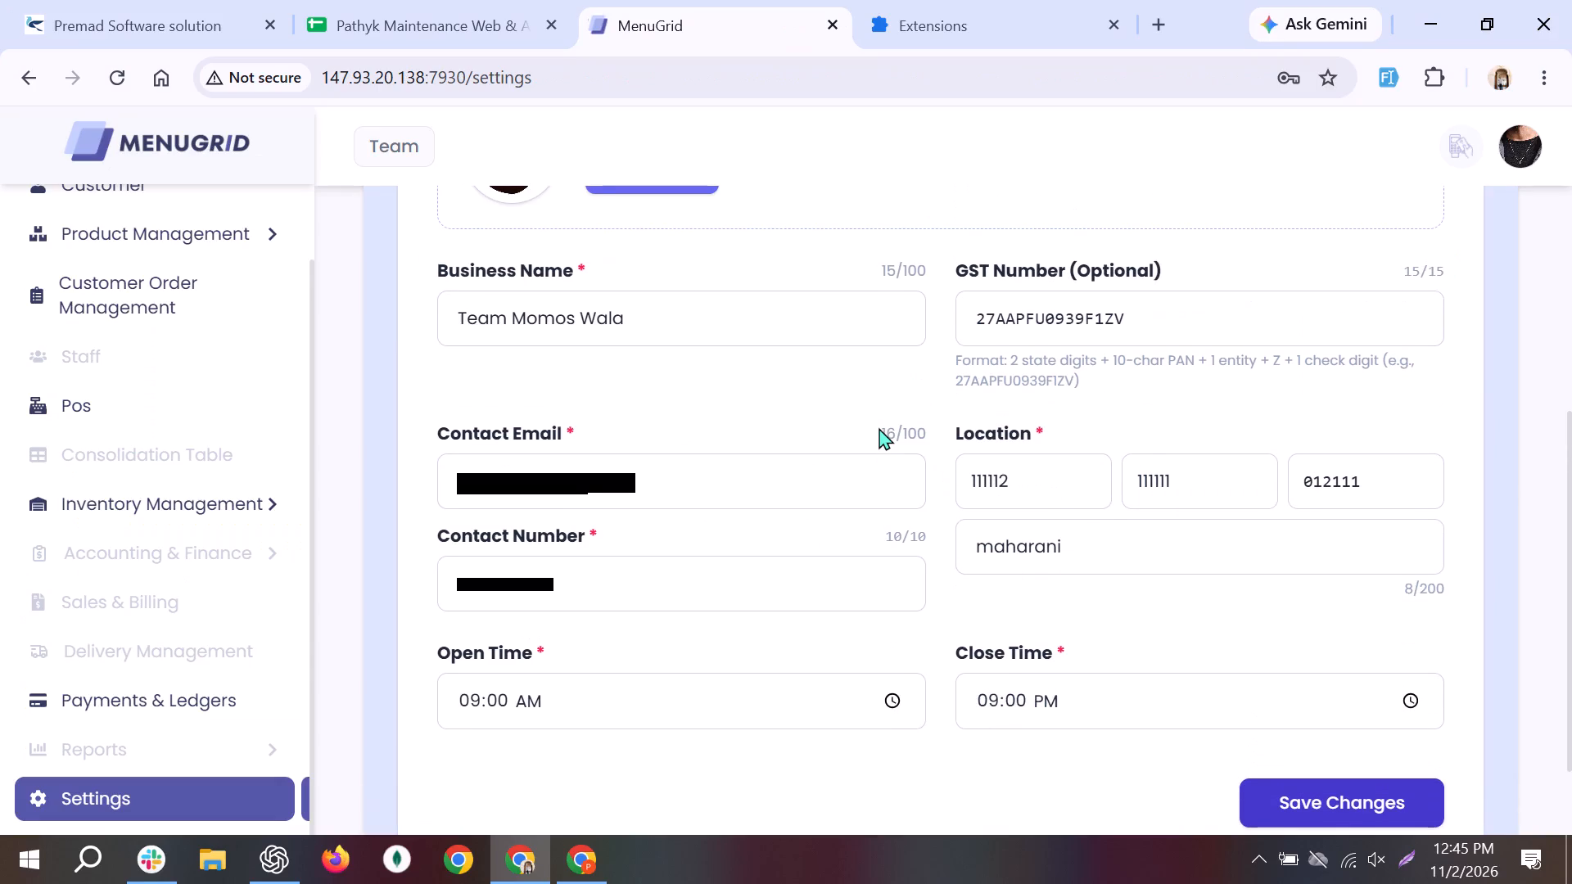
# Capture the full-width browser area showing the Business Profile form down to Save Changes and copy the screenshot.
pyautogui.moveTo(0, 34); pyautogui.dragTo(1571, 730)
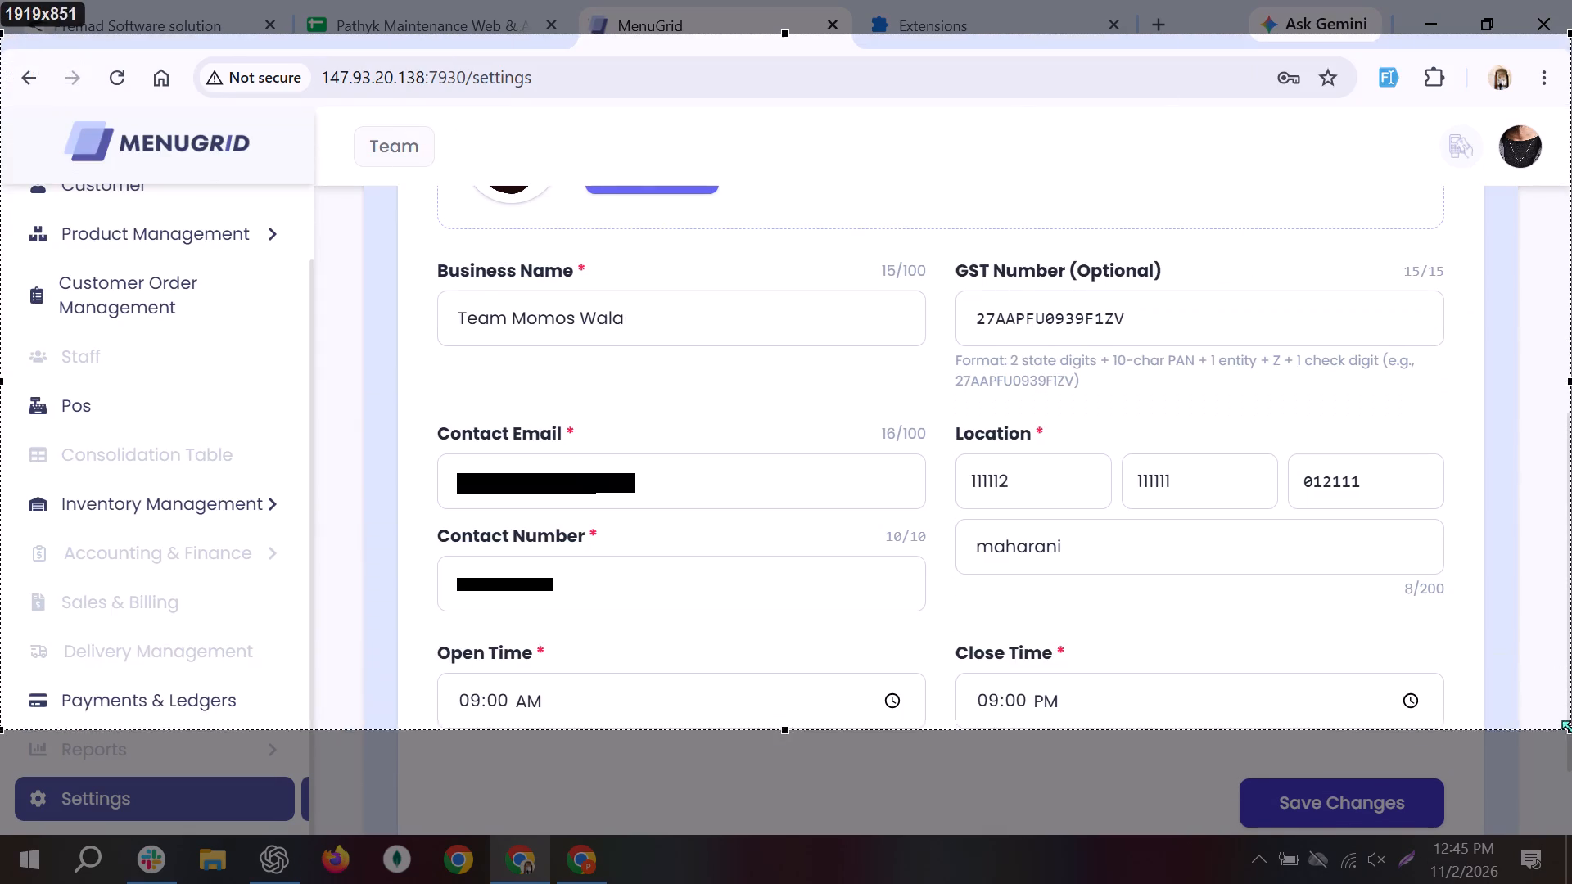
pyautogui.moveTo(1571, 730); pyautogui.dragTo(1571, 854)
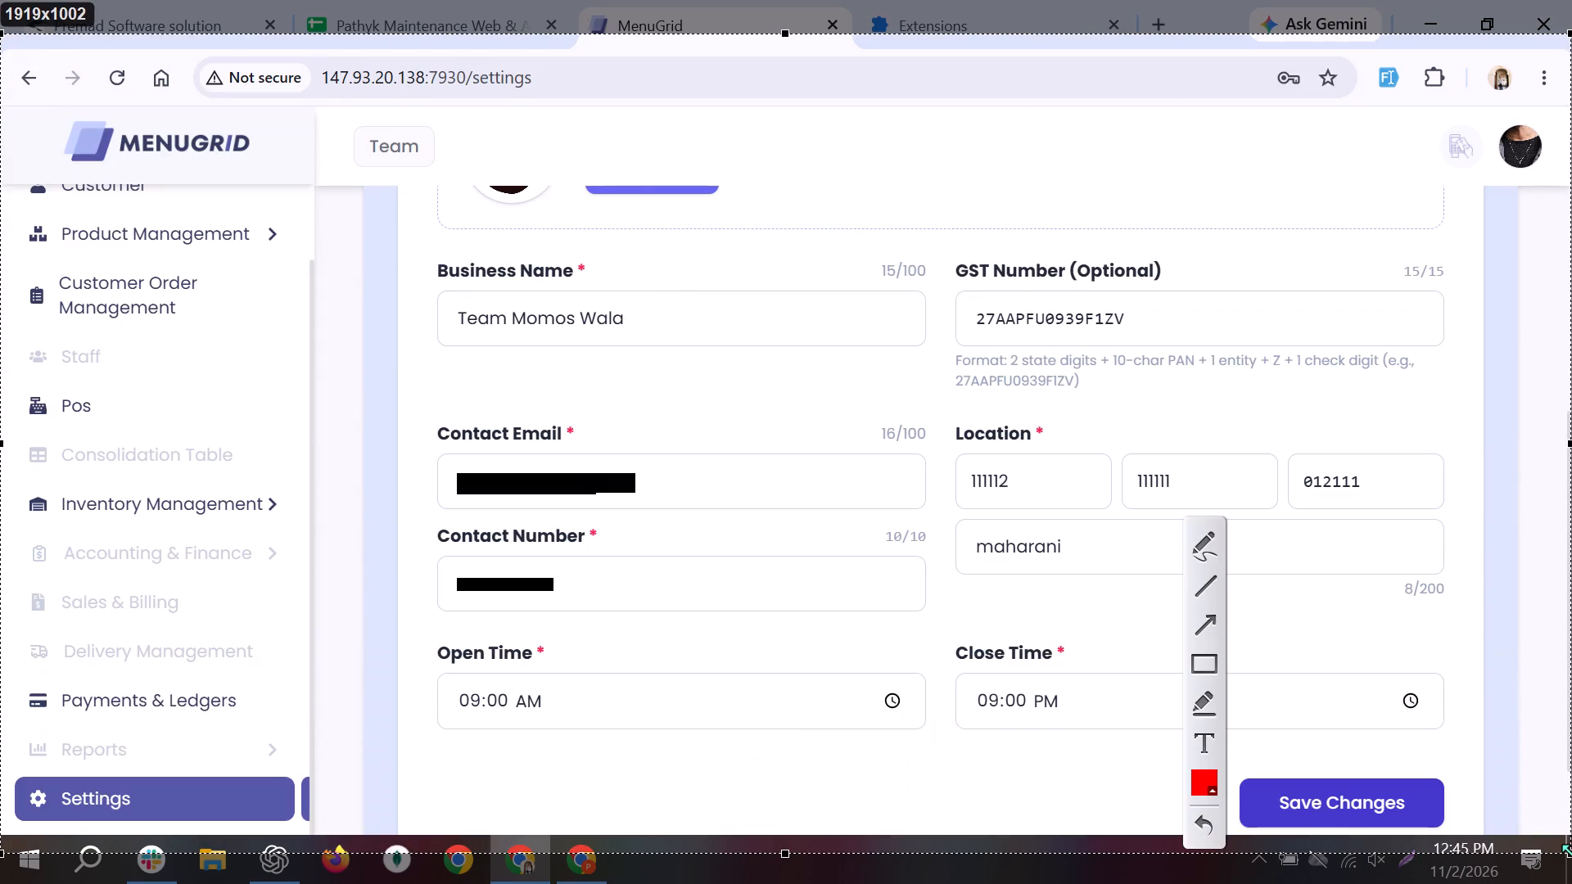
pyautogui.hotkey('ctrl', 'c')
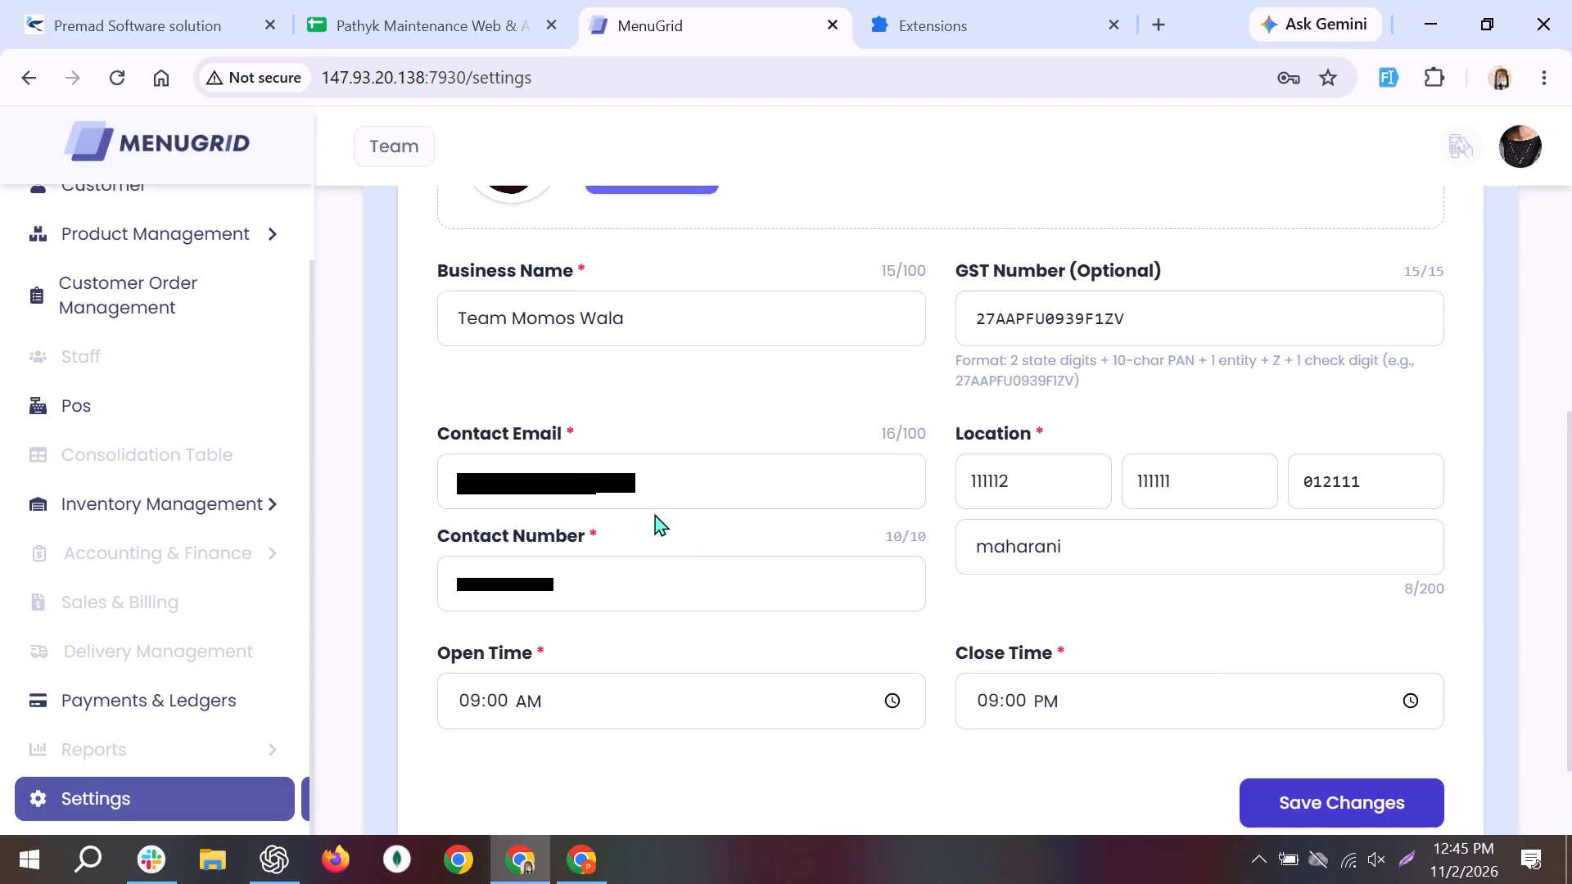
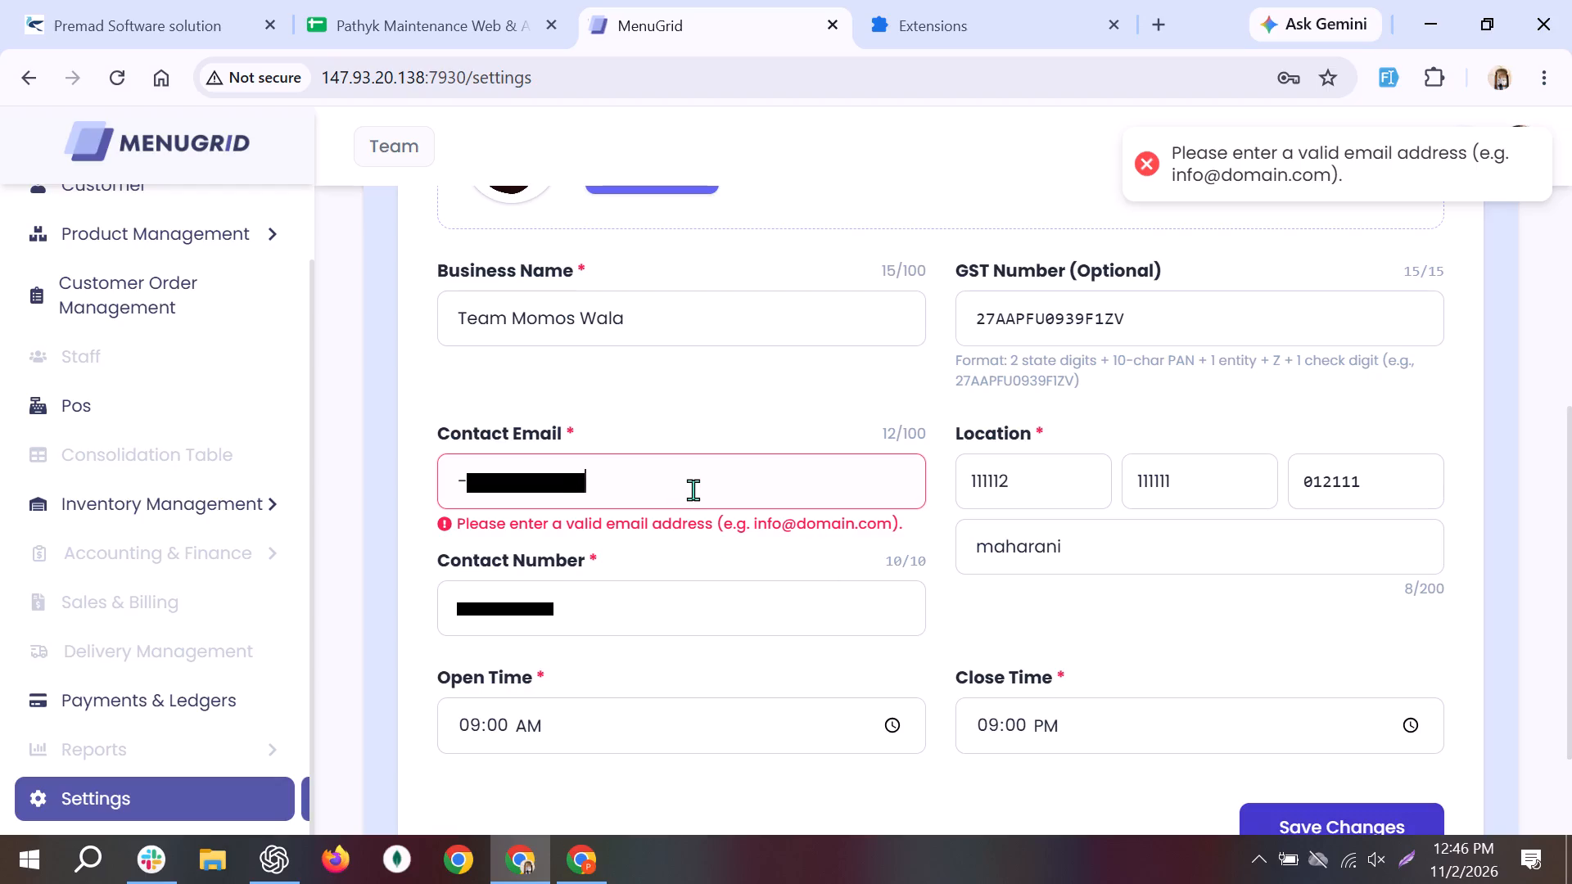
pyautogui.press('BackSpace')
pyautogui.press('BackSpace')
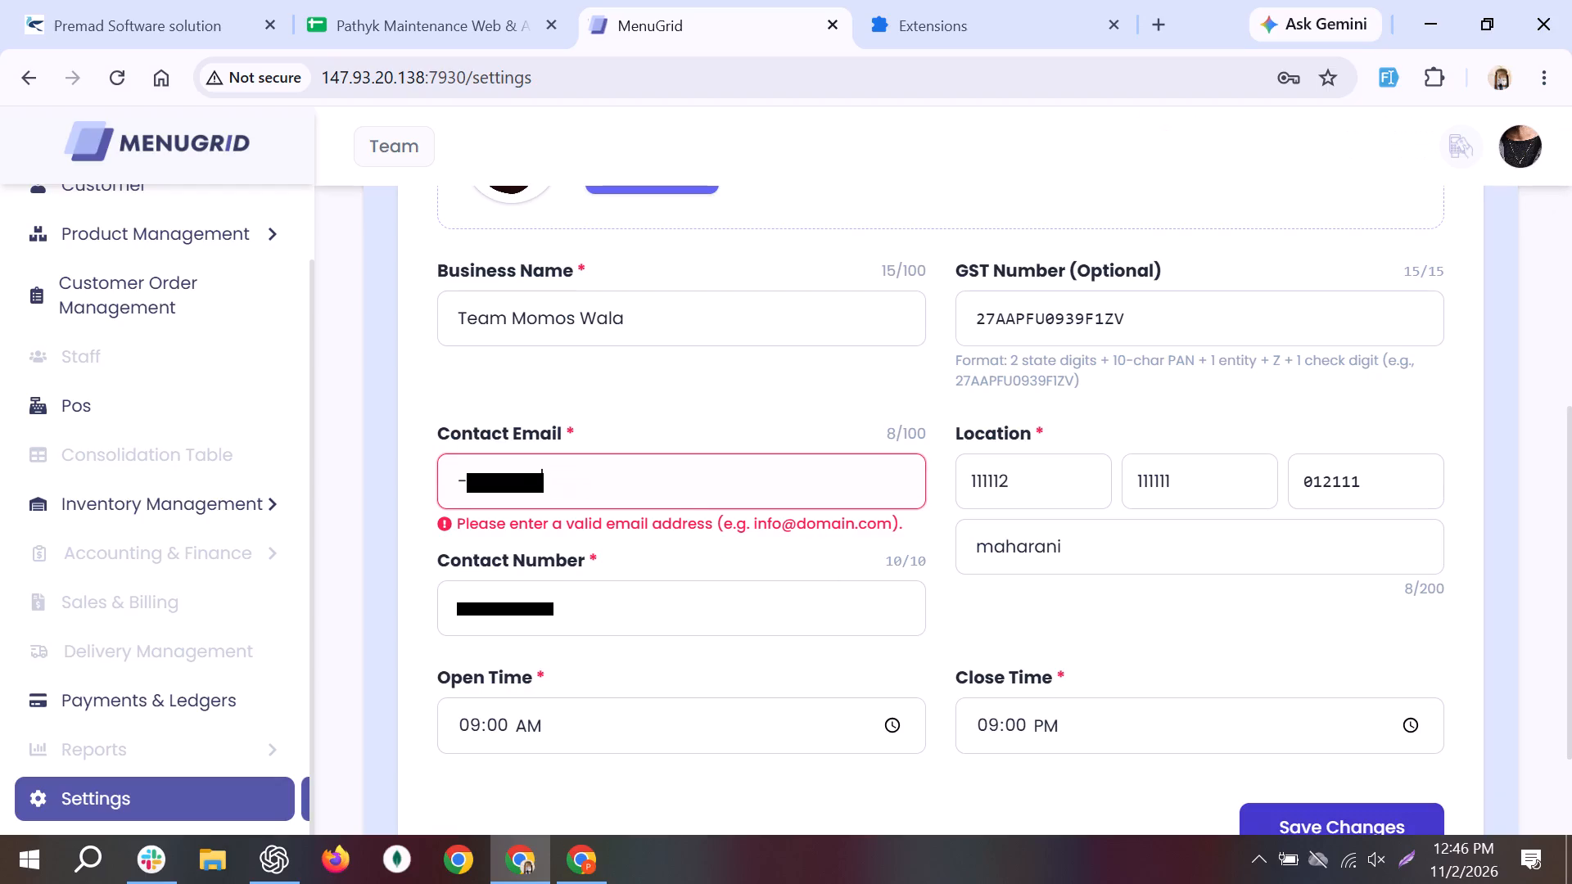
pyautogui.press('BackSpace')
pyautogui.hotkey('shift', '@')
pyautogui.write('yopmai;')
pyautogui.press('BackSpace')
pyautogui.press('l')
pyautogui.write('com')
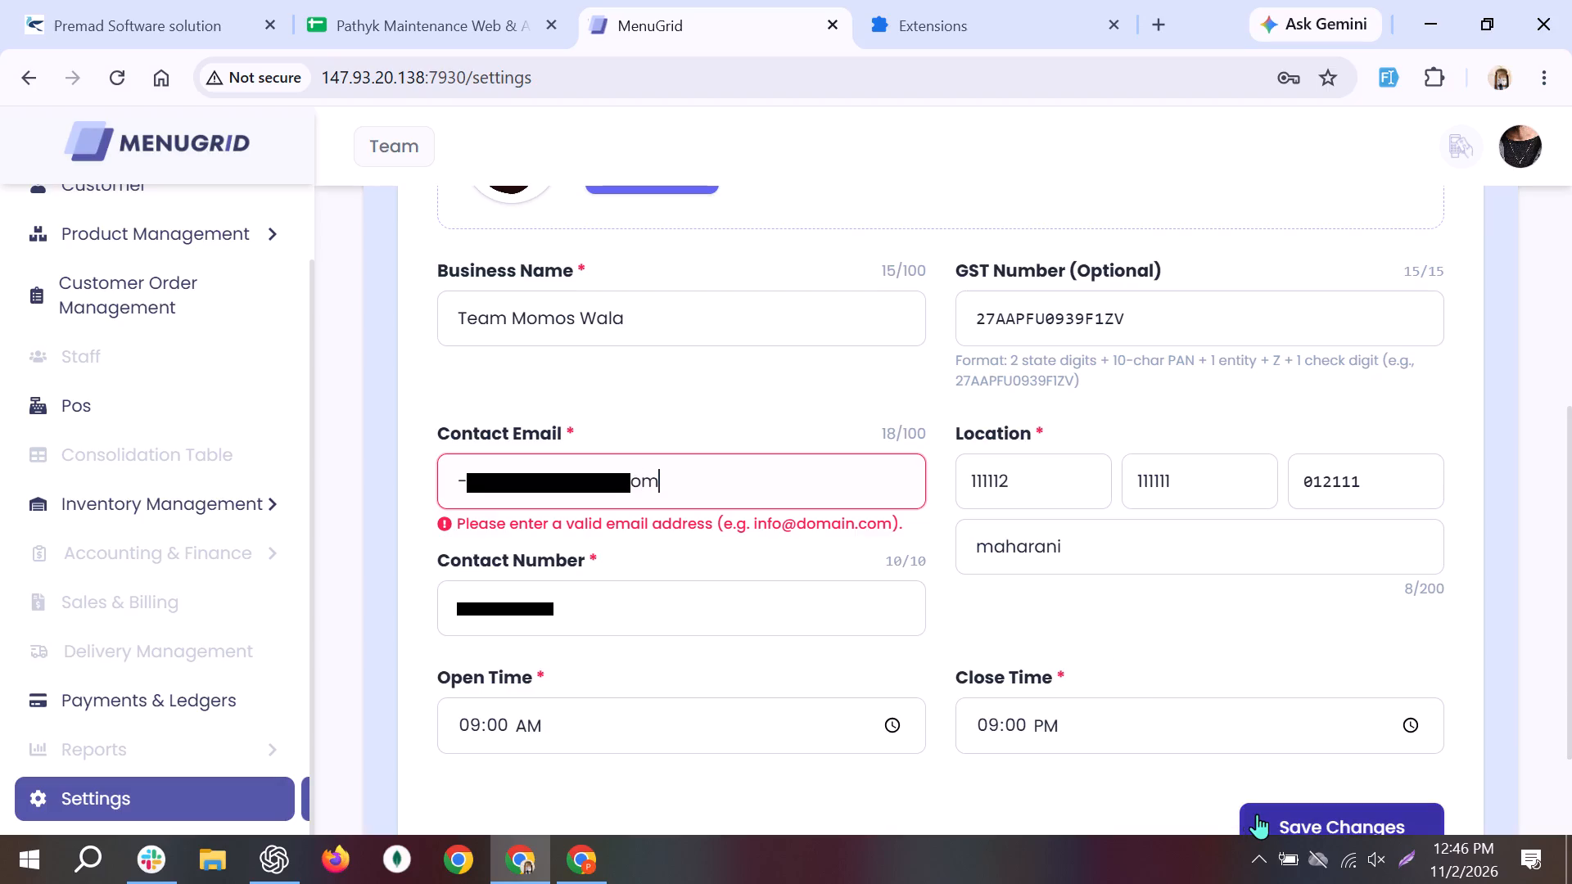
pyautogui.click(1257, 814)
pyautogui.scroll(-1, 1257, 814)
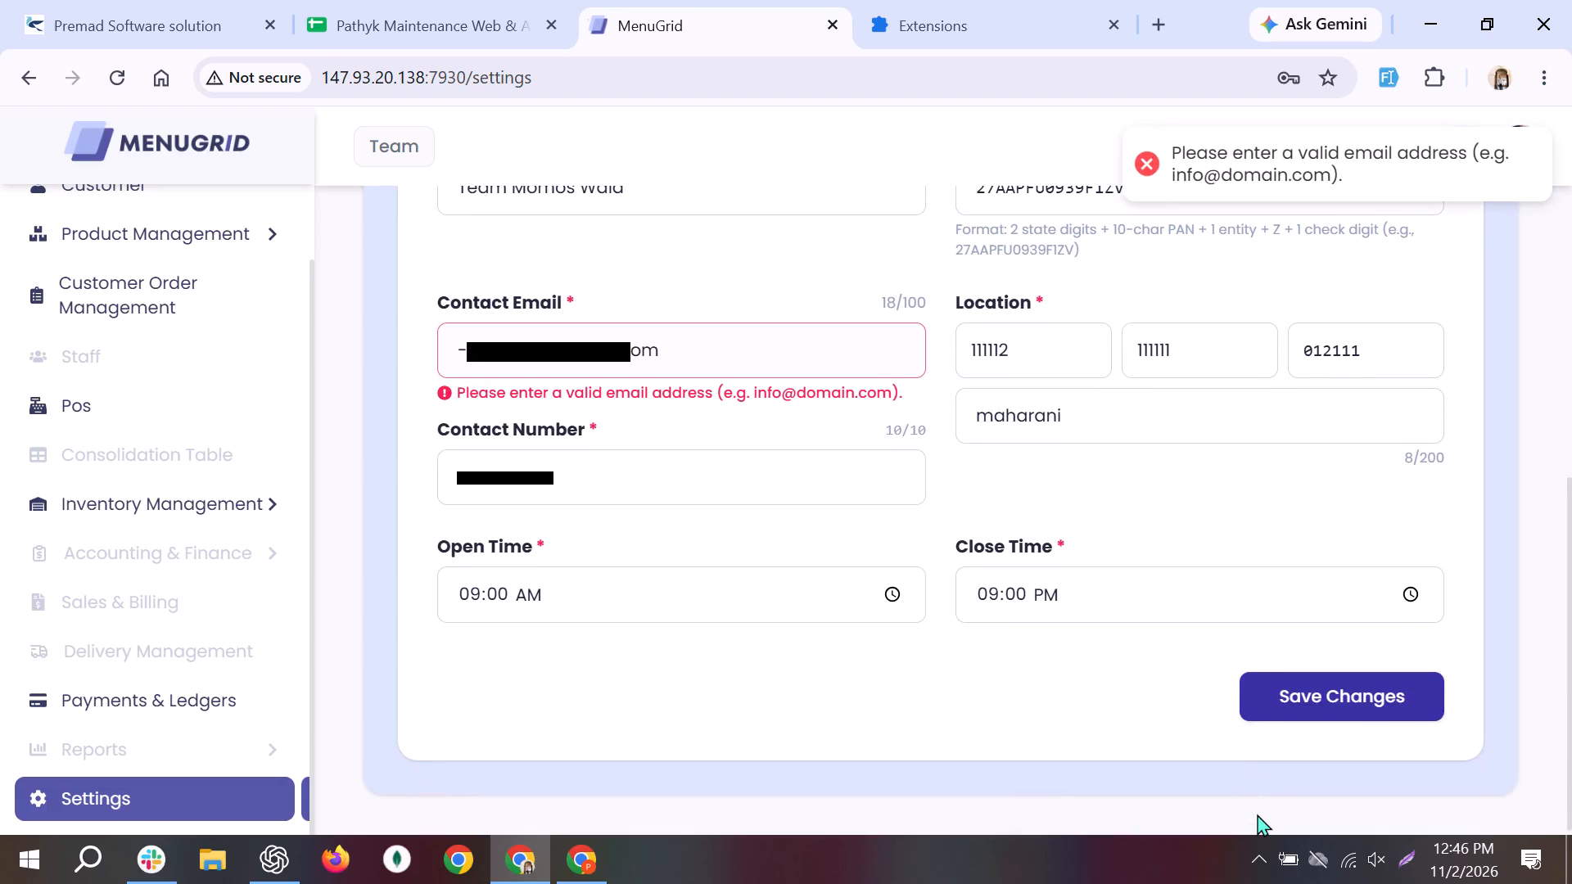
pyautogui.scroll(1, 1257, 814)
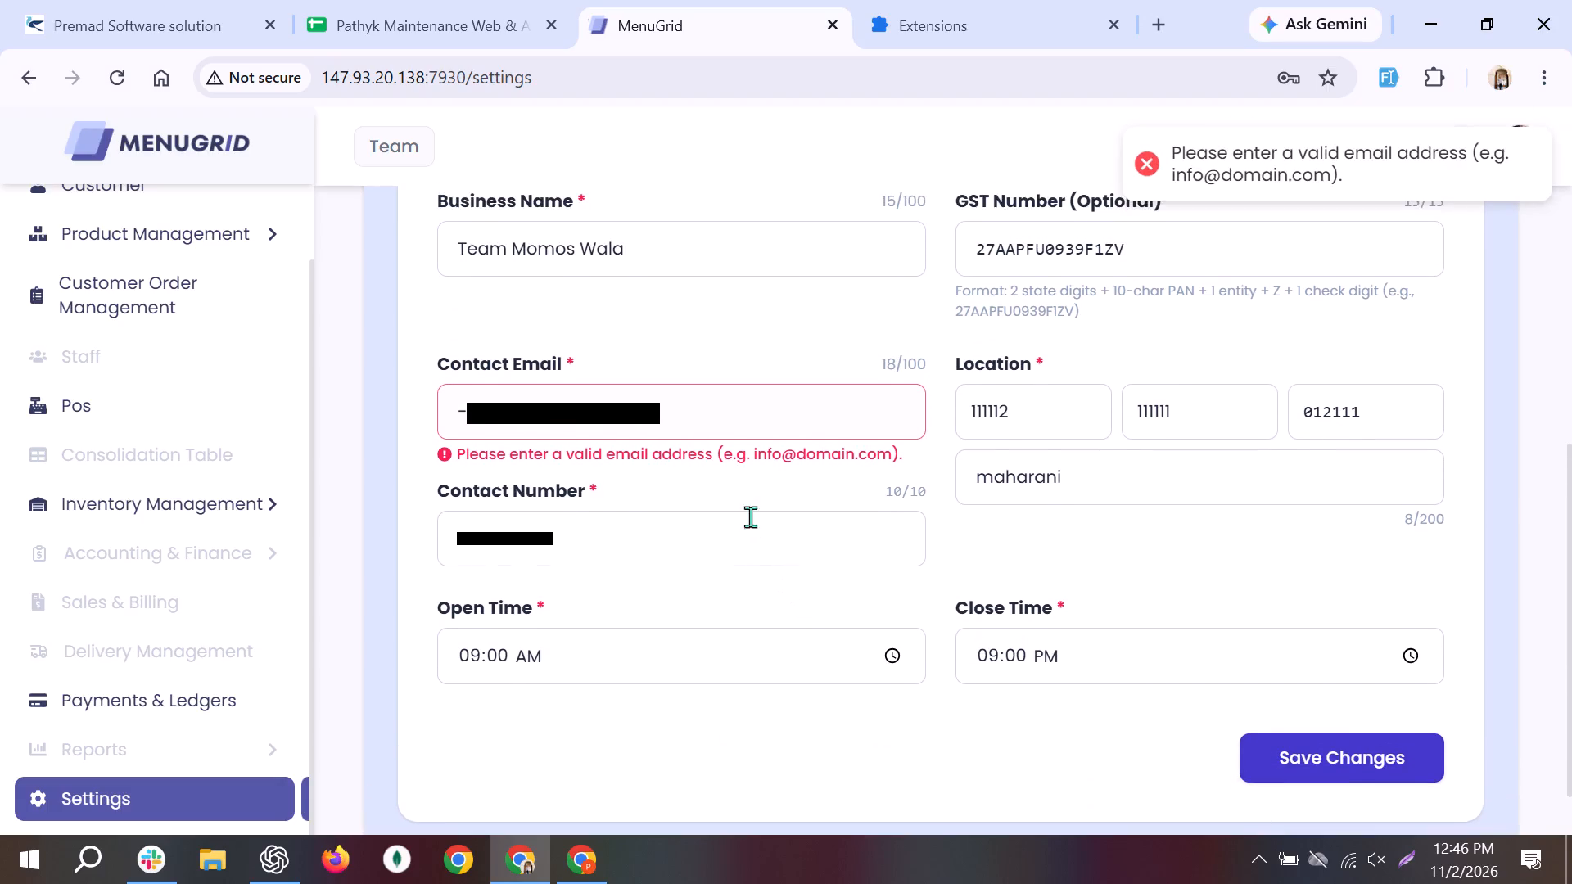
pyautogui.click(763, 422)
pyautogui.press('BackSpace')
pyautogui.press('BackSpace')
pyautogui.press('BackSpace')
pyautogui.press('BackSpace')
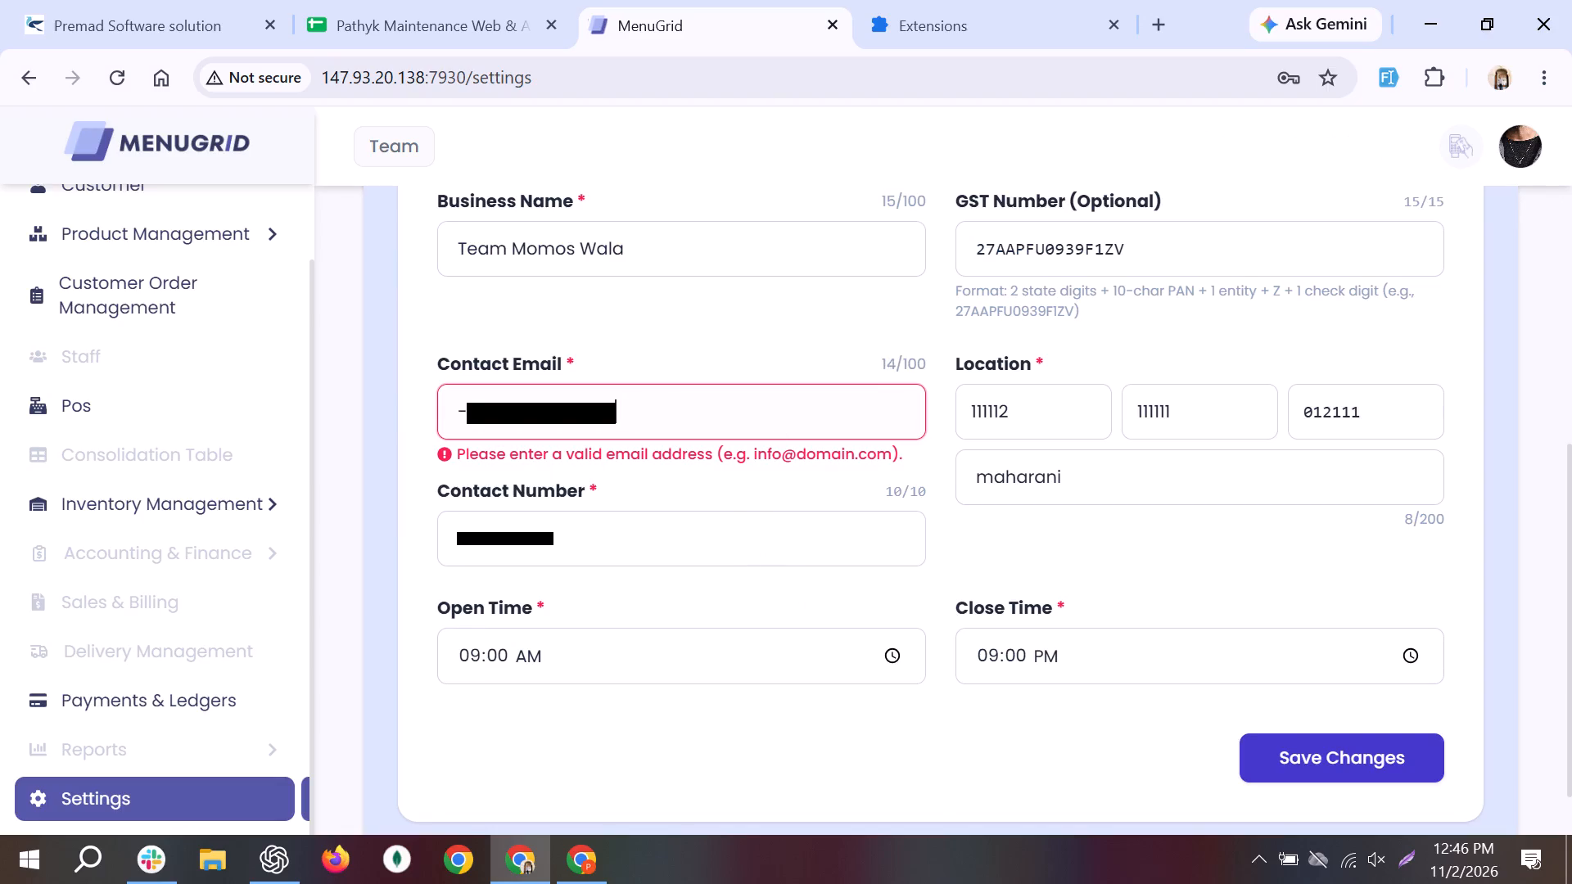
pyautogui.press('BackSpace')
pyautogui.press('BackSpace')
pyautogui.press('BackSpace')
pyautogui.press('BackSpace')
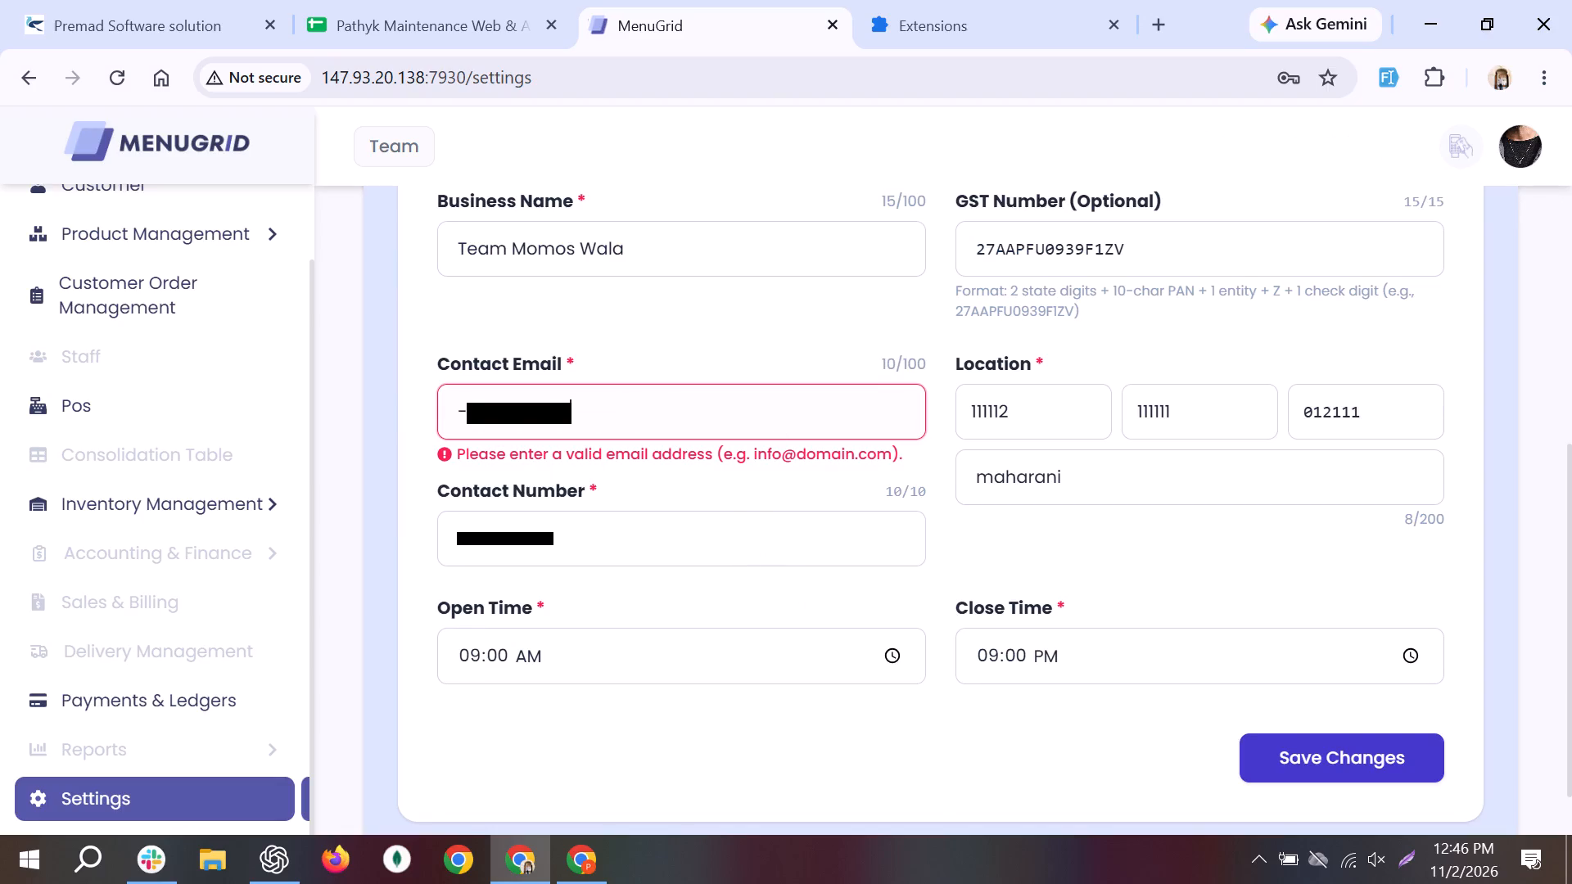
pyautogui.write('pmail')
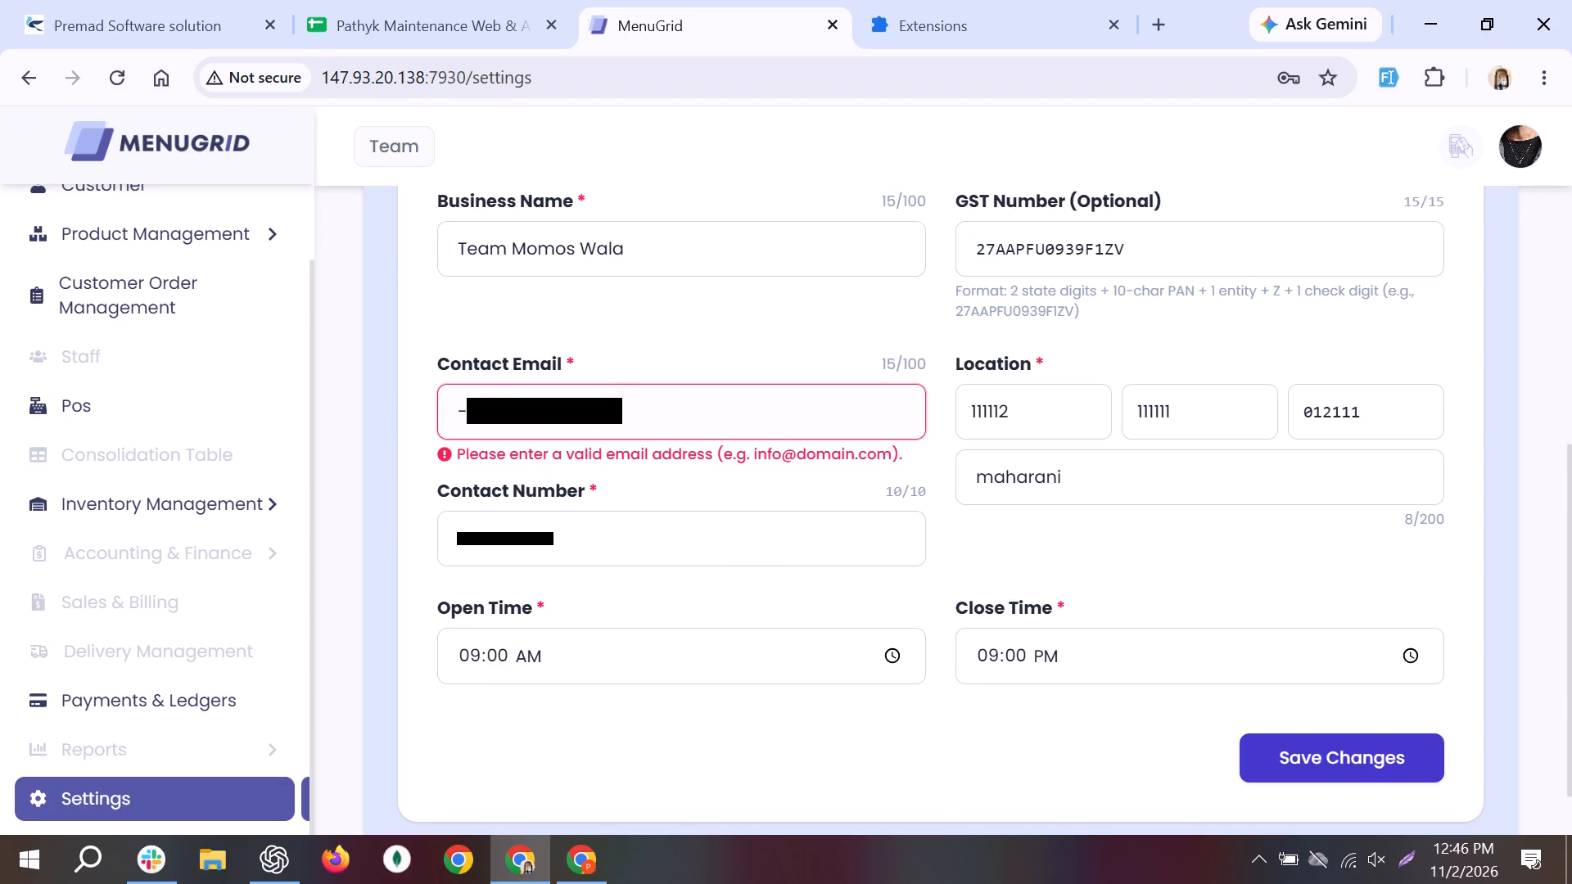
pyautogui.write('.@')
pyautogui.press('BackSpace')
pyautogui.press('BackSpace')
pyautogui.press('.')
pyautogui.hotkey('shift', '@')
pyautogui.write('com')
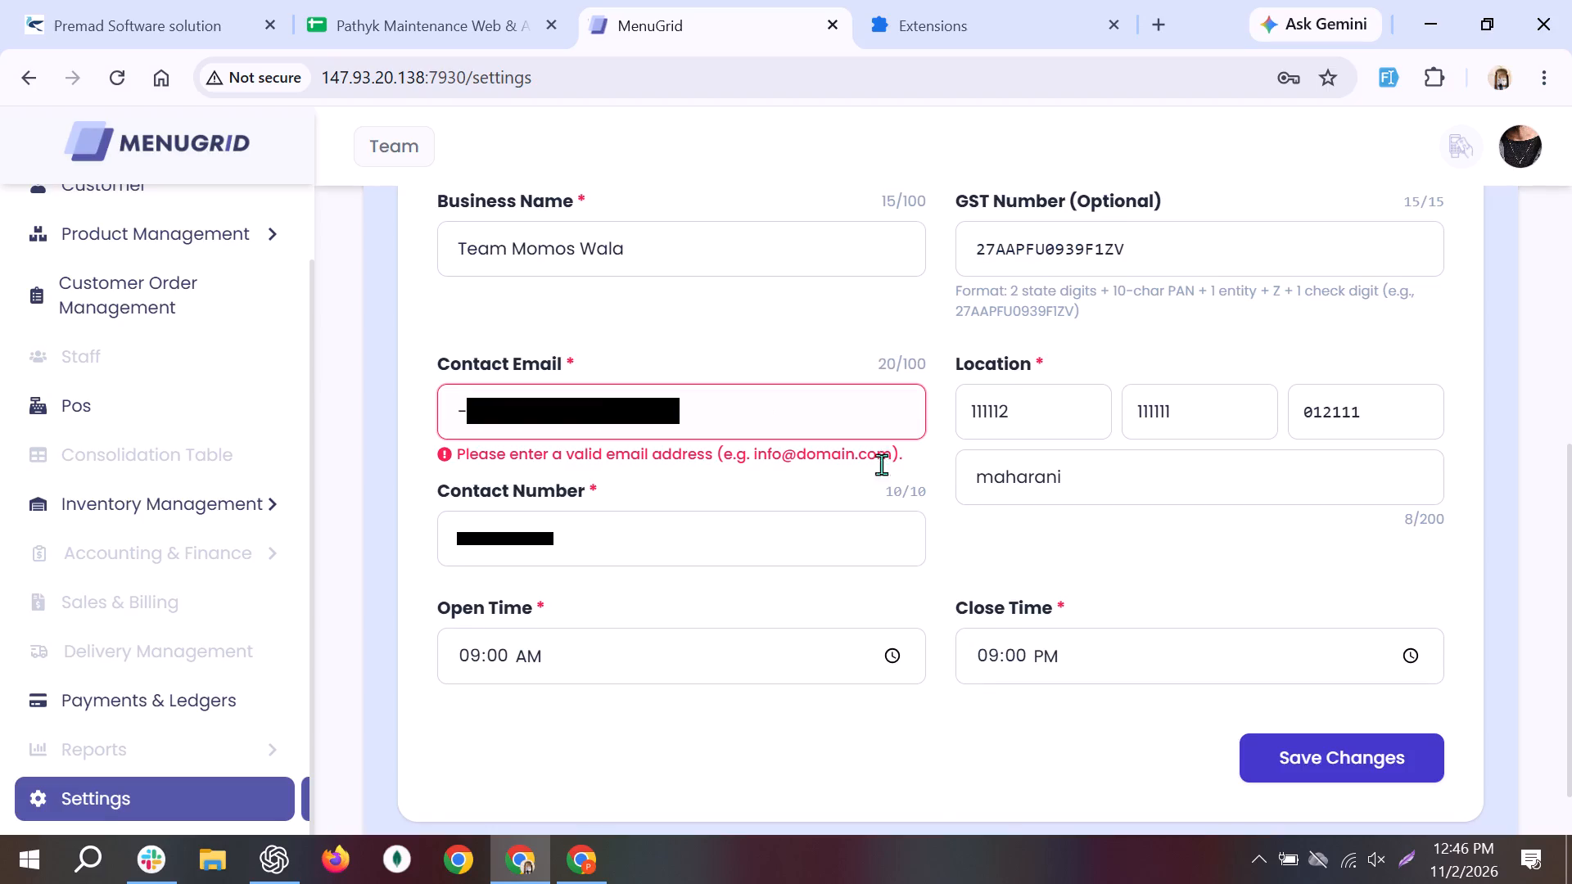
pyautogui.click(1290, 760)
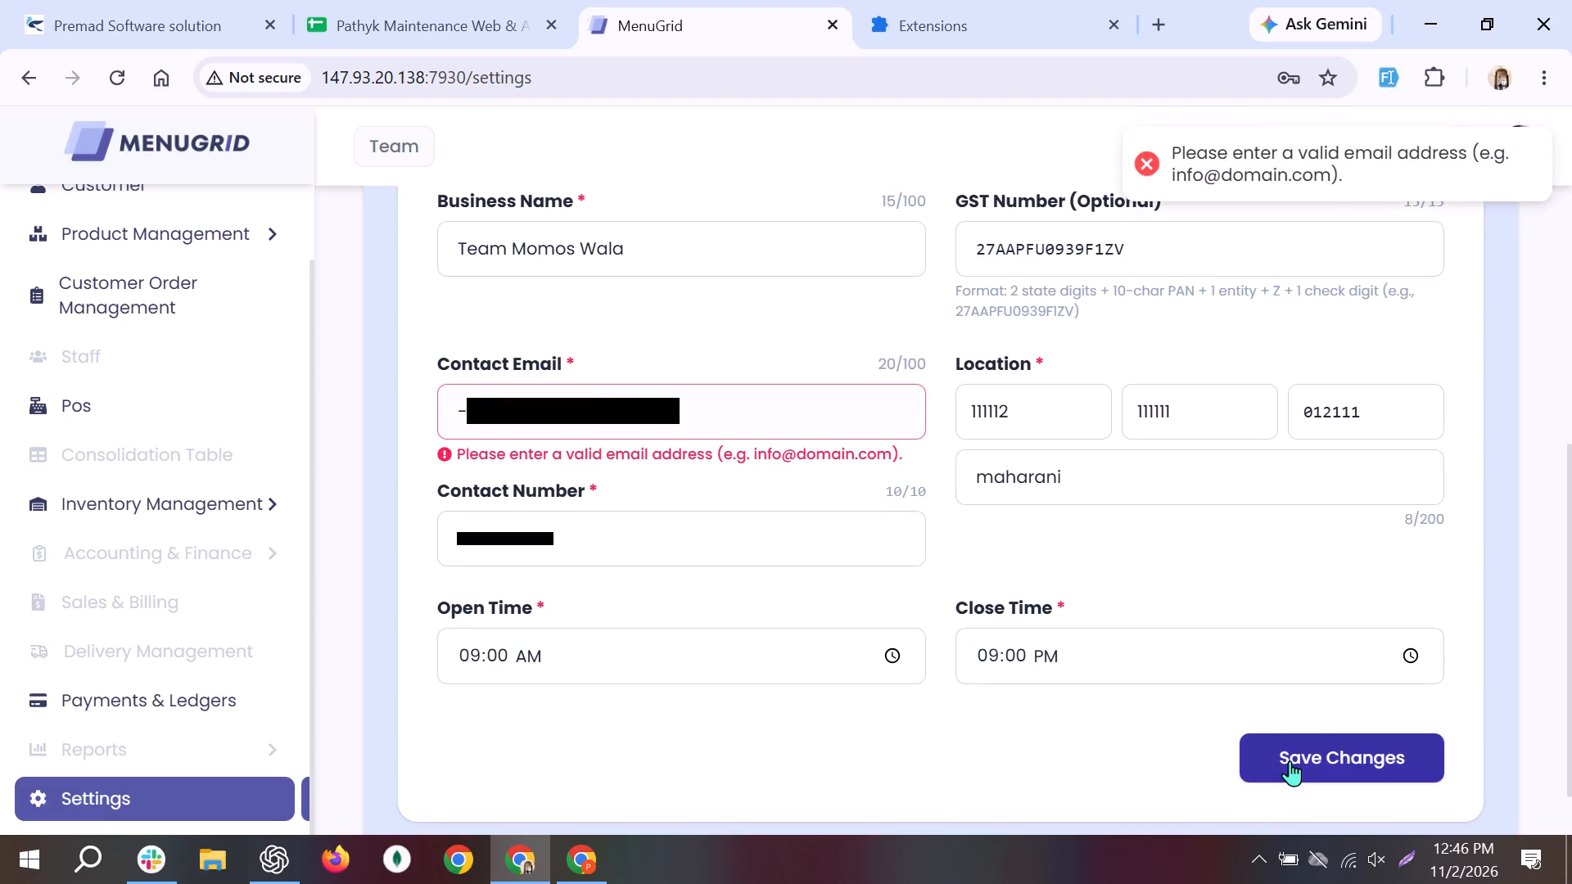
pyautogui.press('BackSpace')
pyautogui.press('BackSpace')
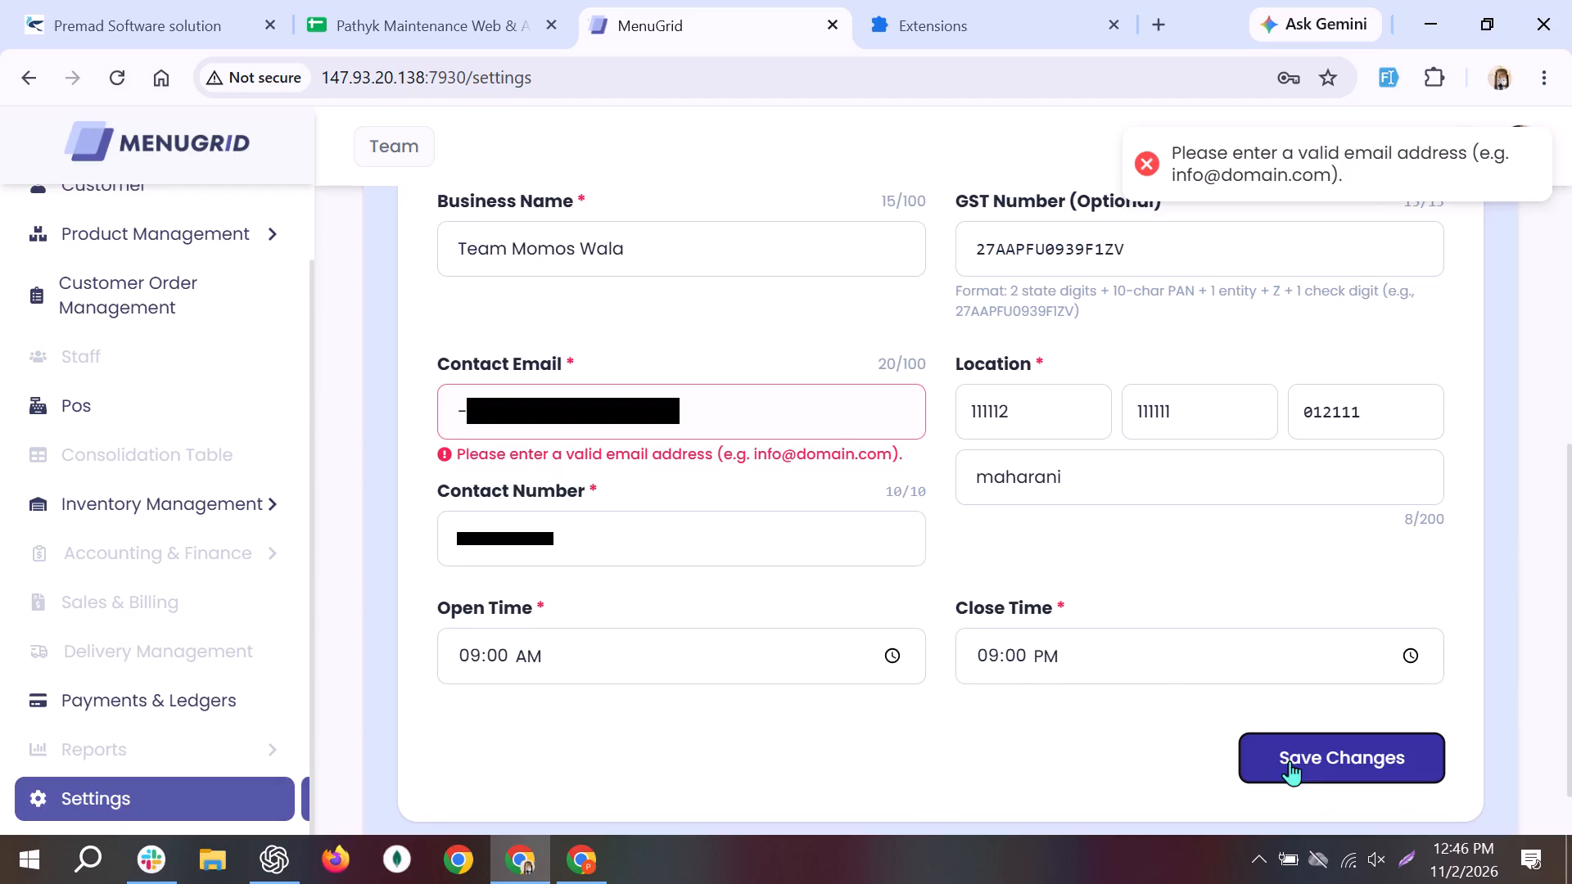
pyautogui.click(691, 404)
pyautogui.press('BackSpace')
pyautogui.press('BackSpace')
pyautogui.press('BackSpace')
pyautogui.press('BackSpace')
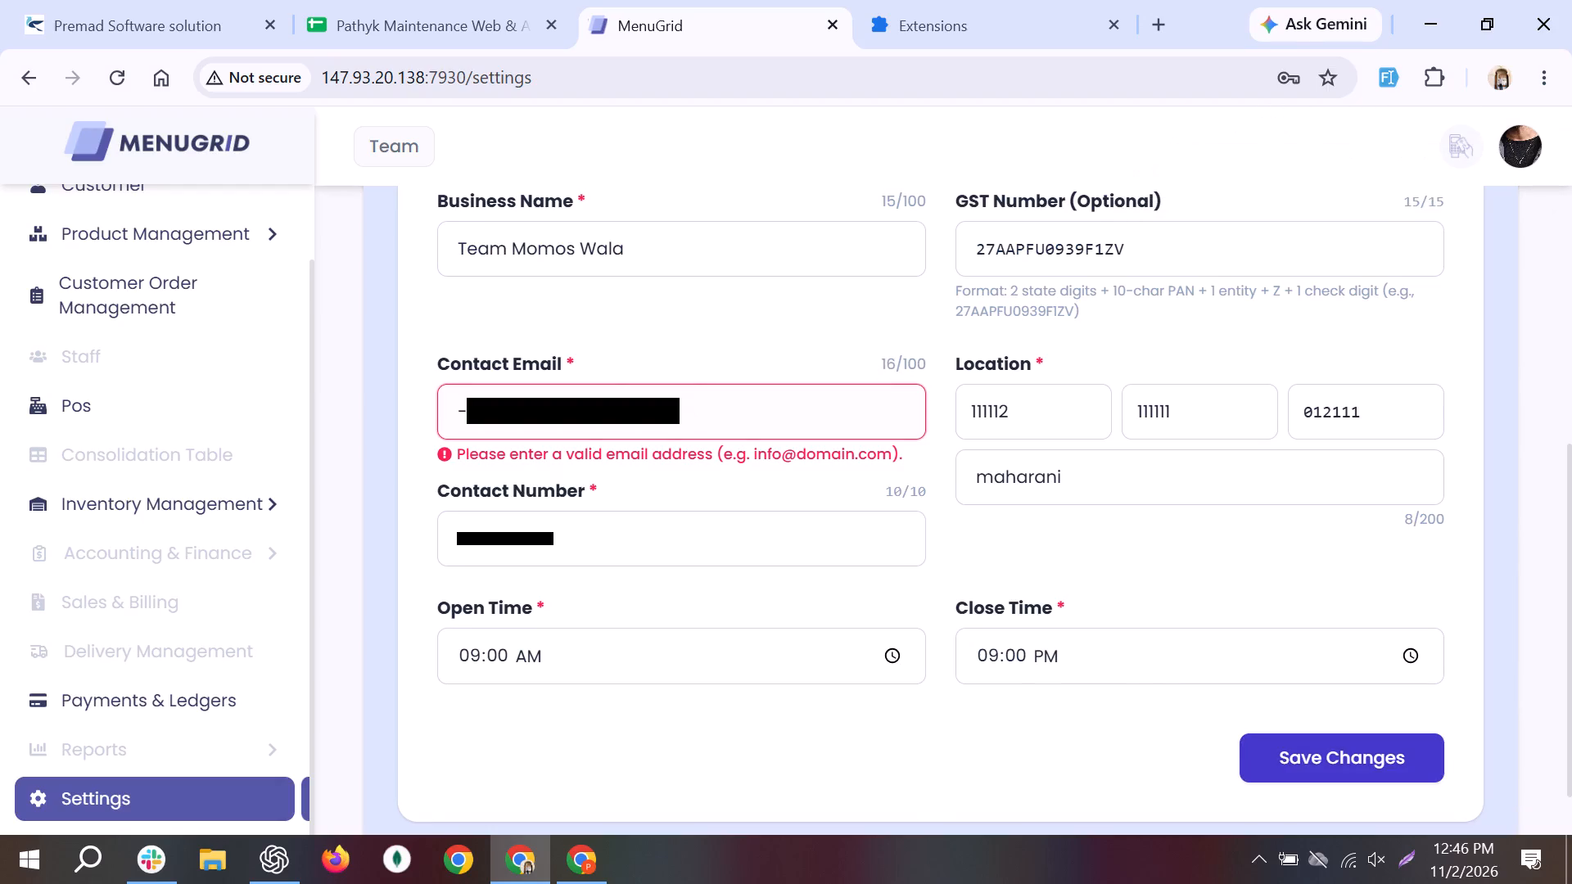
pyautogui.press('BackSpace')
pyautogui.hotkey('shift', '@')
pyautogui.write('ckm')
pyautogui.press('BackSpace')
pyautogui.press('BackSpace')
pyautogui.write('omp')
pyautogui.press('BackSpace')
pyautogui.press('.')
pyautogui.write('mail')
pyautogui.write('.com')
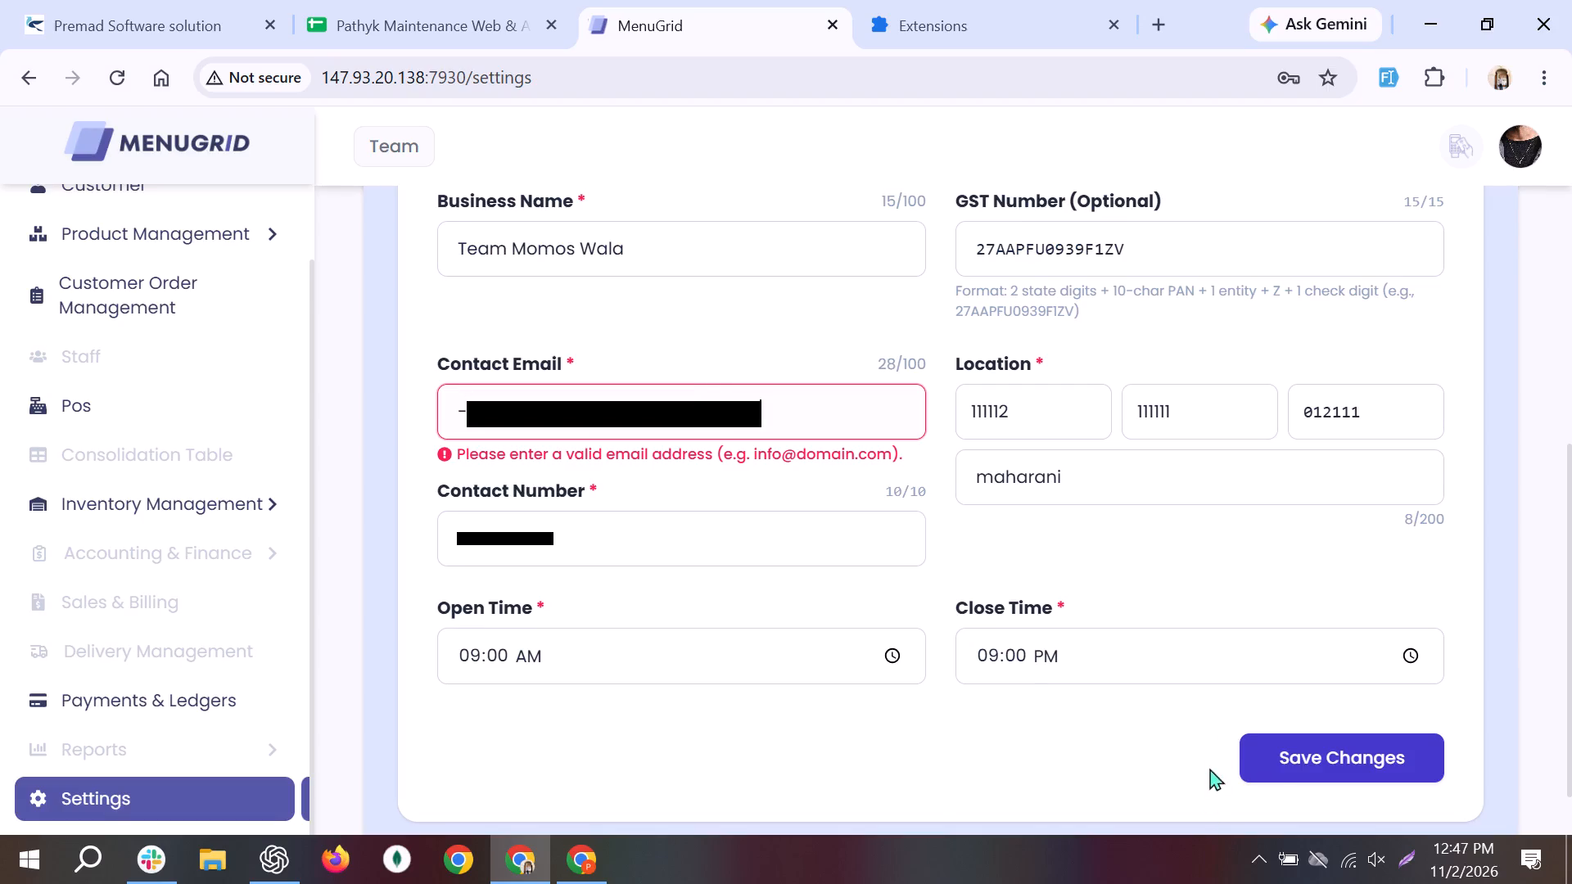
pyautogui.click(1282, 780)
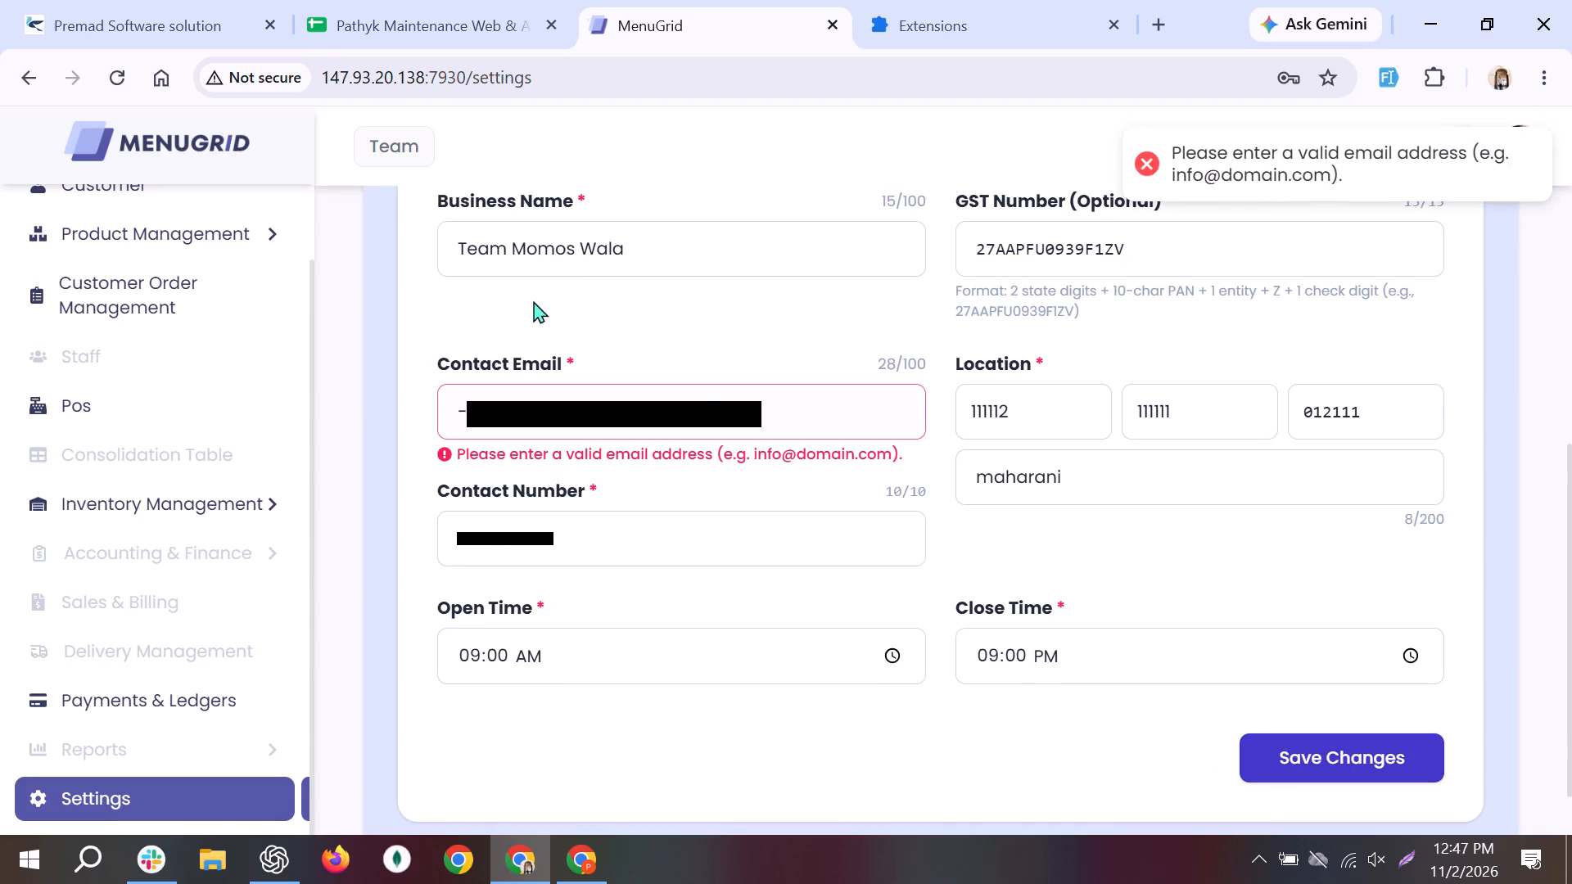
# Replace the com.mail.com ending of the Contact Email with yopail.com and try to save the profile again.
pyautogui.tripleClick(796, 417)
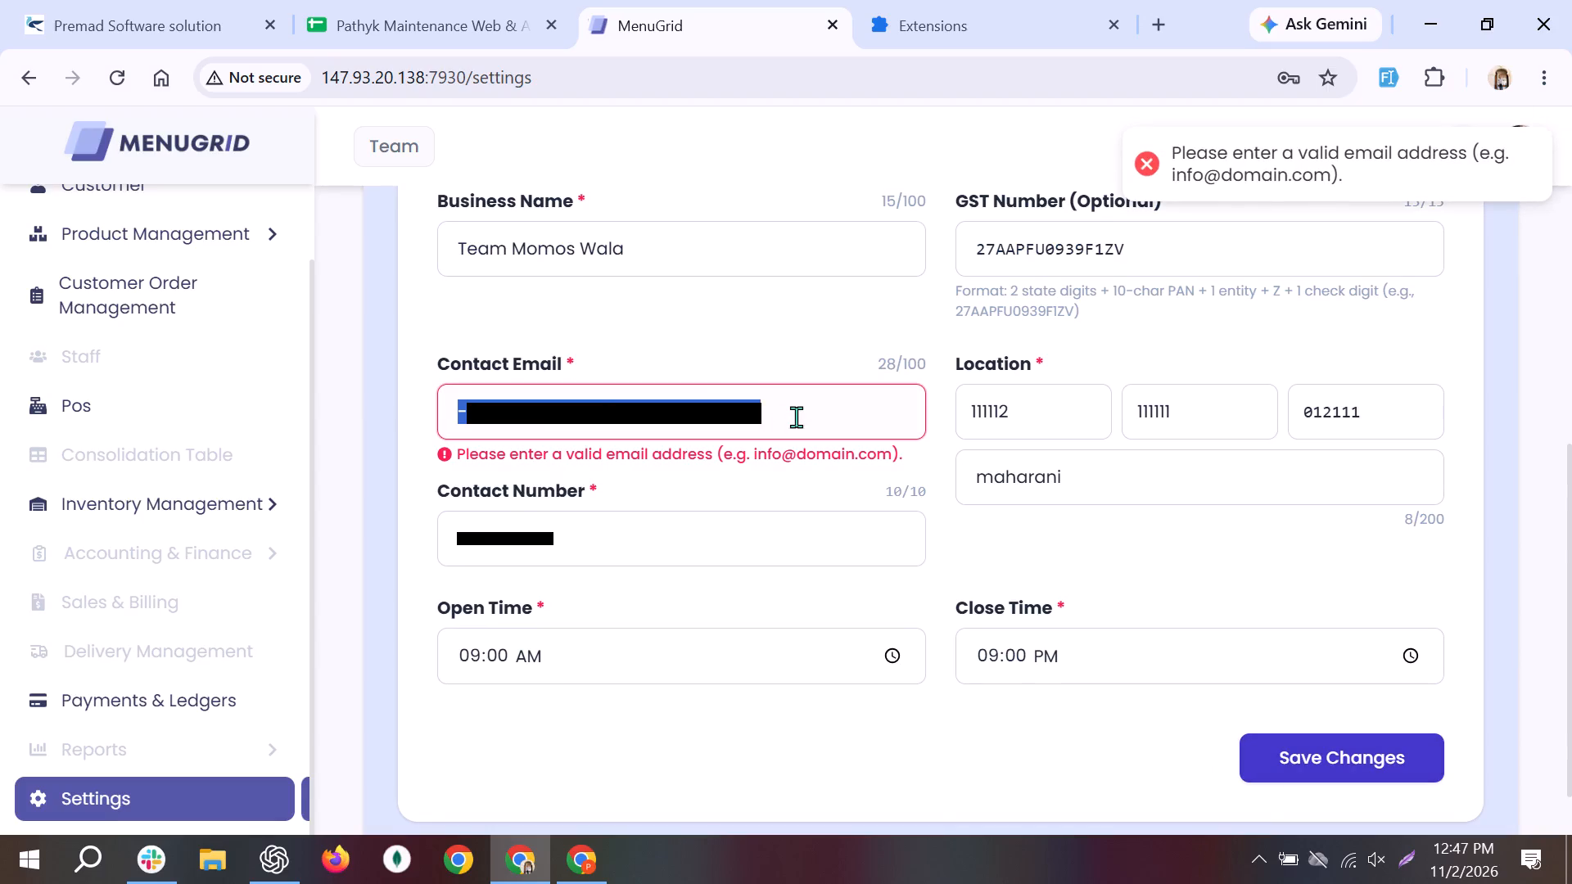
pyautogui.click(796, 417)
pyautogui.press('BackSpace')
pyautogui.press('BackSpace')
pyautogui.press('BackSpace')
pyautogui.press('BackSpace')
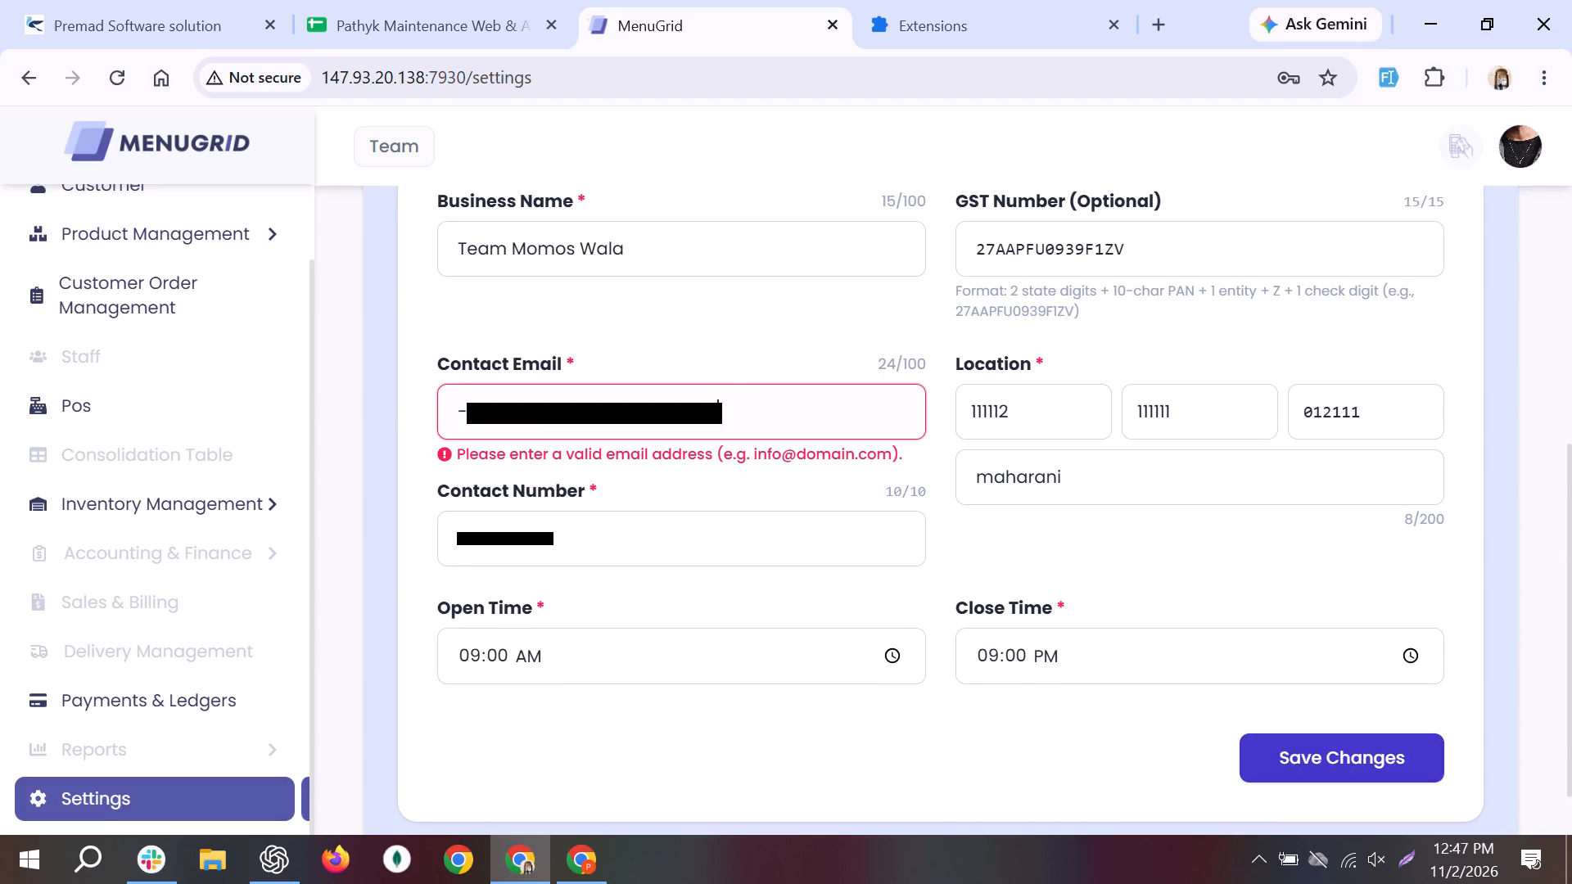
pyautogui.press('BackSpace')
pyautogui.press('BackSpace')
pyautogui.press('BackSpace')
pyautogui.press('BackSpace')
pyautogui.press('BackSpace')
pyautogui.press('BackSpace')
pyautogui.press('BackSpace')
pyautogui.press('BackSpace')
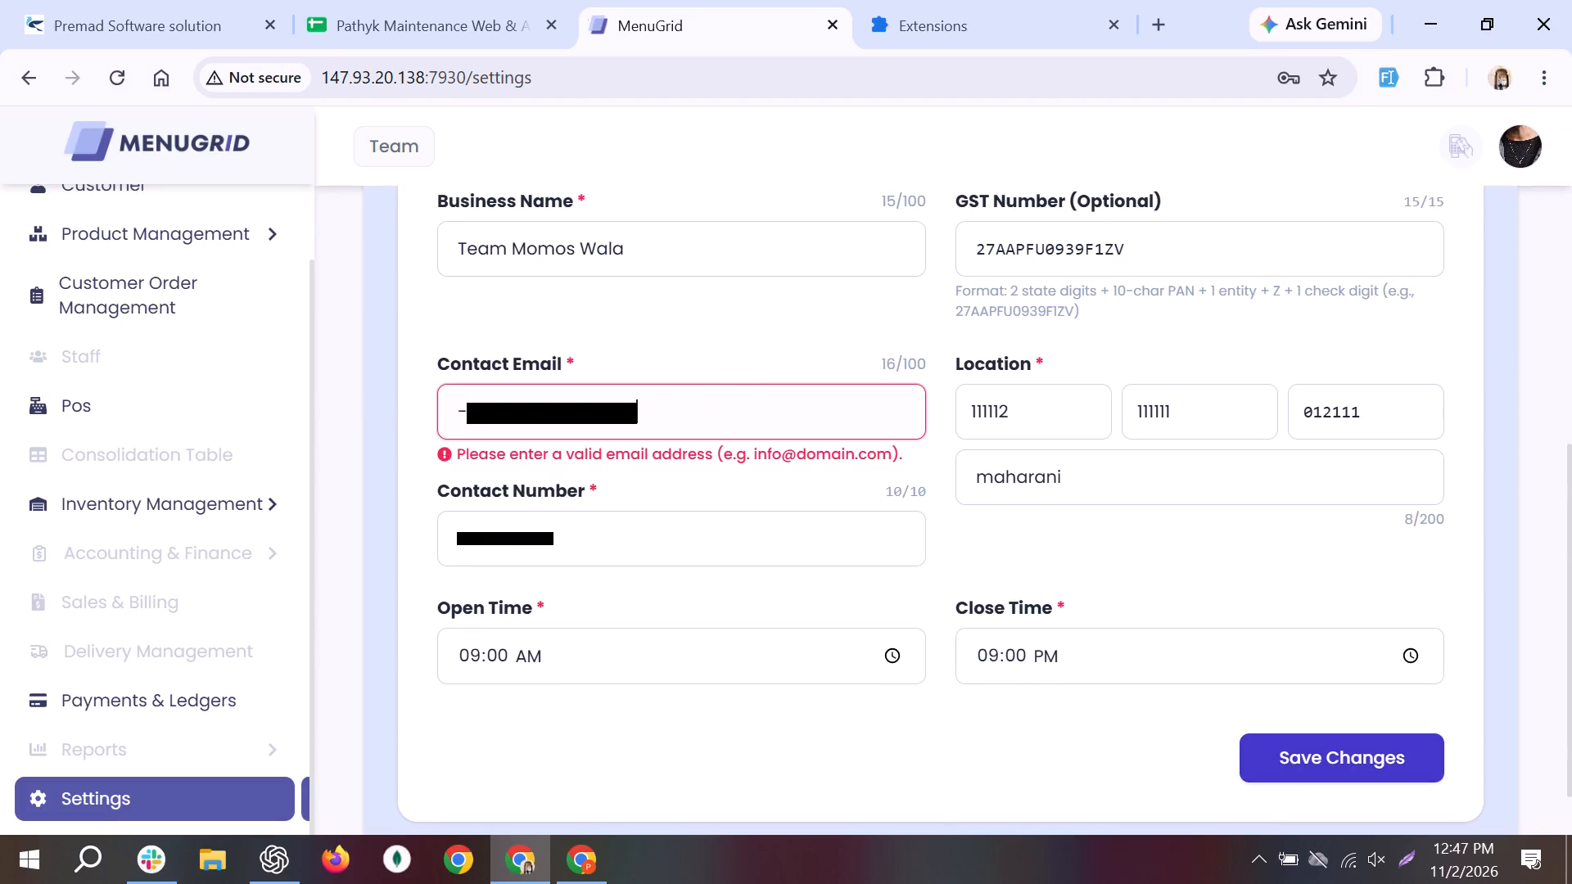
pyautogui.write('yop')
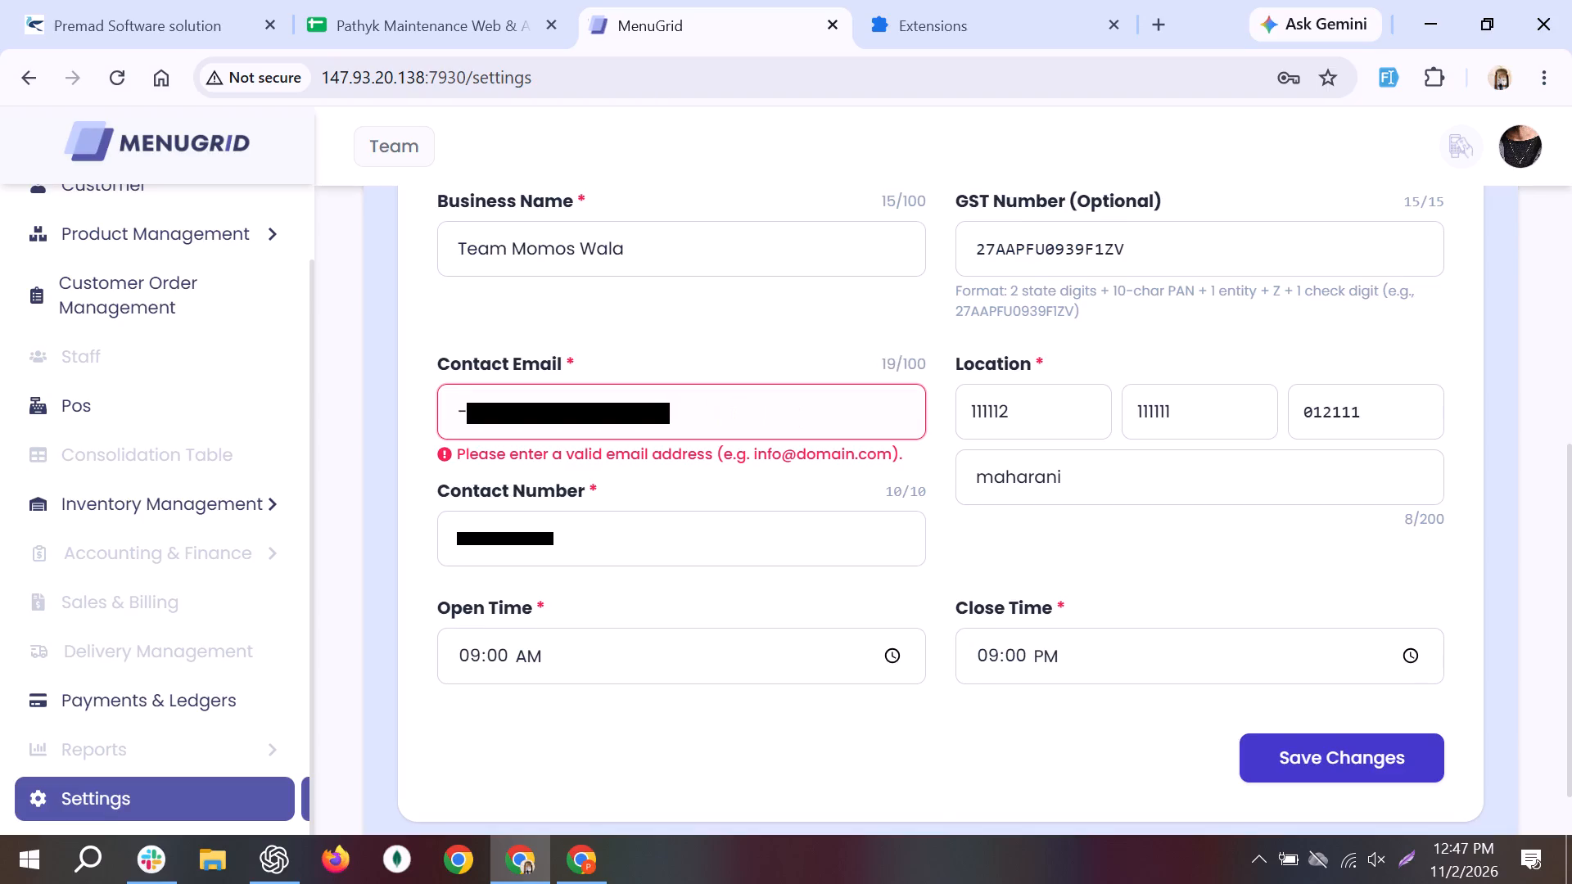
pyautogui.write('ail.com')
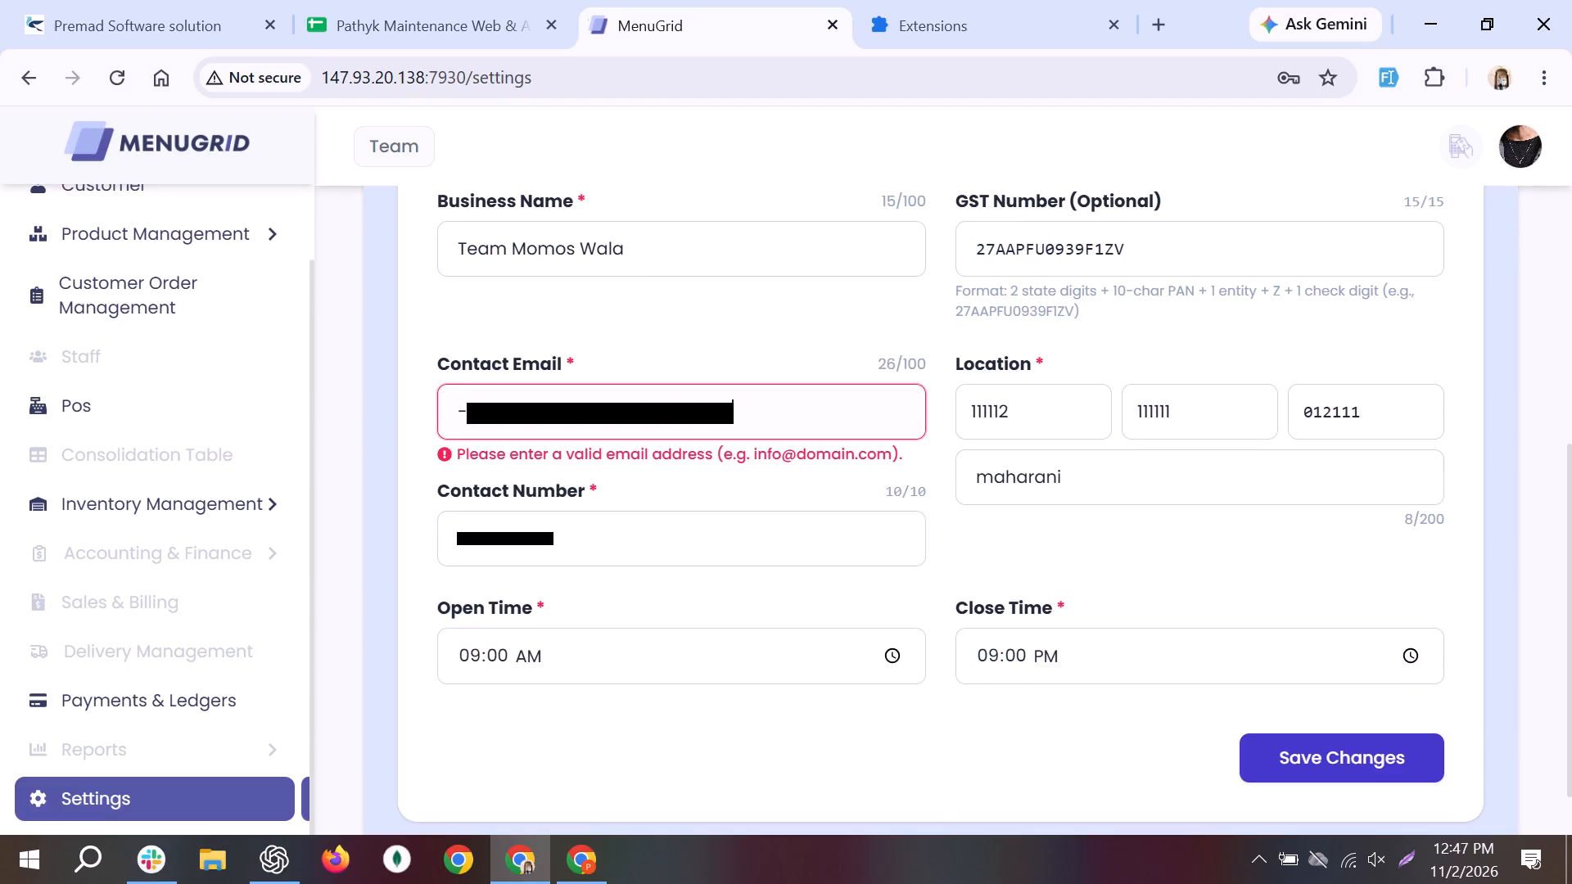
pyautogui.click(1394, 756)
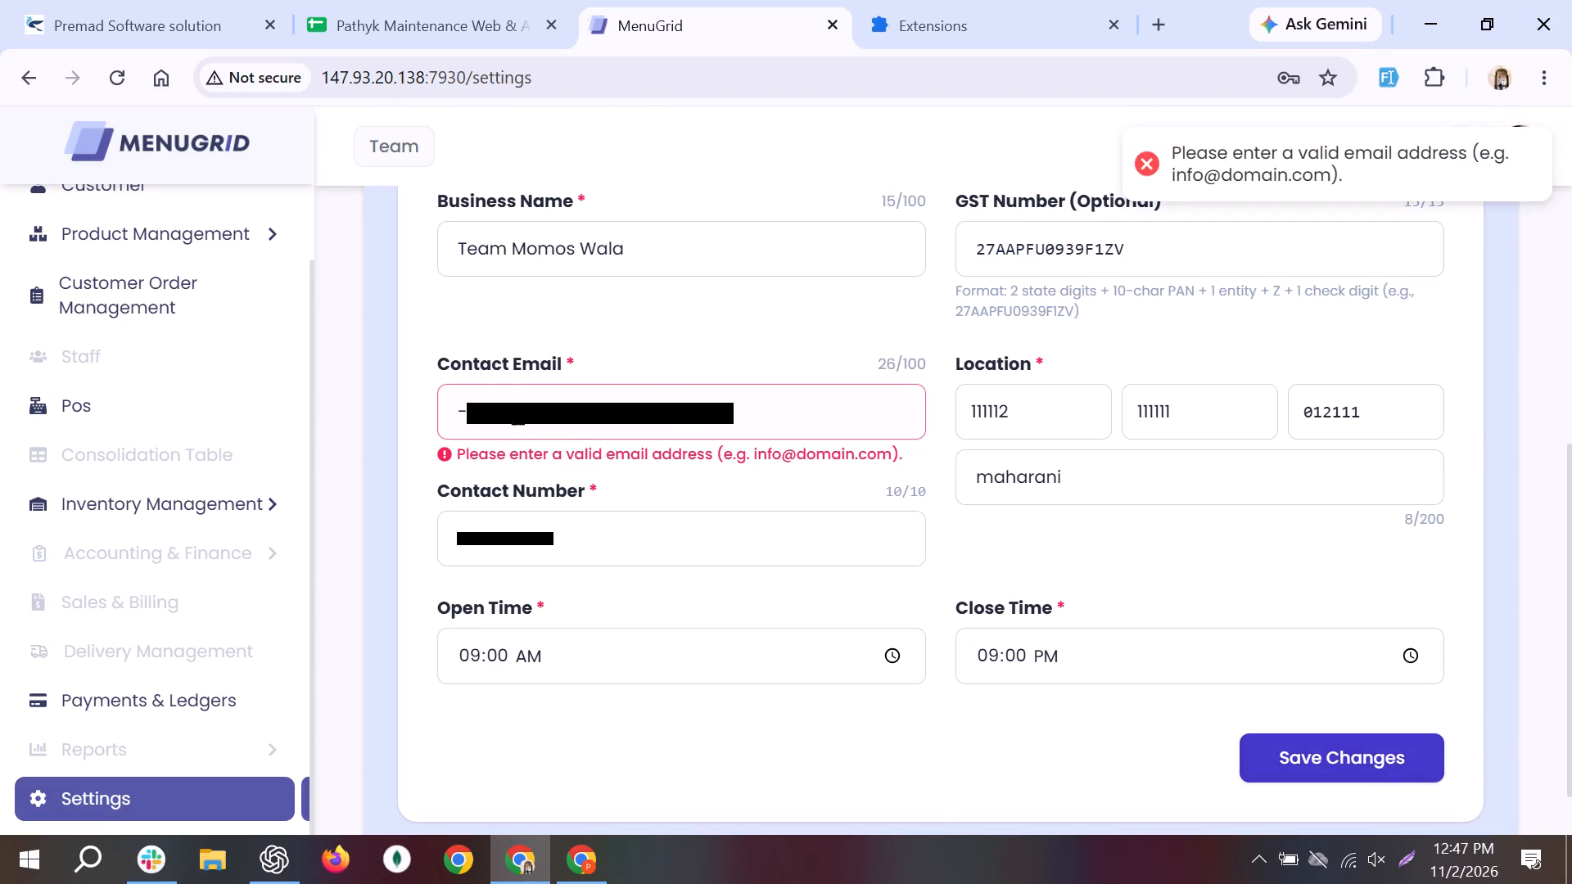
# Open the Contact Email entry for further editing.
pyautogui.tripleClick(847, 400)
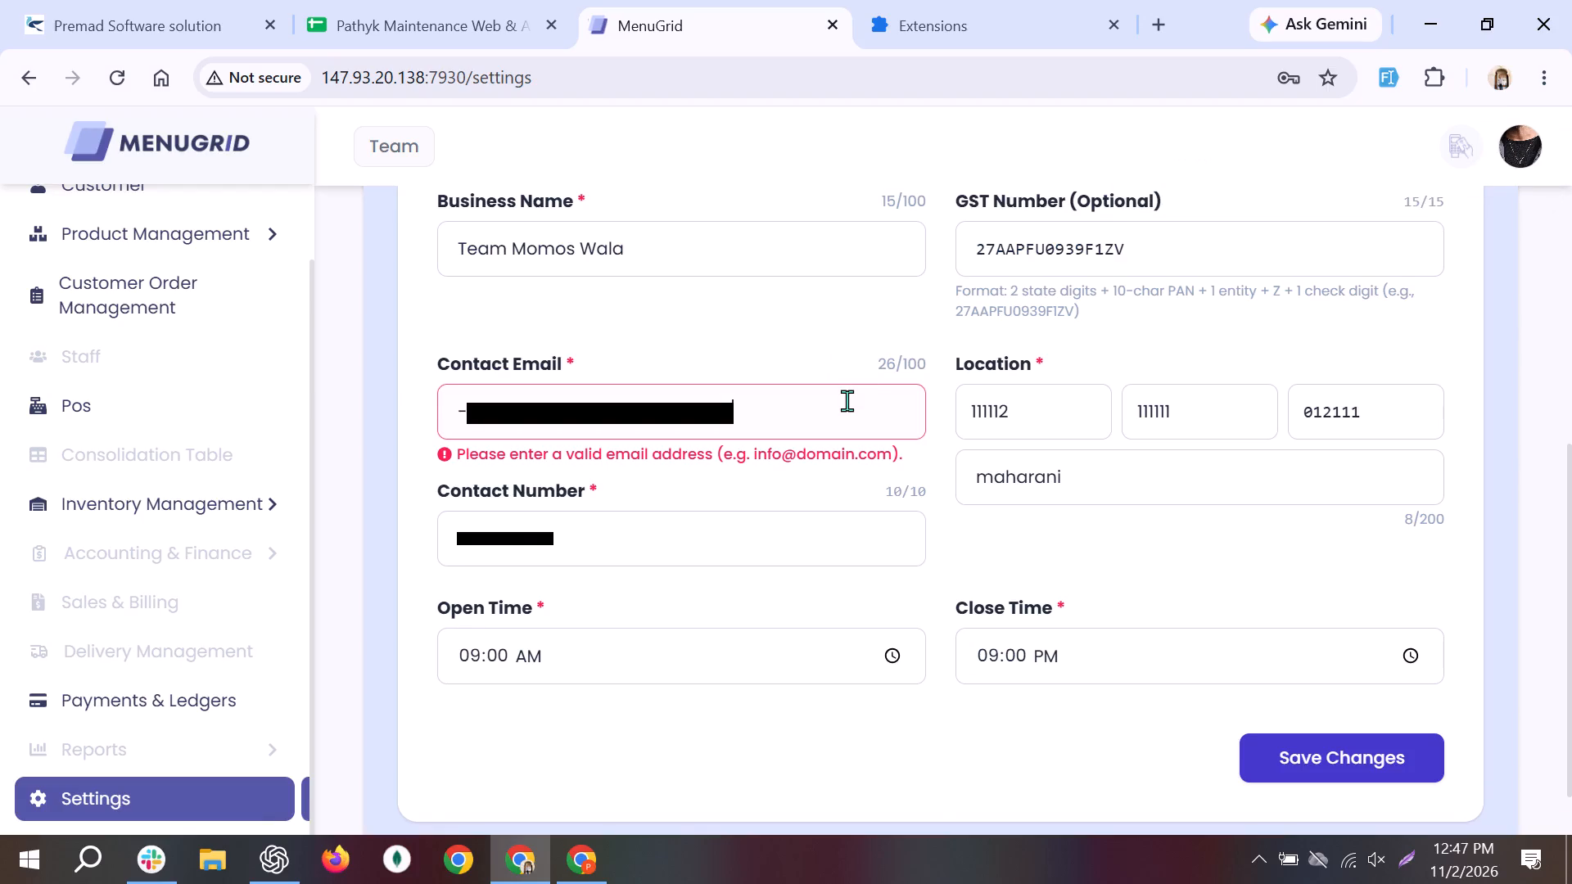
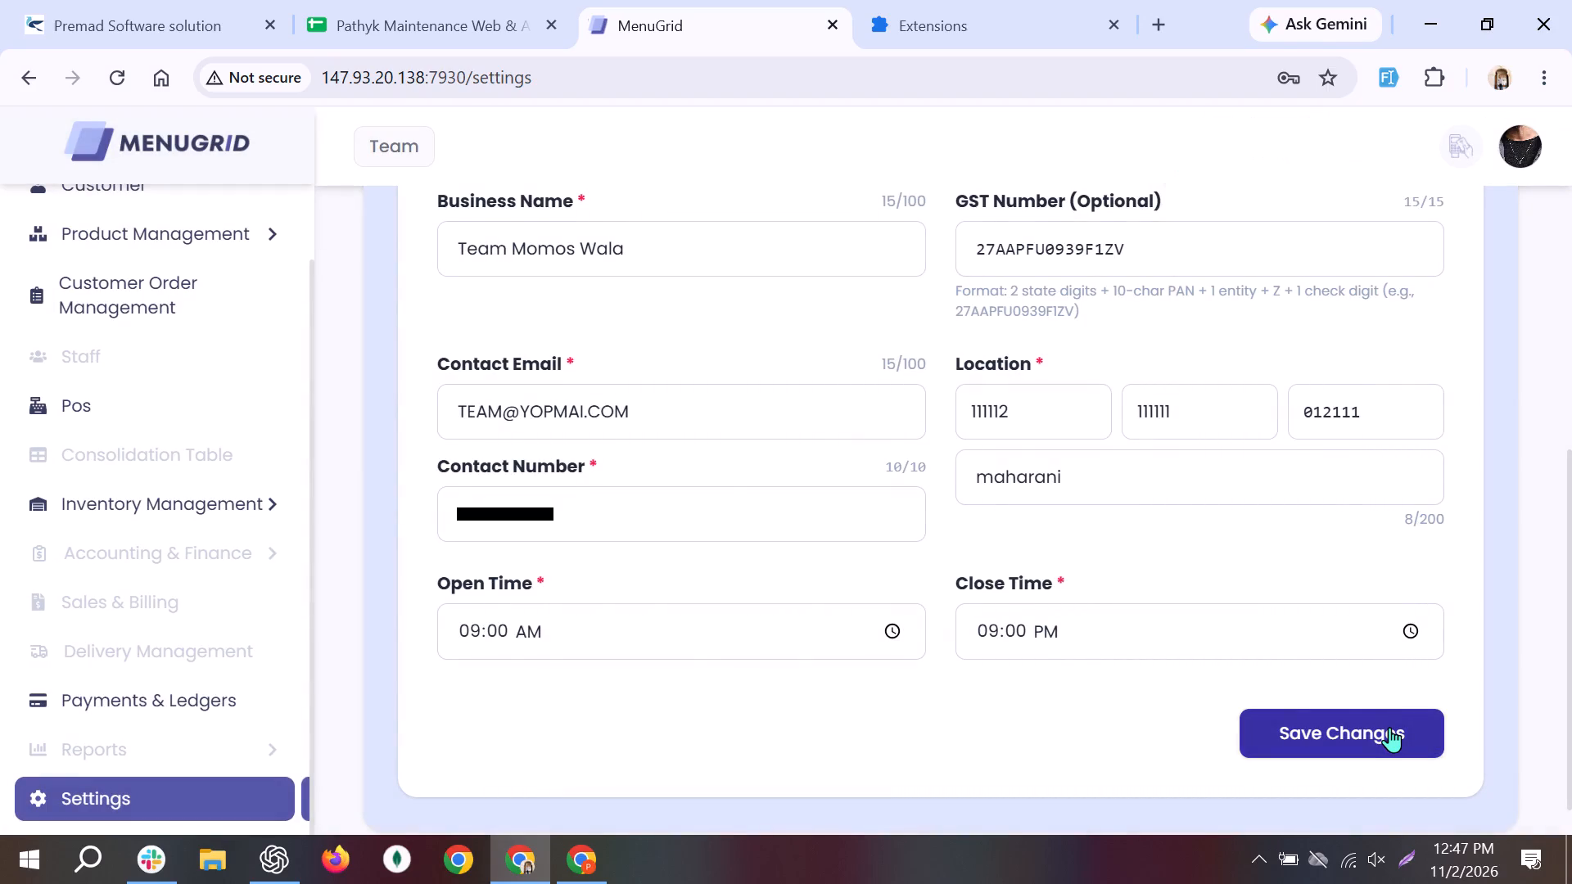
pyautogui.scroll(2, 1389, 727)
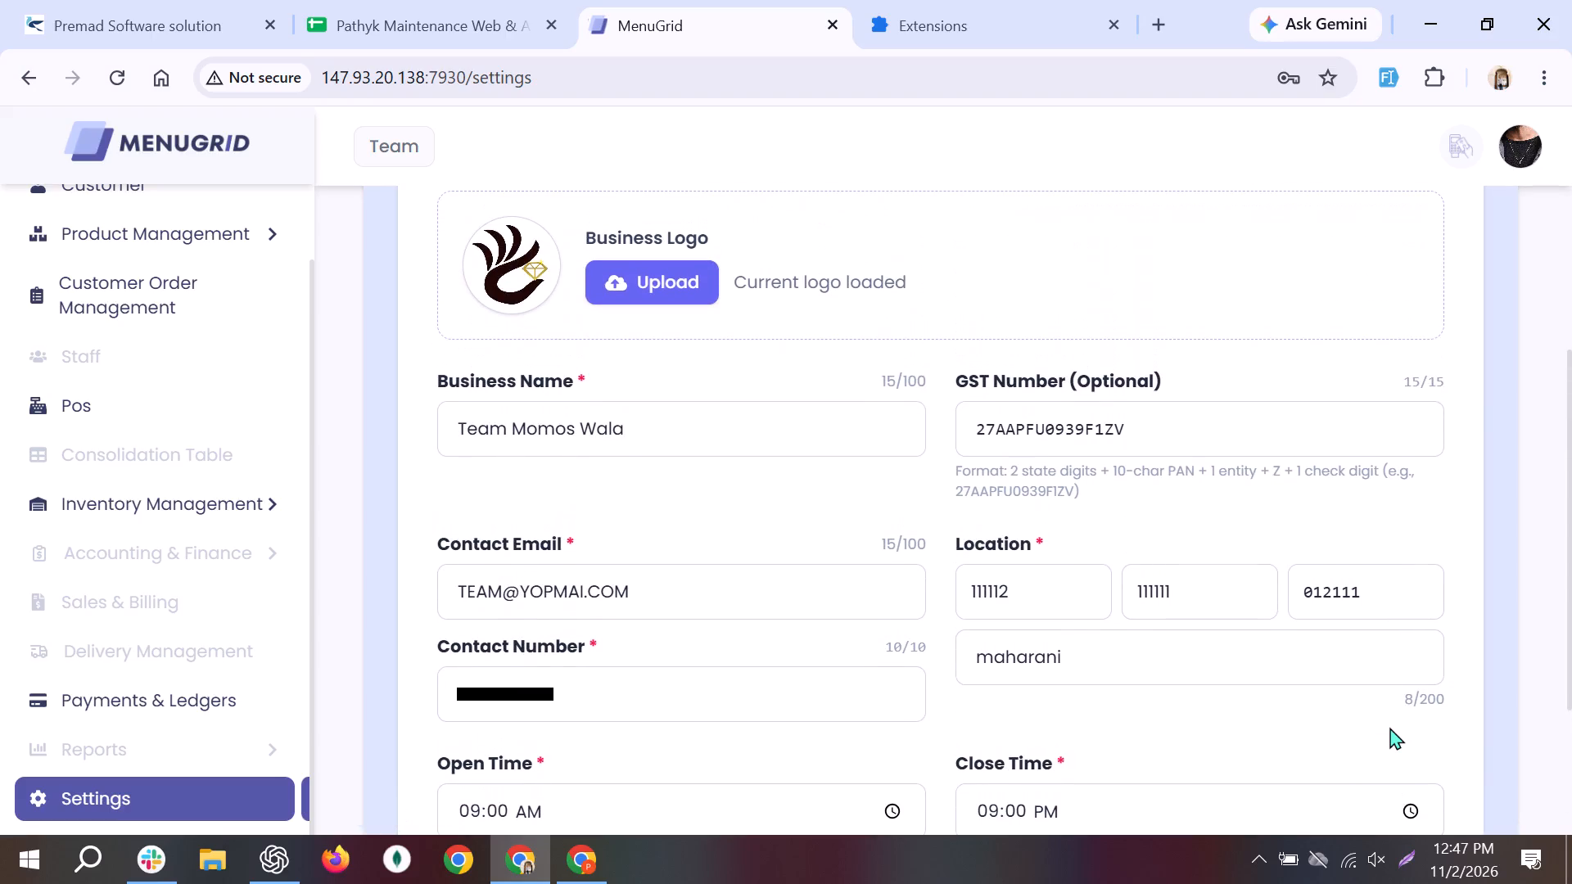
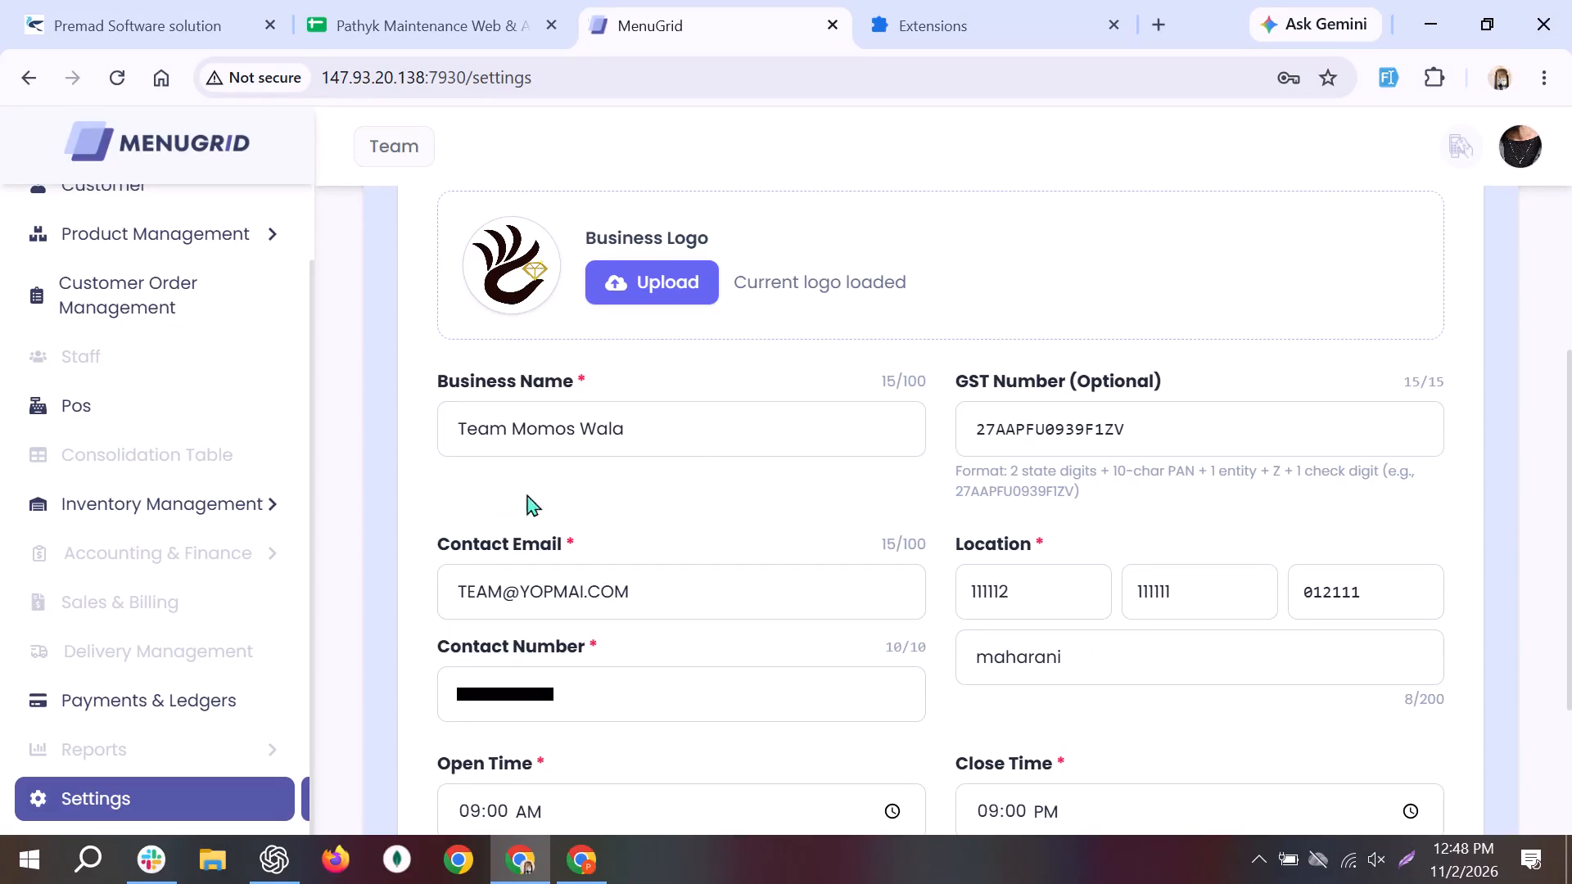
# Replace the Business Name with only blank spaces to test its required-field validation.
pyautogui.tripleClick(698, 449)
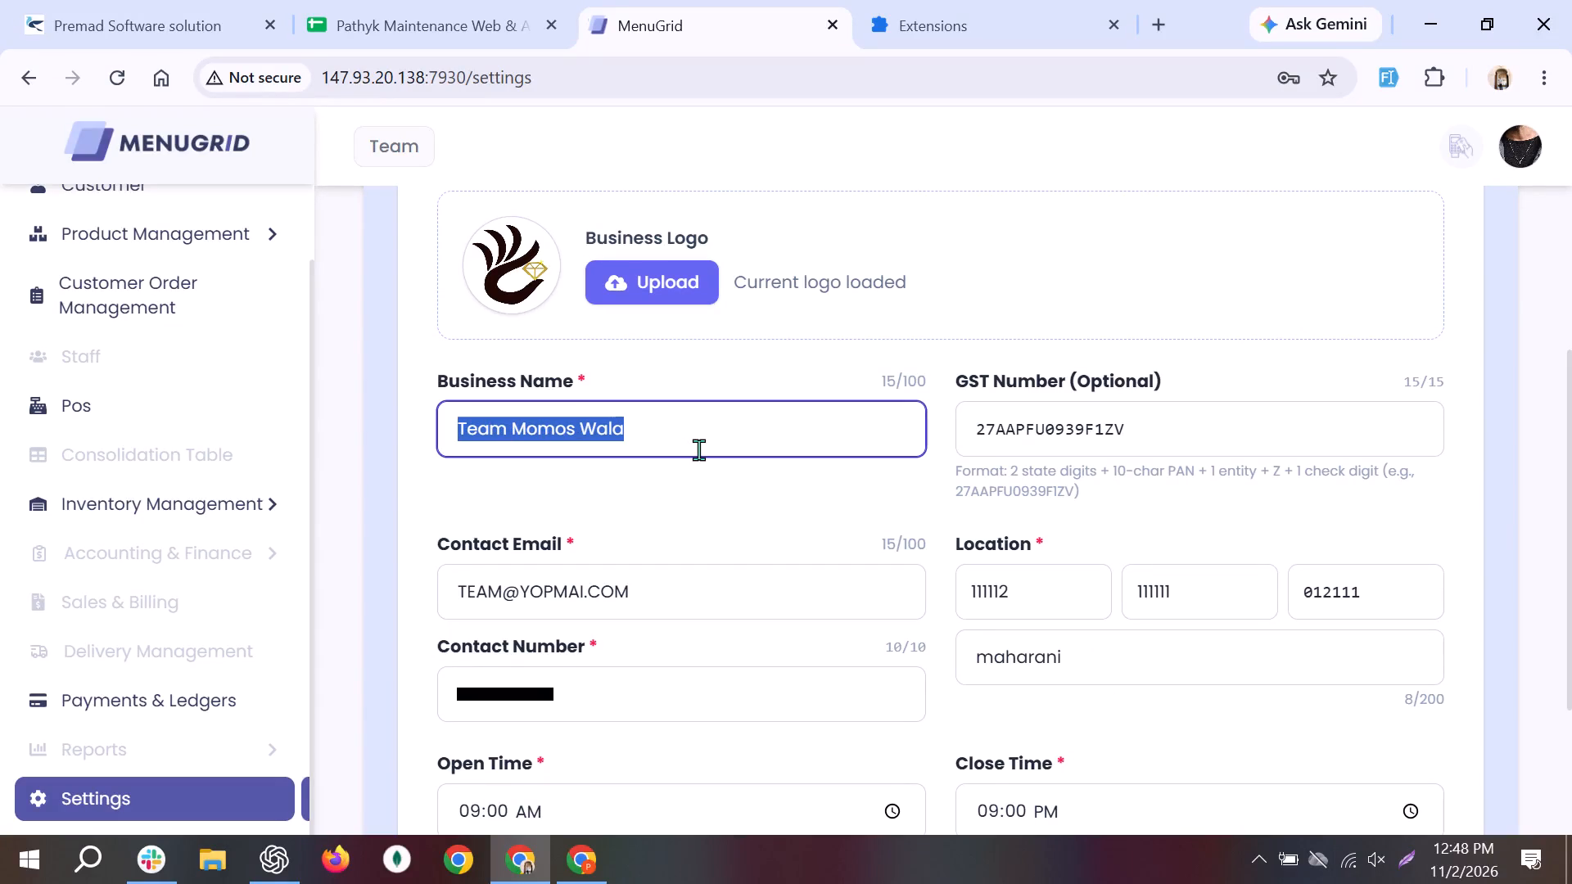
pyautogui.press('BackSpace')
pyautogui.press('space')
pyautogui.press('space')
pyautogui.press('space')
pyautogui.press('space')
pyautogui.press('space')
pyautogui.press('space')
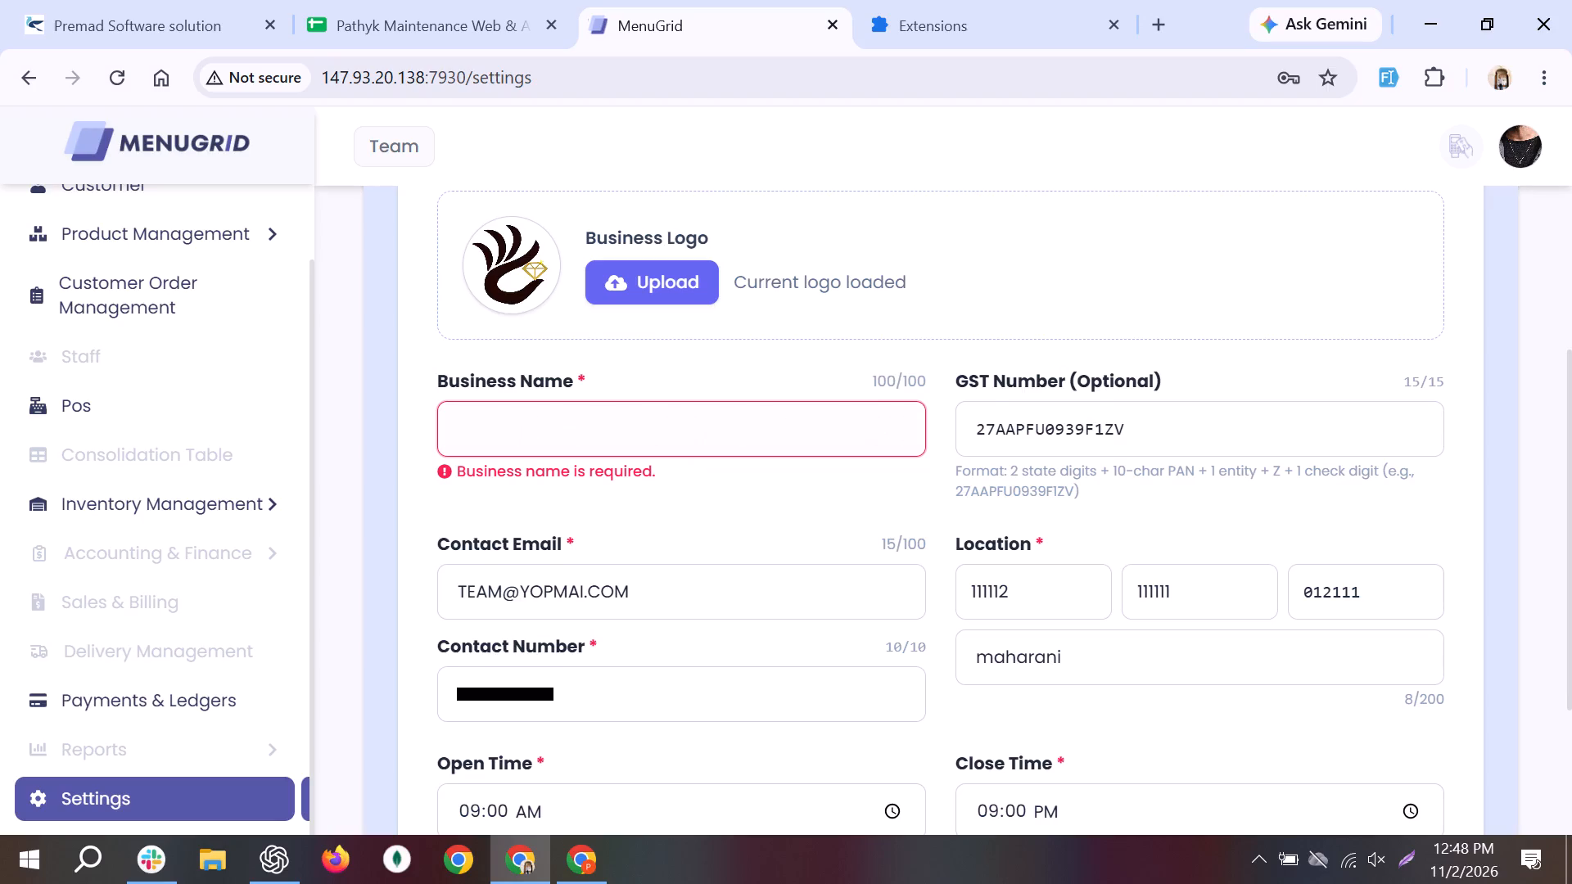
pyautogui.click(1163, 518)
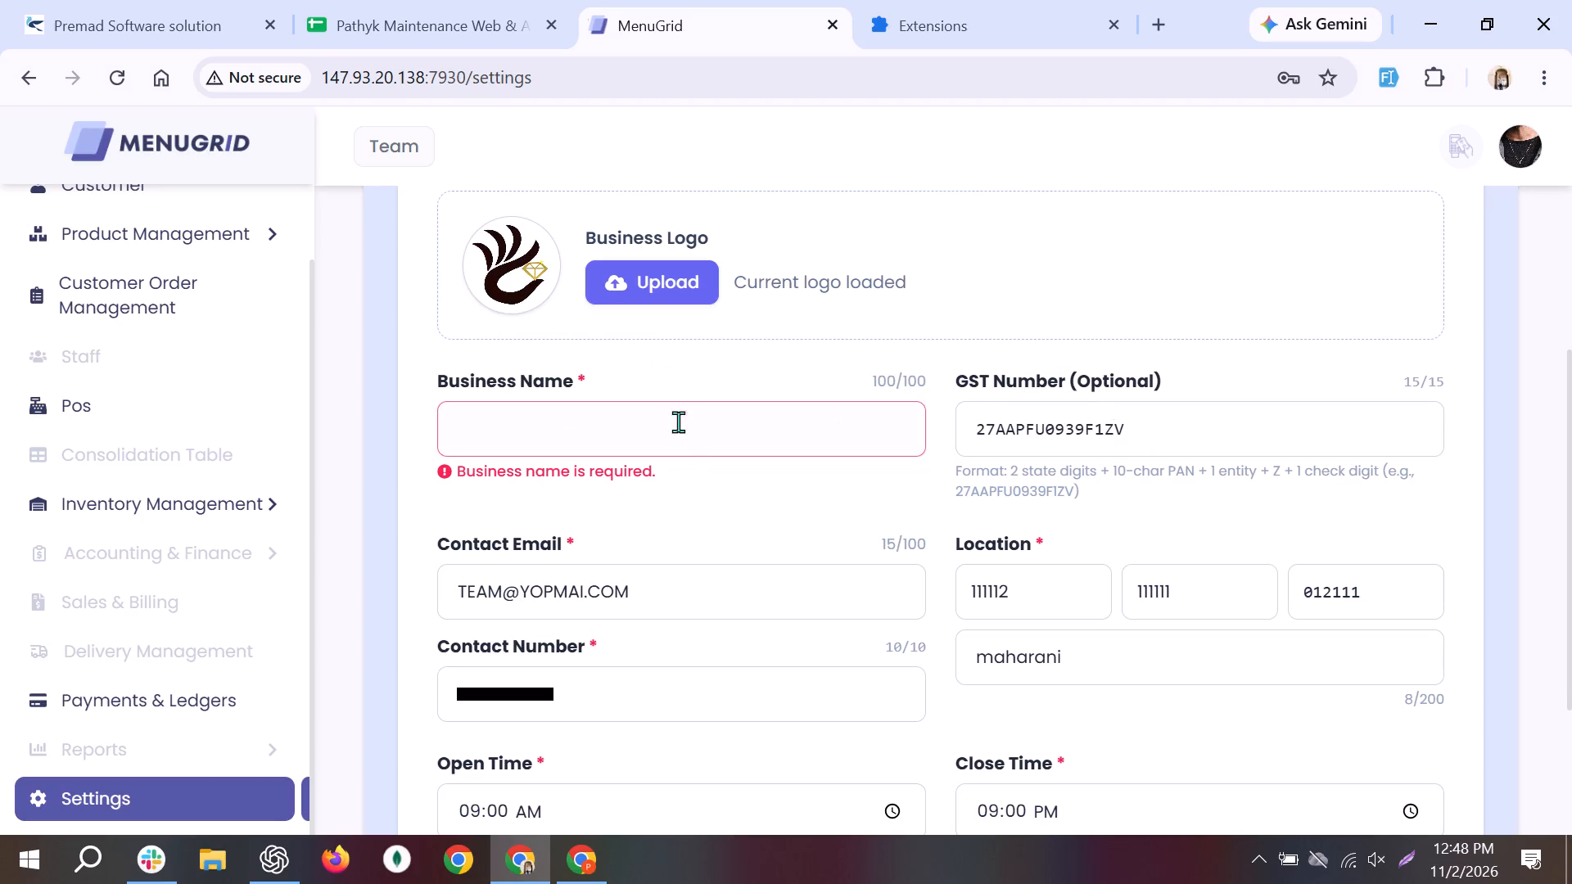
# Clear the Business Name and set it to "Team Momo king".
pyautogui.tripleClick(689, 448)
pyautogui.press('BackSpace')
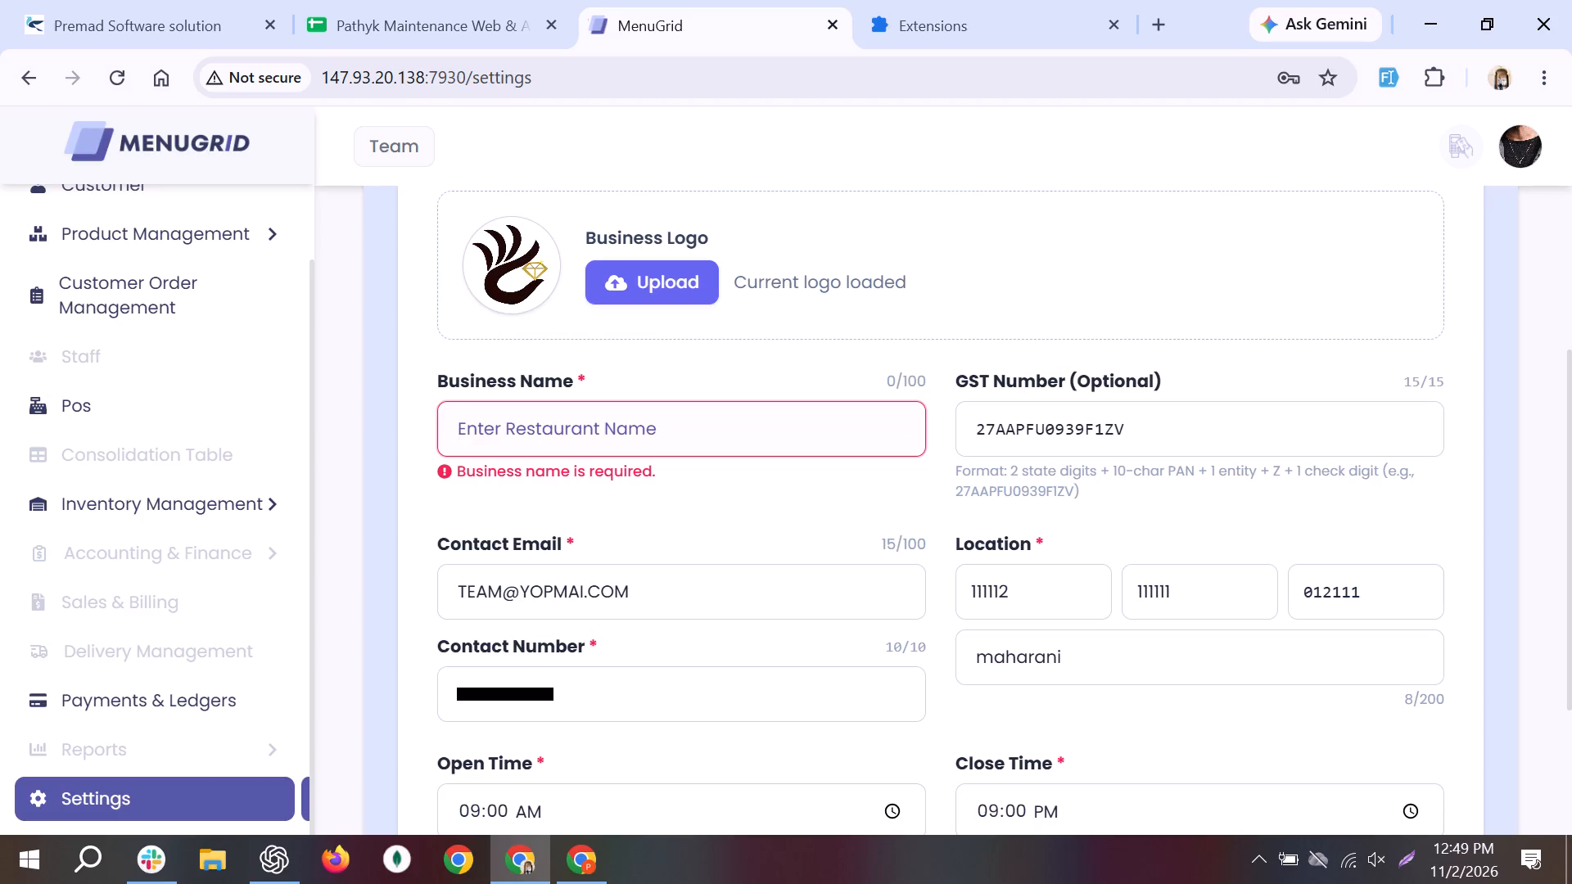
pyautogui.write('Team')
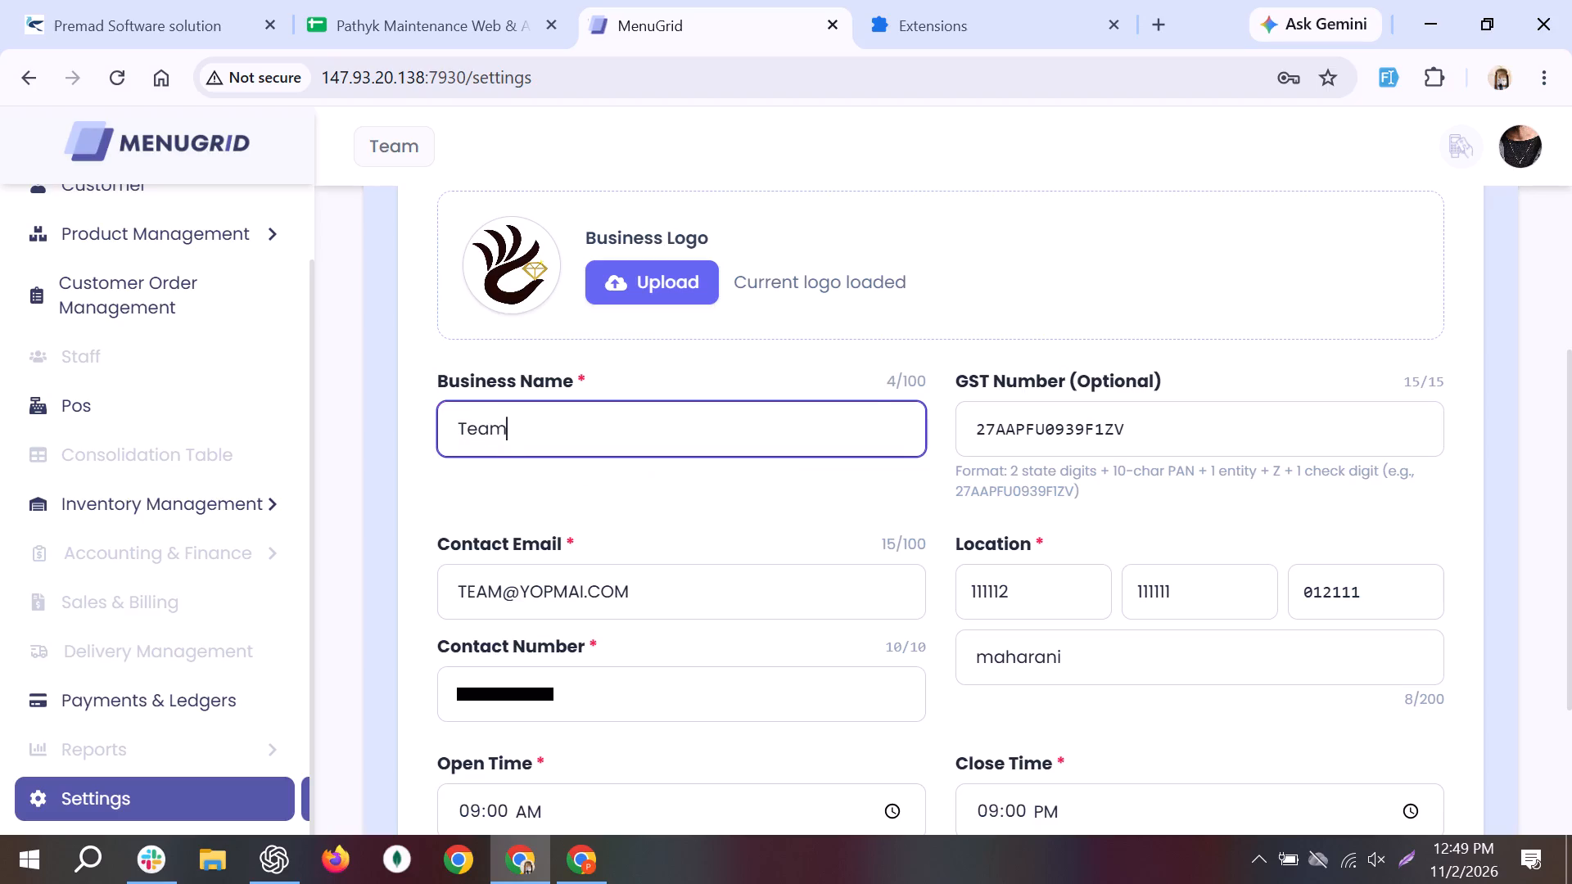
pyautogui.press('space')
pyautogui.write('Momo')
pyautogui.press('space')
pyautogui.write('king')
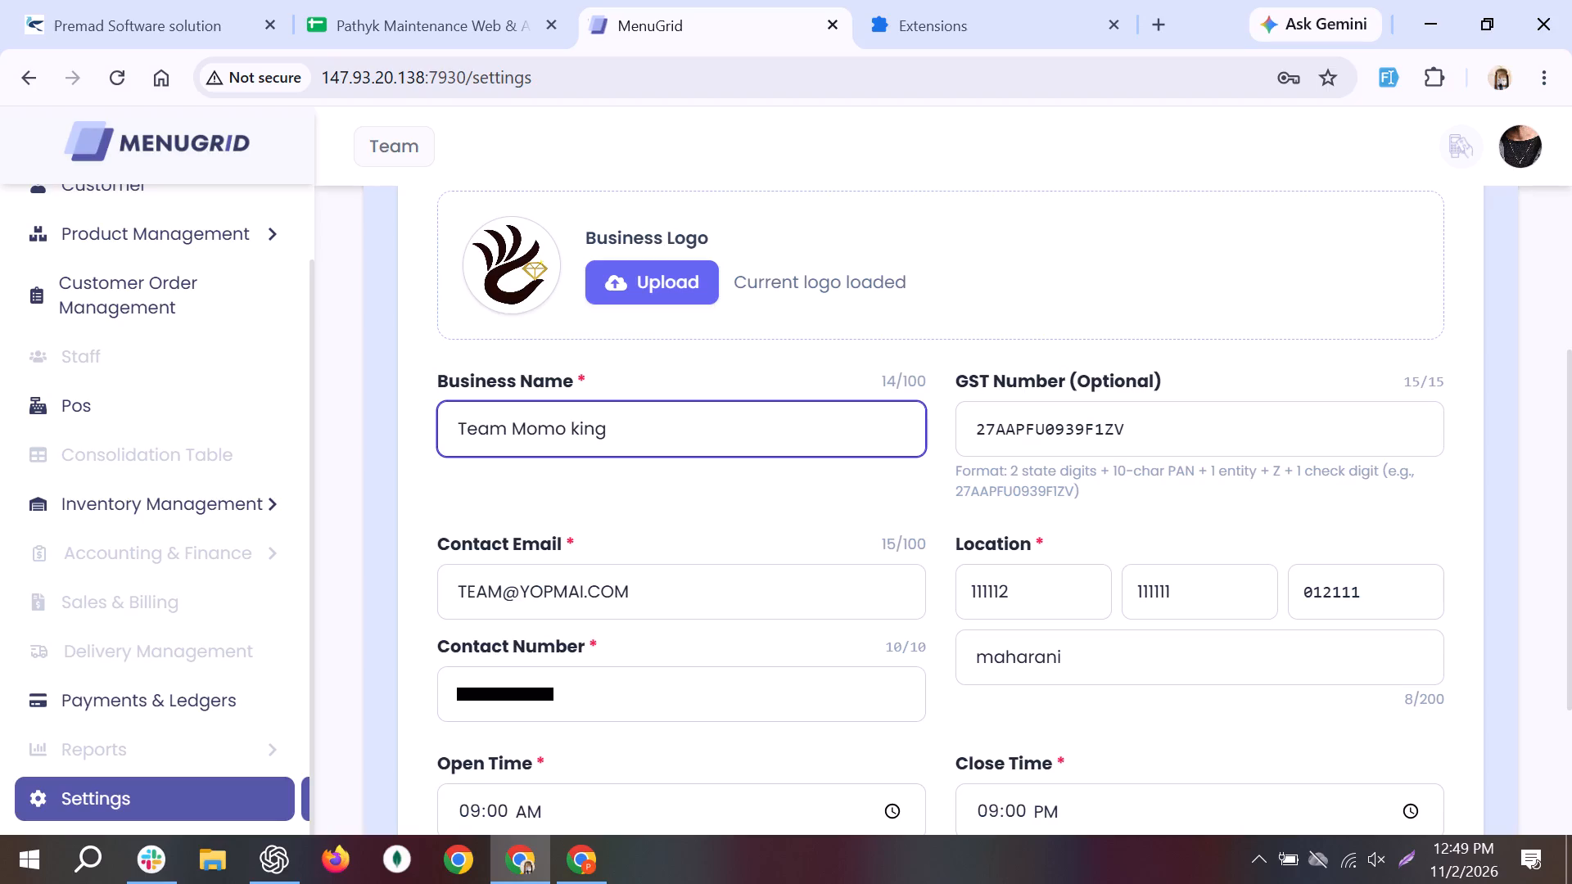
pyautogui.scroll(-1, 689, 448)
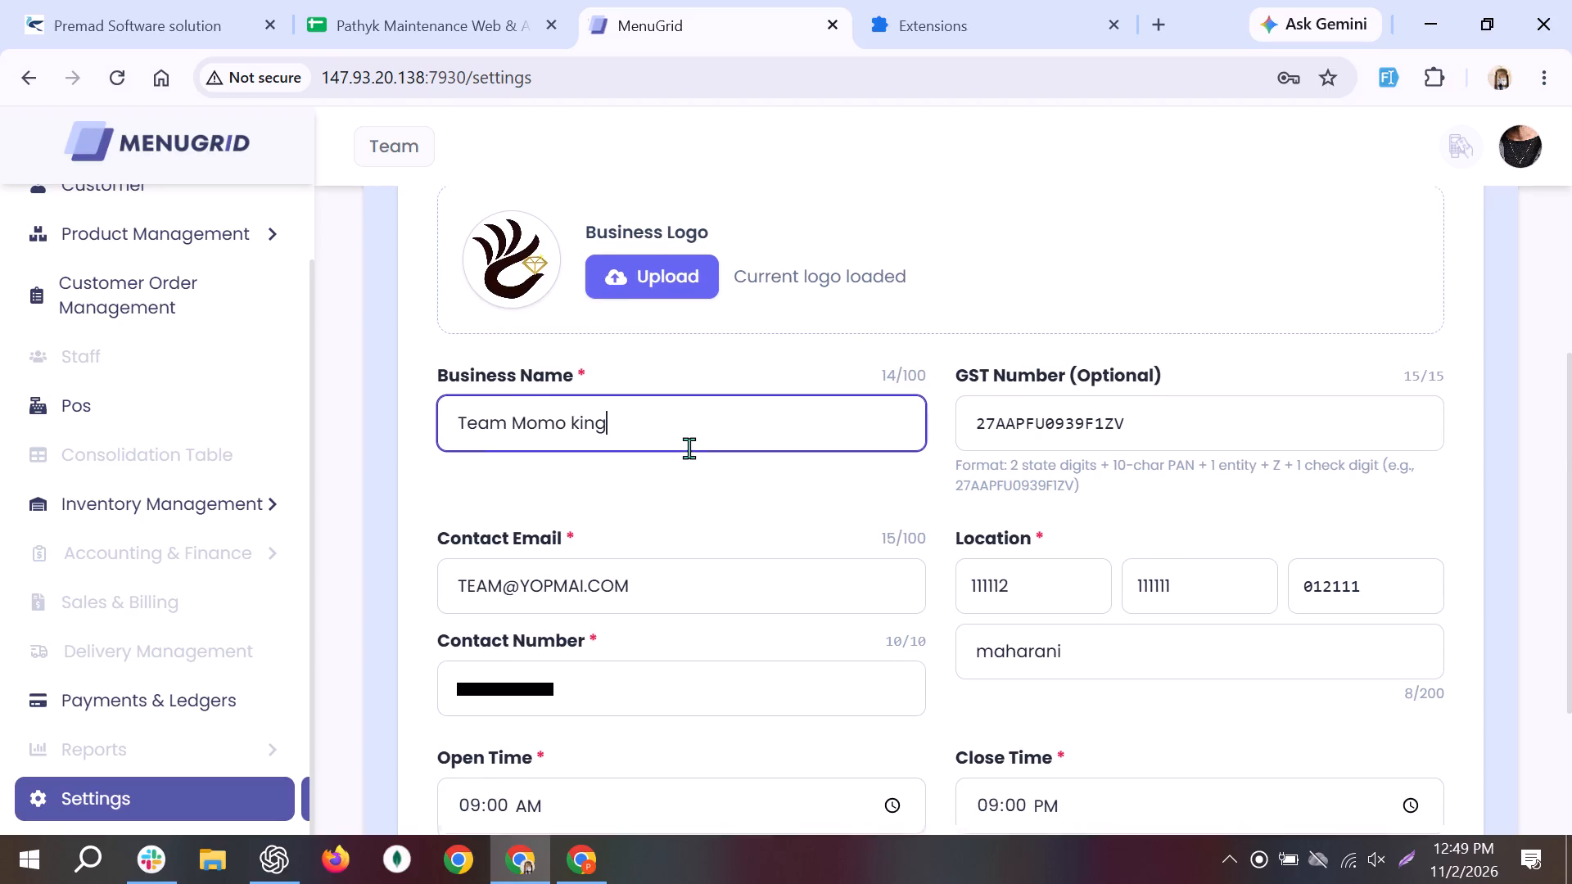
pyautogui.scroll(-1, 689, 448)
pyautogui.scroll(2, 689, 448)
pyautogui.scroll(-2, 689, 448)
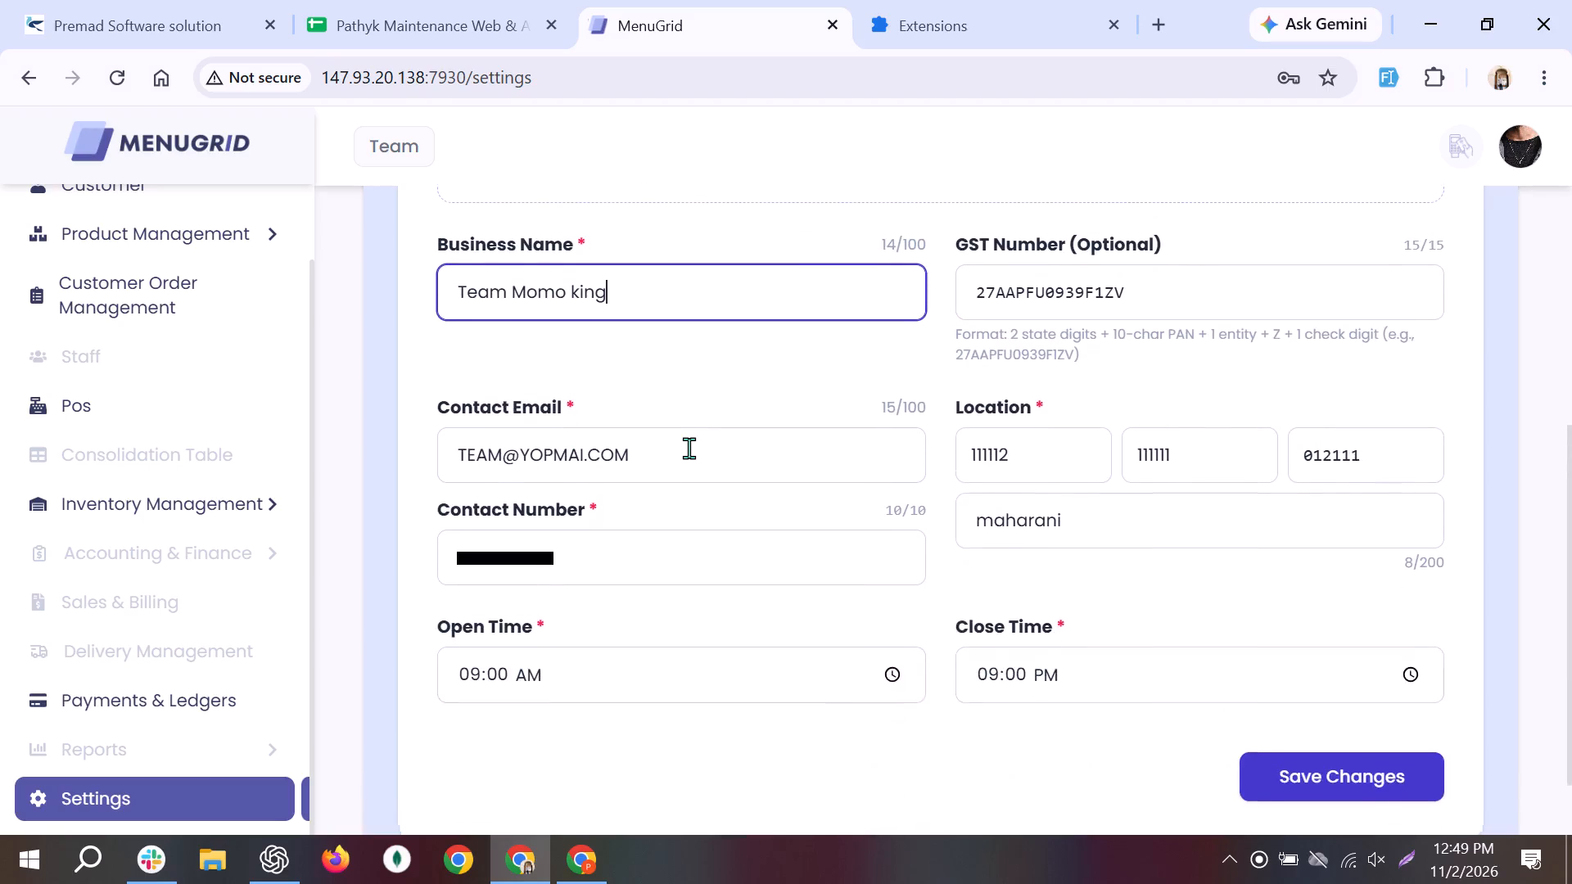
pyautogui.scroll(-1, 689, 448)
pyautogui.scroll(1, 689, 448)
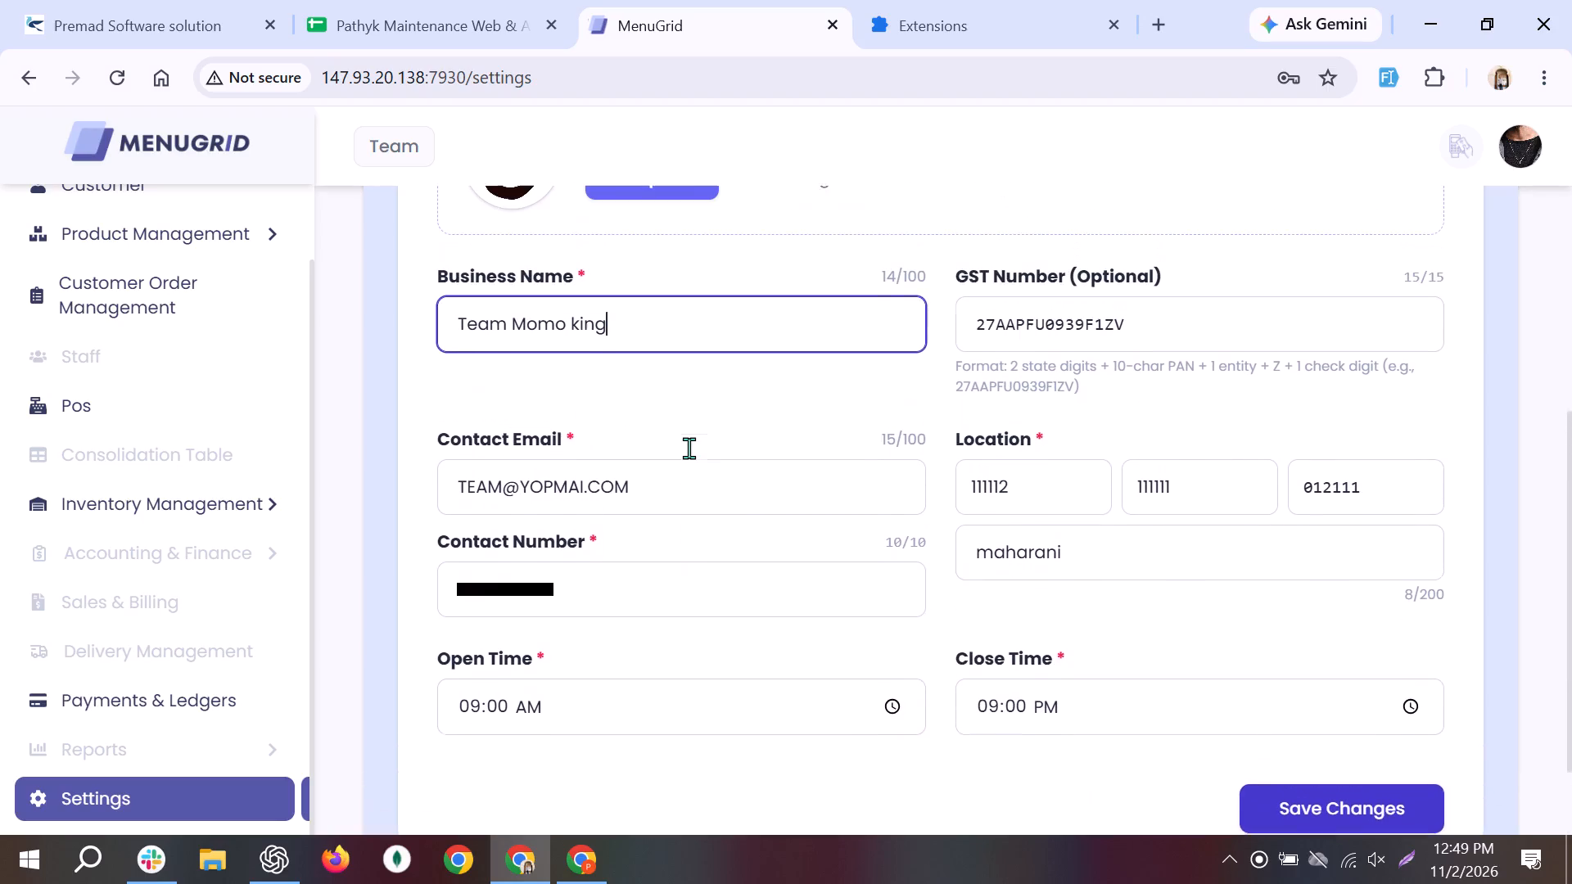
pyautogui.press('Tab')
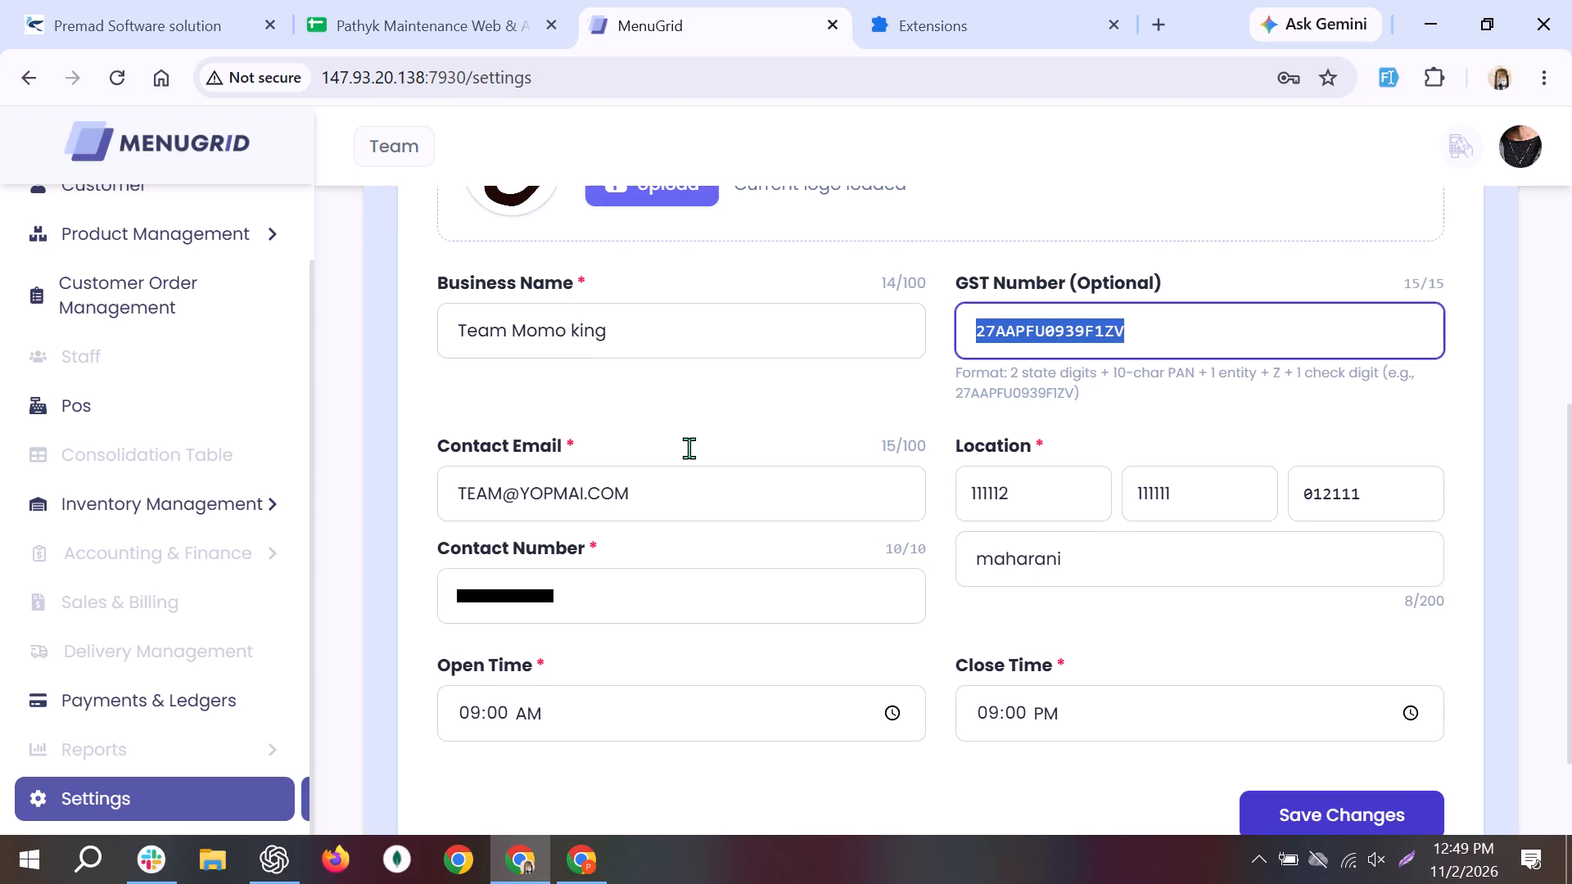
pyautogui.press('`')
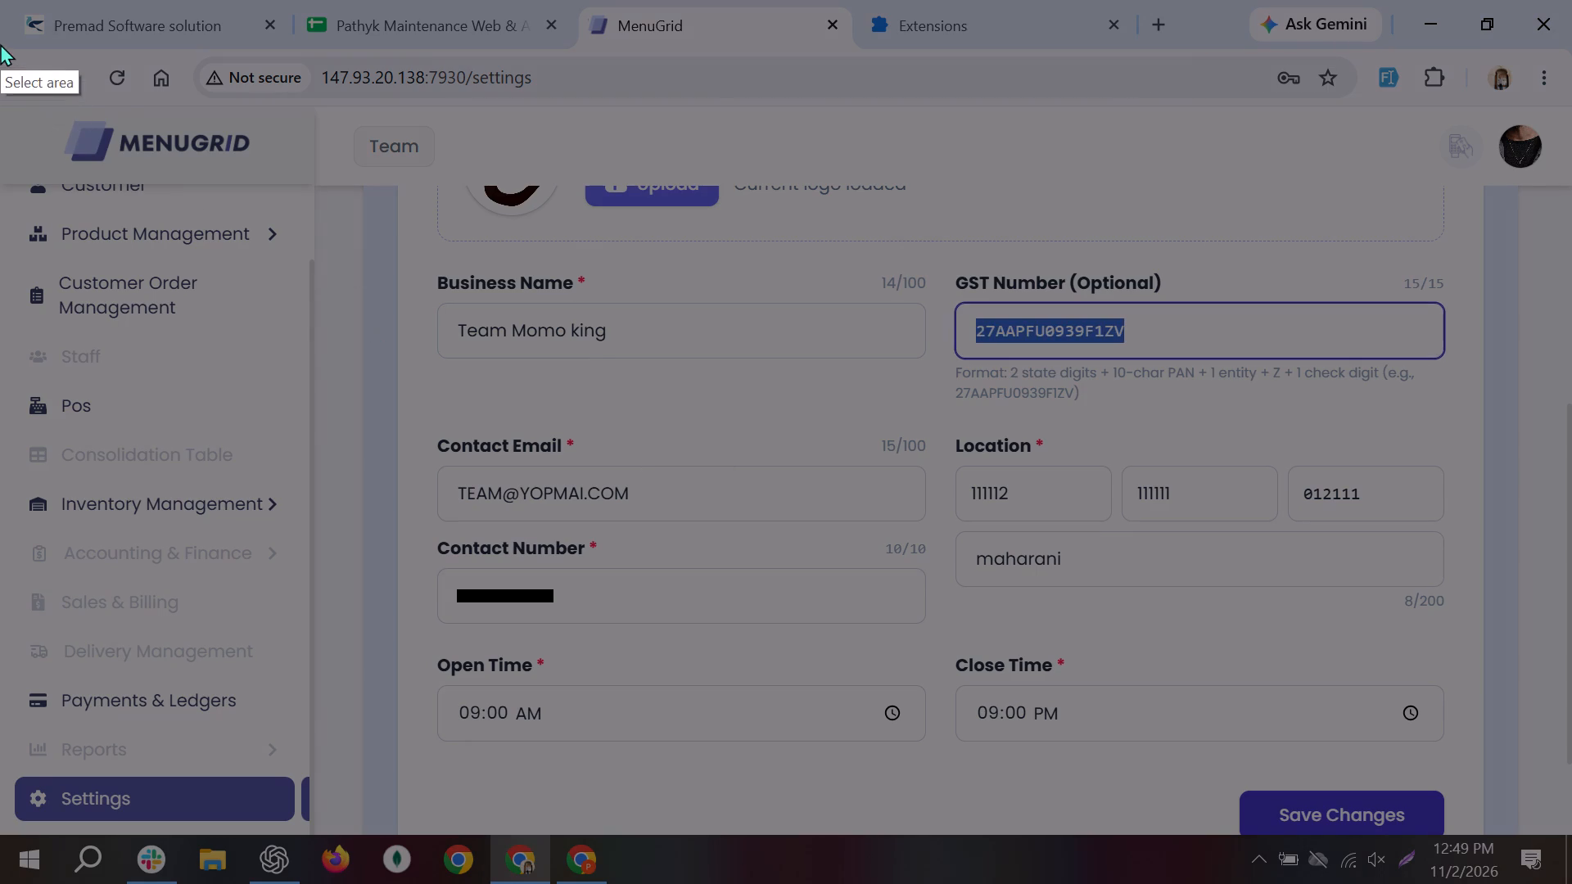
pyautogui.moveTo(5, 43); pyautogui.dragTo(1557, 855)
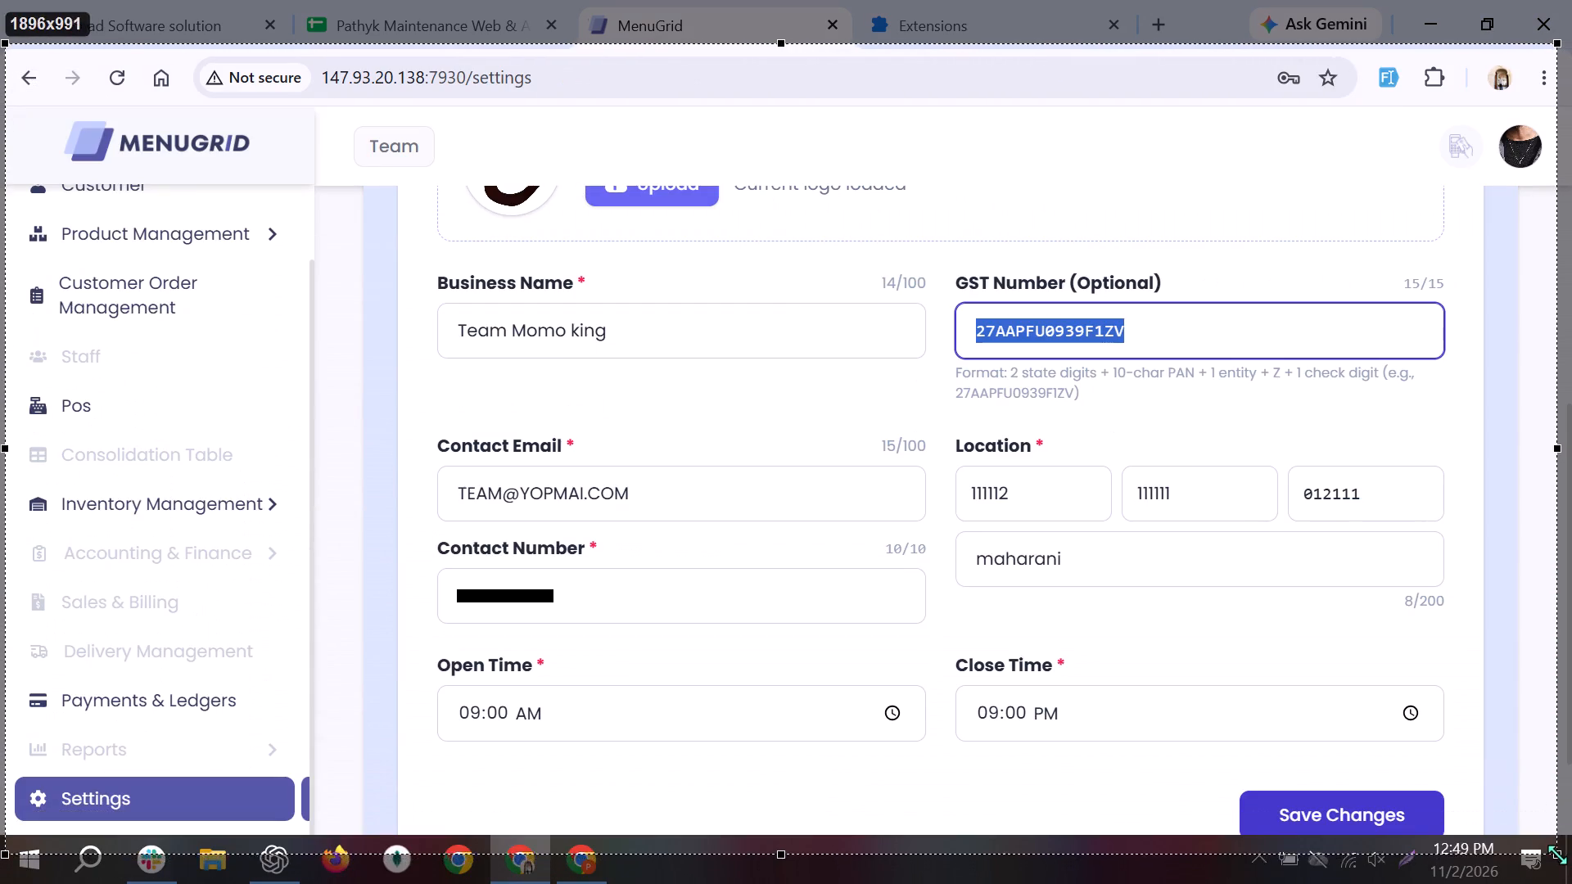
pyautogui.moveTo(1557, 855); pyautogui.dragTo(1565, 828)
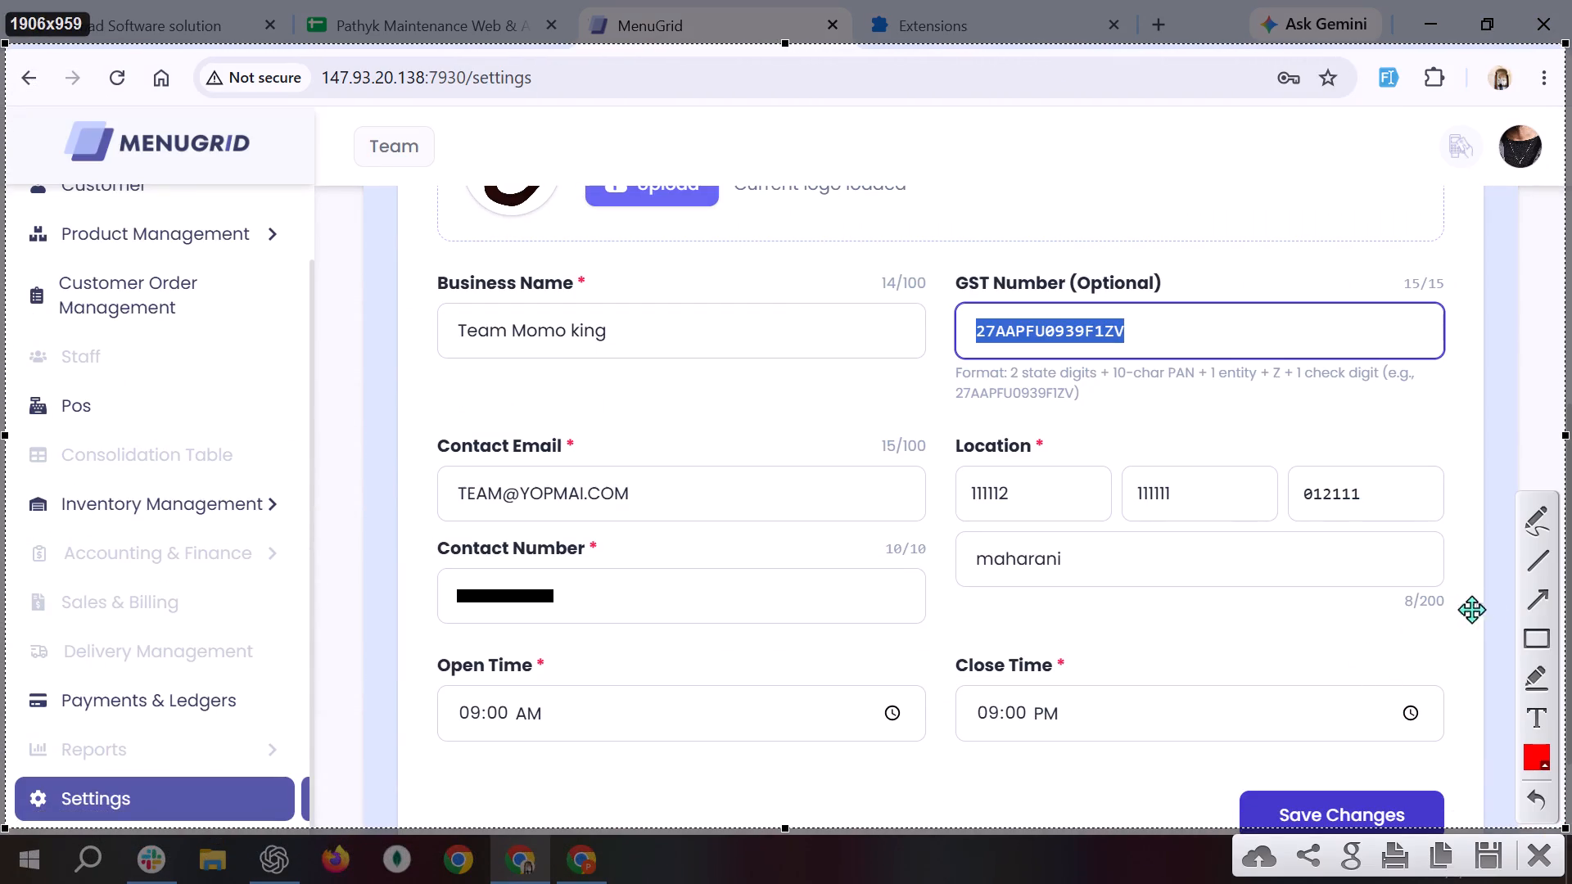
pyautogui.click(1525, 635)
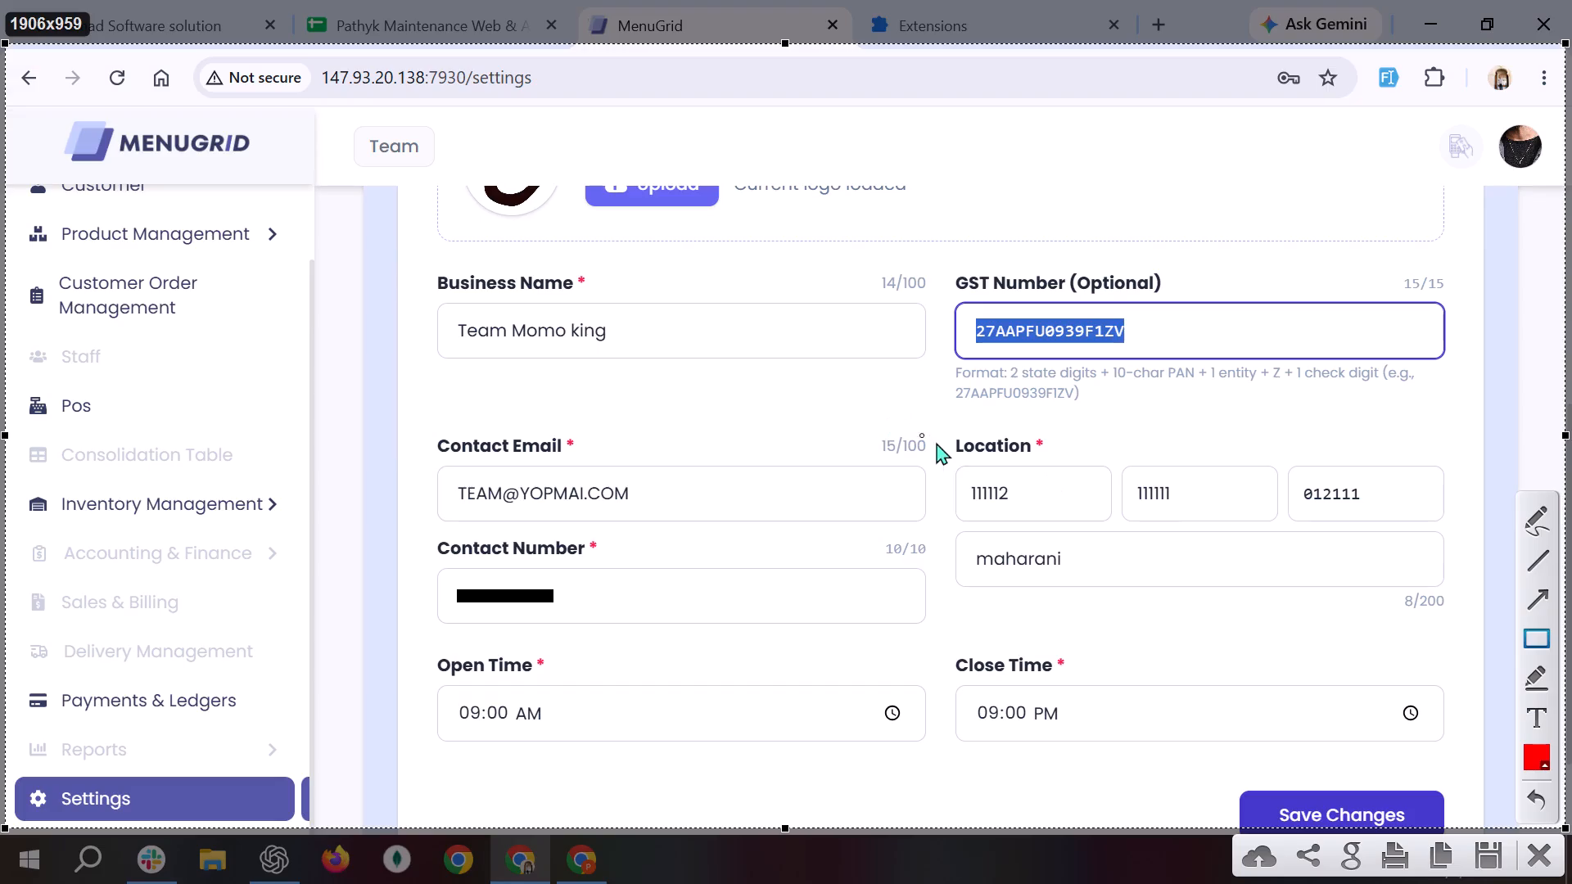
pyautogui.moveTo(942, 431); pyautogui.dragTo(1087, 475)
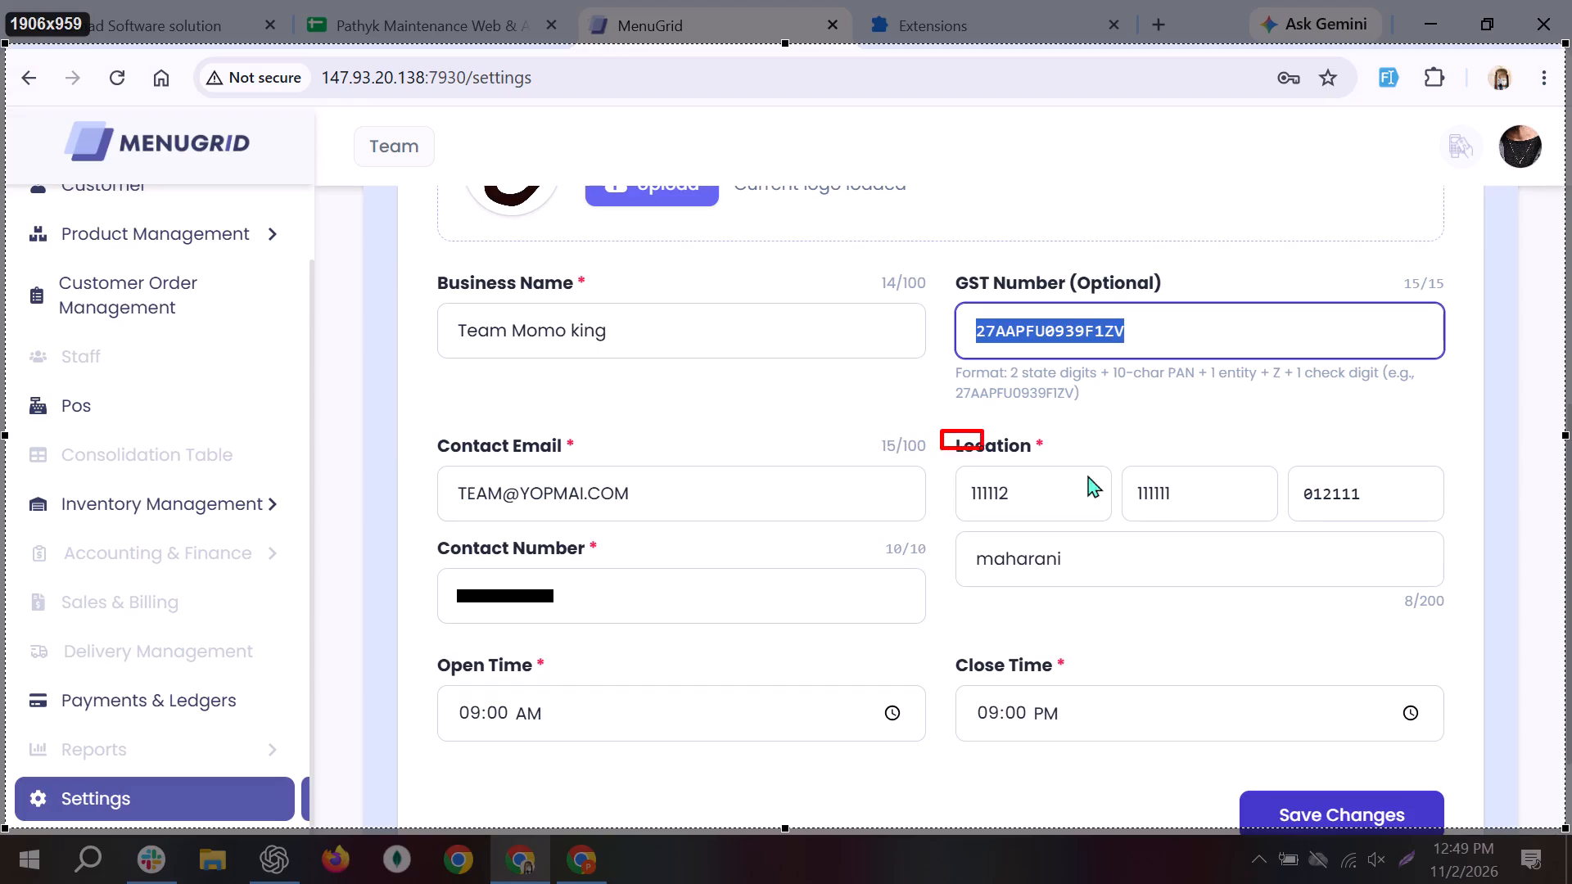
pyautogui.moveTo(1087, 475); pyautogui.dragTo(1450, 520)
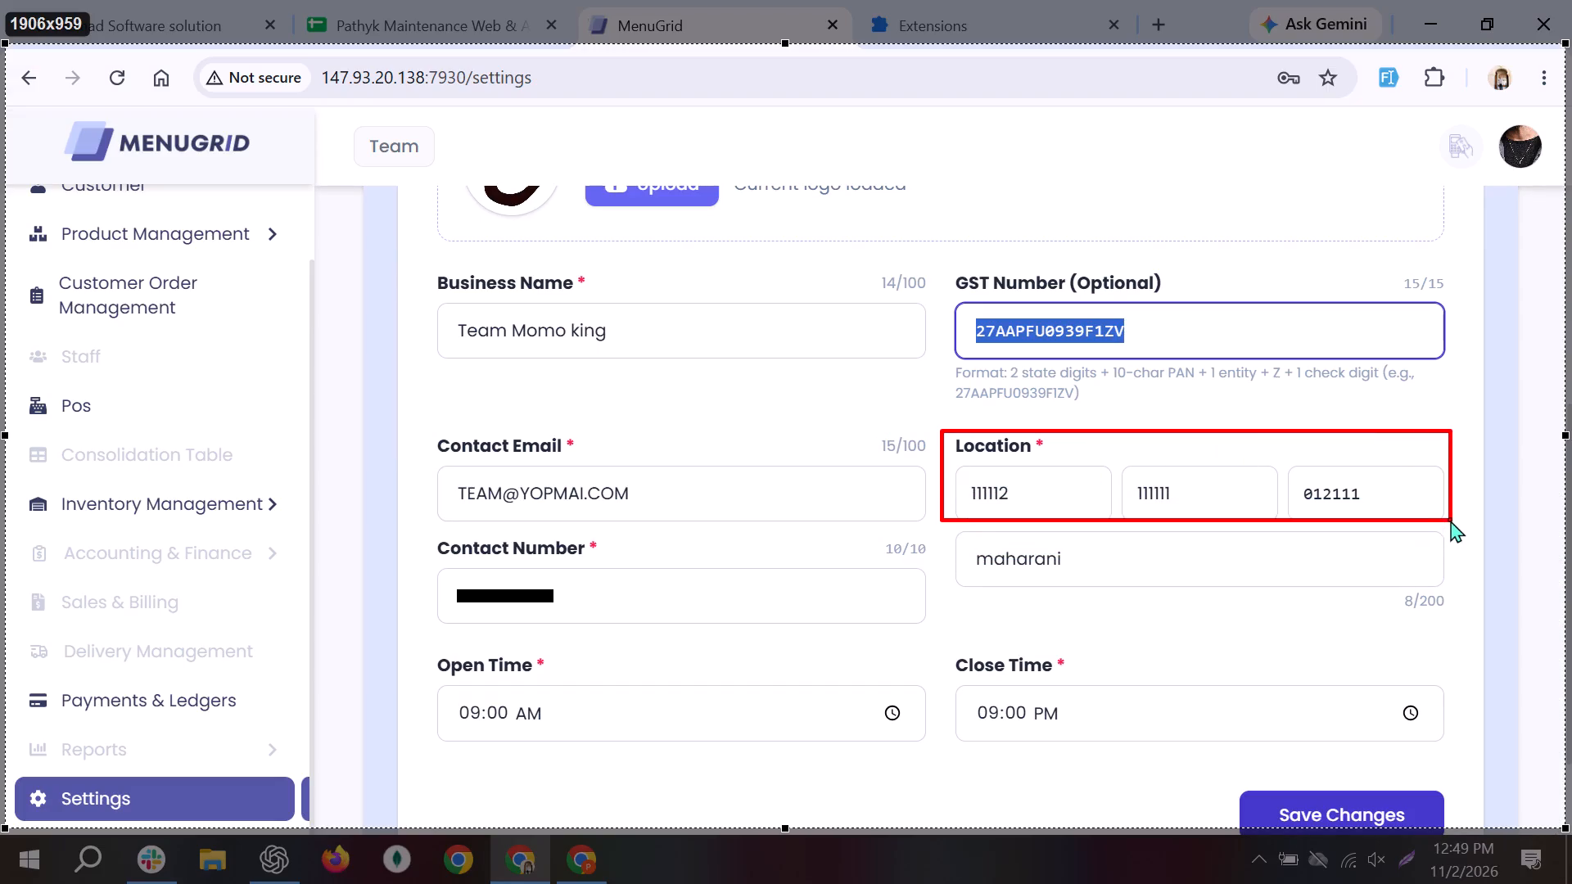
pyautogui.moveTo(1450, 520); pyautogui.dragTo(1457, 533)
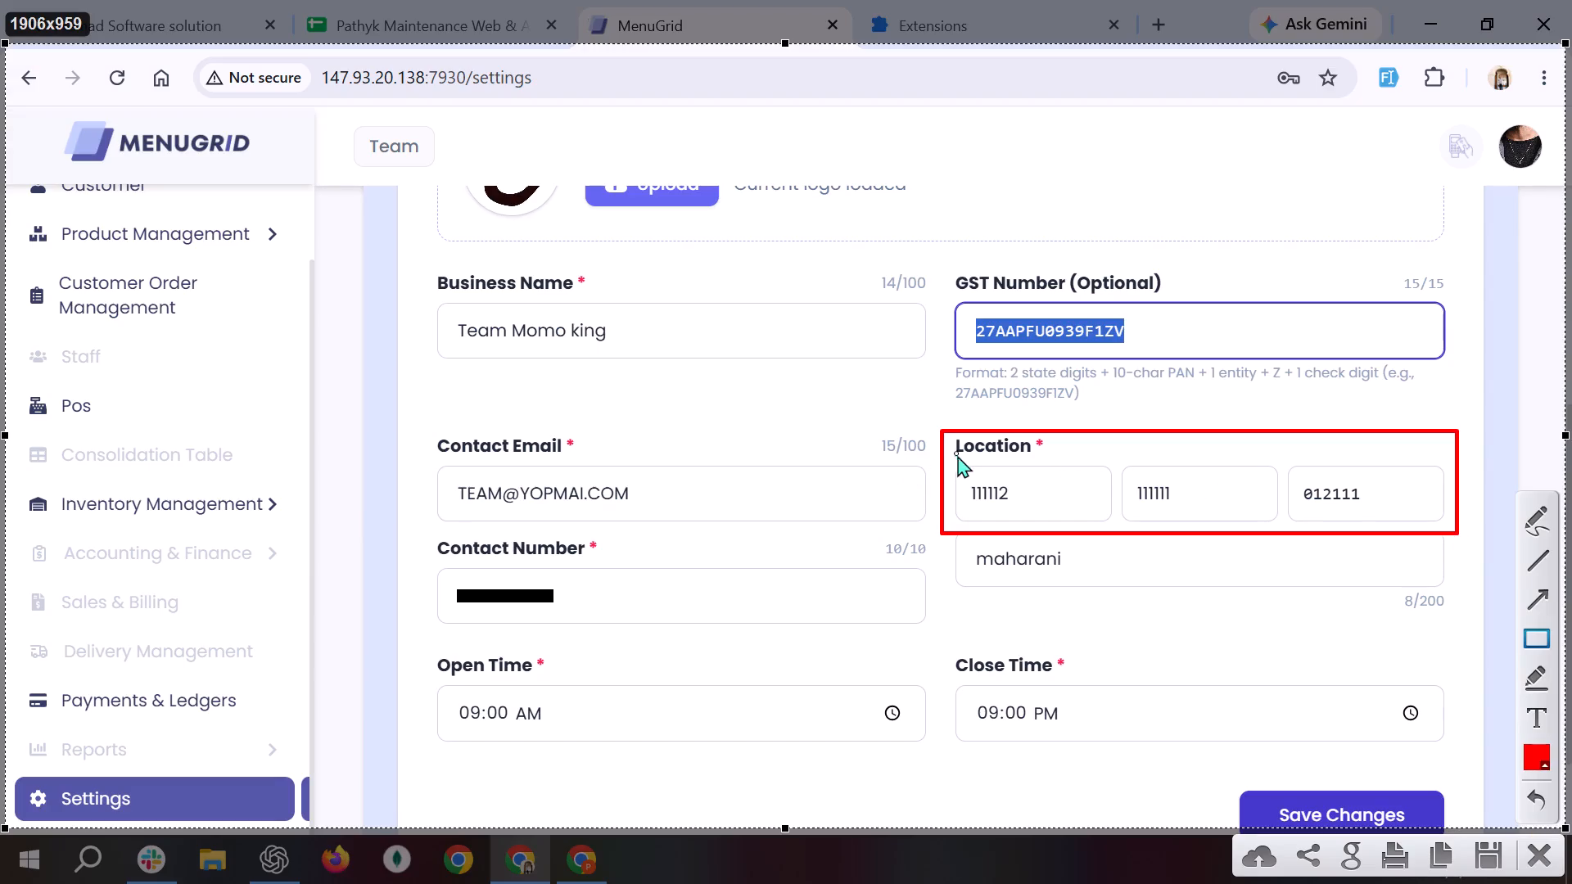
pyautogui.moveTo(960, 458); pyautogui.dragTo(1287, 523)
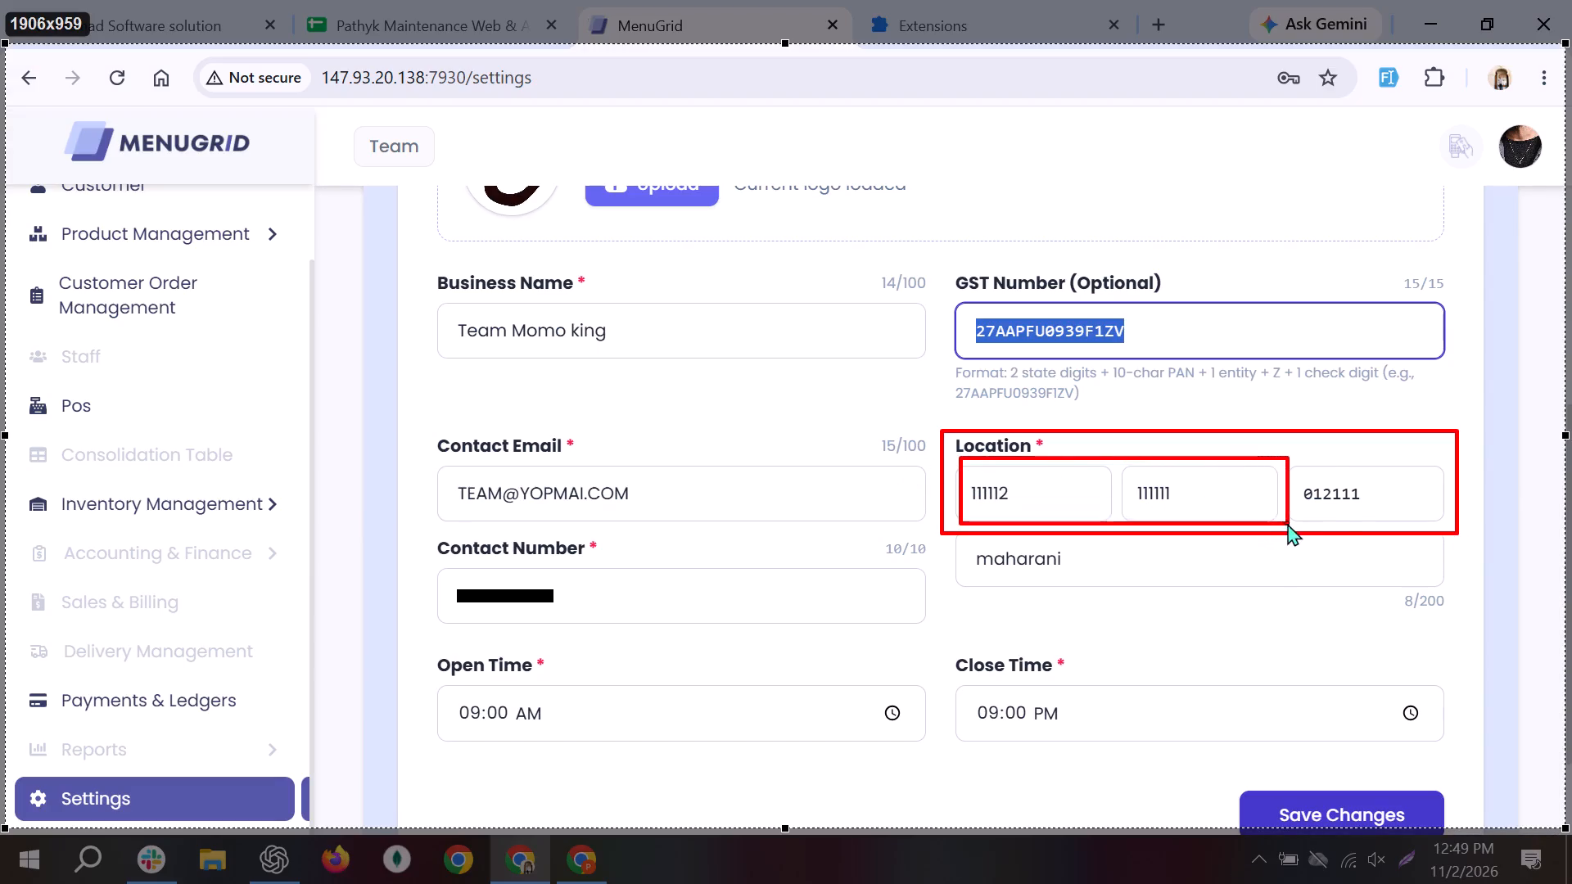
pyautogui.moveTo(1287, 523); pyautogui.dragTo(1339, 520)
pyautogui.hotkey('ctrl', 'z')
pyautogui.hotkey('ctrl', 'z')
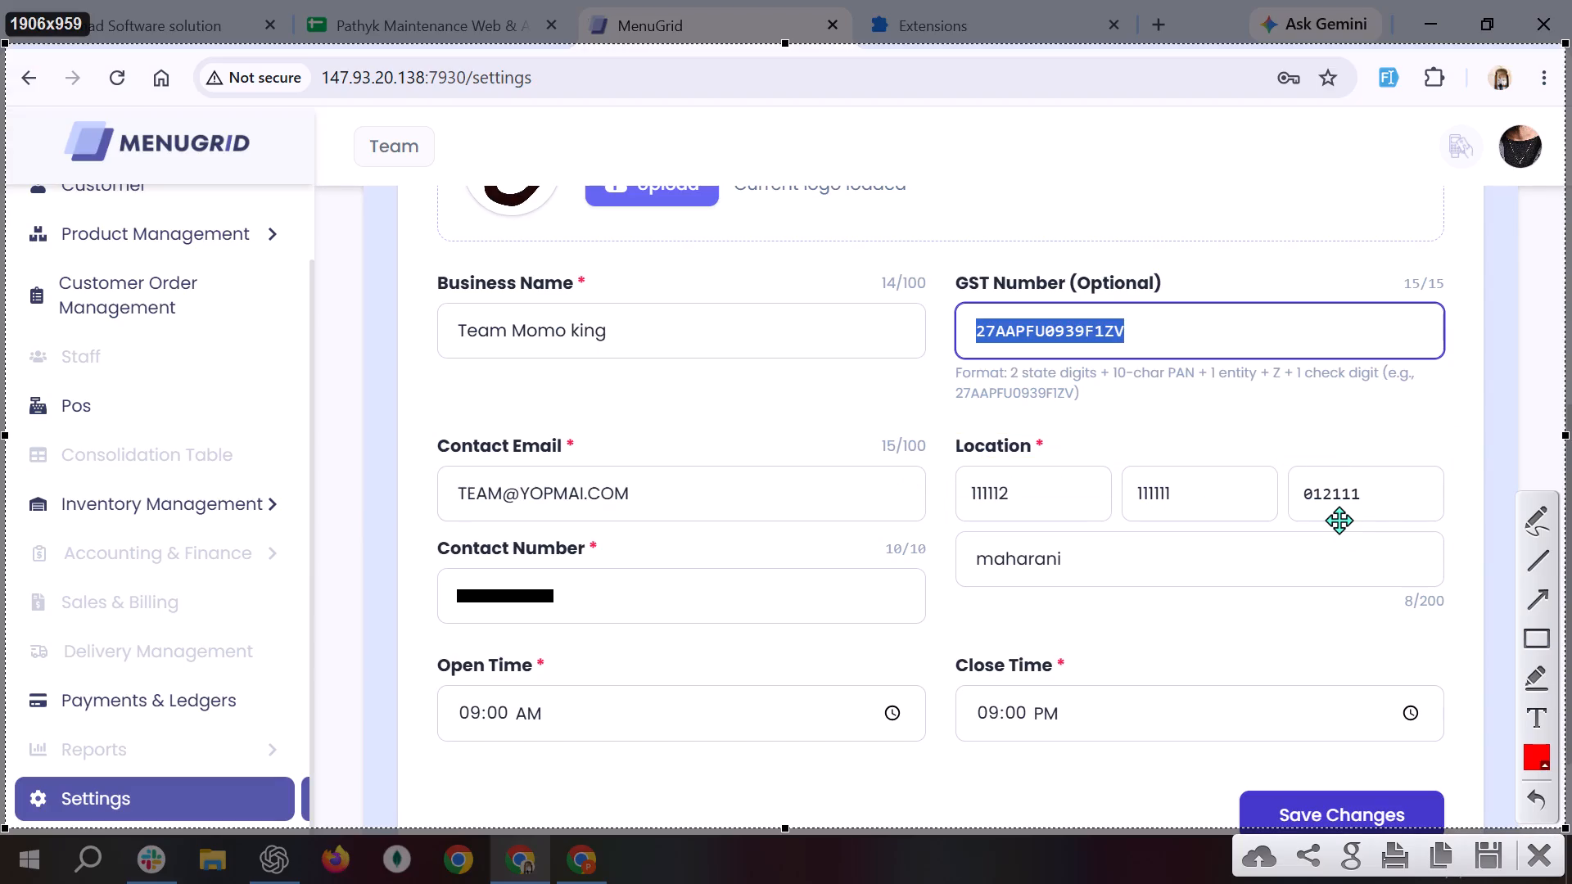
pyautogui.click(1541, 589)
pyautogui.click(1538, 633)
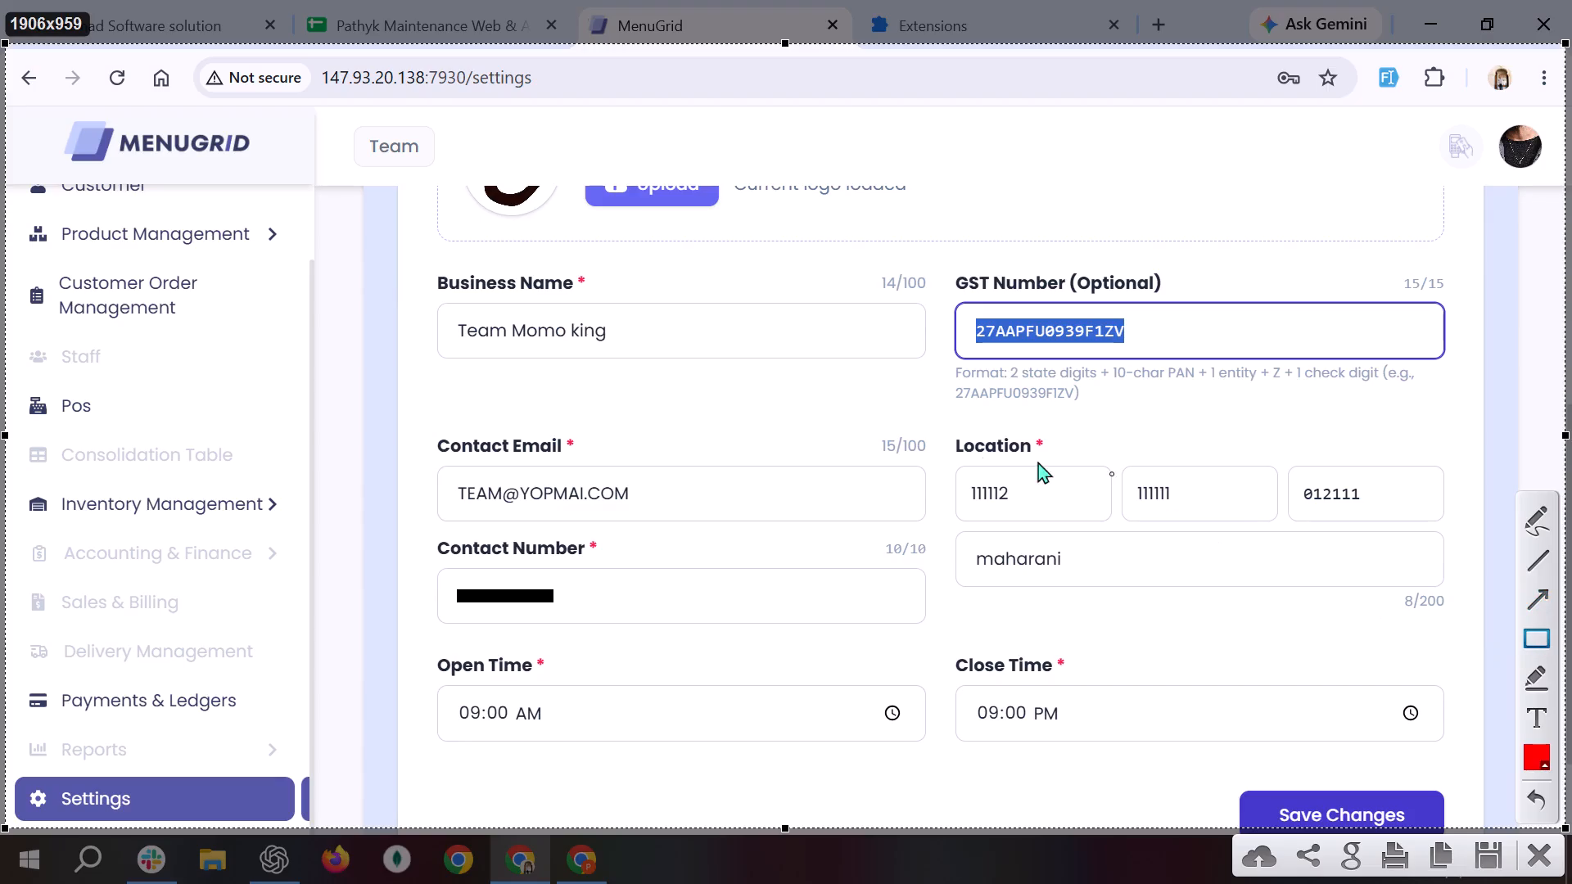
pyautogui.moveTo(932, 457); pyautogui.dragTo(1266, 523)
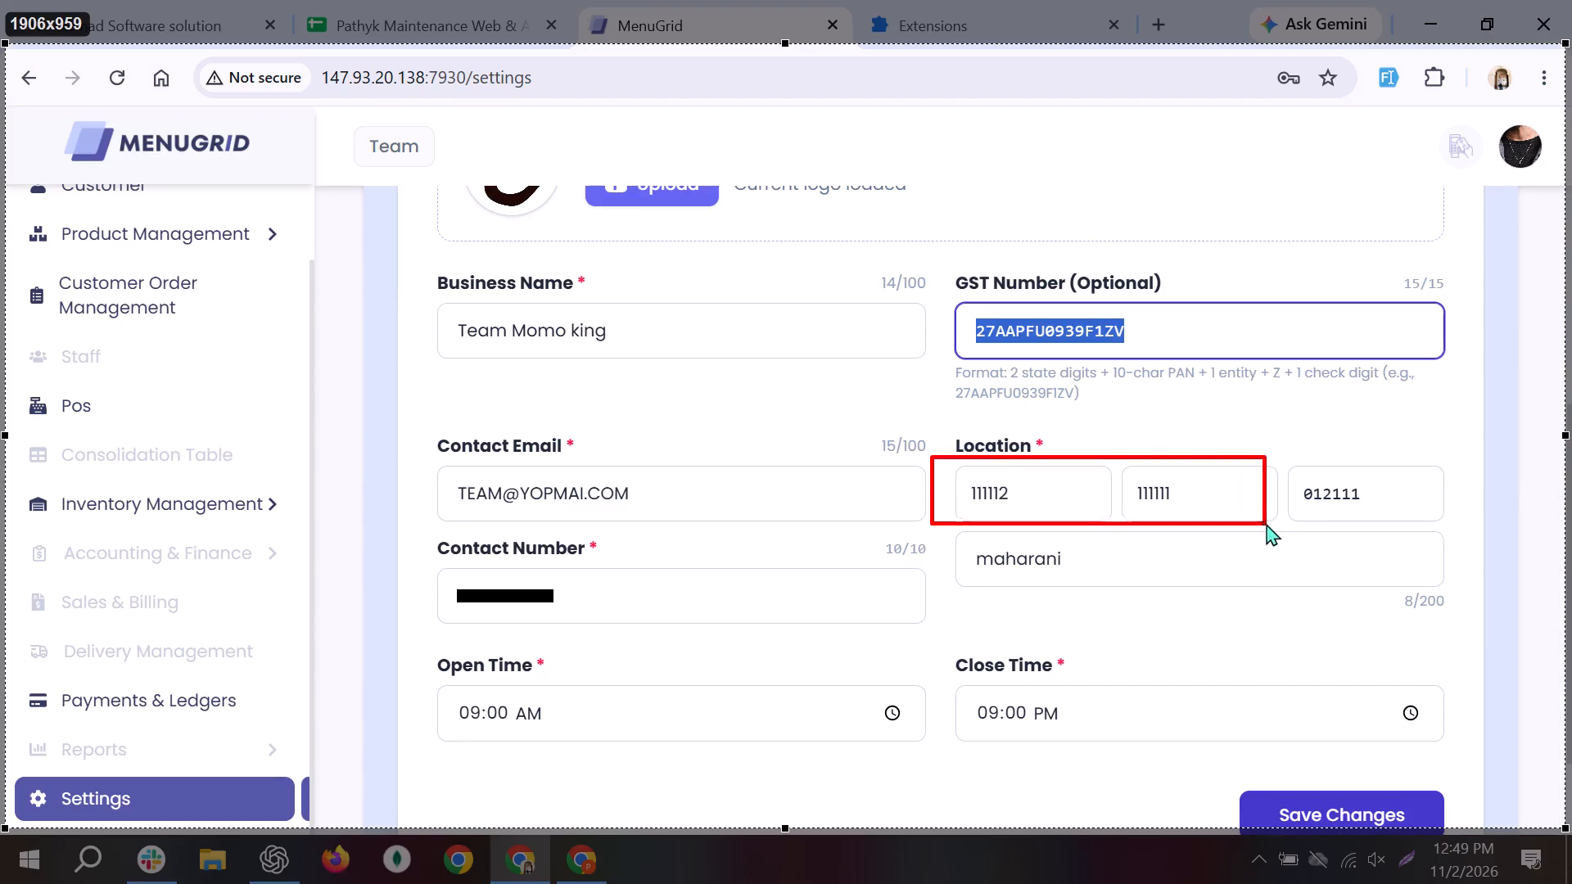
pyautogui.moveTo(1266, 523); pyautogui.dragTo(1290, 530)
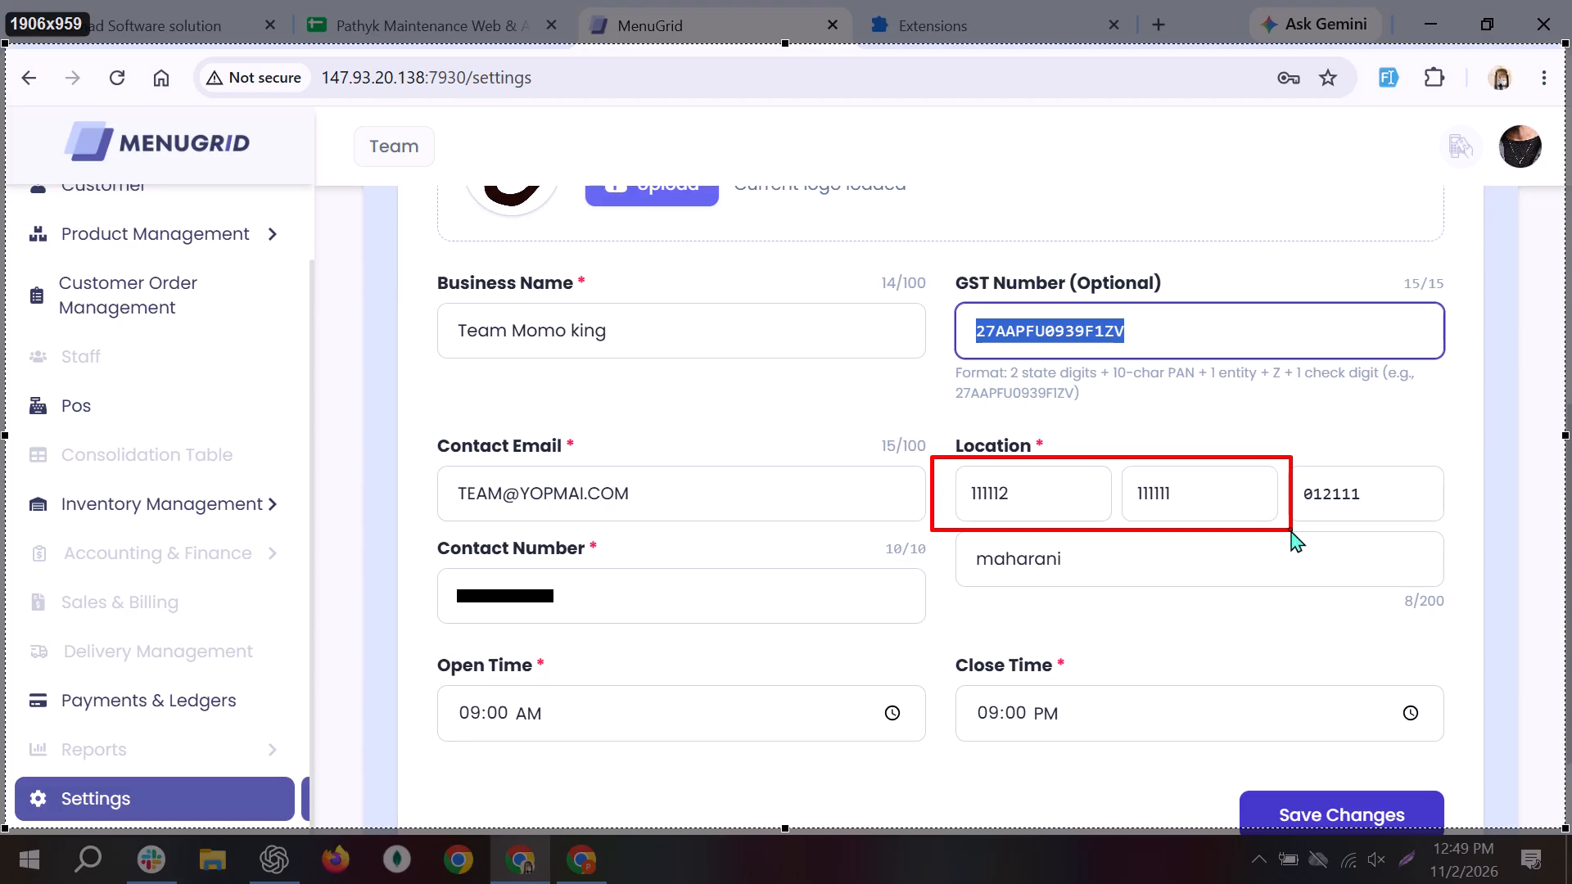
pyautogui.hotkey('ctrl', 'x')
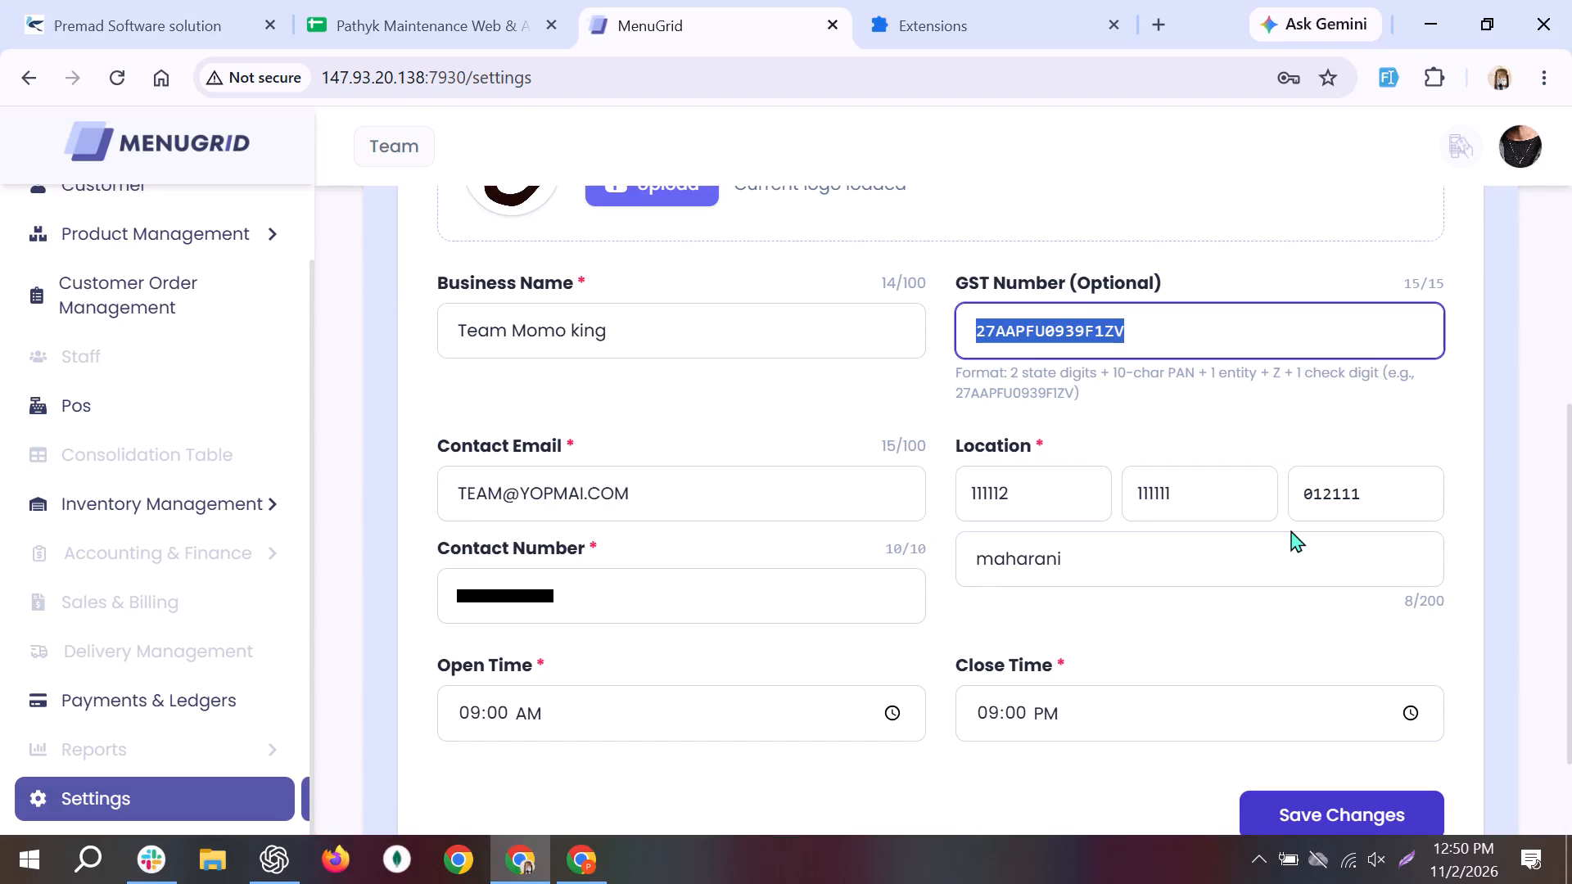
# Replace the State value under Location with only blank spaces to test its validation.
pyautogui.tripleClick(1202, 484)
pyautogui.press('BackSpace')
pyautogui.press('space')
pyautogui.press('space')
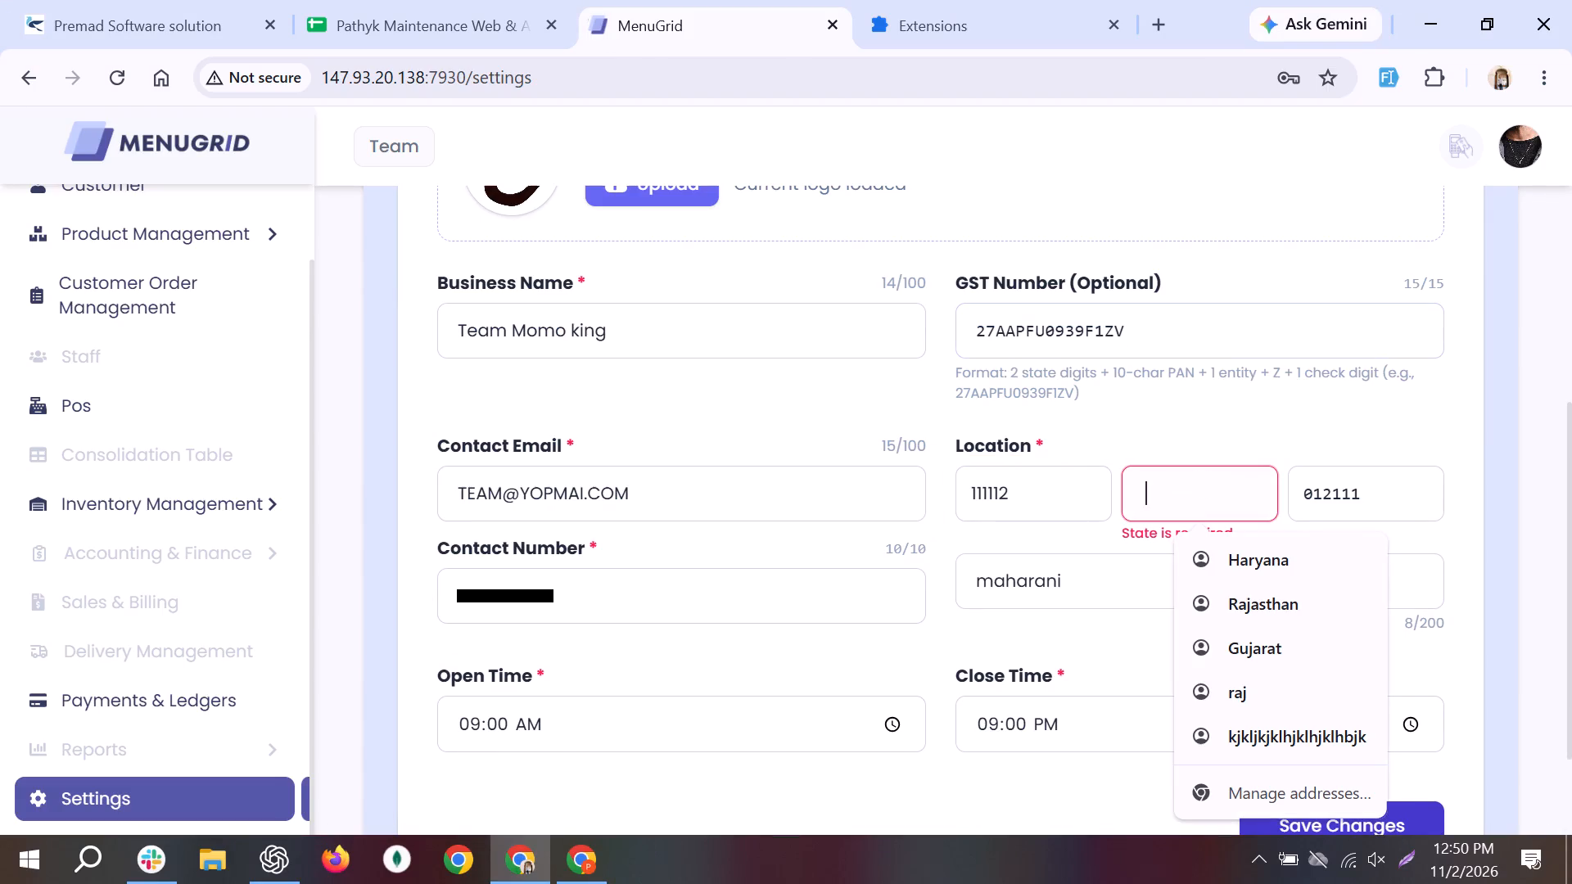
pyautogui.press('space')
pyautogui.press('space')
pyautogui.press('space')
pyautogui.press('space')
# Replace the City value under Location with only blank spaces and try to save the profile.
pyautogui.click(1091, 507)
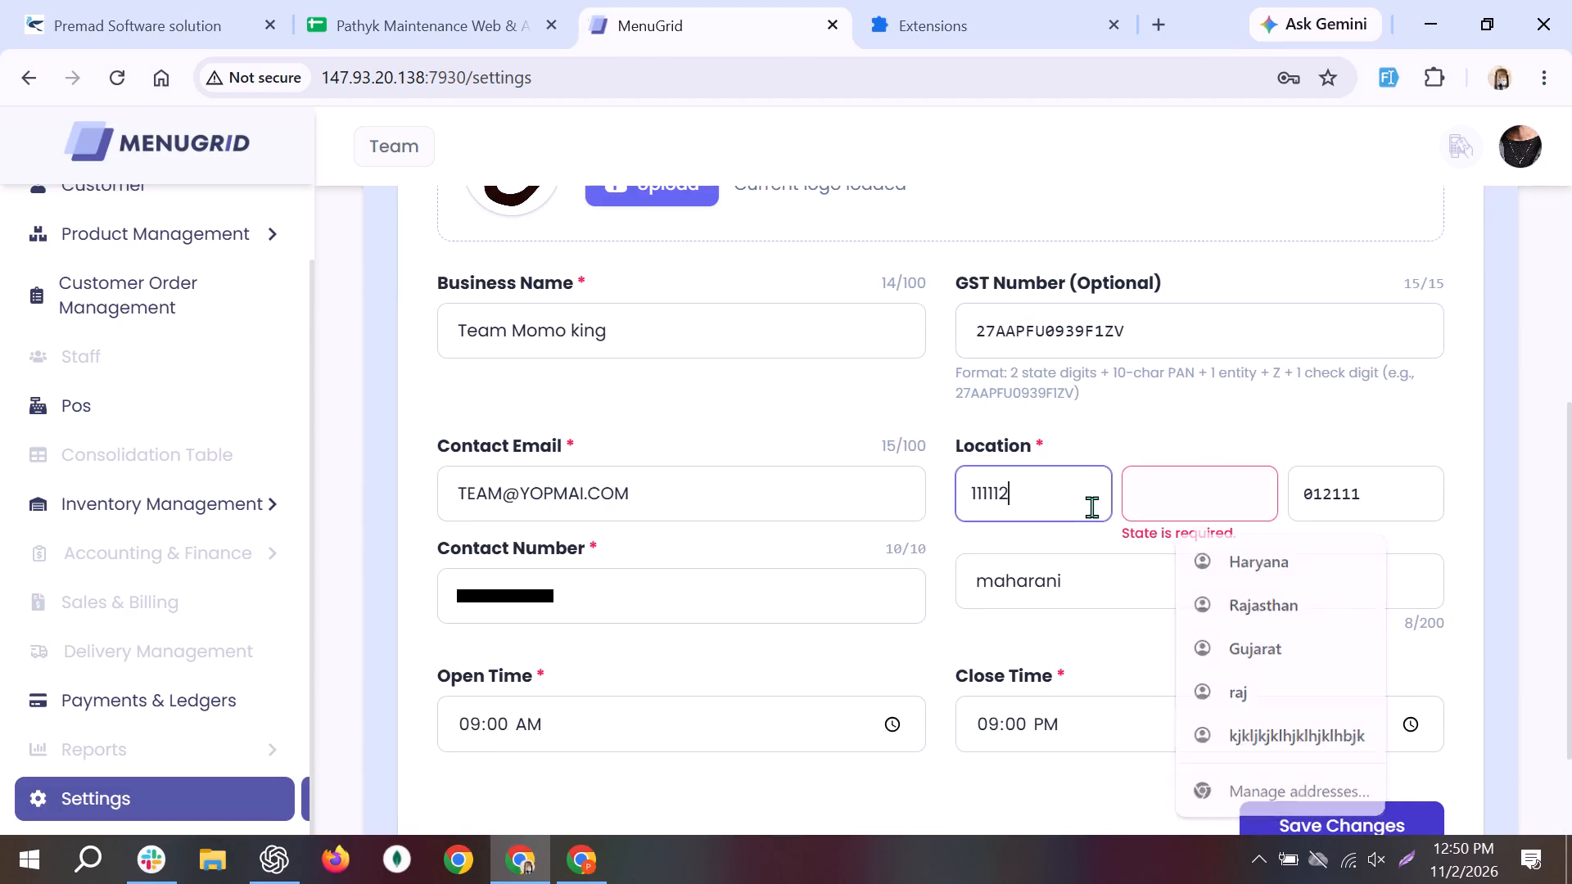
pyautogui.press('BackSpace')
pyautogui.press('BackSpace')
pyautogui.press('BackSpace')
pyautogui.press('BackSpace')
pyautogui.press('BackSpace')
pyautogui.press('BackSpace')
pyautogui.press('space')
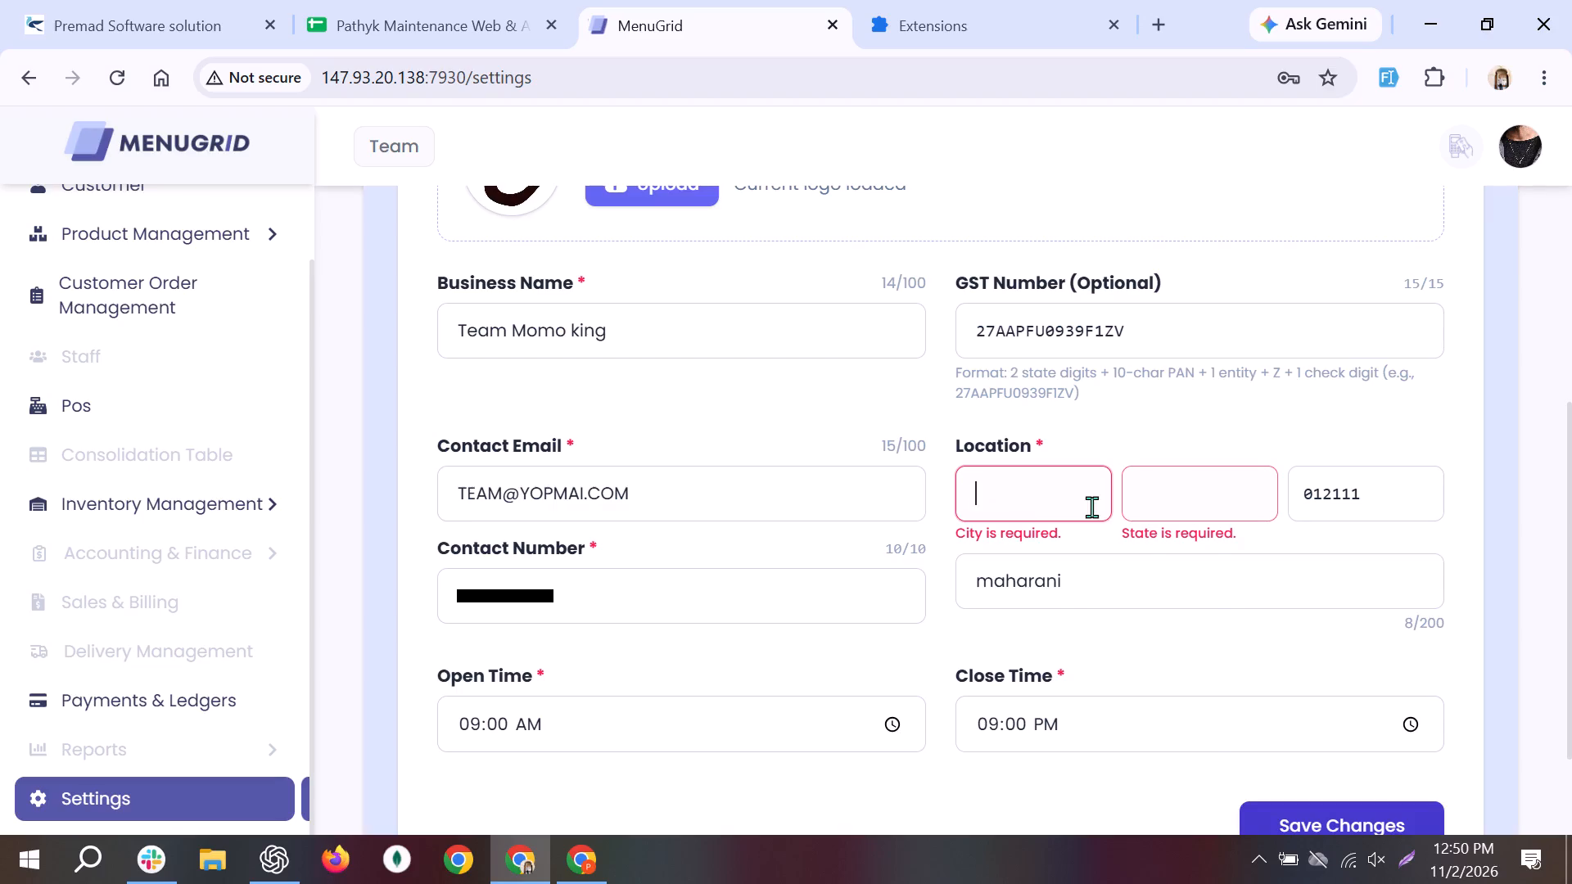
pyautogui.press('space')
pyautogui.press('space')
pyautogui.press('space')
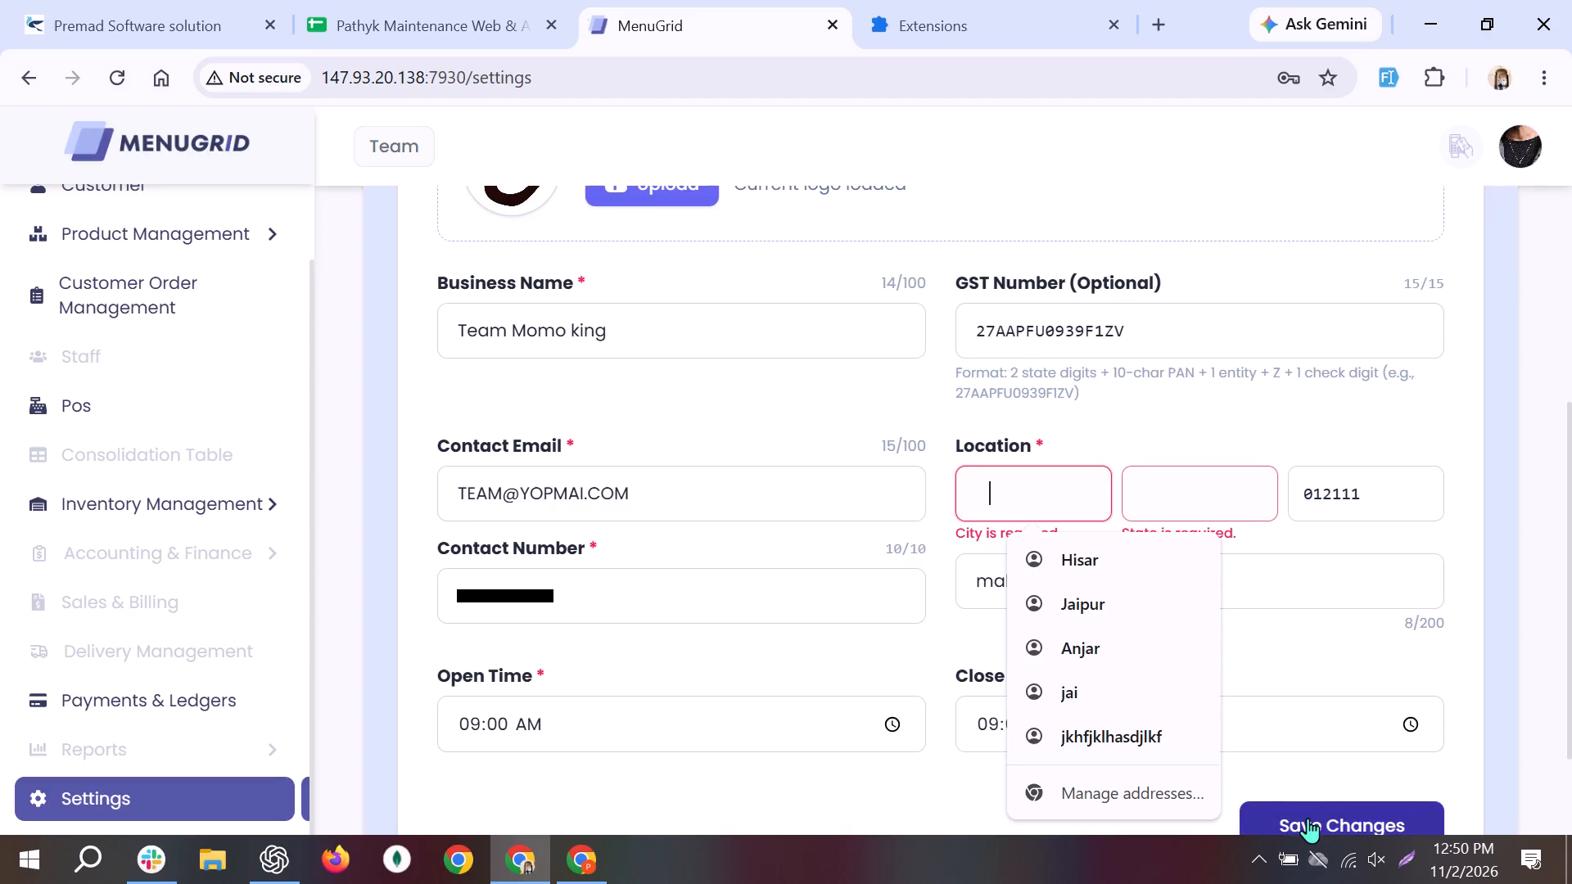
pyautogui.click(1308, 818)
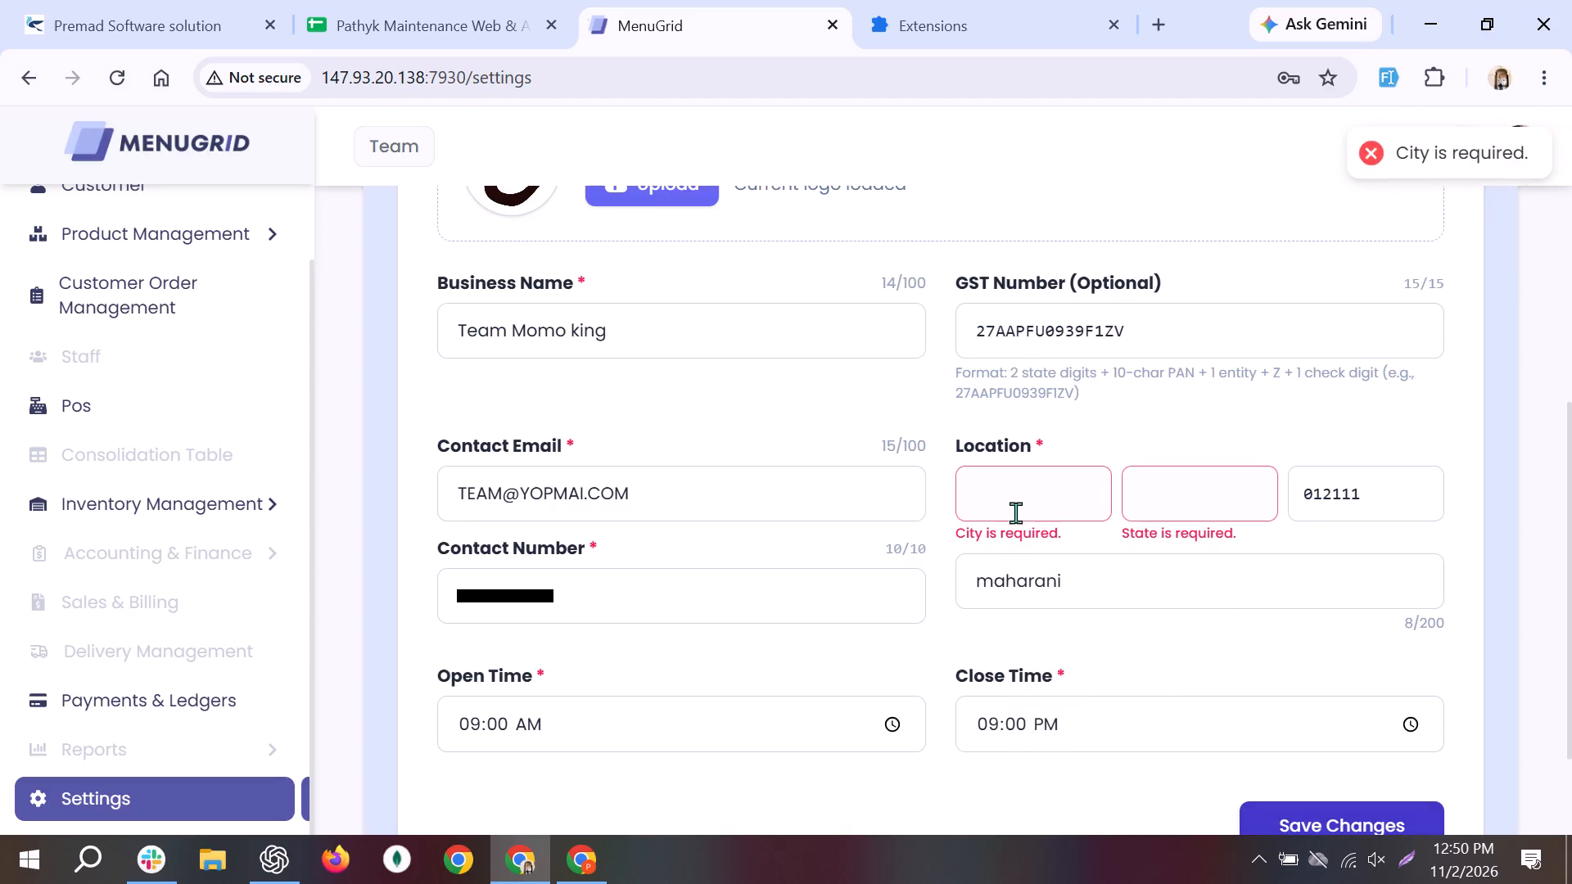
pyautogui.tripleClick(1017, 508)
pyautogui.press('BackSpace')
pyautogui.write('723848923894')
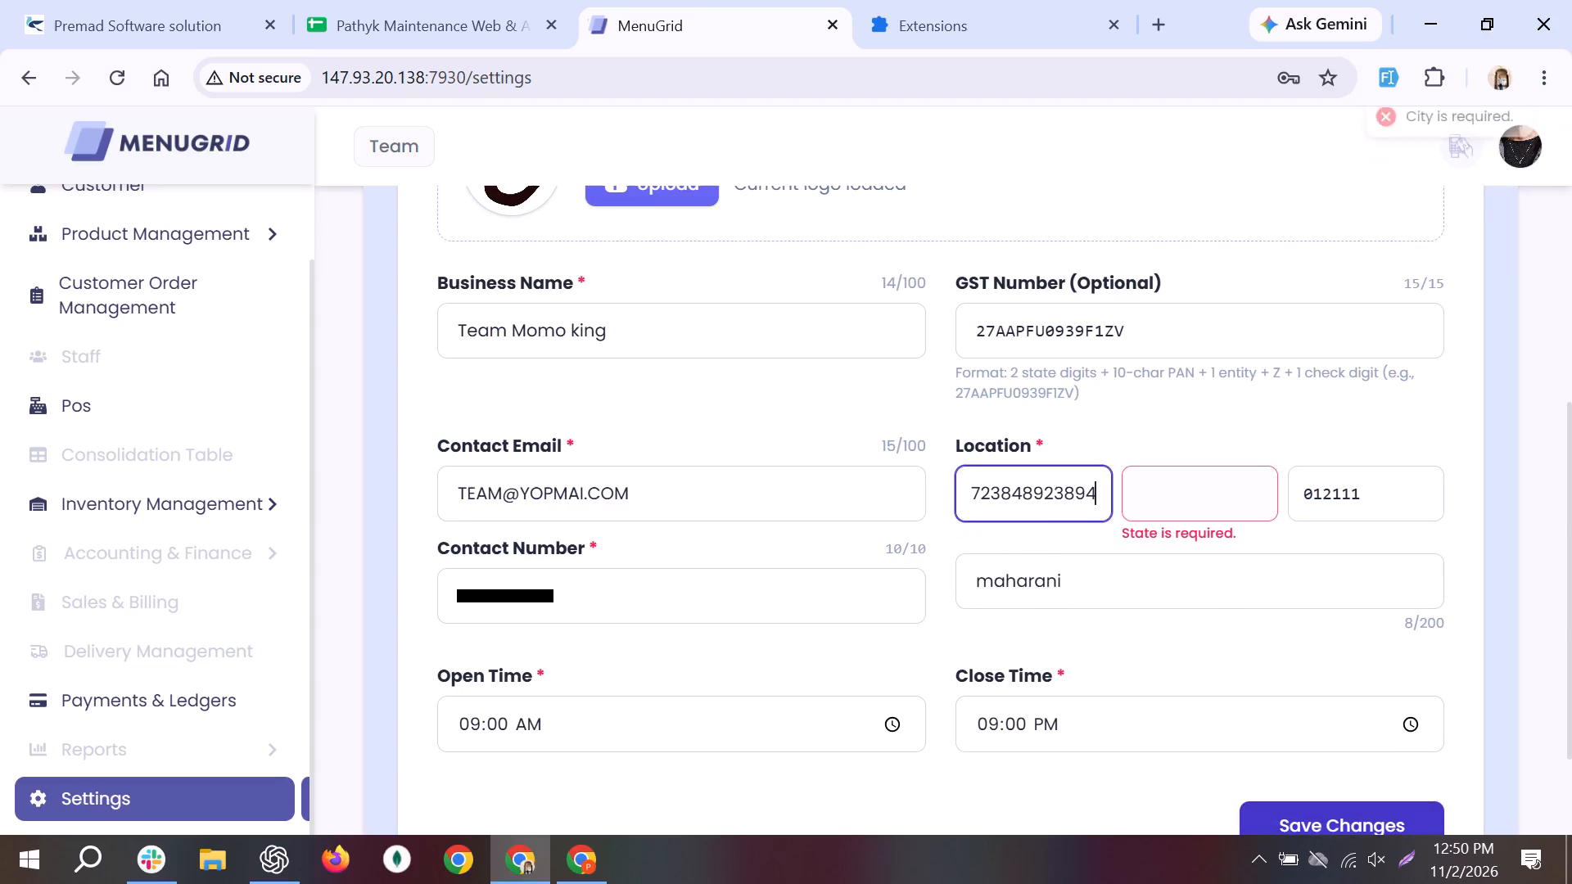
pyautogui.tripleClick(1134, 503)
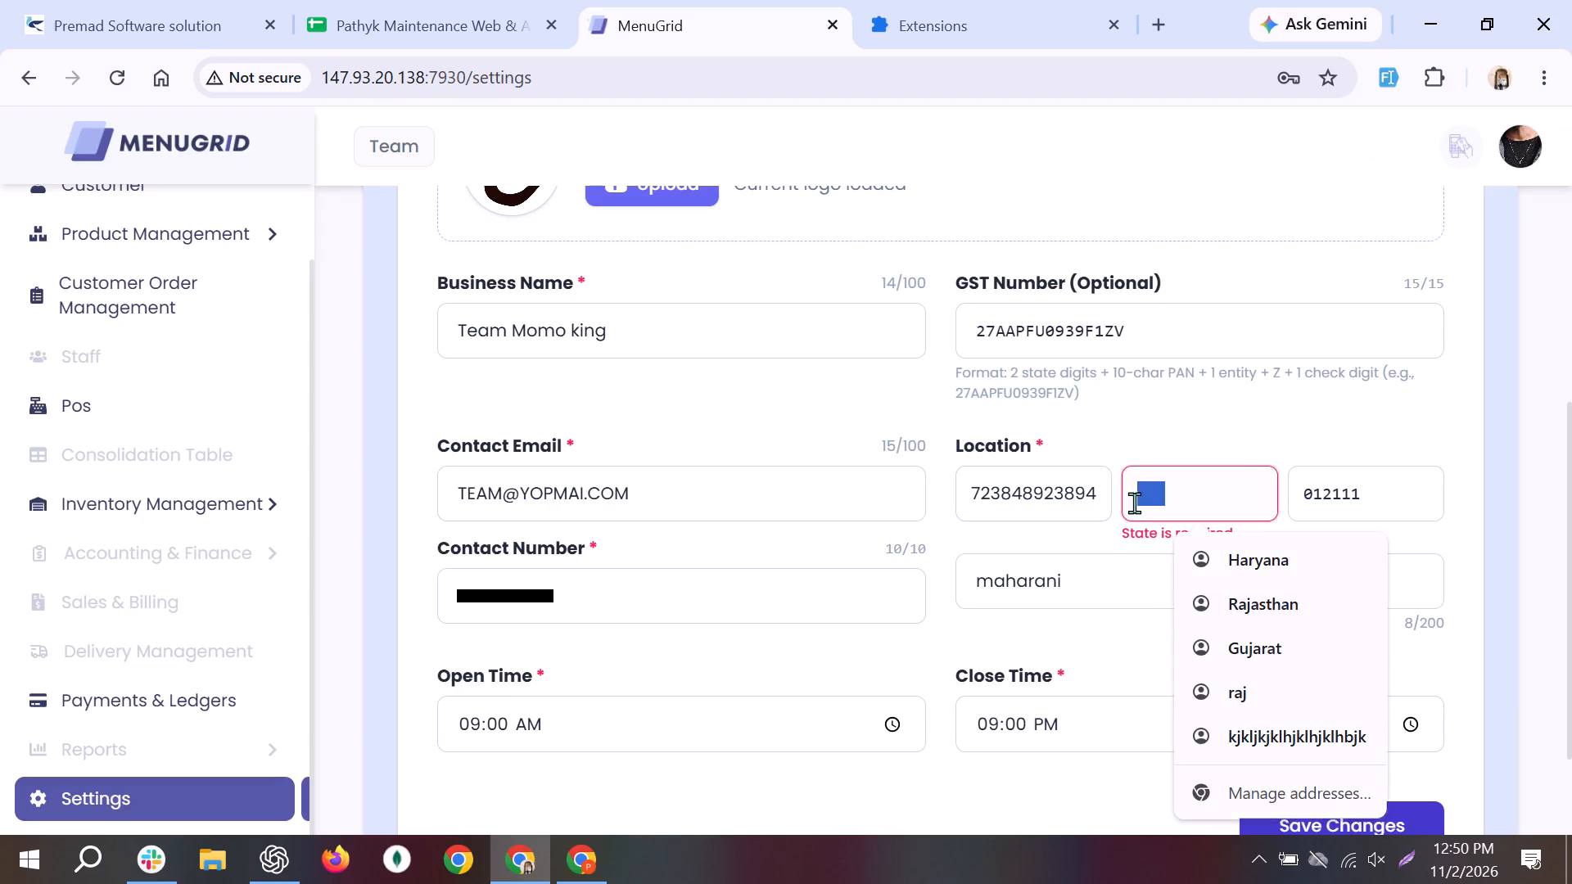
pyautogui.press('BackSpace')
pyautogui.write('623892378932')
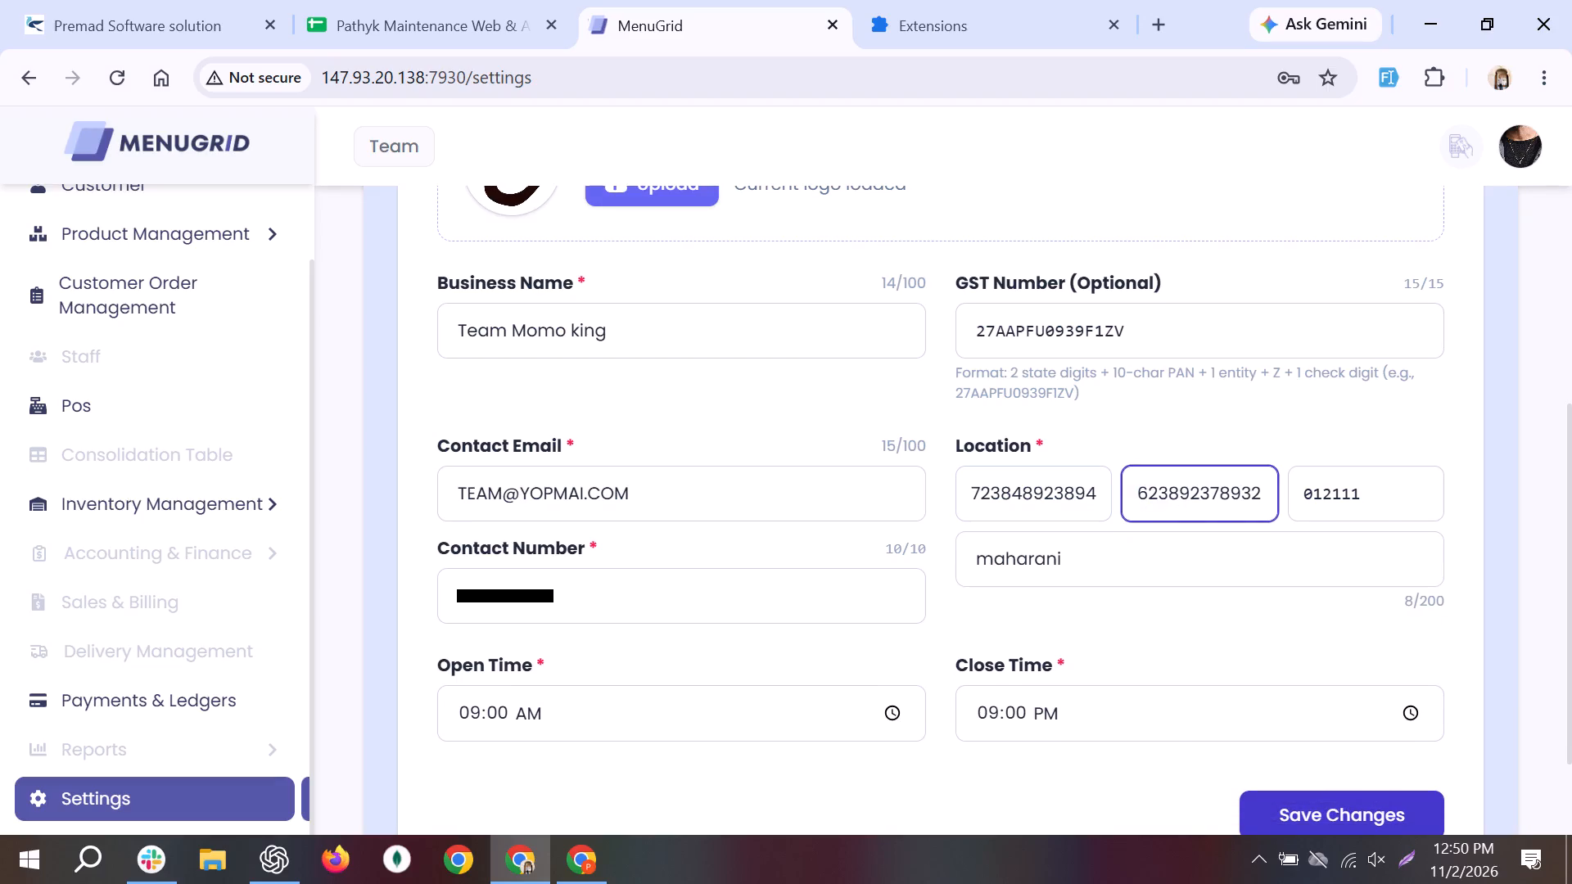
# Start a screenshot capture covering the Settings page from the address bar down to the Save Changes area.
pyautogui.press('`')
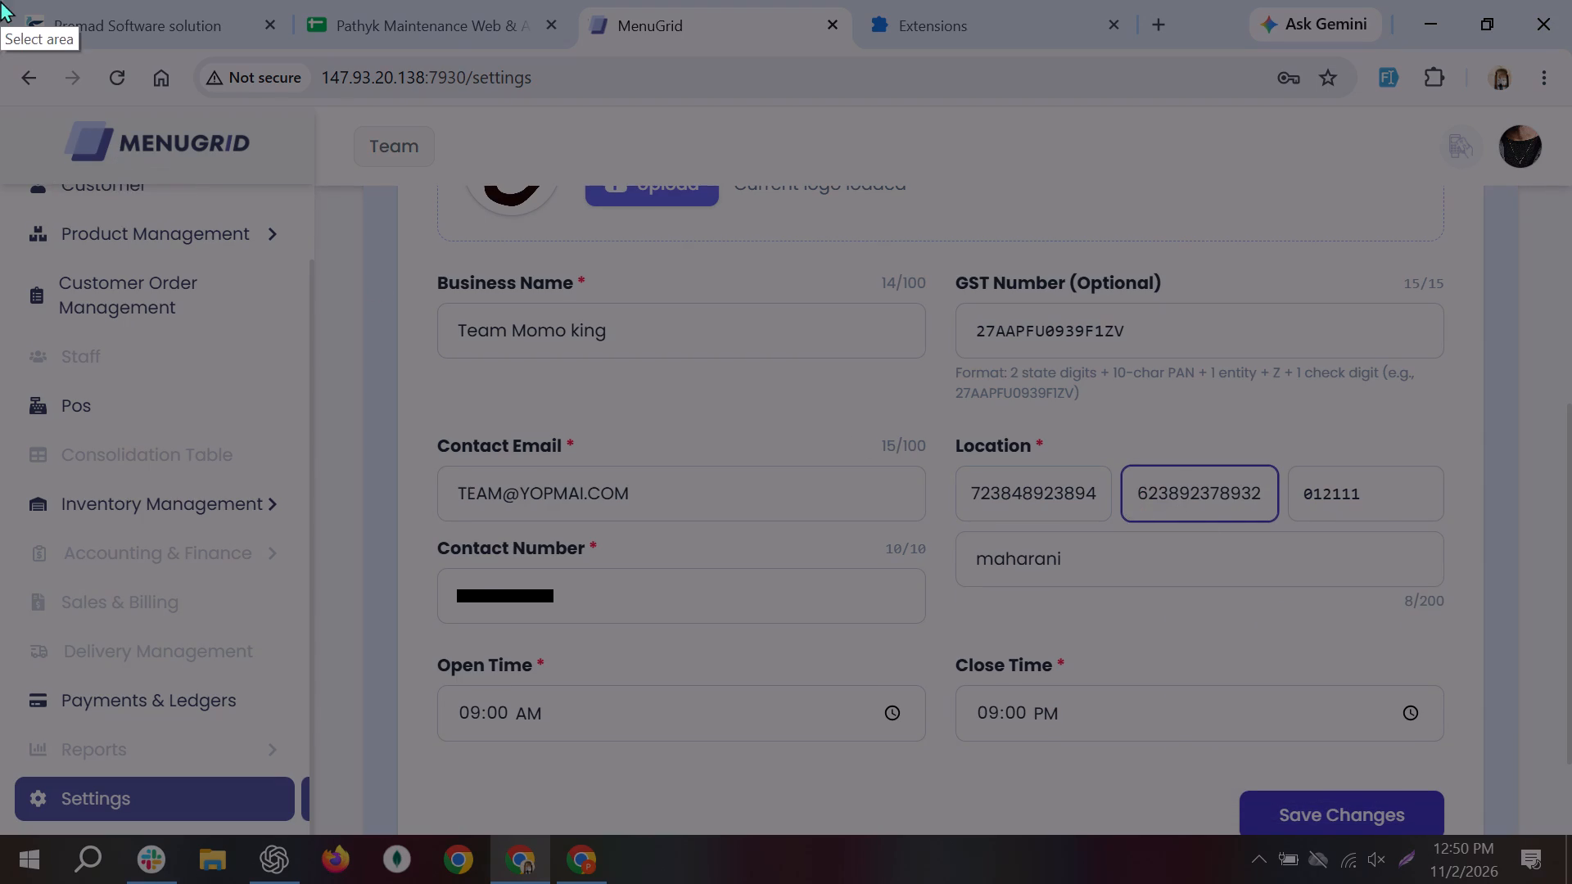
pyautogui.moveTo(2, 48); pyautogui.dragTo(1533, 819)
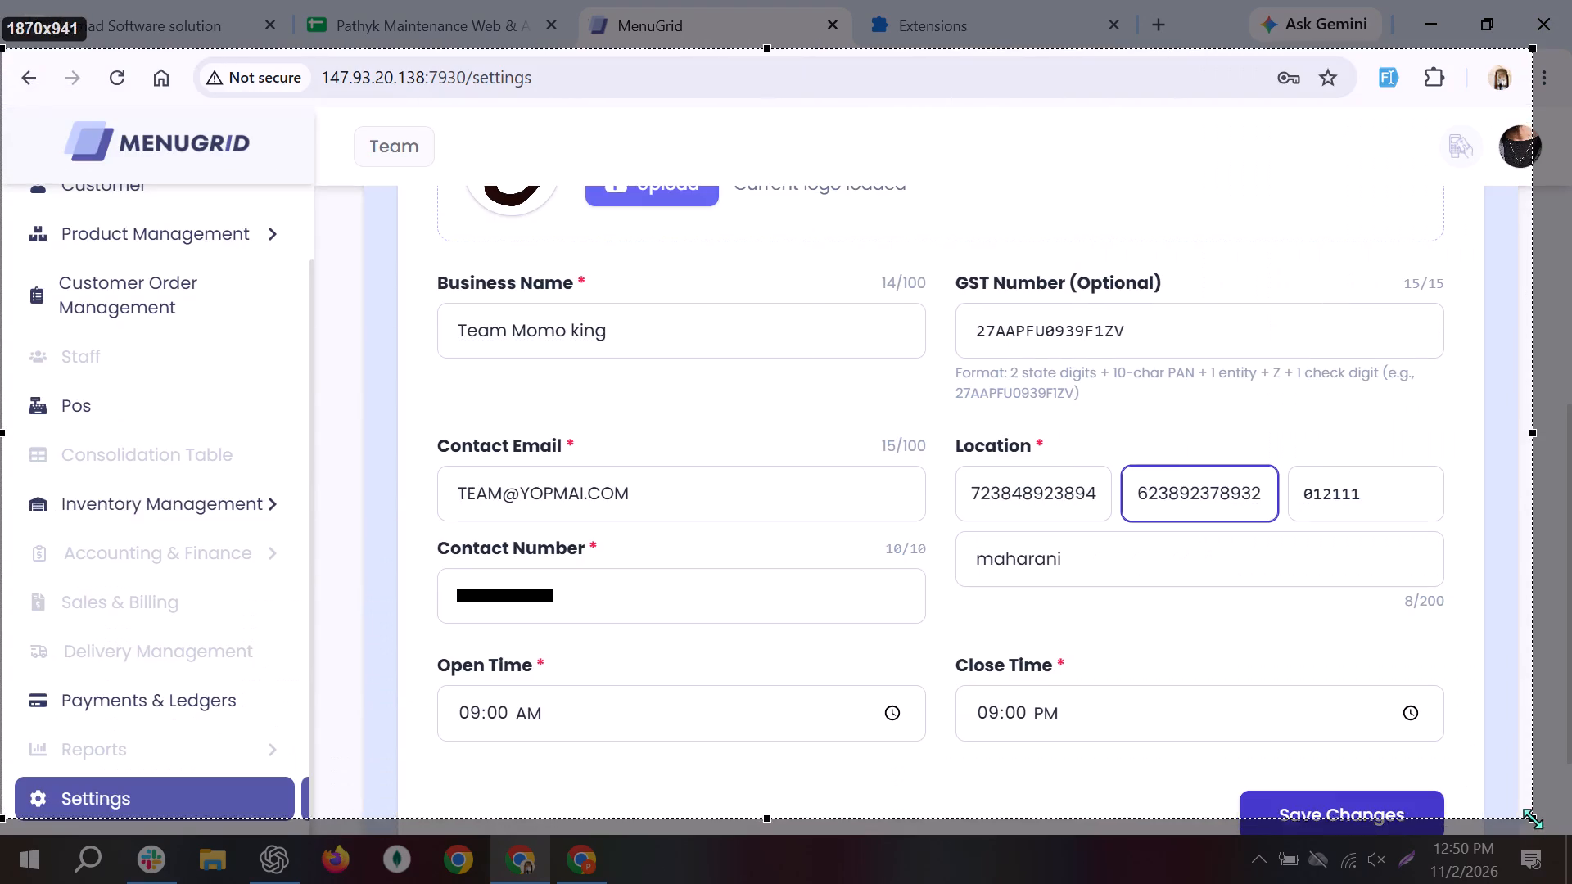
pyautogui.moveTo(1533, 819); pyautogui.dragTo(1534, 841)
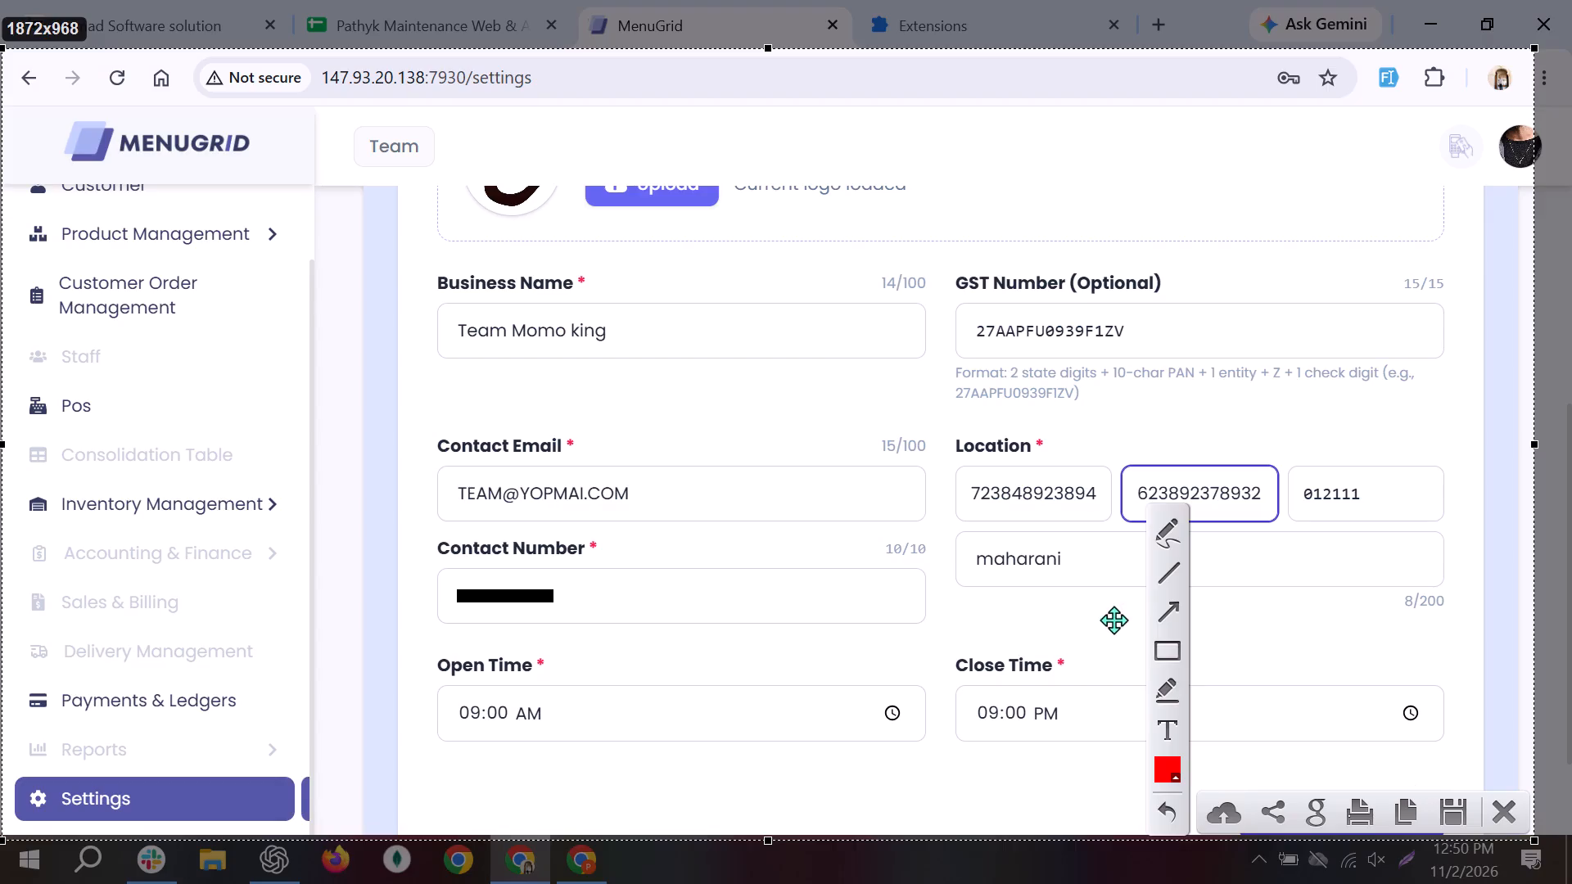
# Outline the numeric City and State values under Location with a red rectangle on the screenshot.
pyautogui.click(1180, 662)
pyautogui.moveTo(938, 458); pyautogui.dragTo(1293, 530)
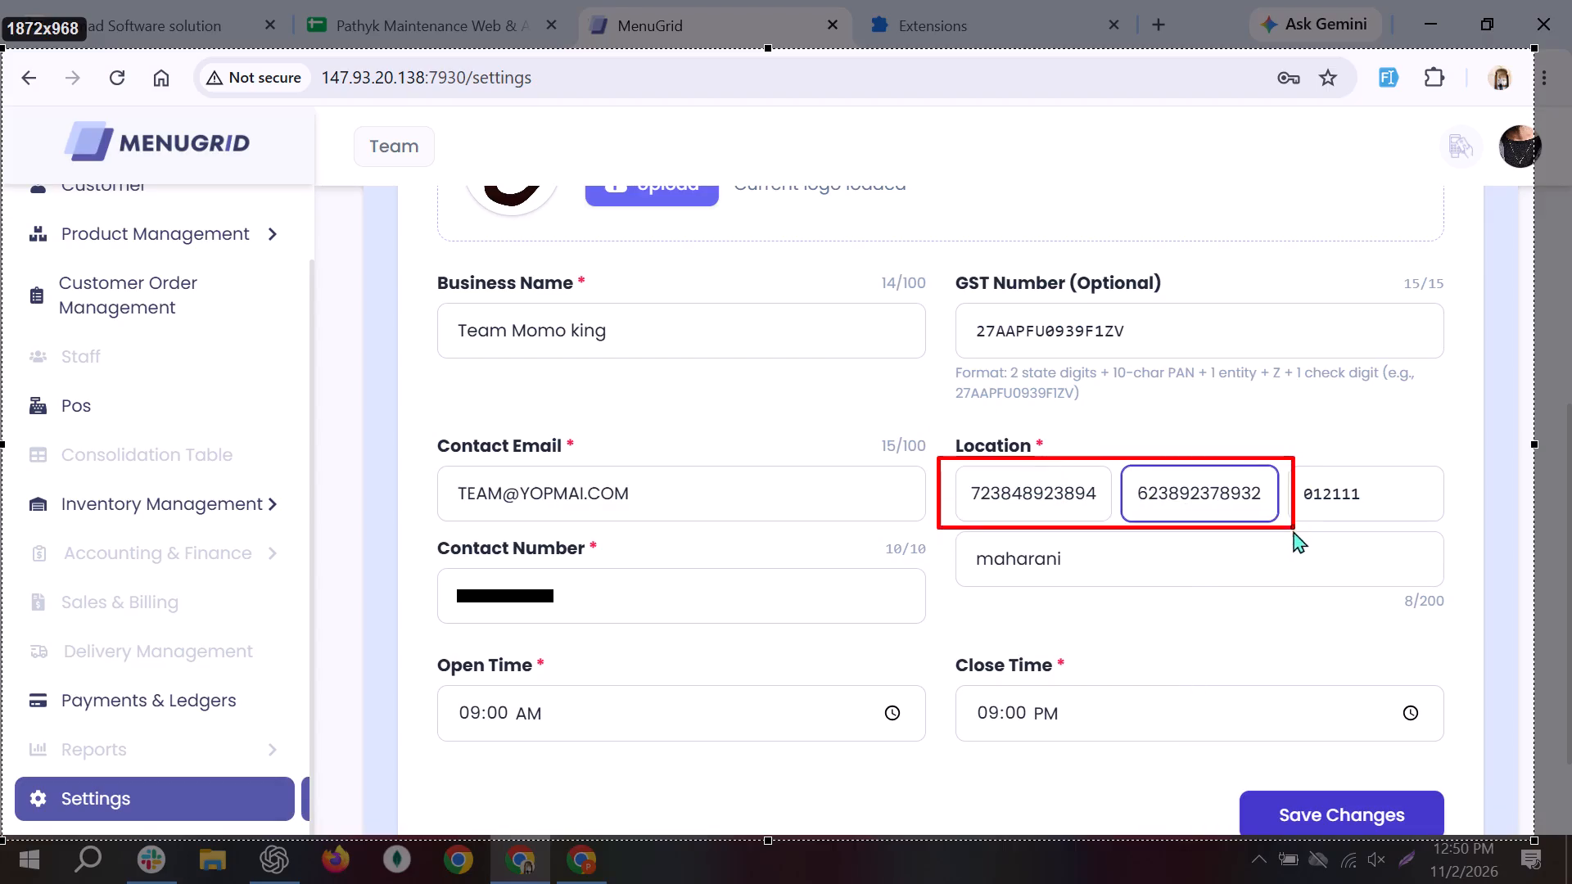
pyautogui.moveTo(1293, 530); pyautogui.dragTo(1293, 535)
# Add a red text note reading "don't consider numberic input" above the Contact Email field on the screenshot.
pyautogui.click(1163, 730)
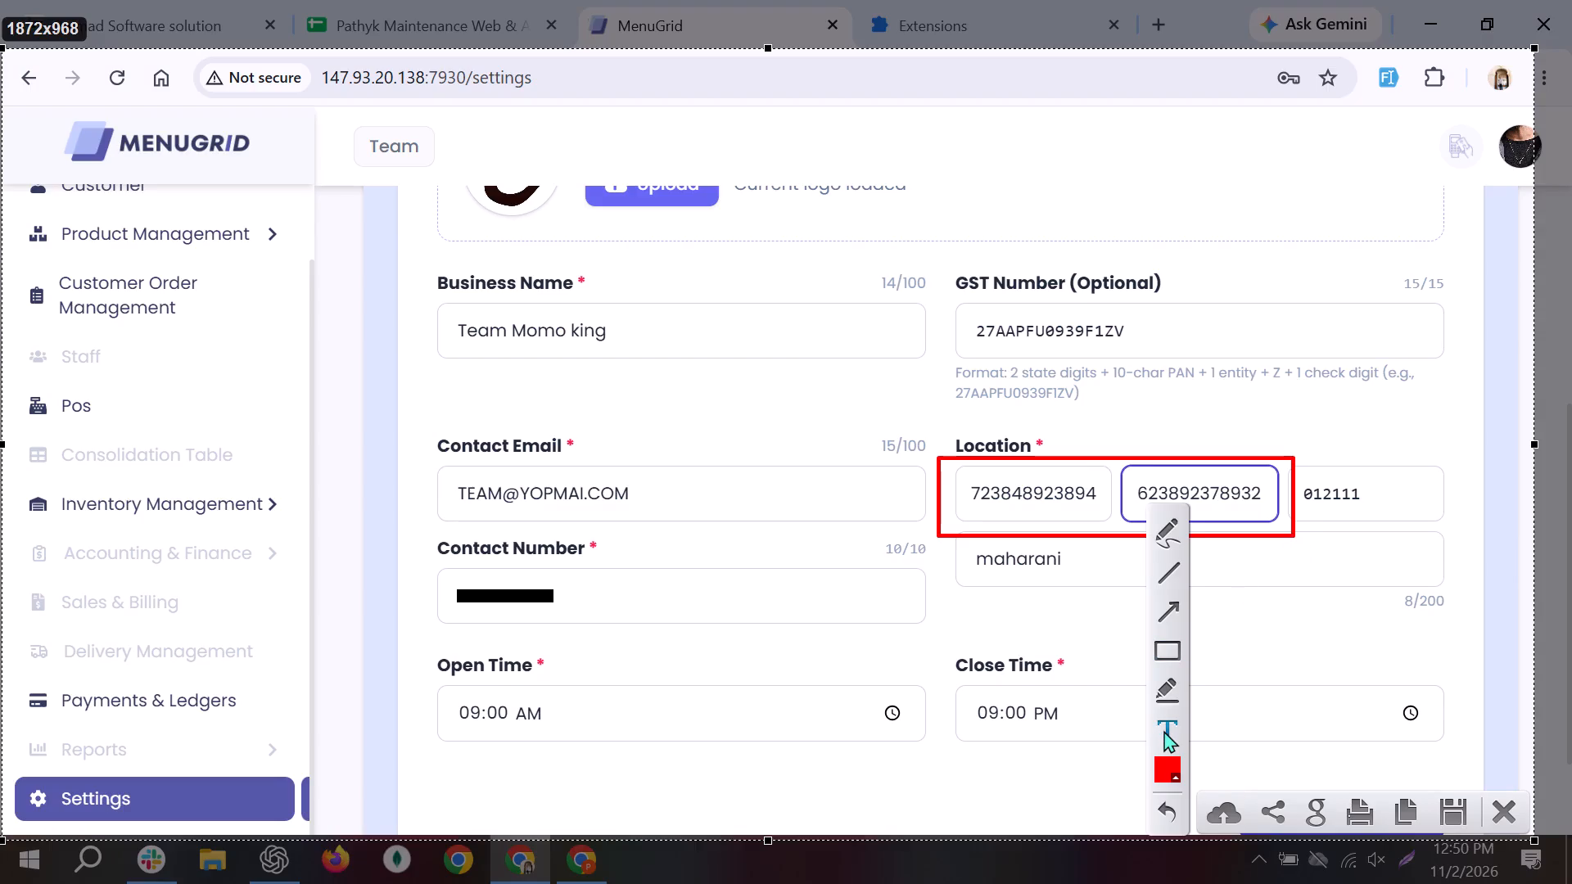
pyautogui.click(1163, 730)
pyautogui.click(1165, 727)
pyautogui.click(409, 388)
pyautogui.write('dno')
pyautogui.press('BackSpace')
pyautogui.press('BackSpace')
pyautogui.write('ont')
pyautogui.press('BackSpace')
pyautogui.write("'t consi")
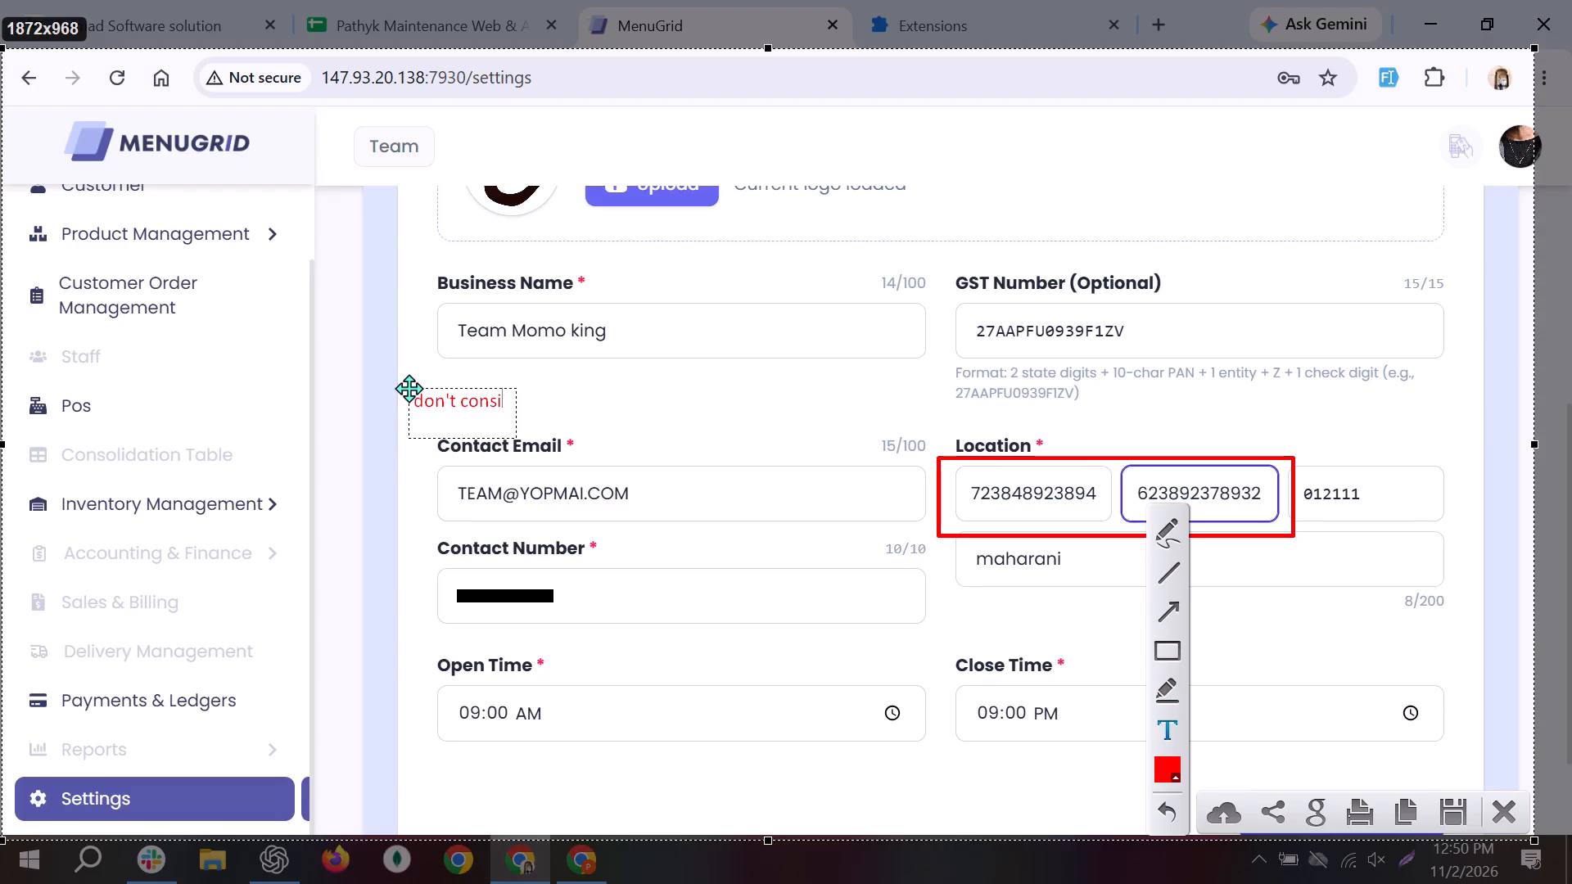
pyautogui.write('der')
pyautogui.press('space')
pyautogui.press('BackSpace')
pyautogui.press('BackSpace')
pyautogui.press('o')
pyautogui.press('BackSpace')
pyautogui.press('BackSpace')
pyautogui.write('or')
pyautogui.press('space')
pyautogui.press('BackSpace')
pyautogui.press('BackSpace')
pyautogui.press('BackSpace')
pyautogui.write('er onl')
pyautogui.press('BackSpace')
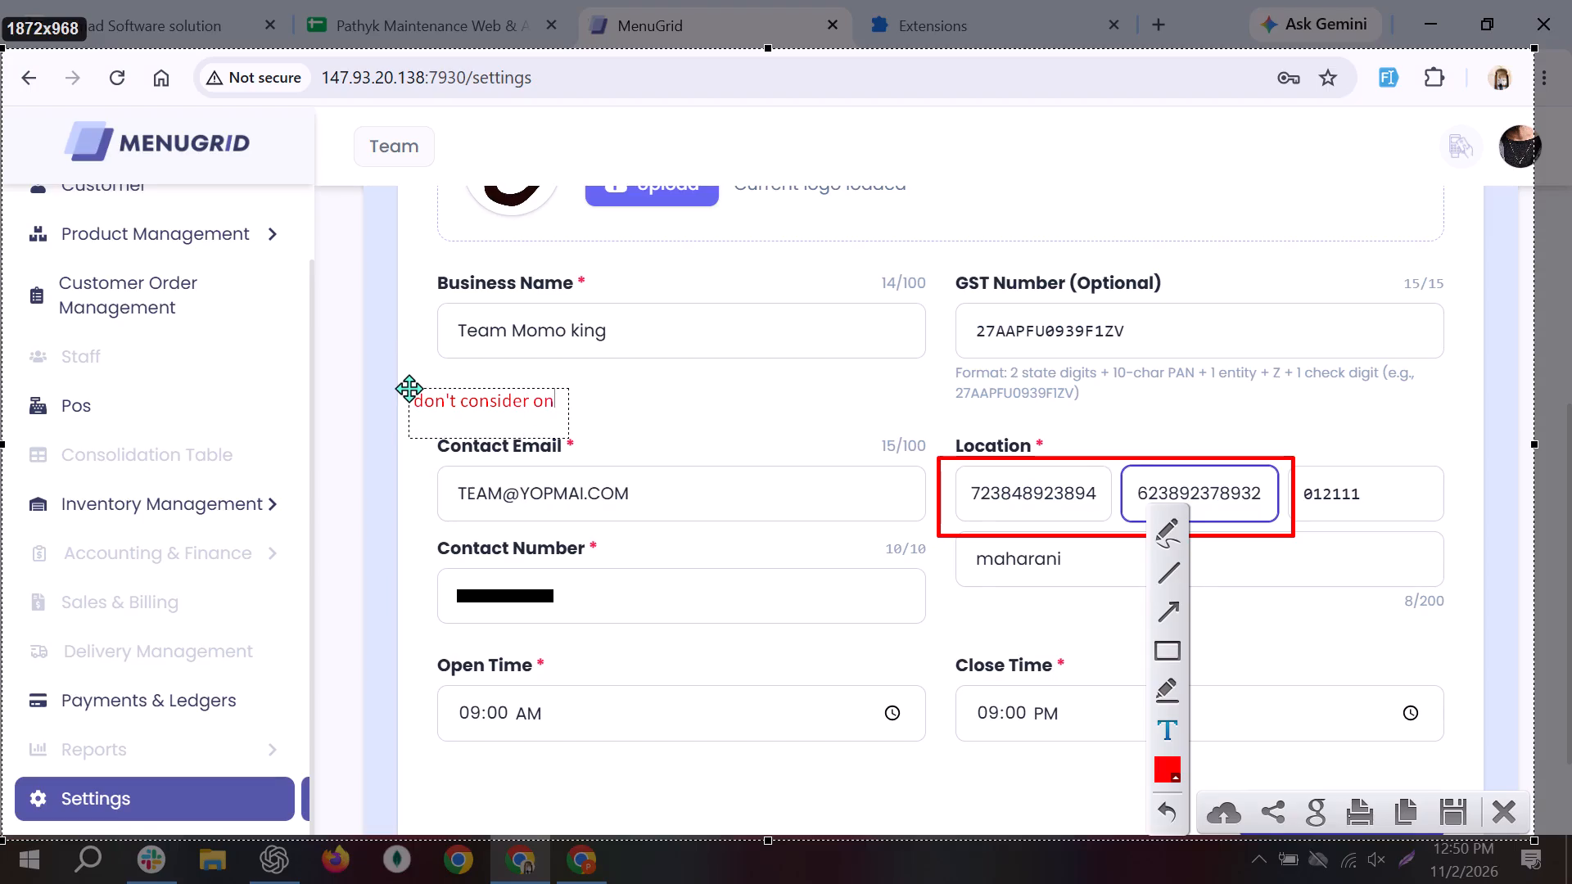
pyautogui.press('BackSpace')
pyautogui.press('BackSpace')
pyautogui.press('BackSpace')
pyautogui.press('space')
pyautogui.write('number')
pyautogui.write('ic')
pyautogui.press('space')
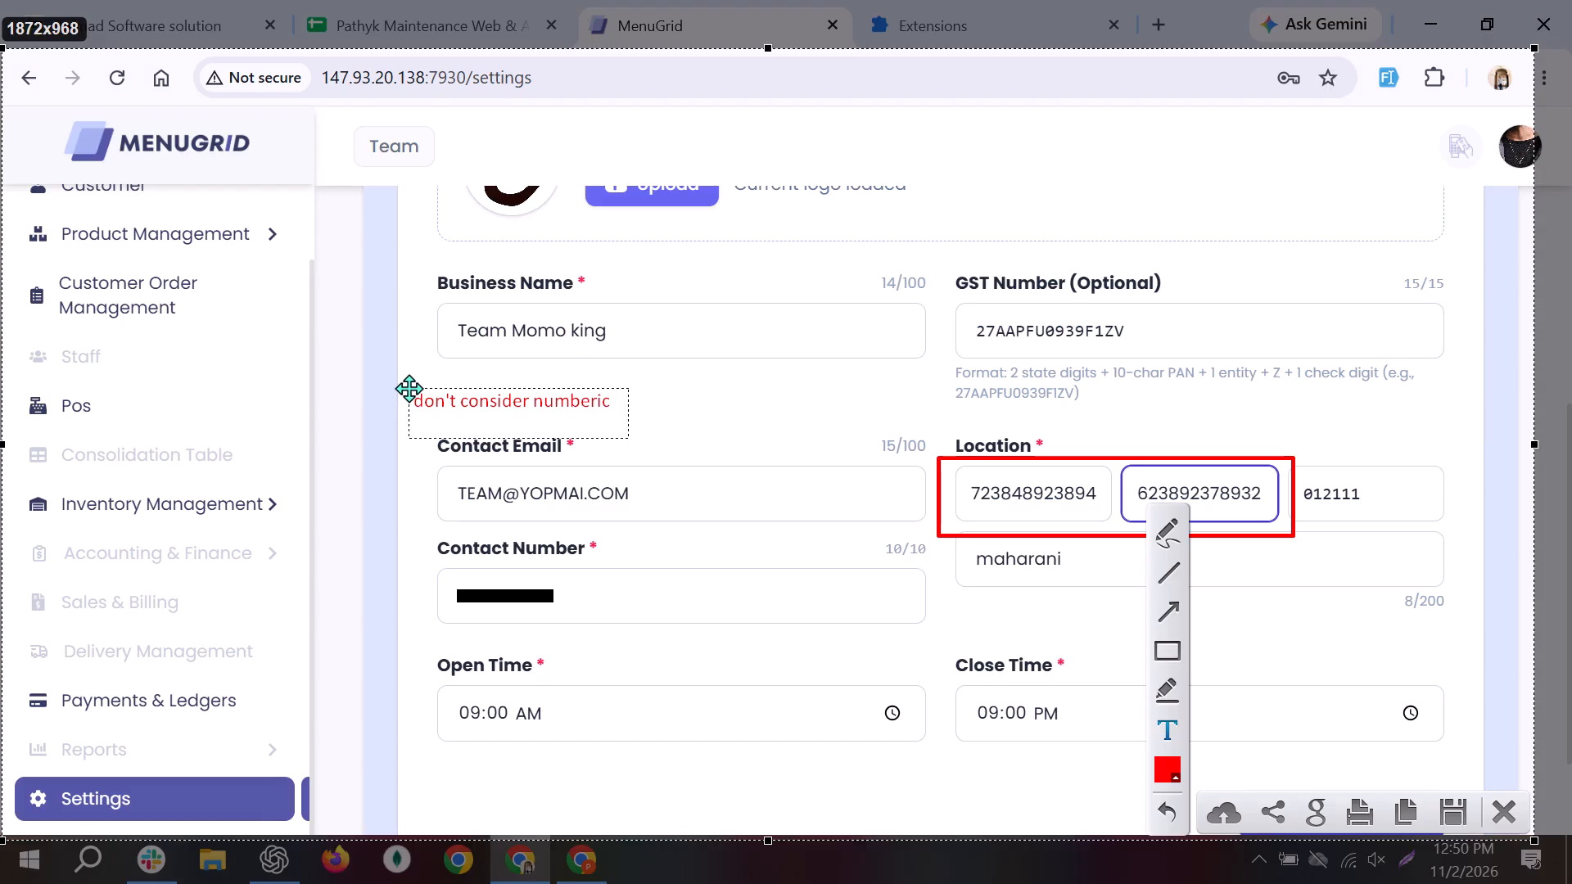
pyautogui.write('input')
pyautogui.press('space')
# Replace the word "consider" with "accept" in the red note.
pyautogui.hotkey('ctrl', 'a')
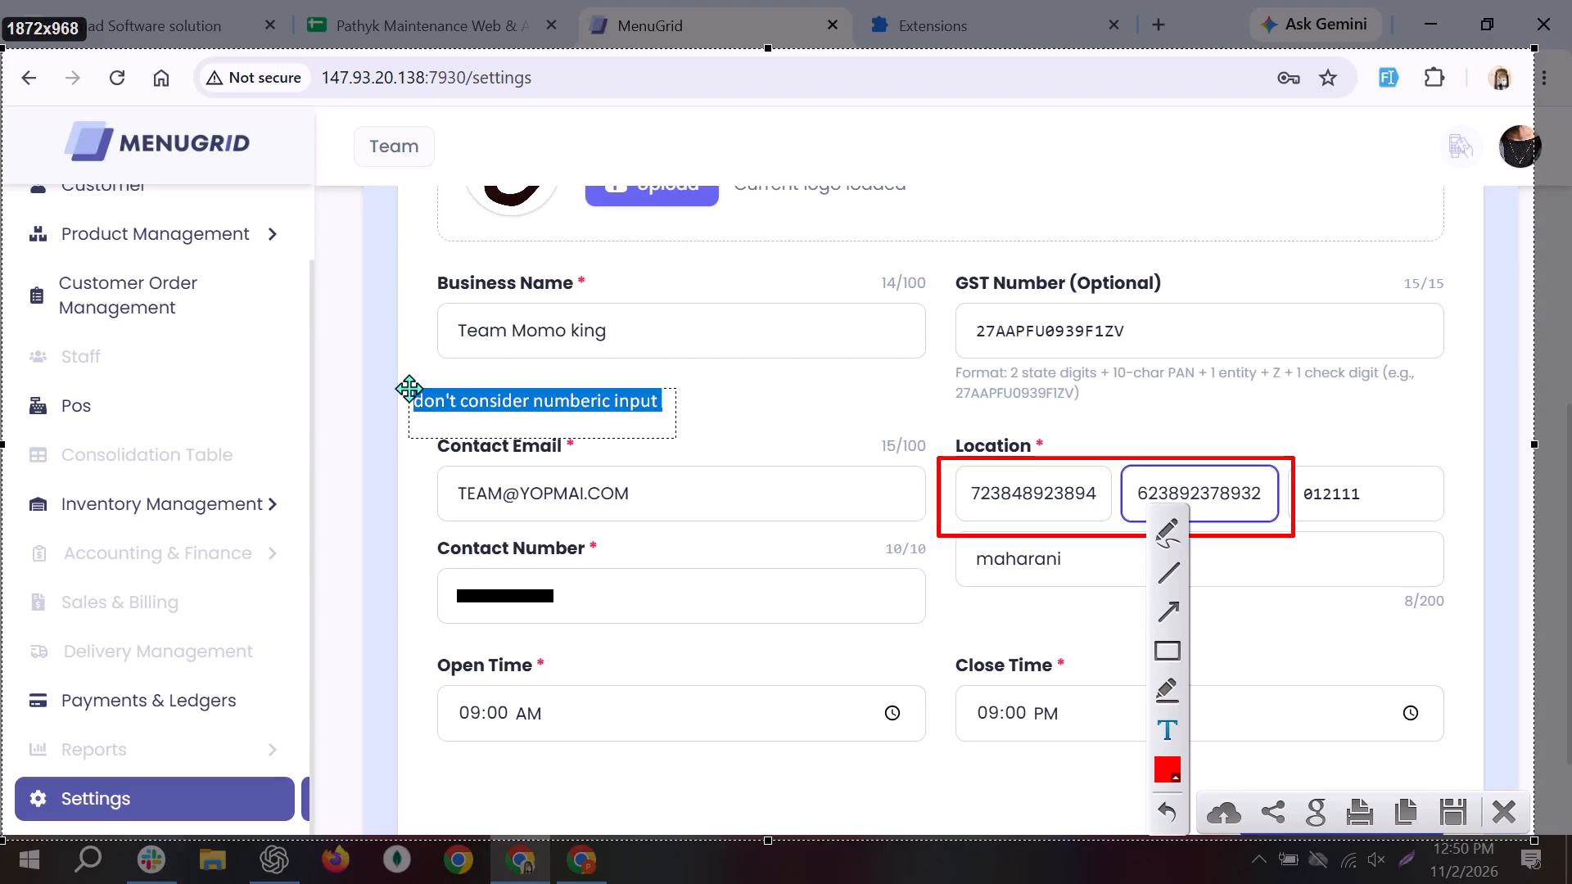
pyautogui.click(553, 404)
pyautogui.click(527, 402)
pyautogui.press('BackSpace')
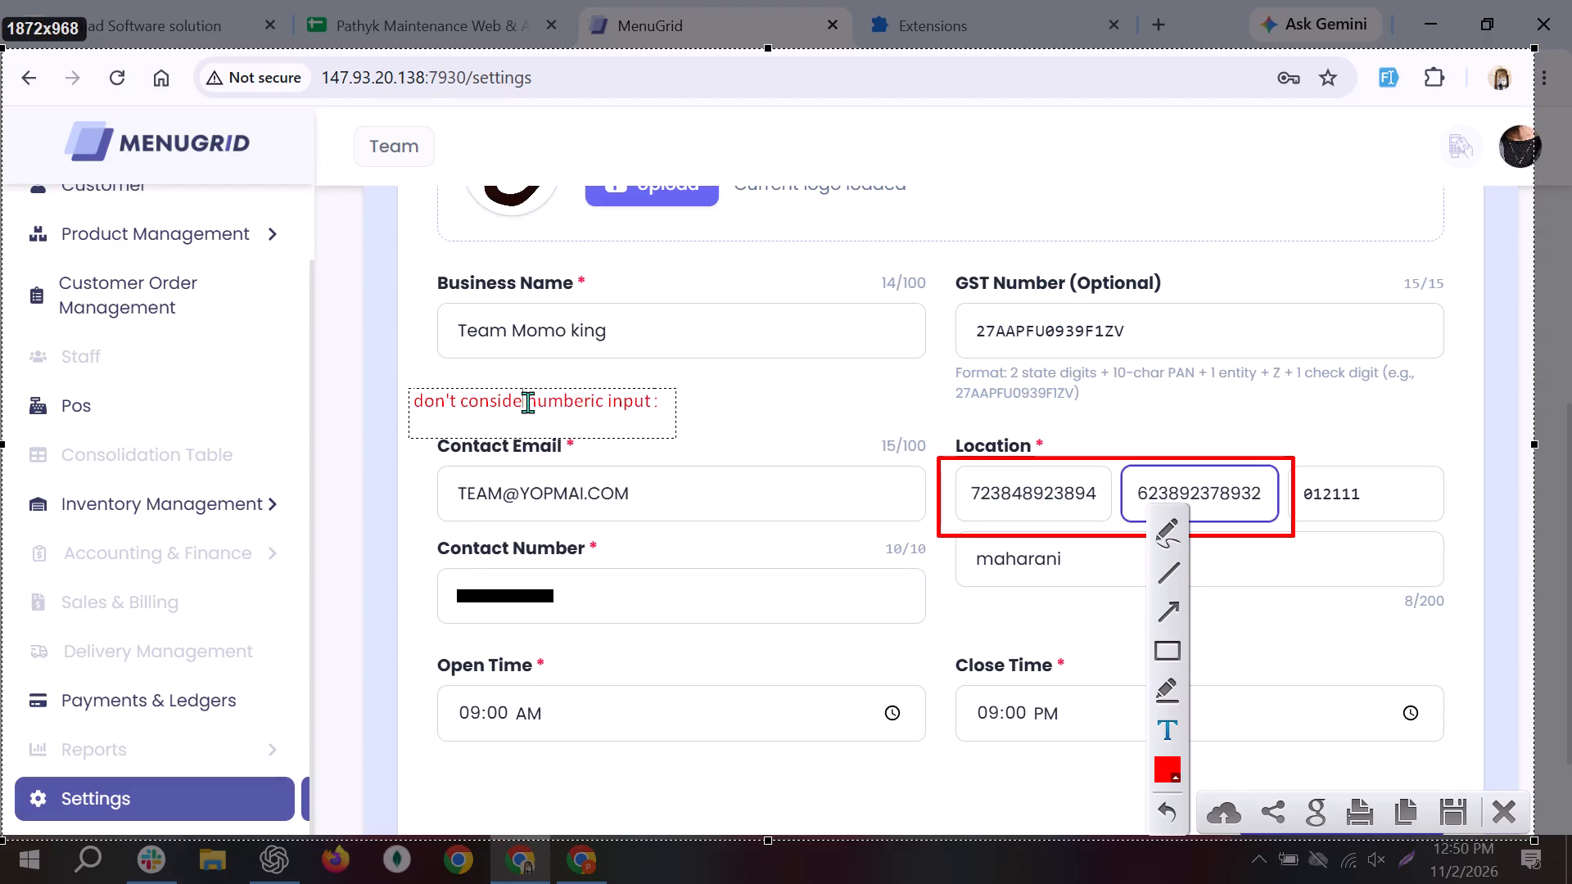
pyautogui.press('BackSpace')
pyautogui.press('BackSpace')
pyautogui.press('BackSpace')
pyautogui.press('BackSpace')
pyautogui.press('BackSpace')
pyautogui.press('BackSpace')
pyautogui.press('BackSpace')
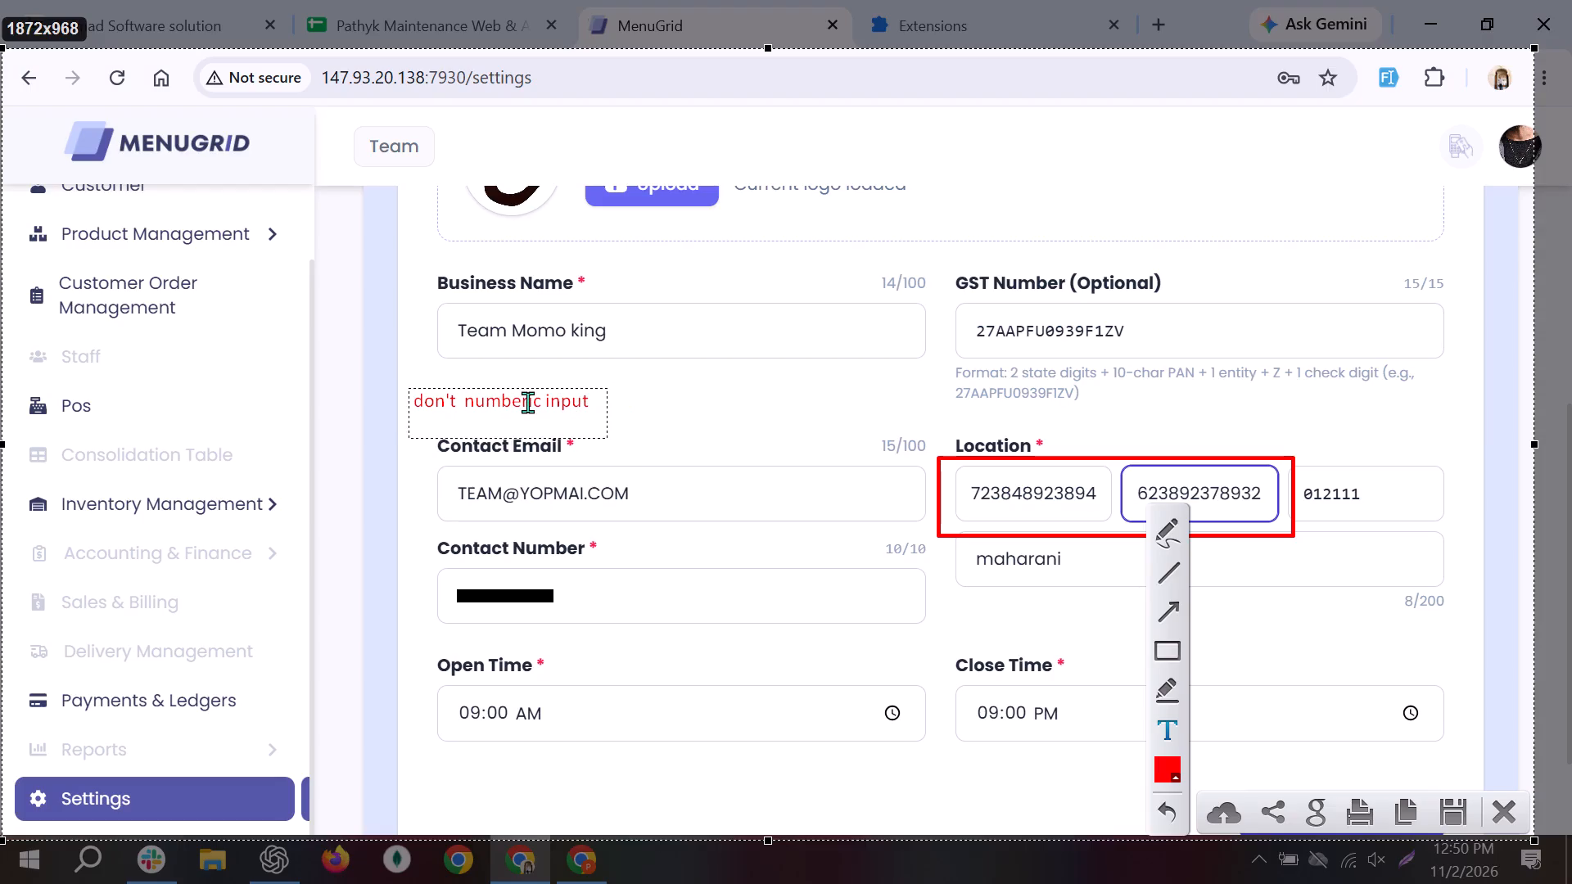
pyautogui.write('accpet')
pyautogui.press('space')
pyautogui.press('BackSpace')
pyautogui.press('BackSpace')
pyautogui.press('BackSpace')
pyautogui.press('BackSpace')
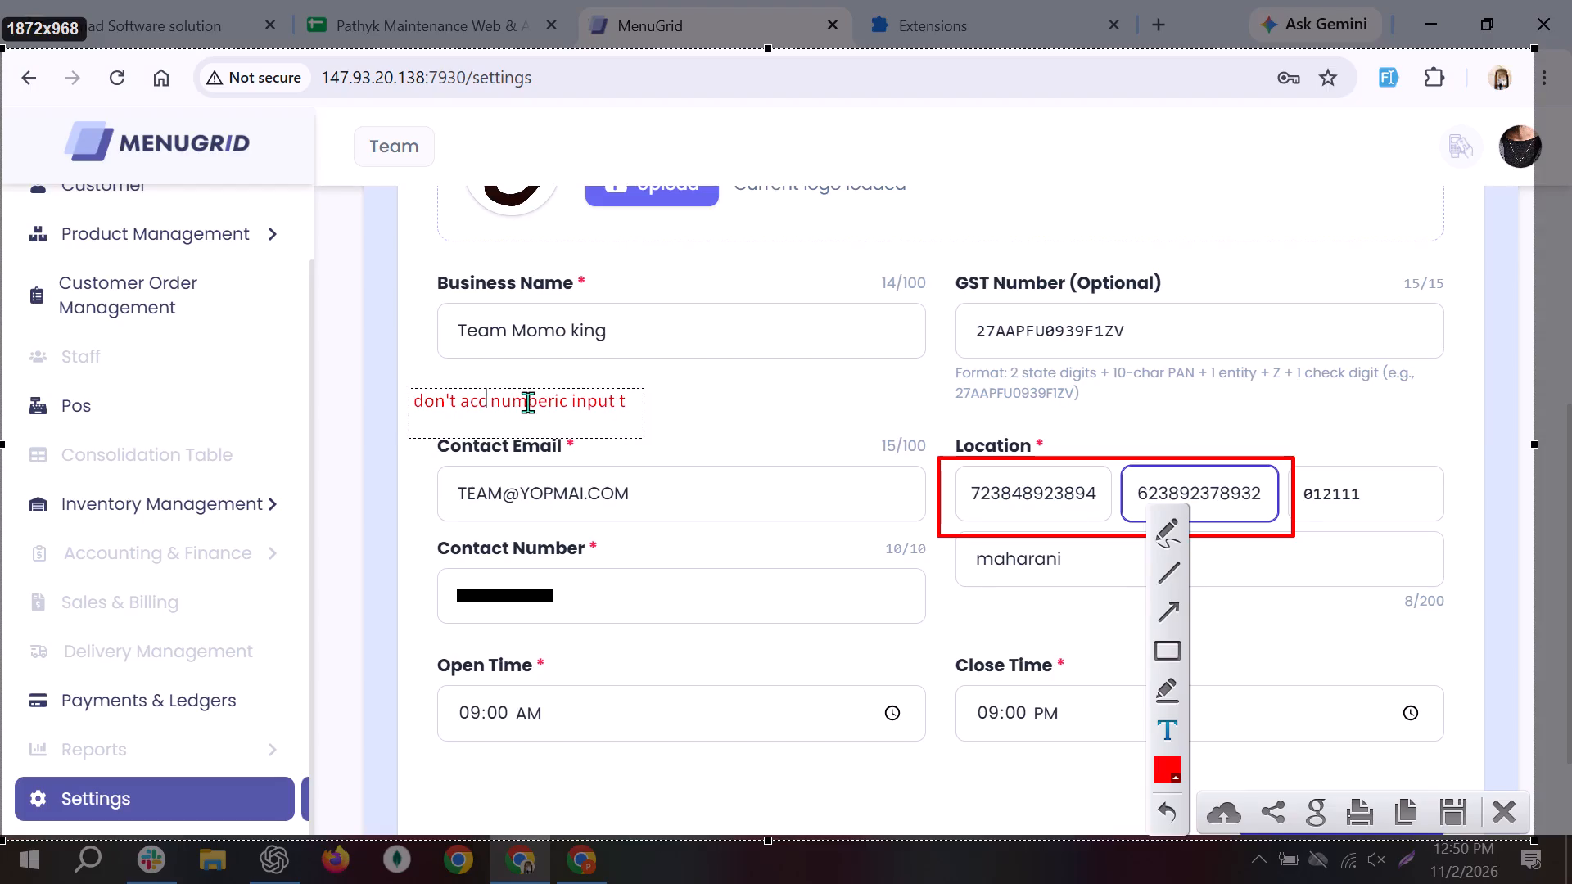
pyautogui.write('pet')
pyautogui.press('space')
pyautogui.press('BackSpace')
pyautogui.press('BackSpace')
pyautogui.press('BackSpace')
pyautogui.press('BackSpace')
pyautogui.write('ec')
pyautogui.press('BackSpace')
pyautogui.write('t')
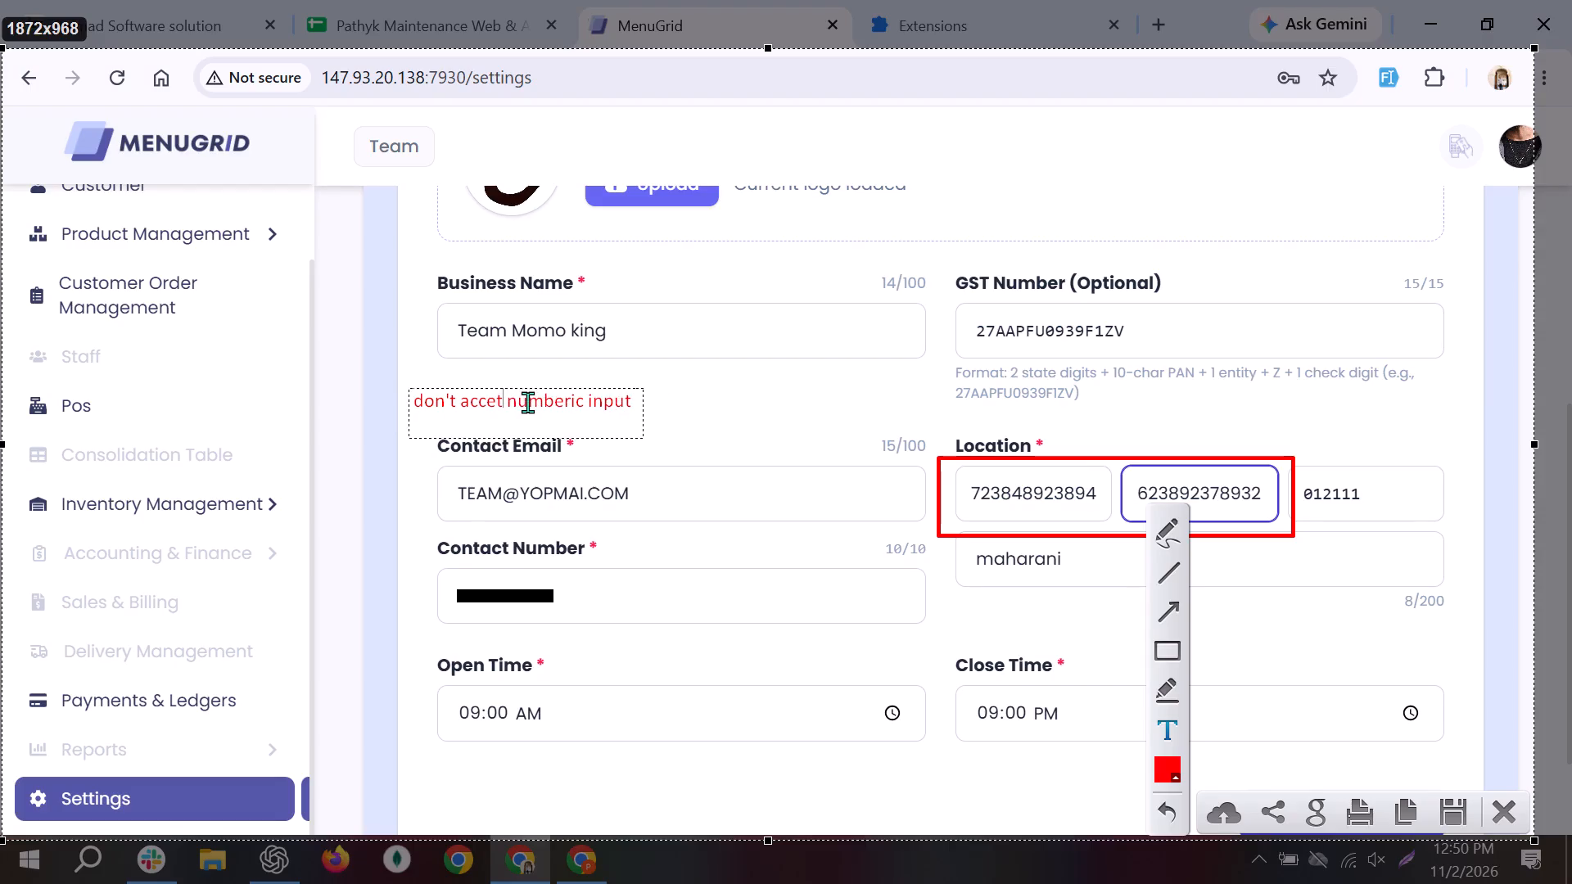
pyautogui.press('space')
pyautogui.press('BackSpace')
pyautogui.press('BackSpace')
pyautogui.write('pt')
pyautogui.press('space')
pyautogui.press('BackSpace')
pyautogui.press('BackSpace')
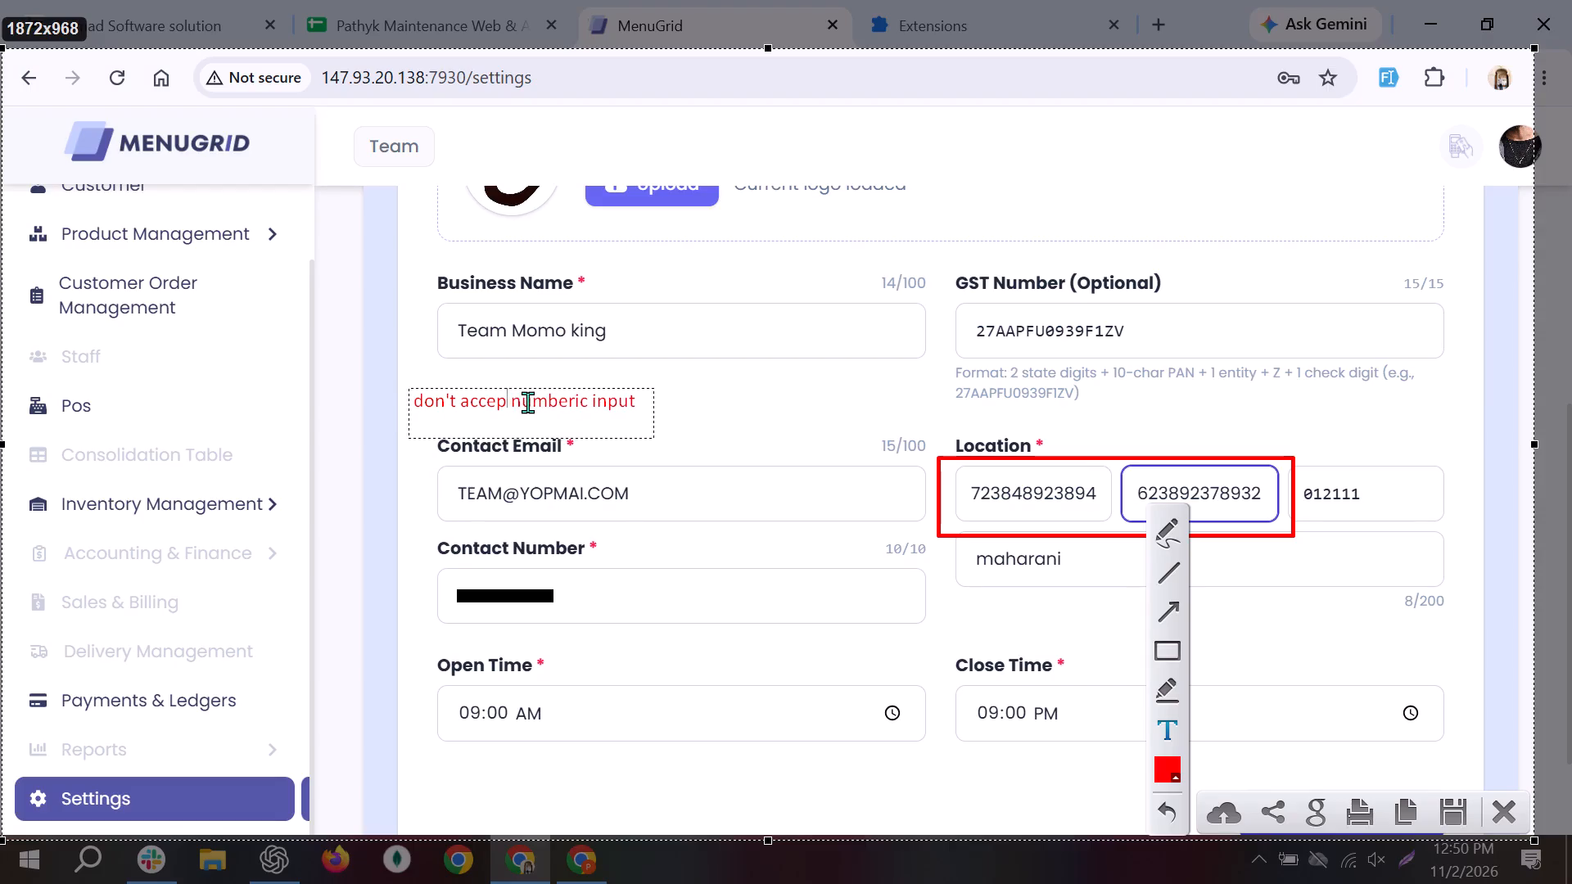
pyautogui.press('BackSpace')
pyautogui.press('BackSpace')
pyautogui.press('BackSpace')
pyautogui.press('BackSpace')
pyautogui.write('cce')
pyautogui.press('BackSpace')
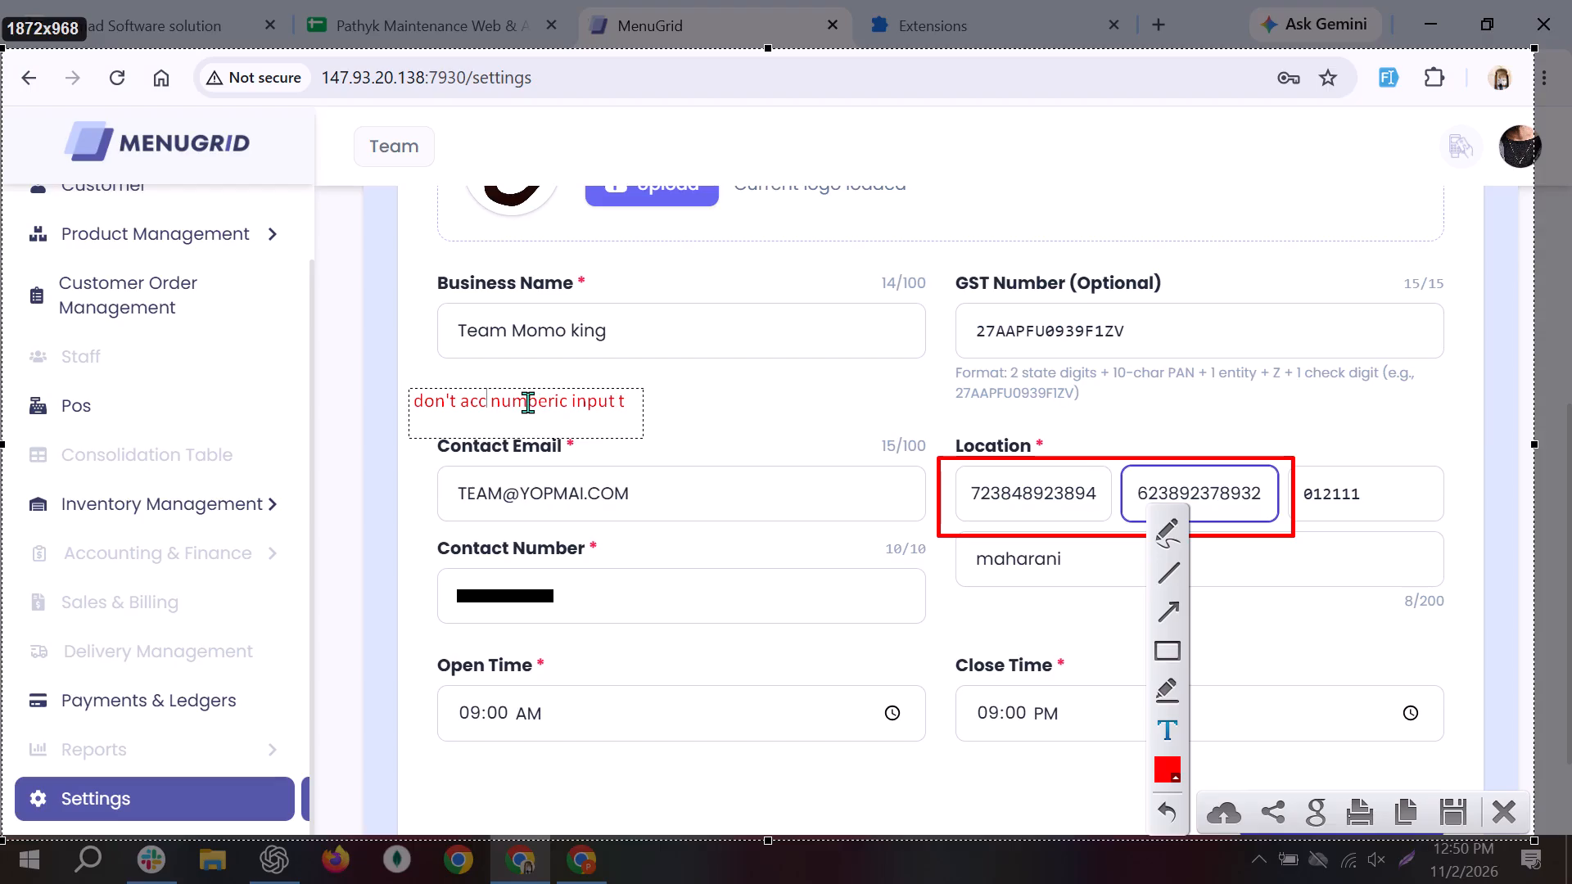
pyautogui.write('ept')
pyautogui.press('space')
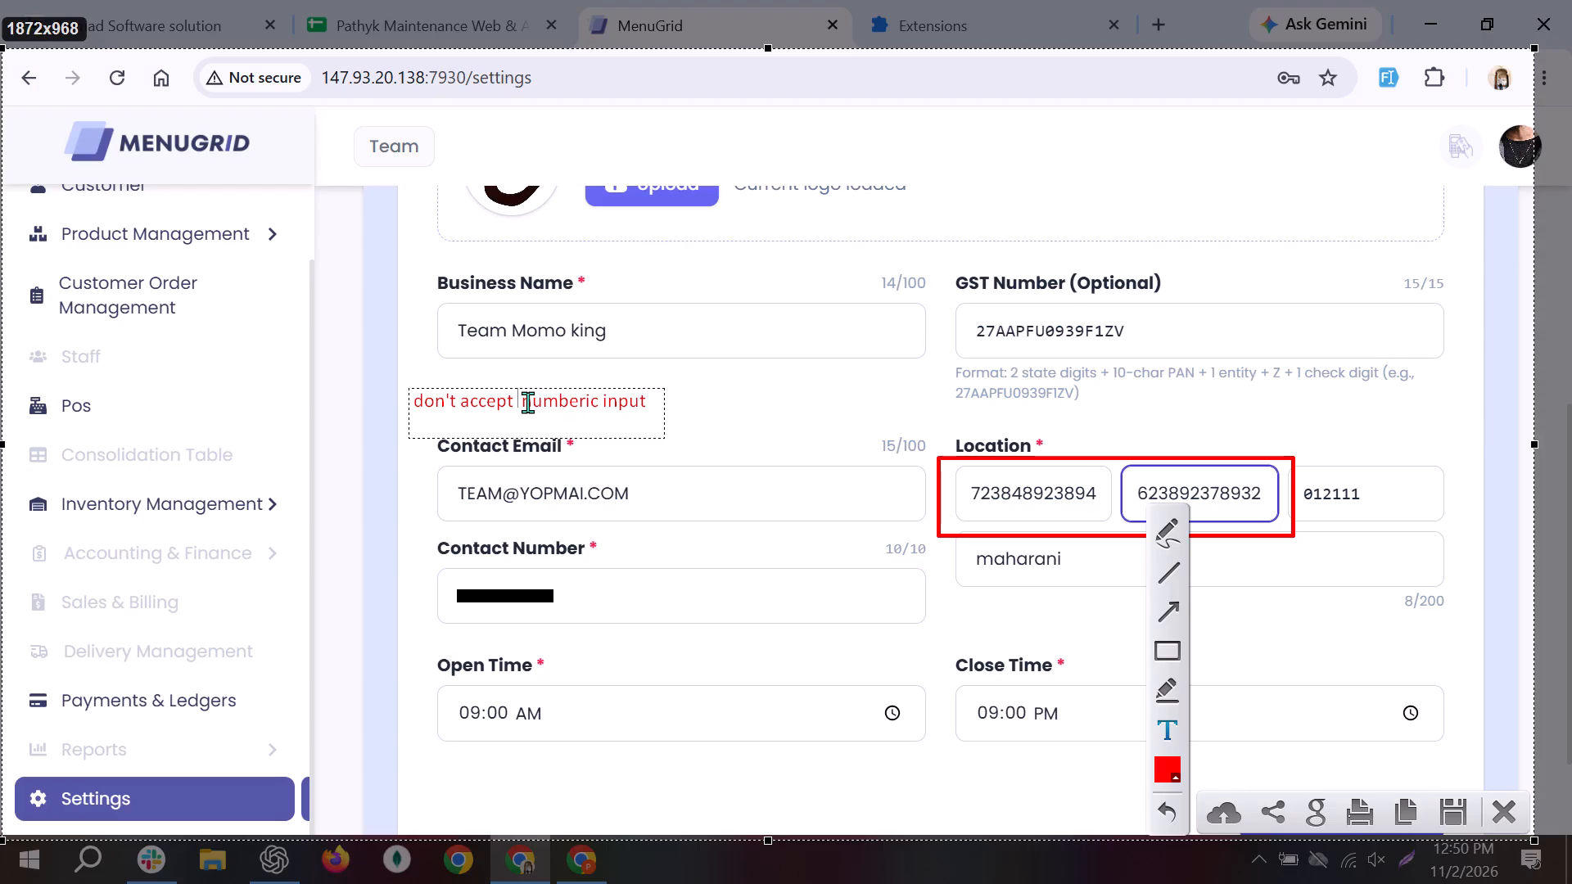
# Correct the word "numberic" to "numerical" in the red note.
pyautogui.press('Right')
pyautogui.press('Right')
pyautogui.press('Right')
pyautogui.press('Right')
pyautogui.press('Right')
pyautogui.press('Right')
pyautogui.press('Right')
pyautogui.press('Right')
pyautogui.press('Right')
pyautogui.press('BackSpace')
pyautogui.press('BackSpace')
pyautogui.press('BackSpace')
pyautogui.press('BackSpace')
pyautogui.press('BackSpace')
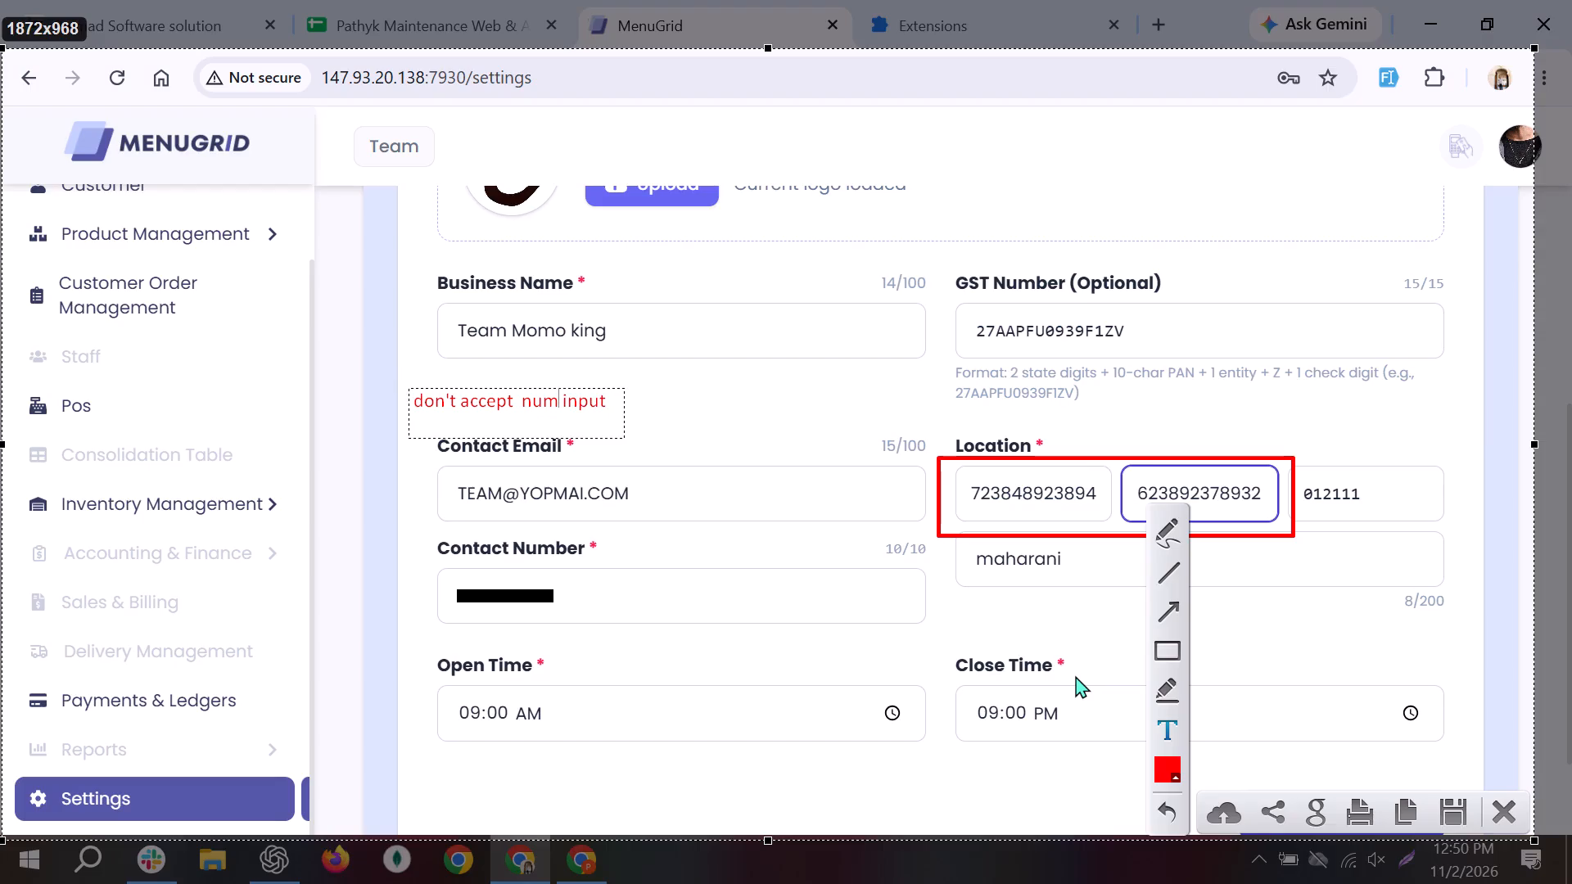
pyautogui.press('e')
pyautogui.write('ric')
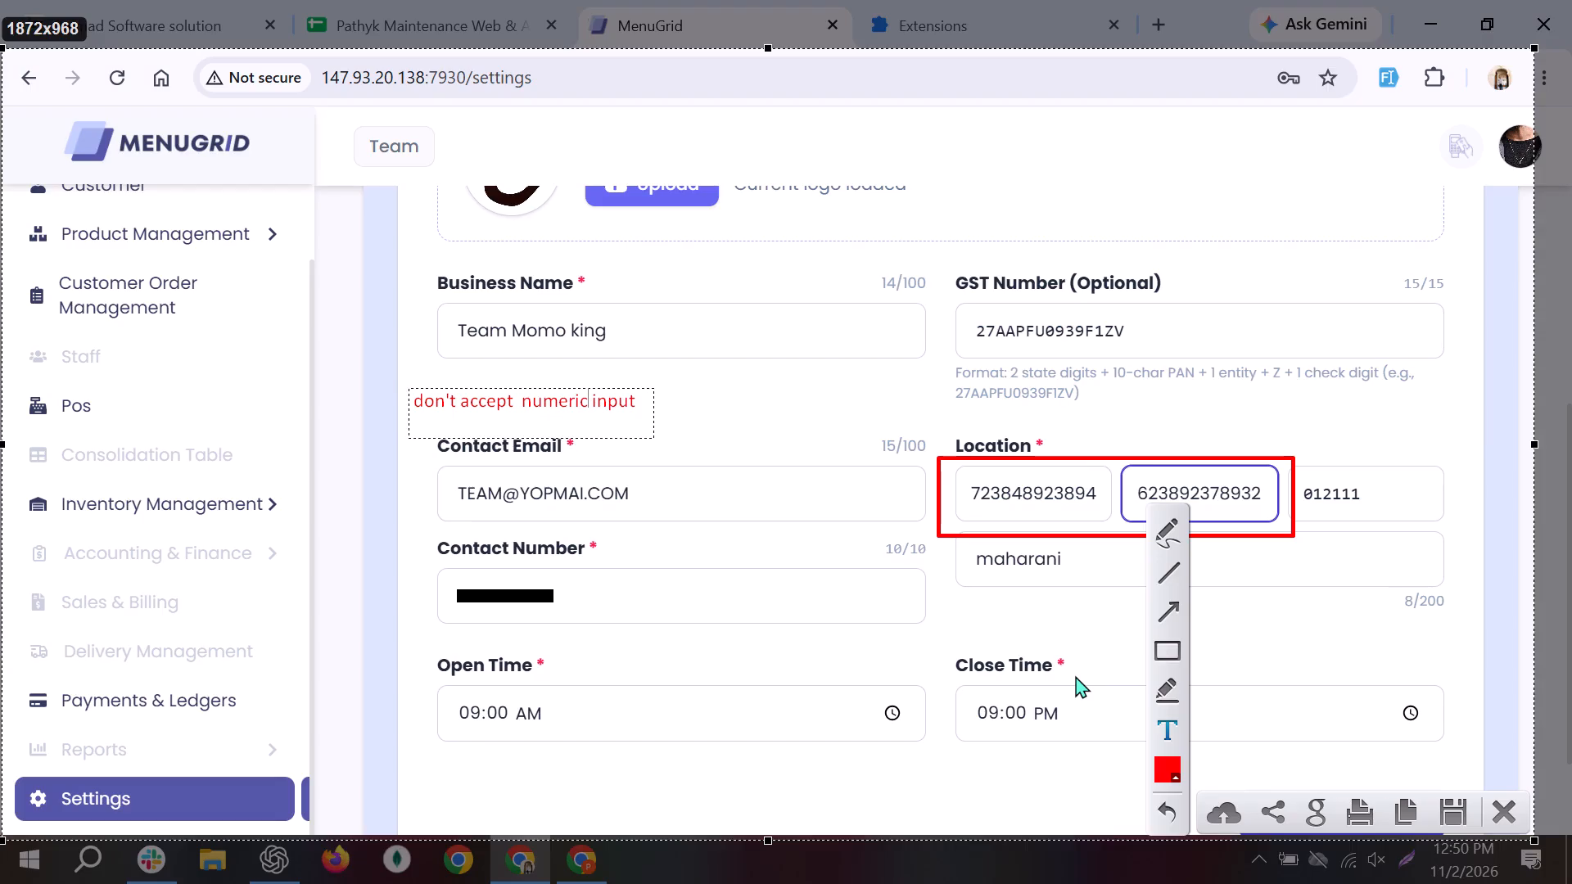
pyautogui.write('al')
pyautogui.press('space')
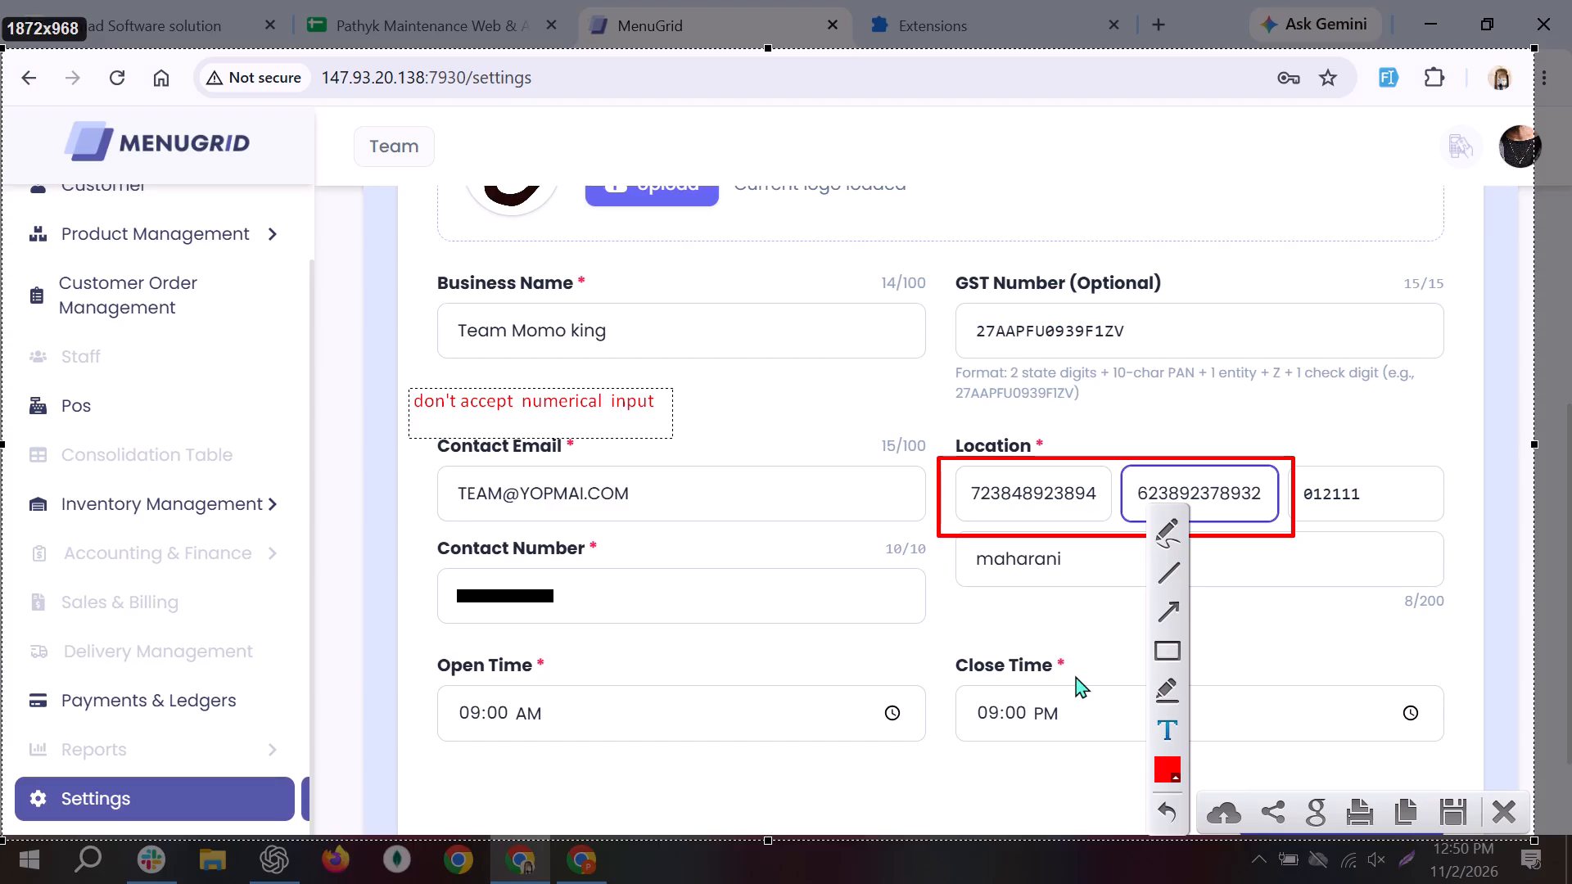
# Append the word "text" to the end of the red note.
pyautogui.press('Right')
pyautogui.press('Right')
pyautogui.press('Right')
pyautogui.press('Right')
pyautogui.press('Right')
pyautogui.press('Right')
pyautogui.press('Right')
pyautogui.write('text')
pyautogui.press('space')
# Copy the entire text of the red note.
pyautogui.hotkey('ctrl', 'a')
pyautogui.hotkey('ctrl', 'c')
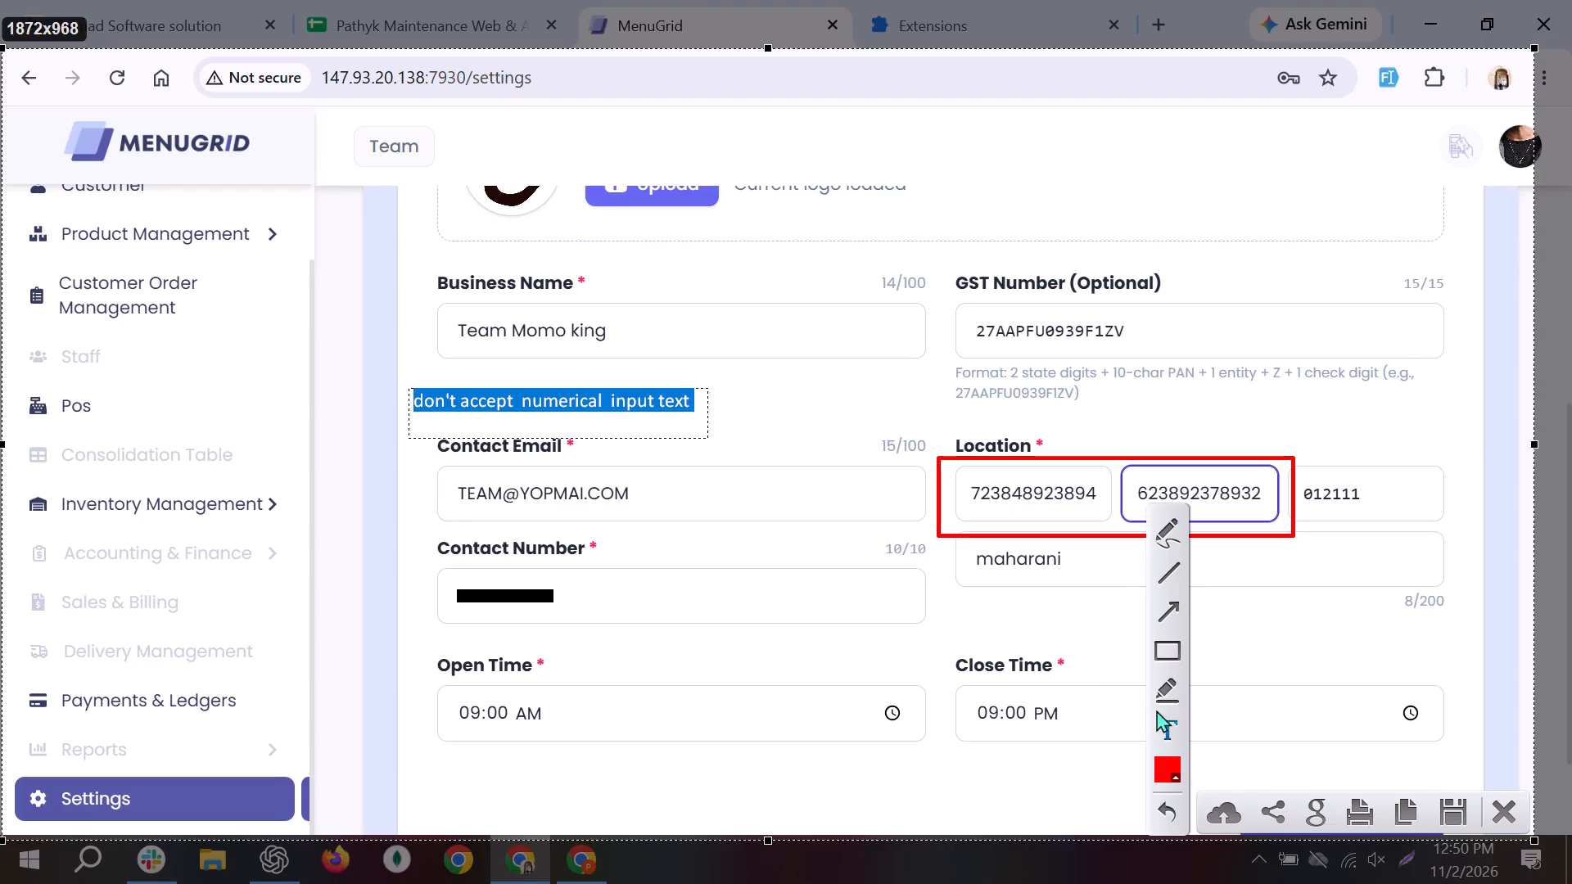
# Upload the annotated Settings screenshot to get a shareable image link.
pyautogui.click(1231, 800)
# Switch to the MENU-GRID QA sheet and paste the copied note "don't accept numerical input text" as the Issues / Feedback of item 8.
pyautogui.hotkey('alt', 'Tab')
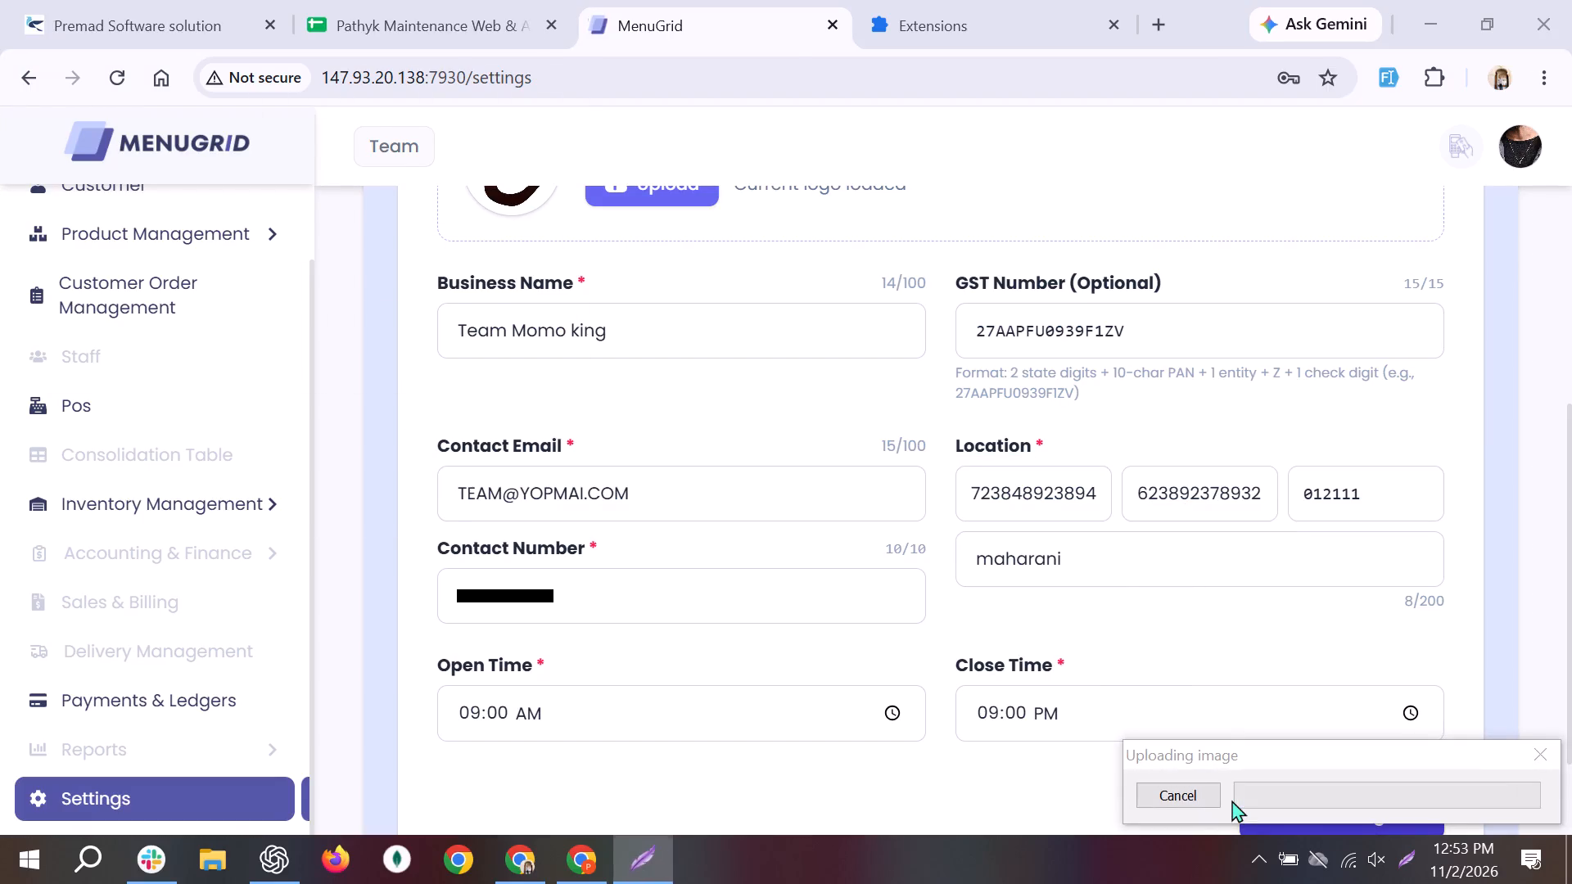
pyautogui.hotkey('alt', 'Tab')
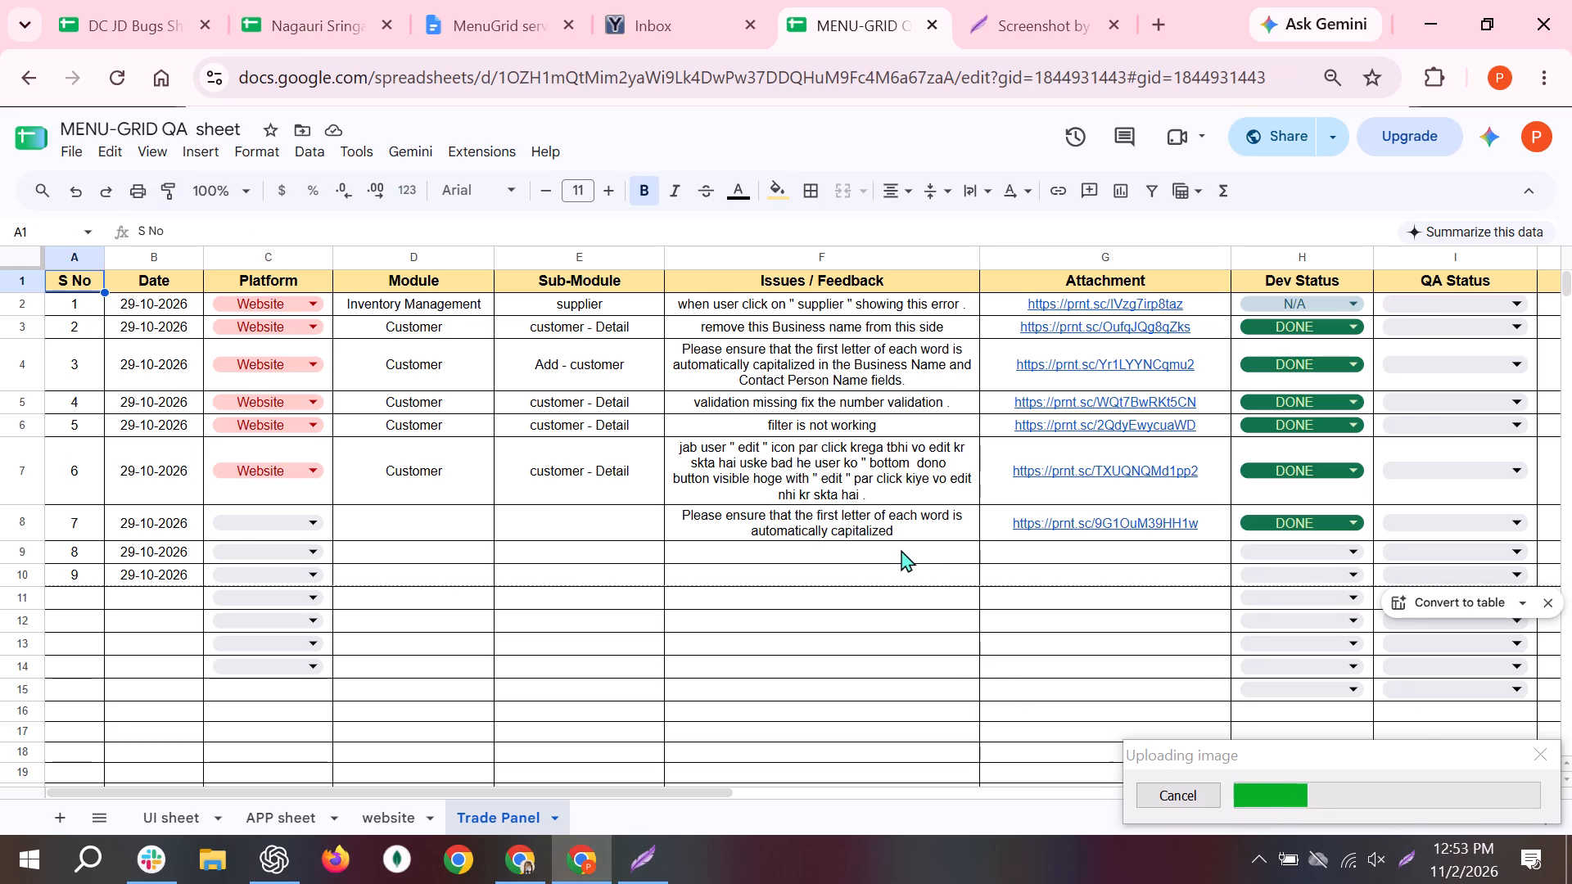
pyautogui.doubleClick(901, 550)
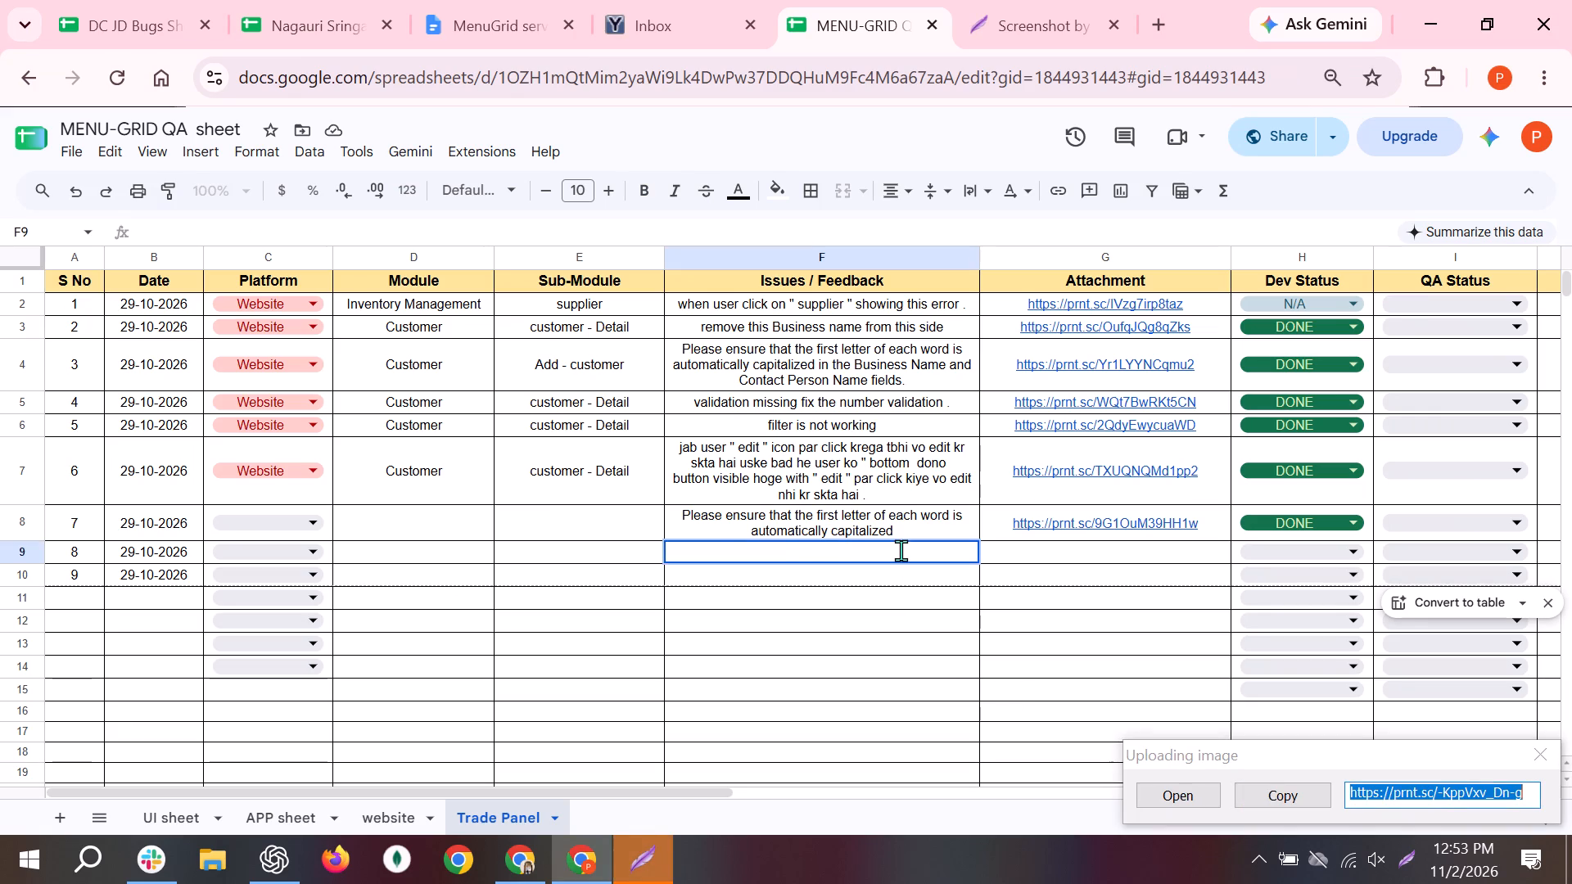
pyautogui.hotkey('ctrl', 'v')
# Copy the uploaded screenshot's link into the Attachment cell of item 8.
pyautogui.click(1025, 551)
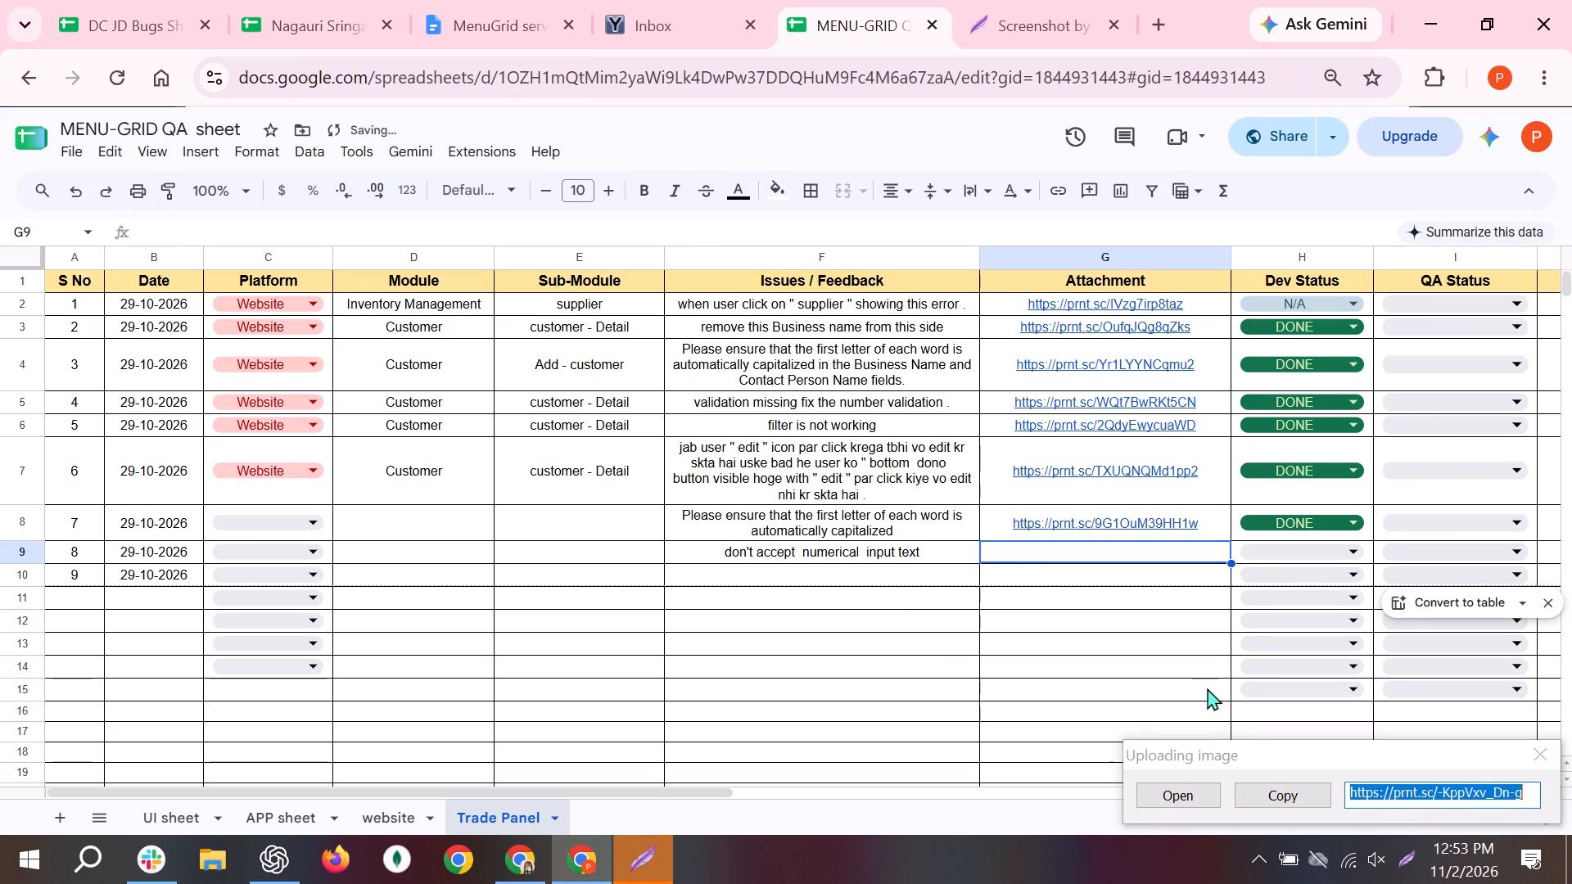
pyautogui.click(1258, 789)
pyautogui.hotkey('ctrl', 'v')
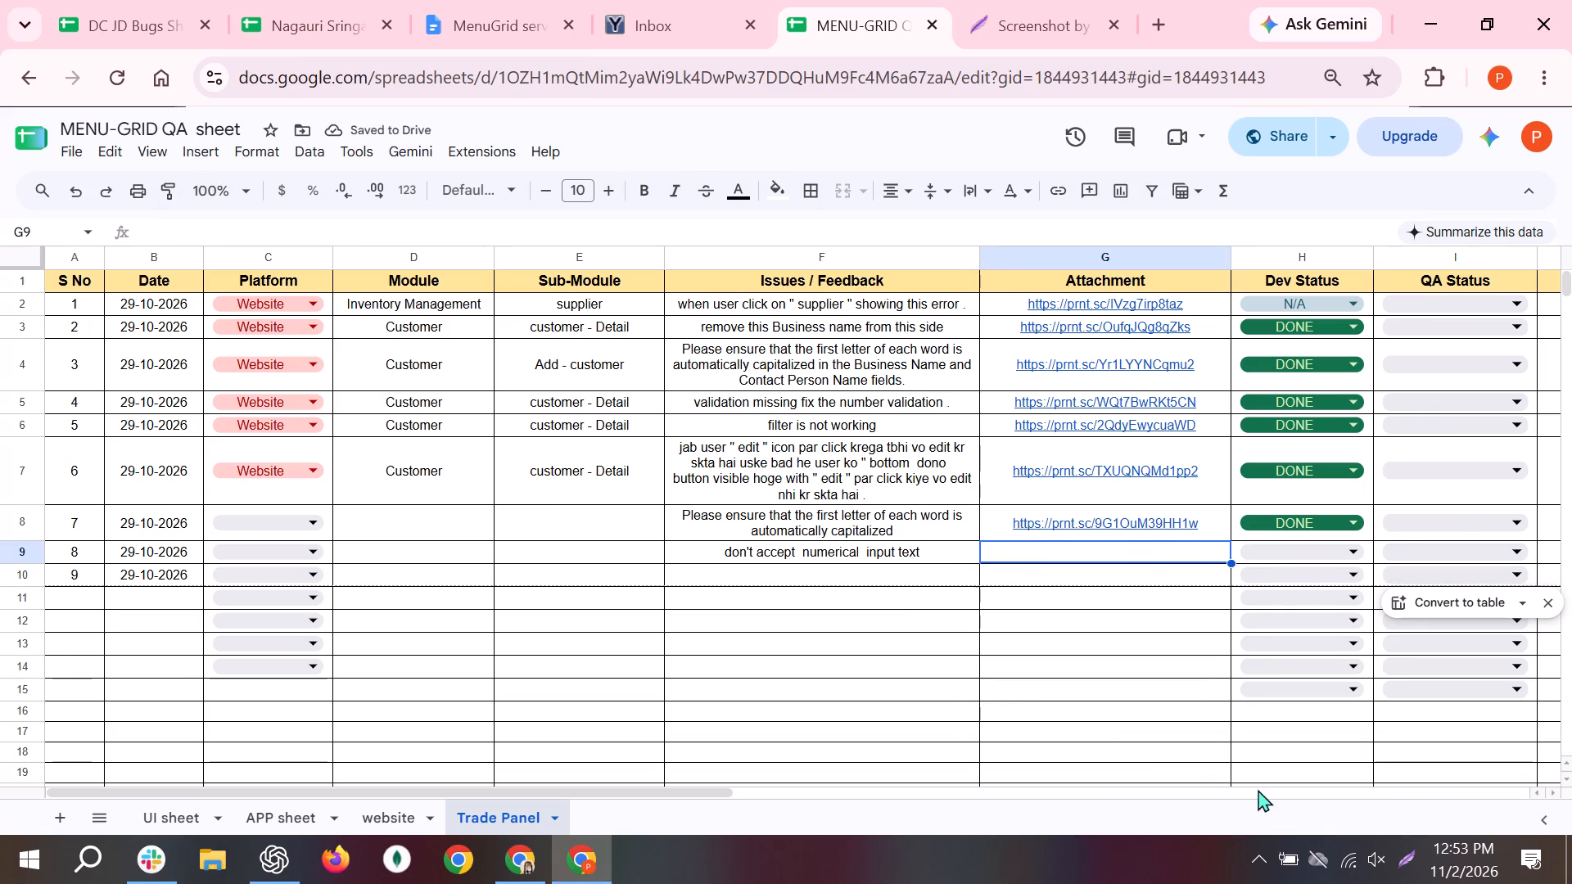
# Set the Platform to Website for items 8 and 7 in the Trade Panel sheet.
pyautogui.click(291, 548)
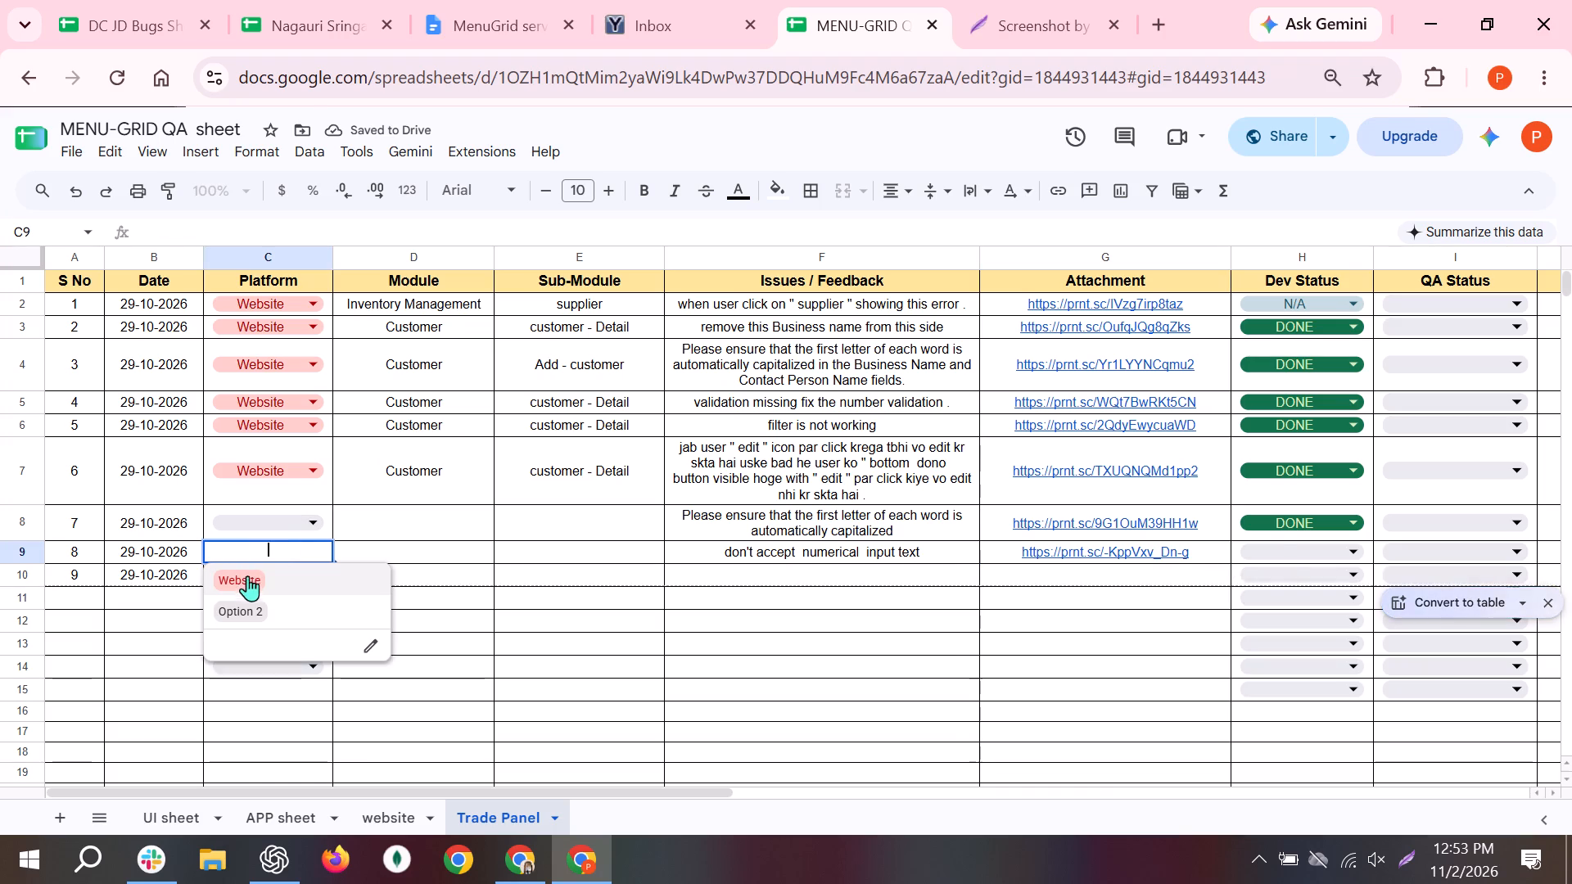
pyautogui.click(247, 578)
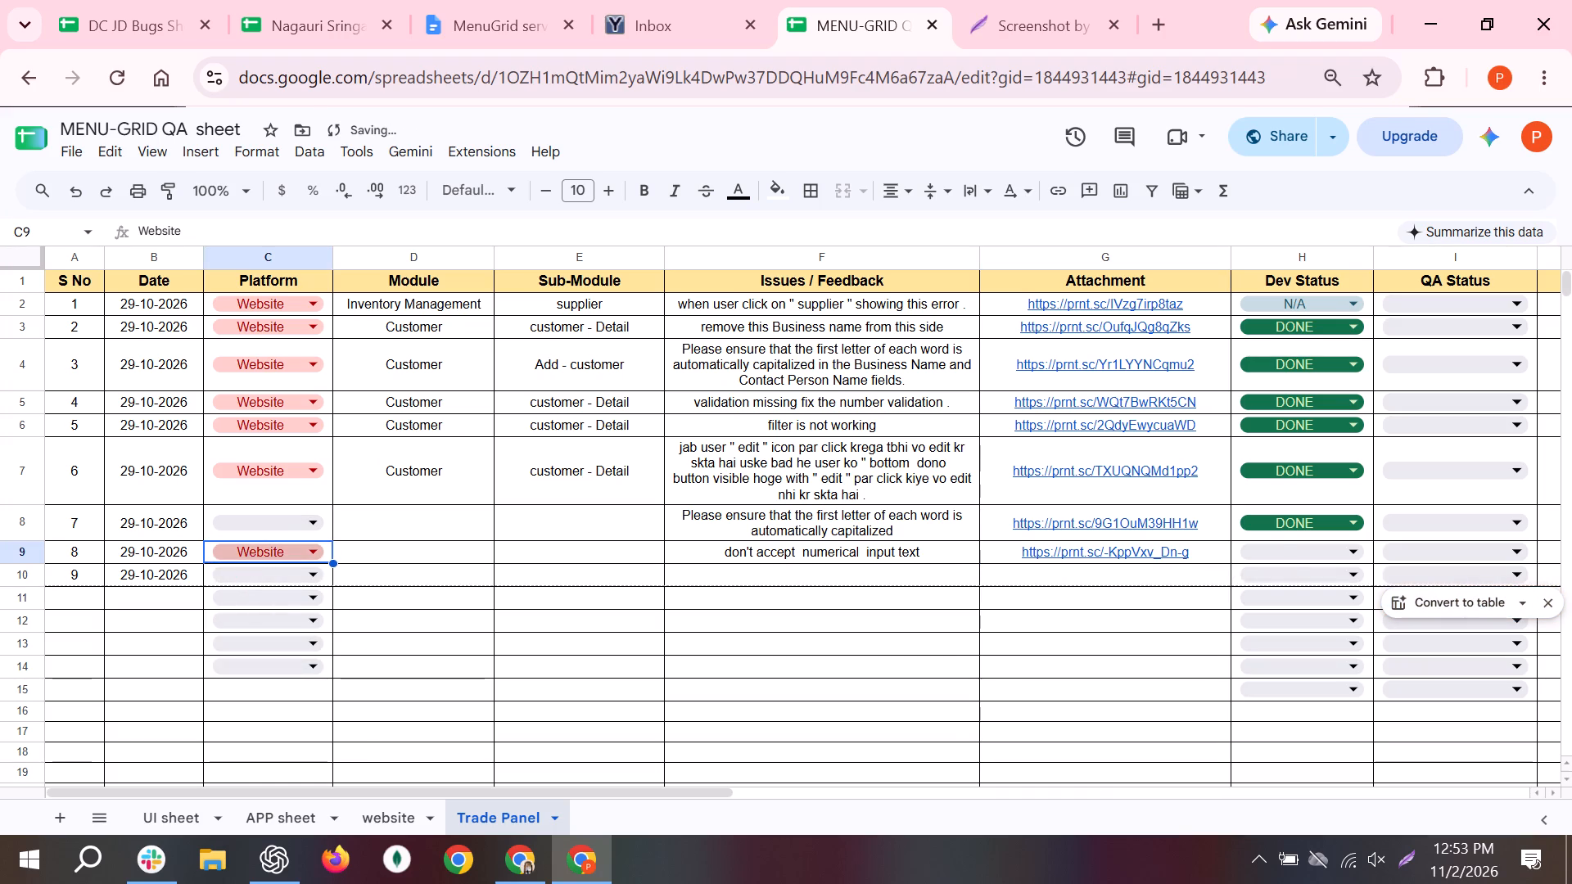
pyautogui.click(269, 522)
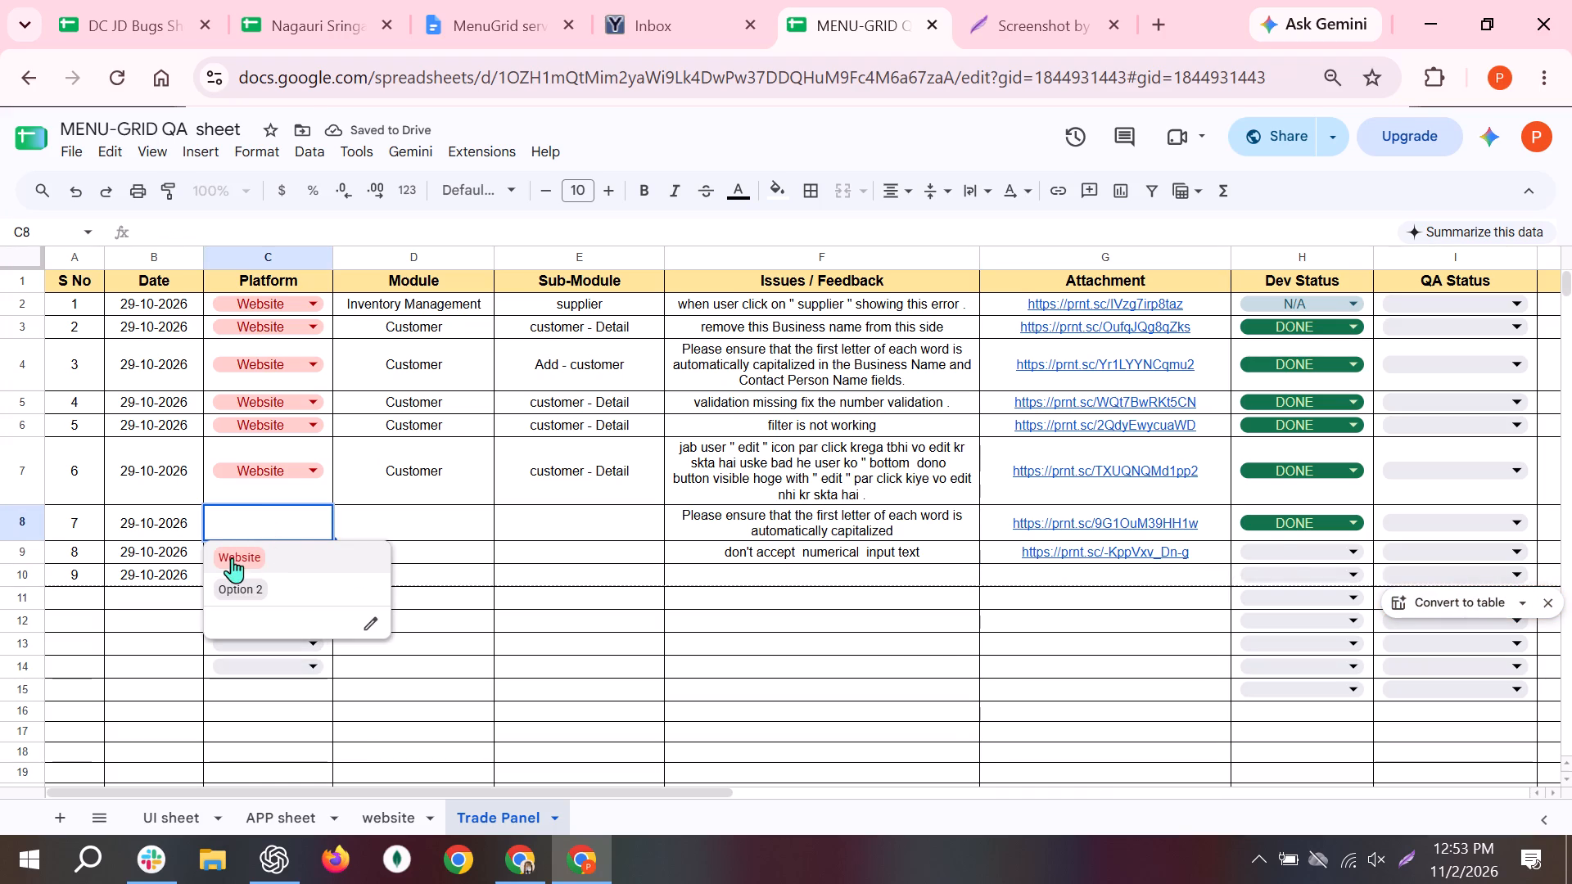
pyautogui.click(232, 557)
# Select the Module cell of item 8 and switch back to the MenuGrid Settings page.
pyautogui.click(372, 554)
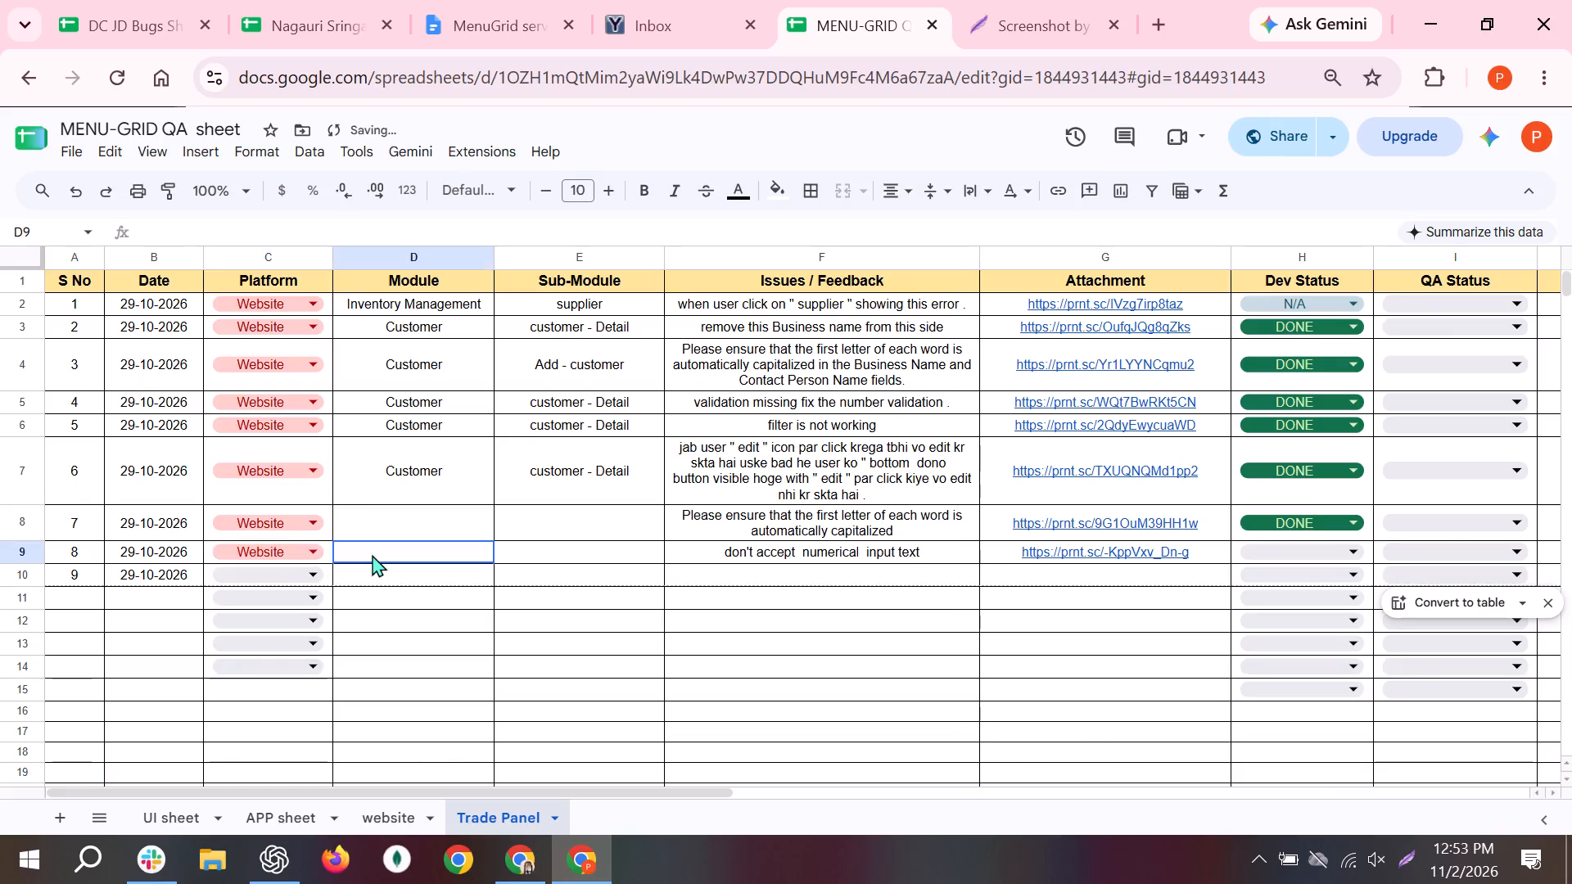
pyautogui.hotkey('alt', 'Tab')
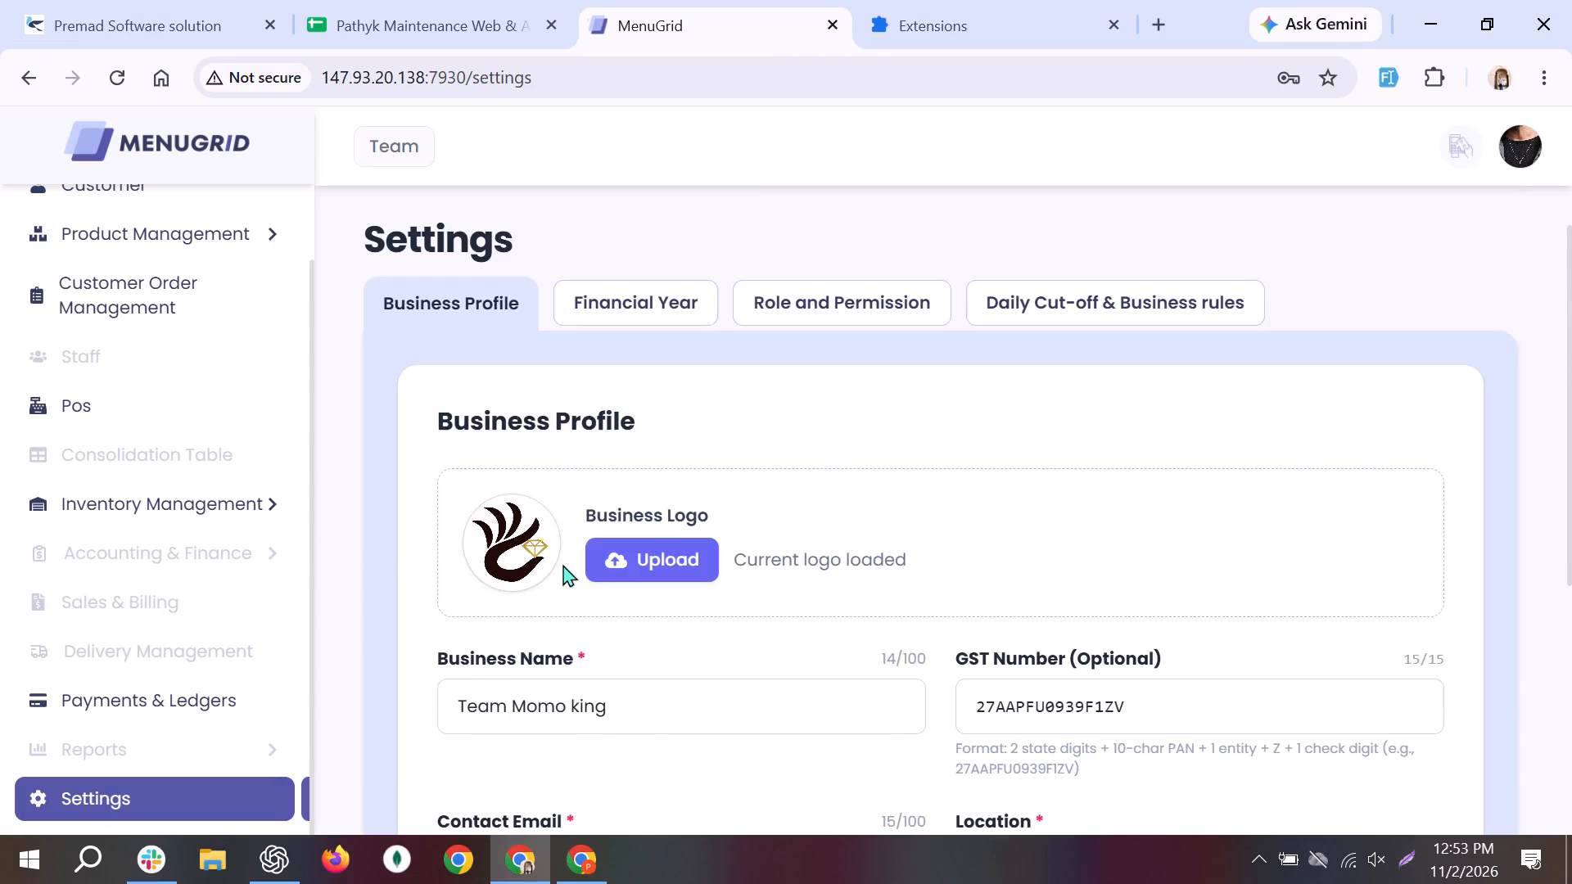
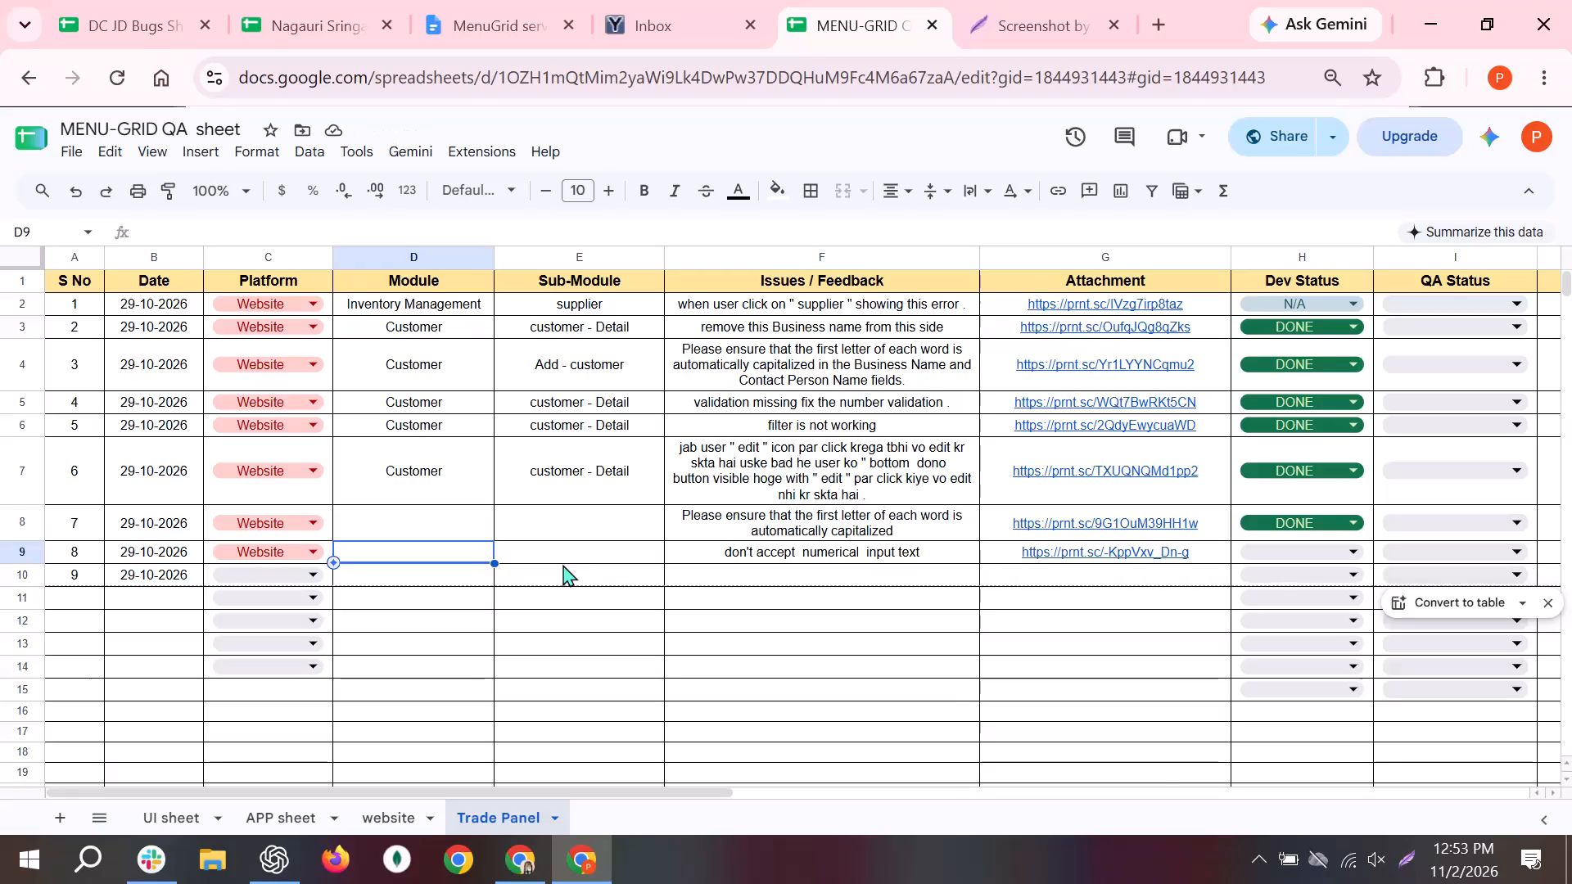
# Enter "settings" as the Module of item 8 in the MENU-GRID QA sheet.
pyautogui.hotkey('alt', 'Tab')
pyautogui.hotkey('alt', 'Tab')
pyautogui.write('setting')
pyautogui.press('space')
pyautogui.hotkey('alt', 'Tab')
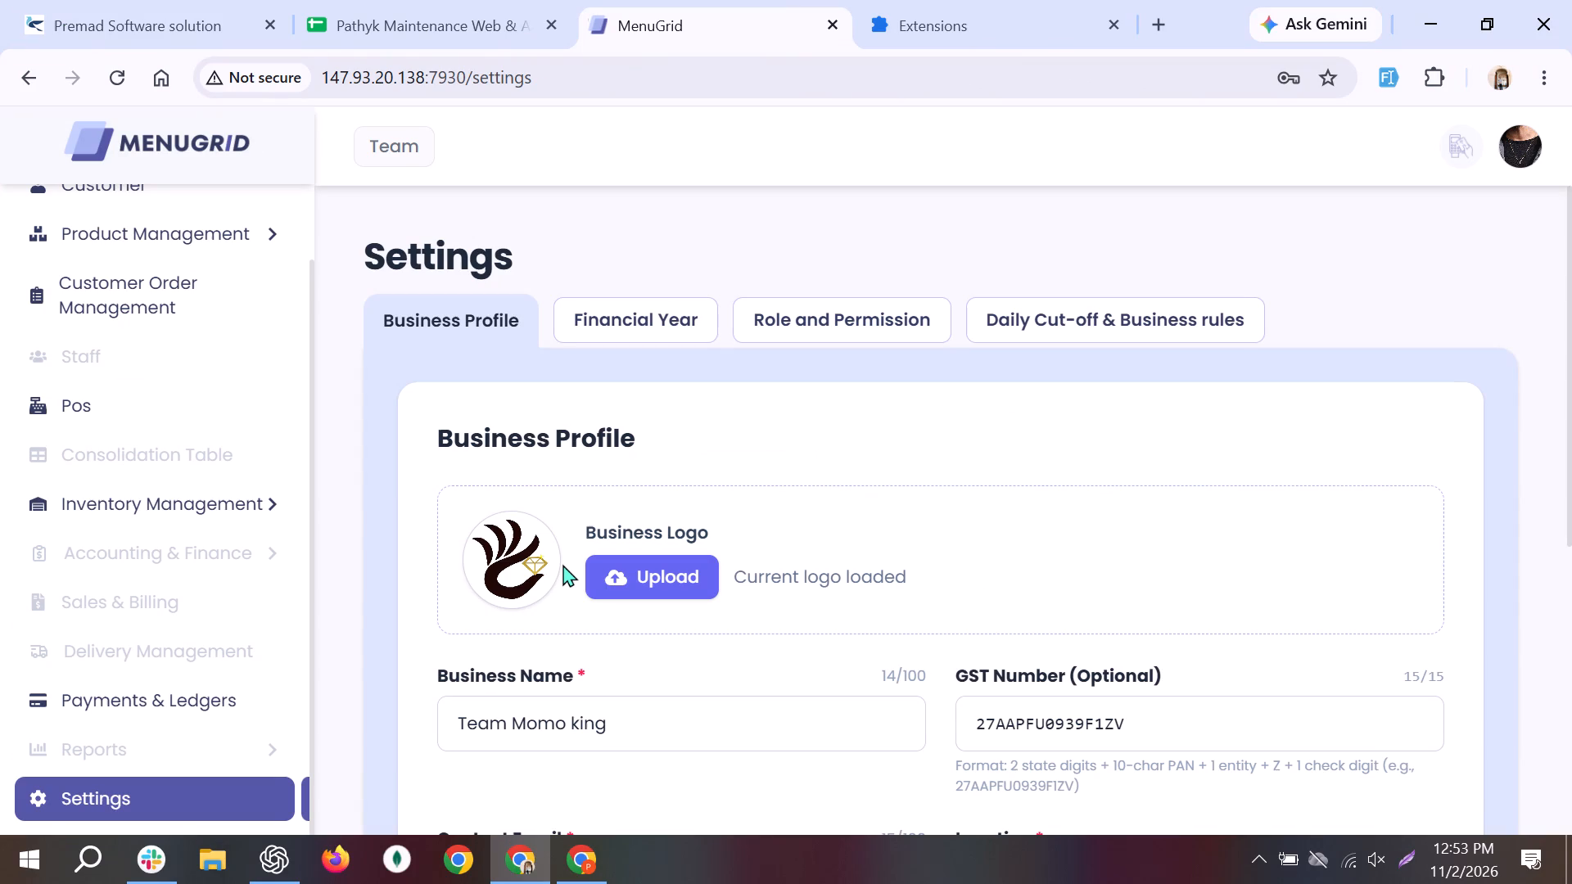
pyautogui.press('BackSpace')
pyautogui.hotkey('alt', 'Tab')
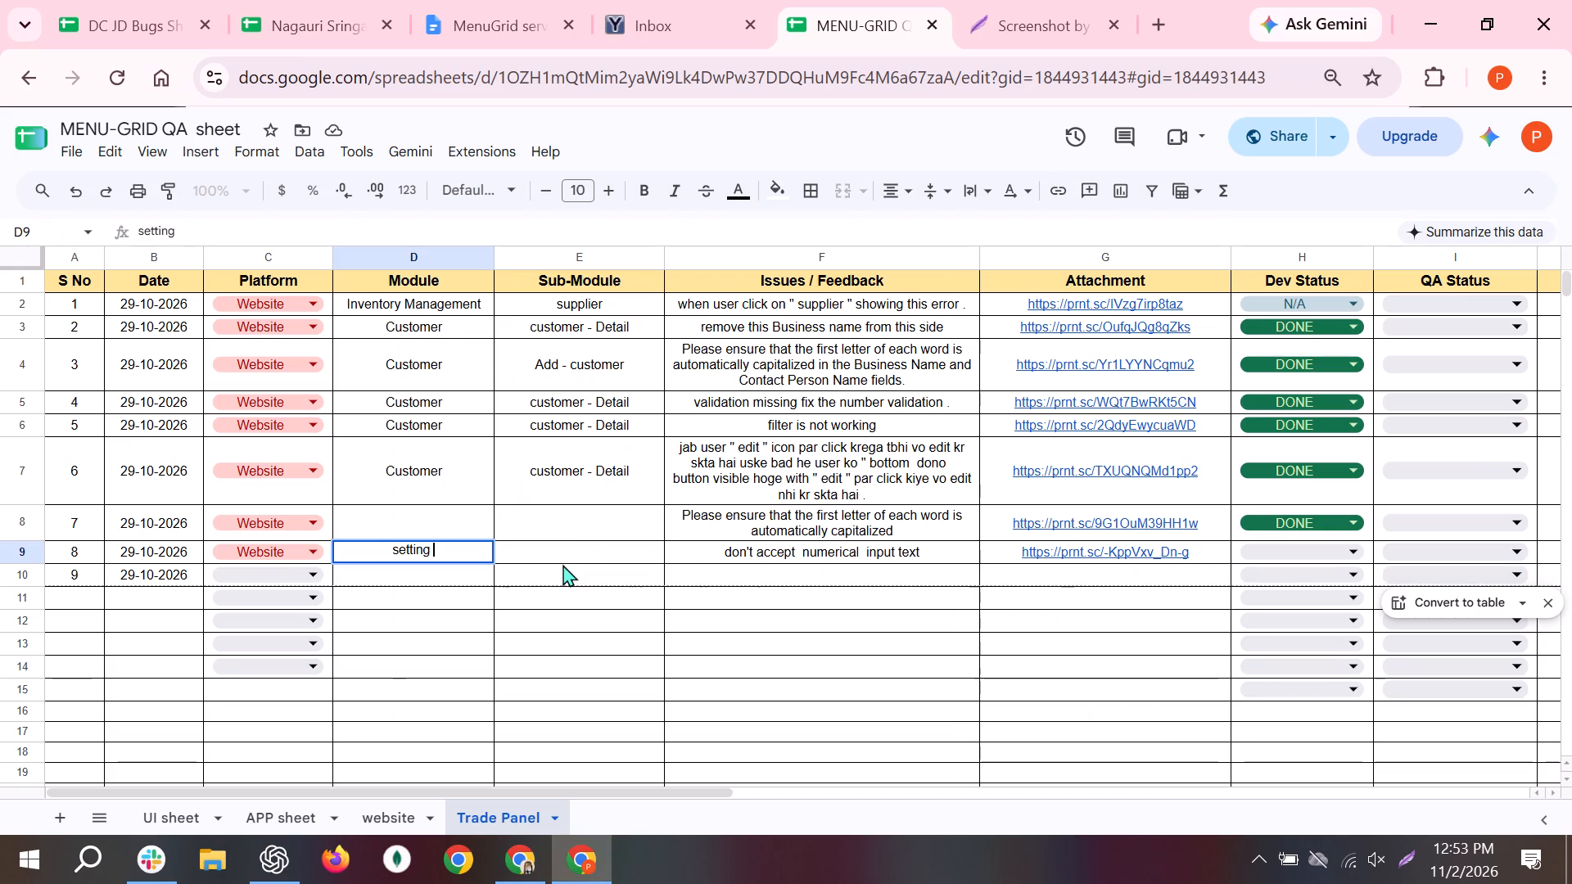
pyautogui.press('BackSpace')
pyautogui.press('s')
# Switch to MenuGrid and examine the Business Profile form in Settings from the logo down to the opening and closing times.
pyautogui.hotkey('alt', 'Tab')
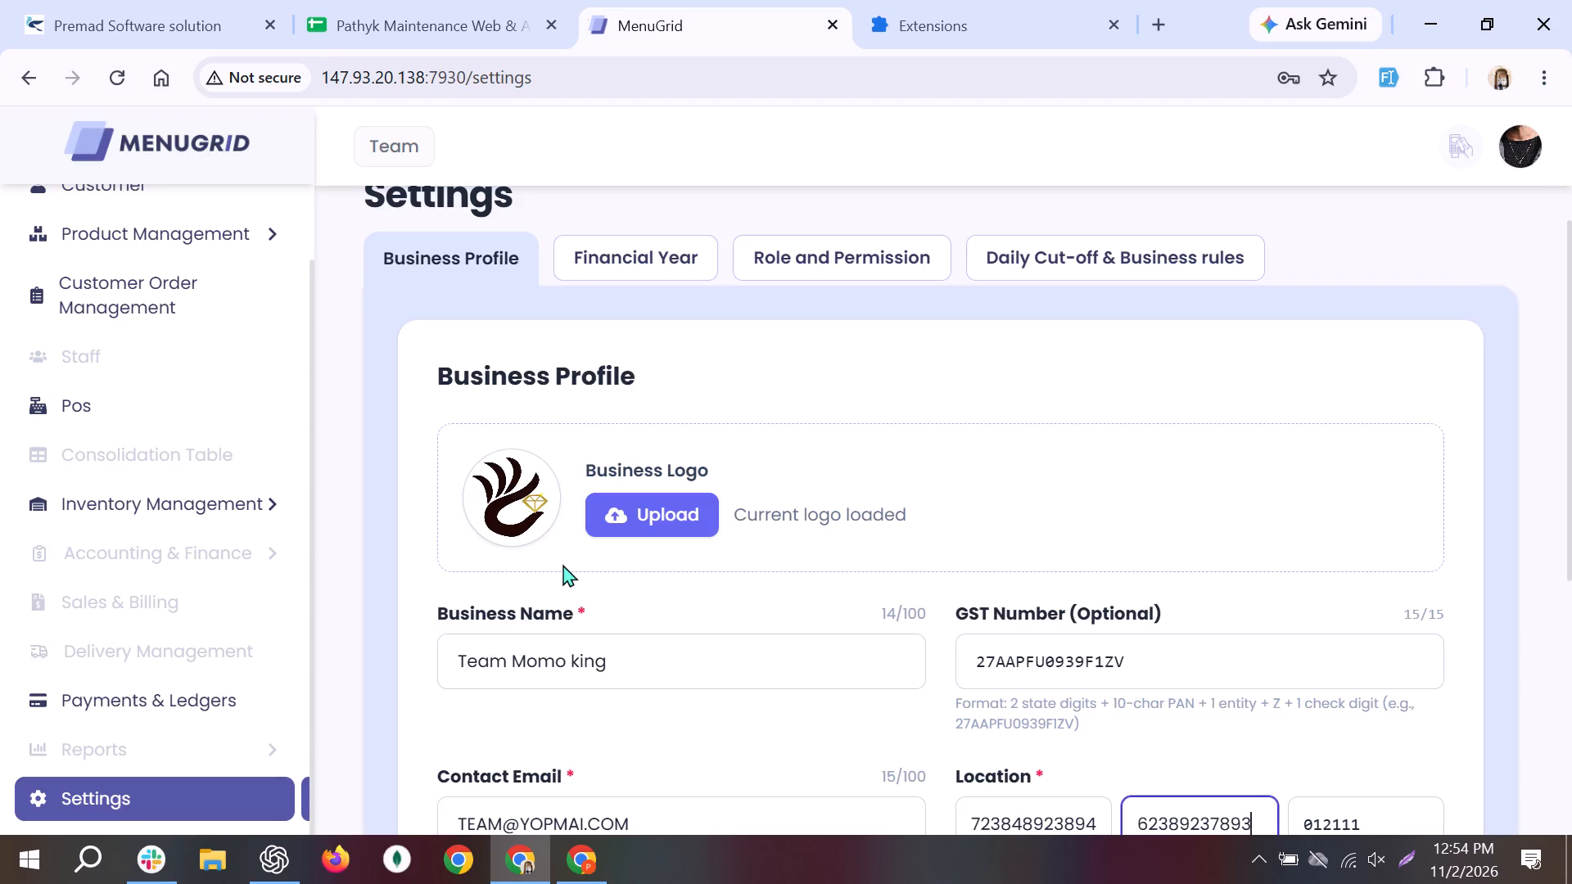
pyautogui.scroll(-4, 562, 564)
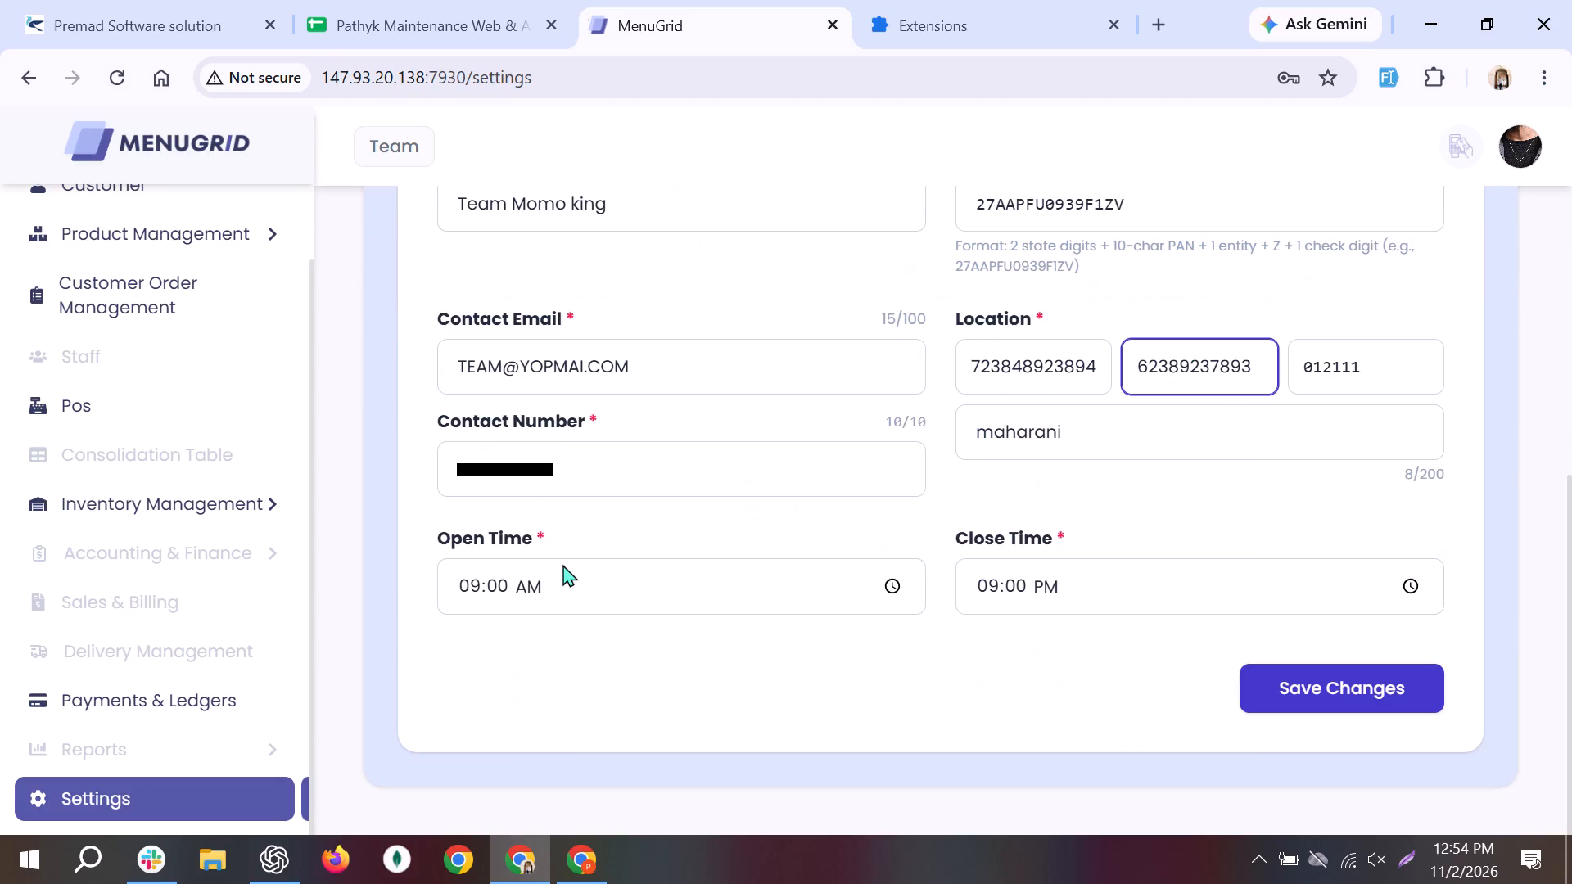
pyautogui.scroll(3, 562, 564)
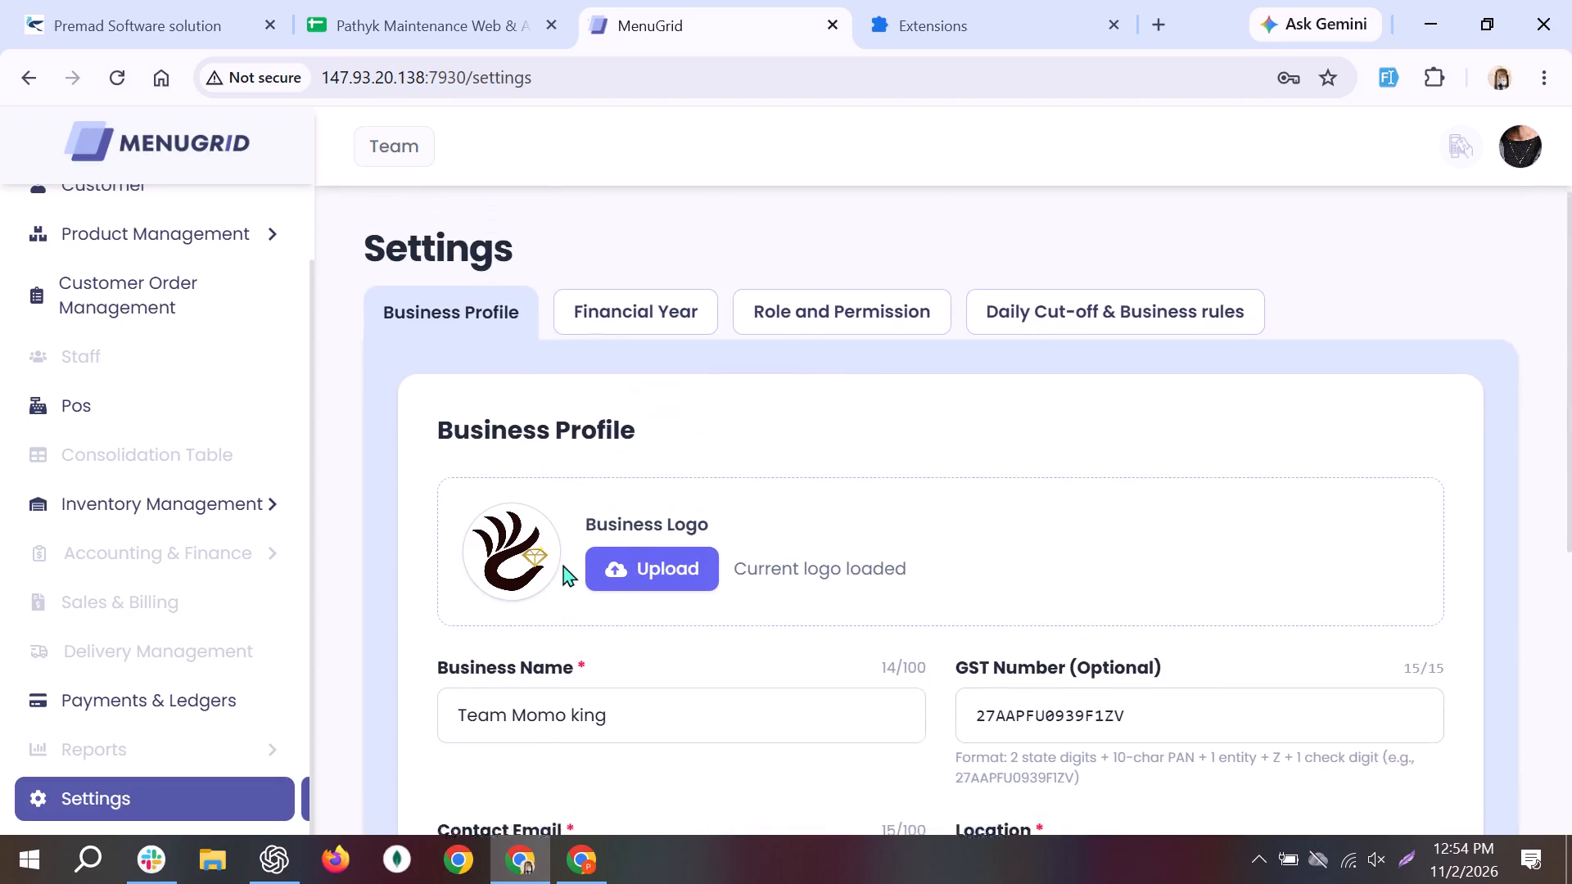
pyautogui.scroll(1, 562, 564)
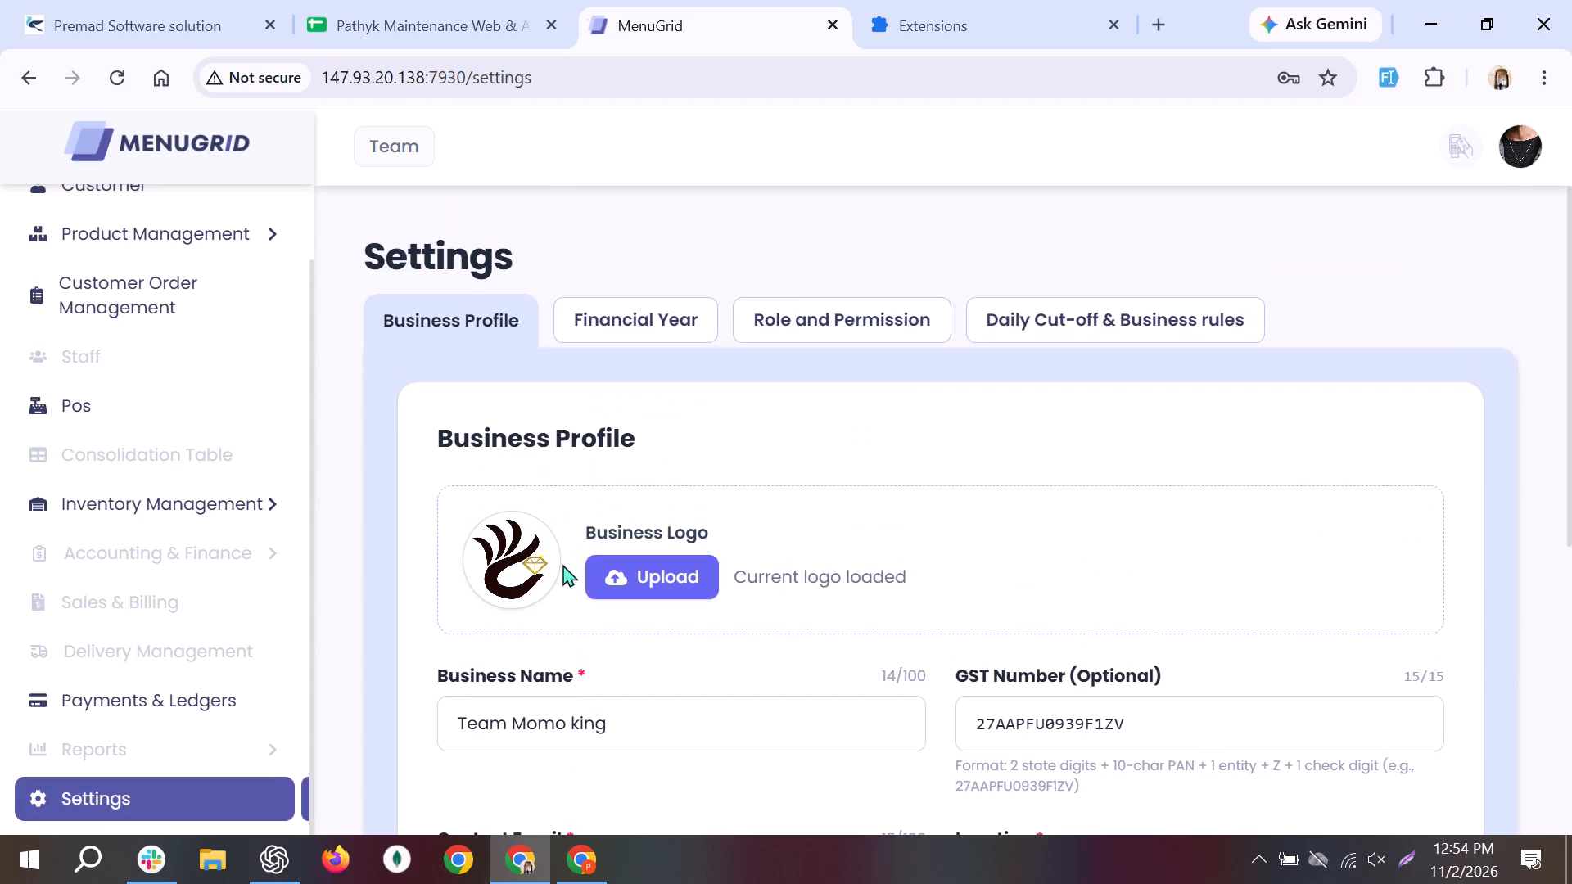
pyautogui.scroll(-1, 562, 564)
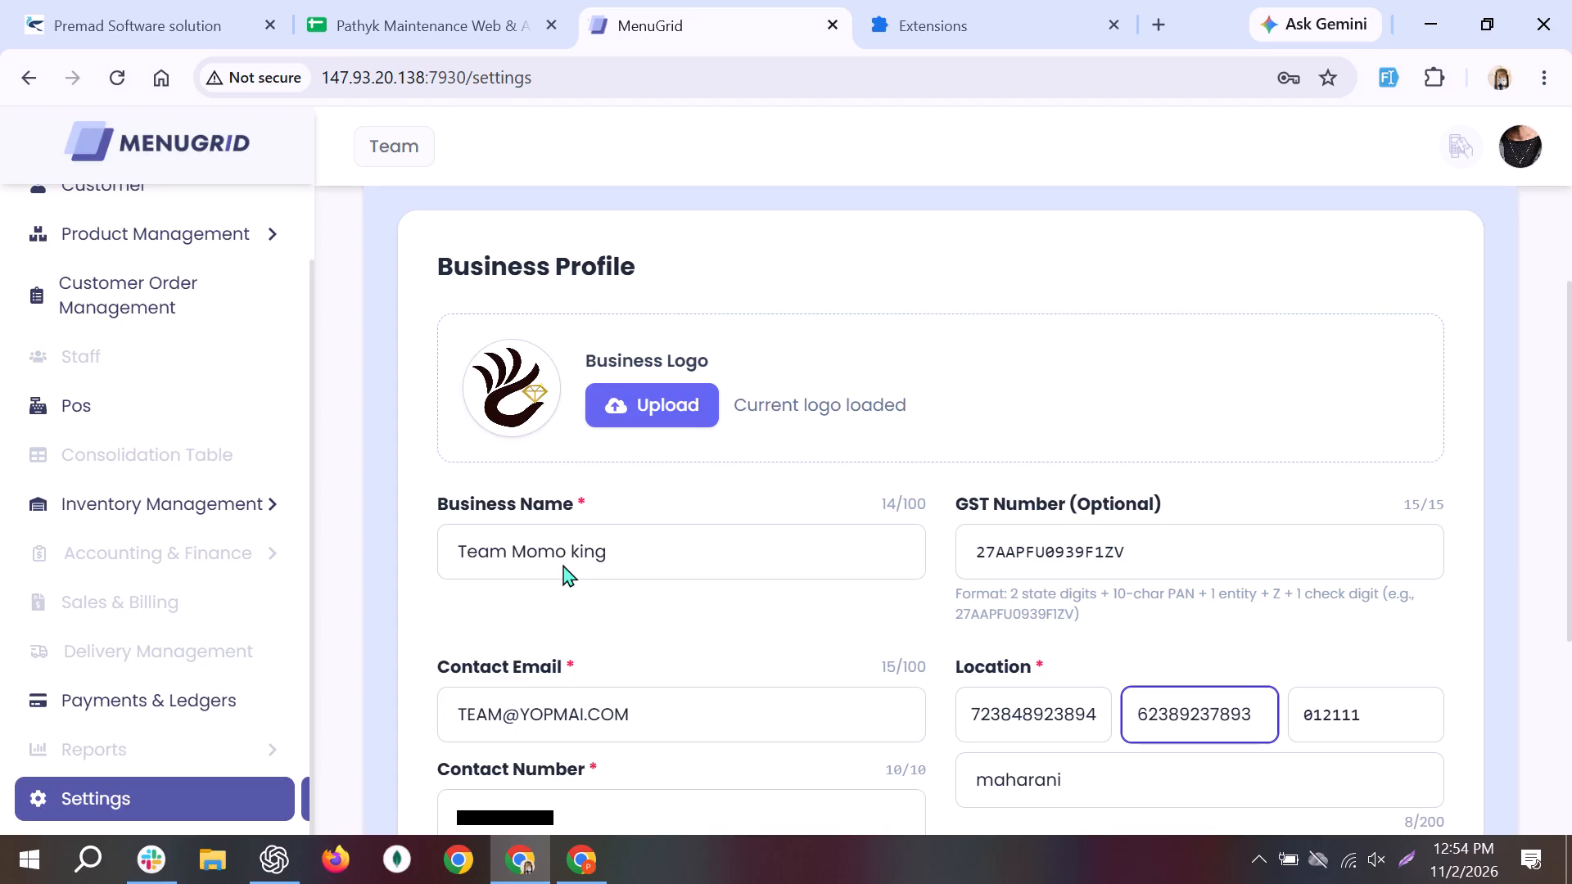
pyautogui.scroll(-6, 562, 564)
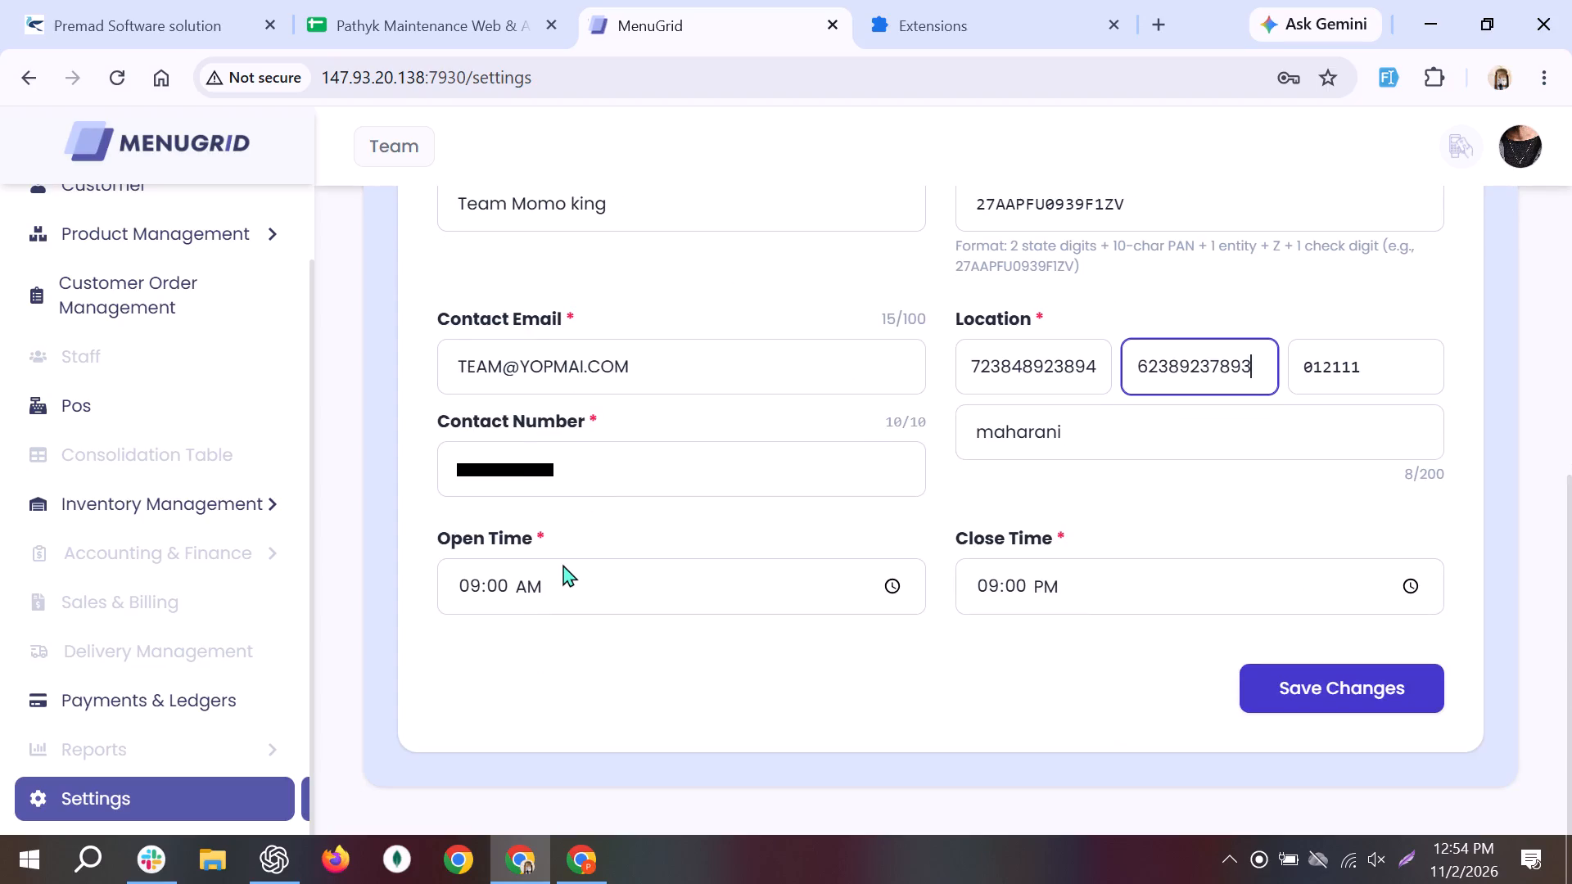
pyautogui.scroll(4, 562, 564)
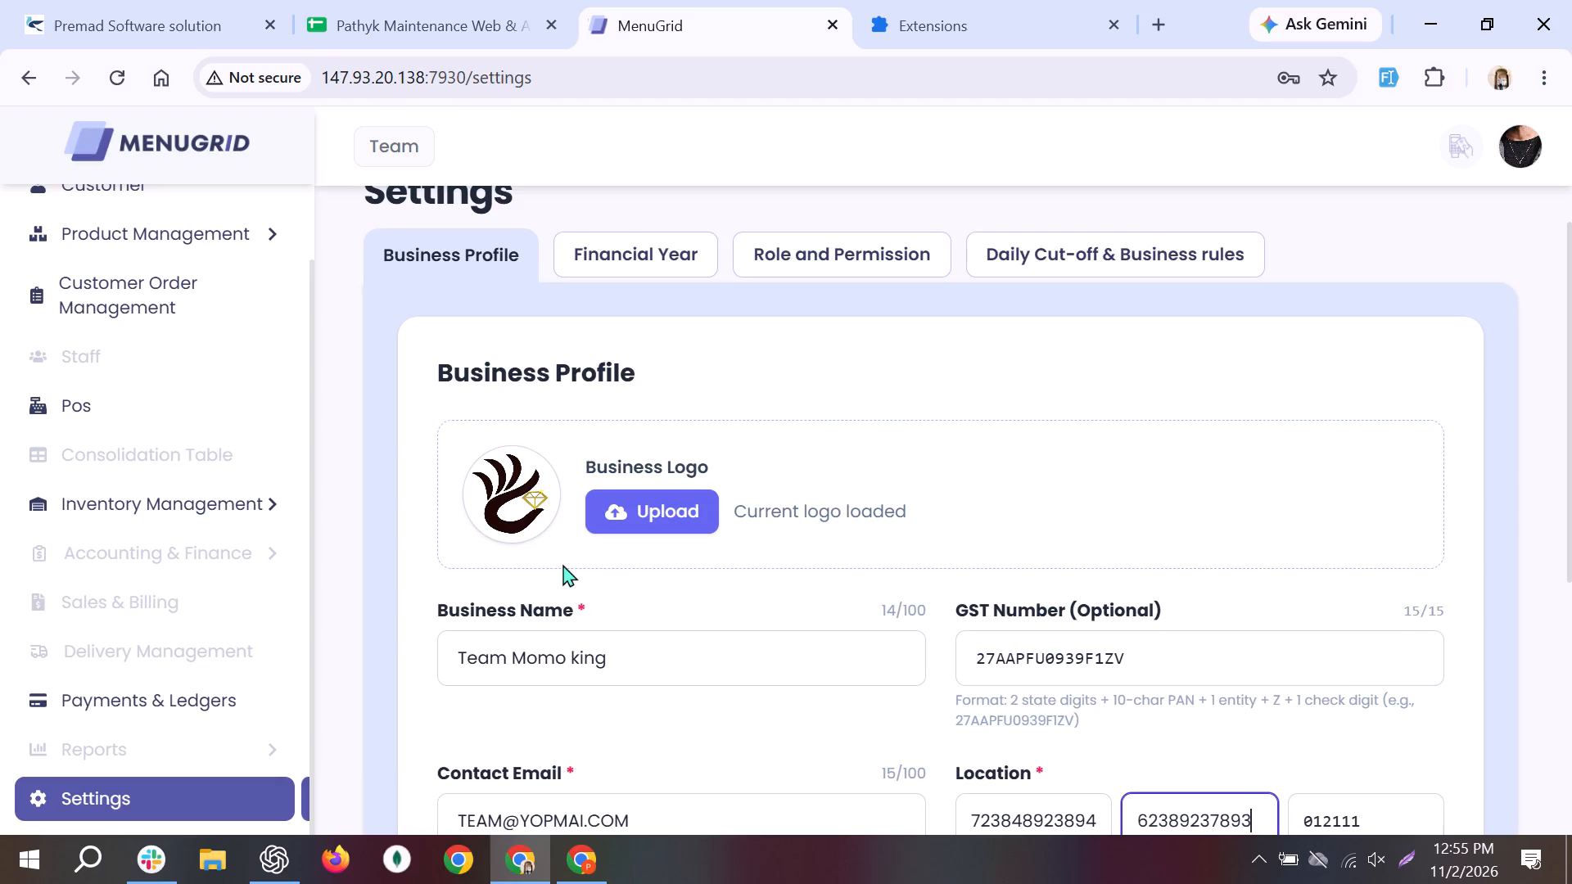
pyautogui.scroll(-5, 562, 564)
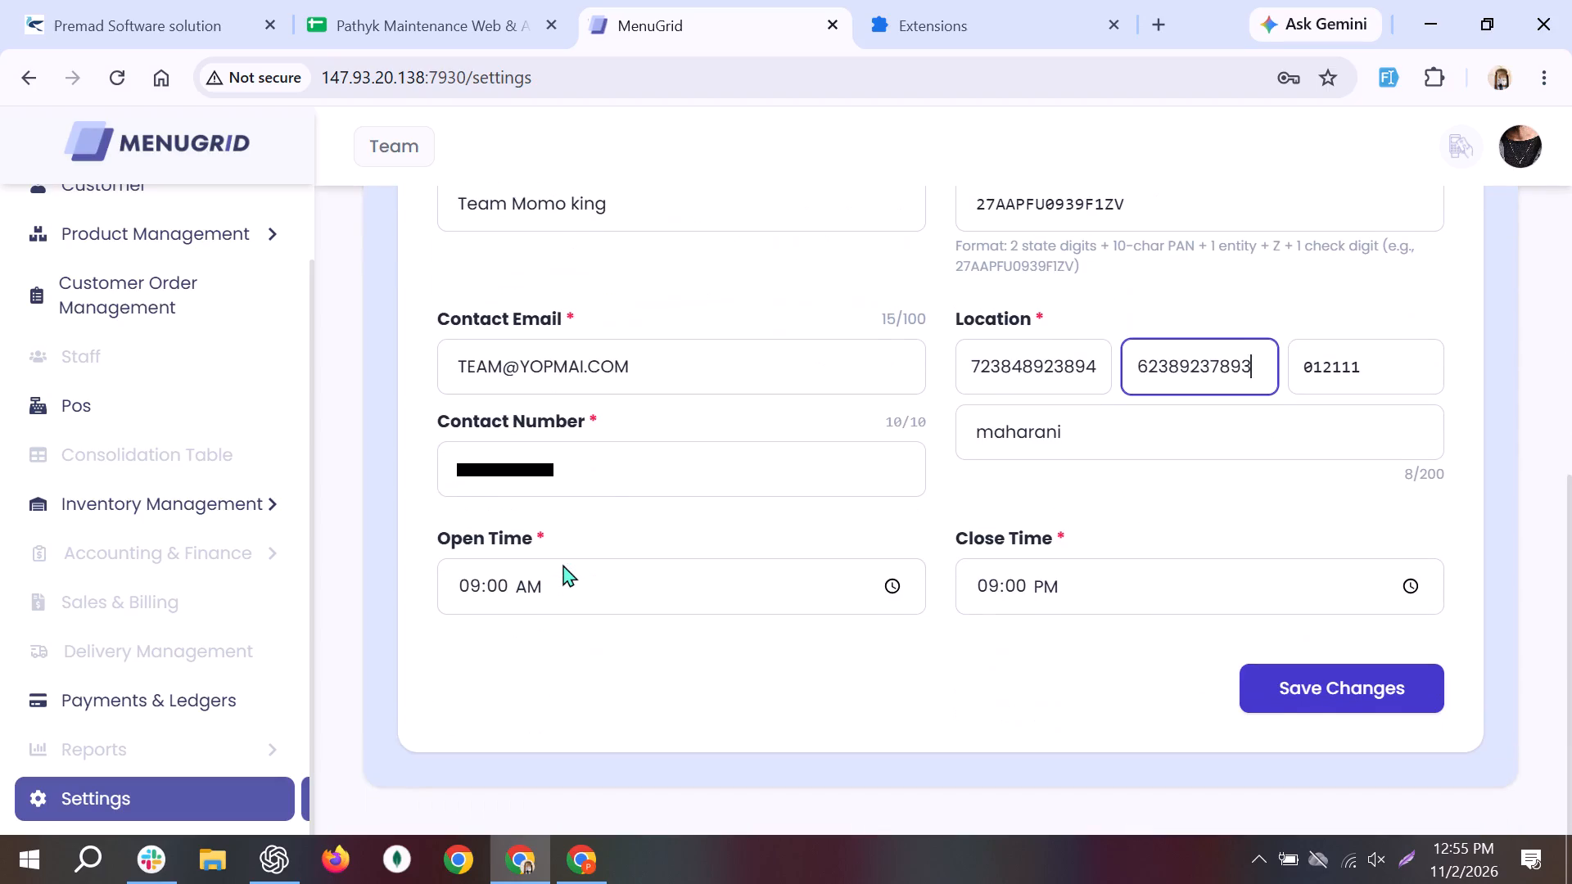
# Enter "business profile" as the Sub-Module of item 8 in the QA sheet, checking the section name in MenuGrid's Settings.
pyautogui.hotkey('alt', 'Tab')
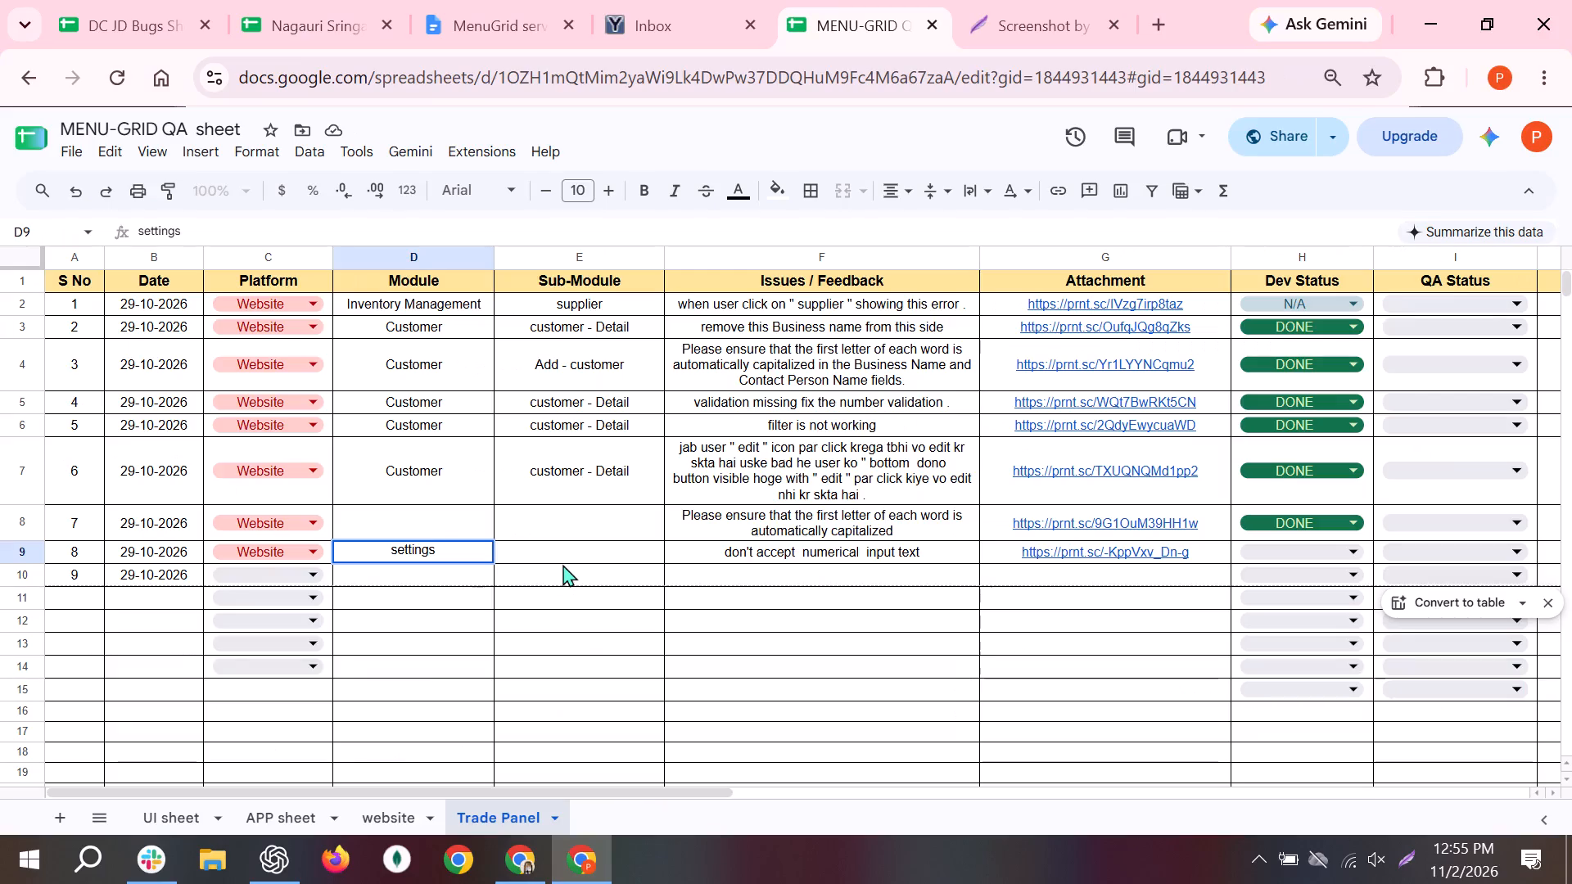
pyautogui.press('Right')
pyautogui.hotkey('alt', 'Tab')
pyautogui.scroll(2, 562, 564)
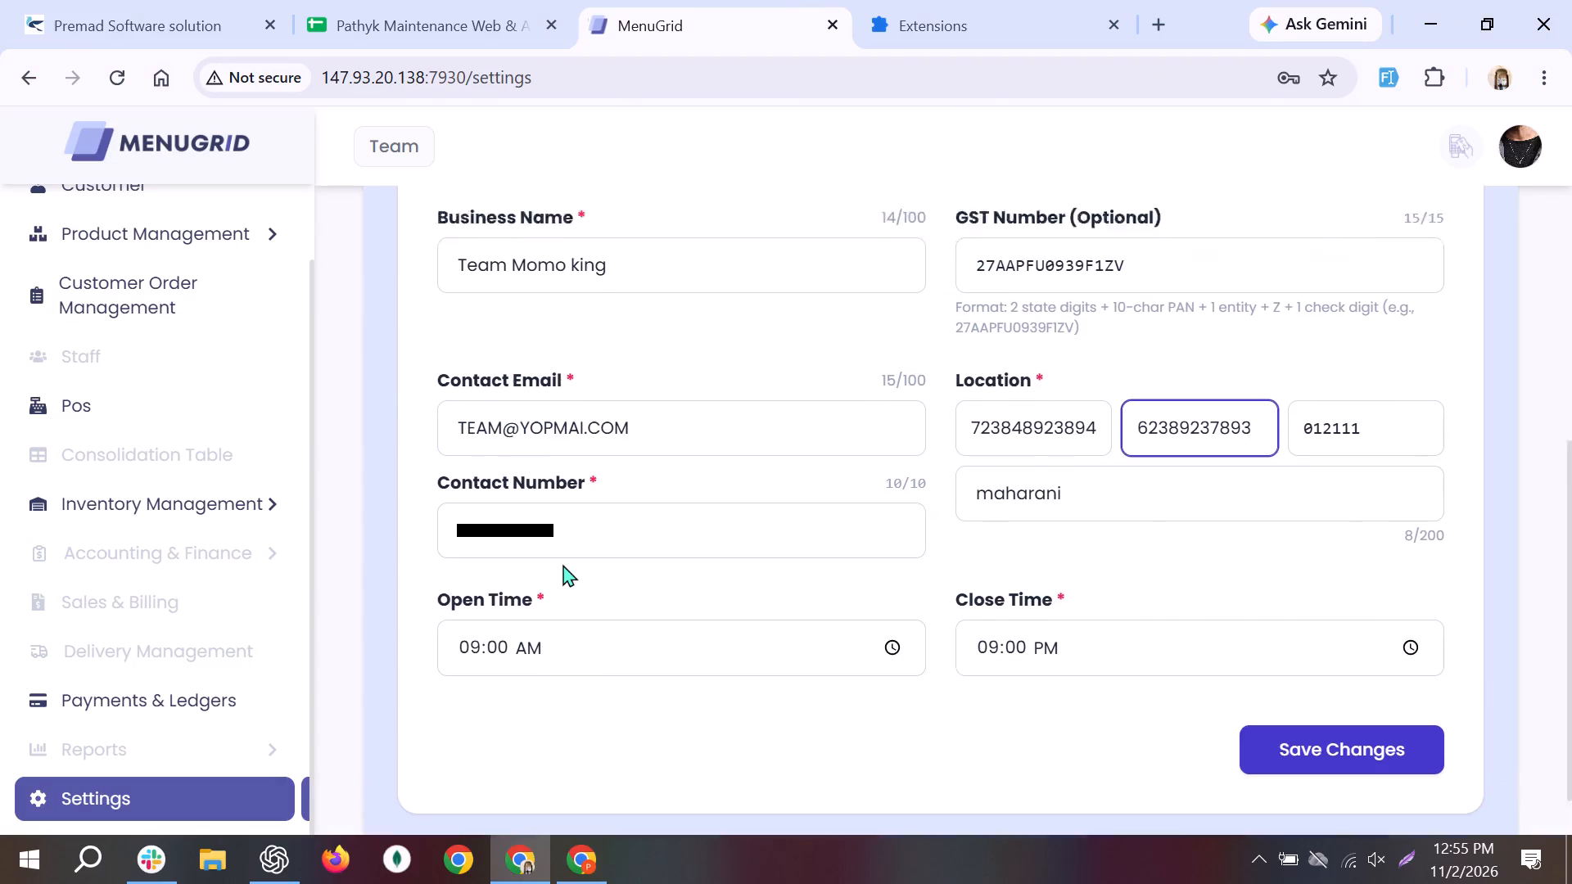
pyautogui.scroll(20, 562, 564)
pyautogui.scroll(1, 562, 564)
pyautogui.hotkey('alt', 'Tab')
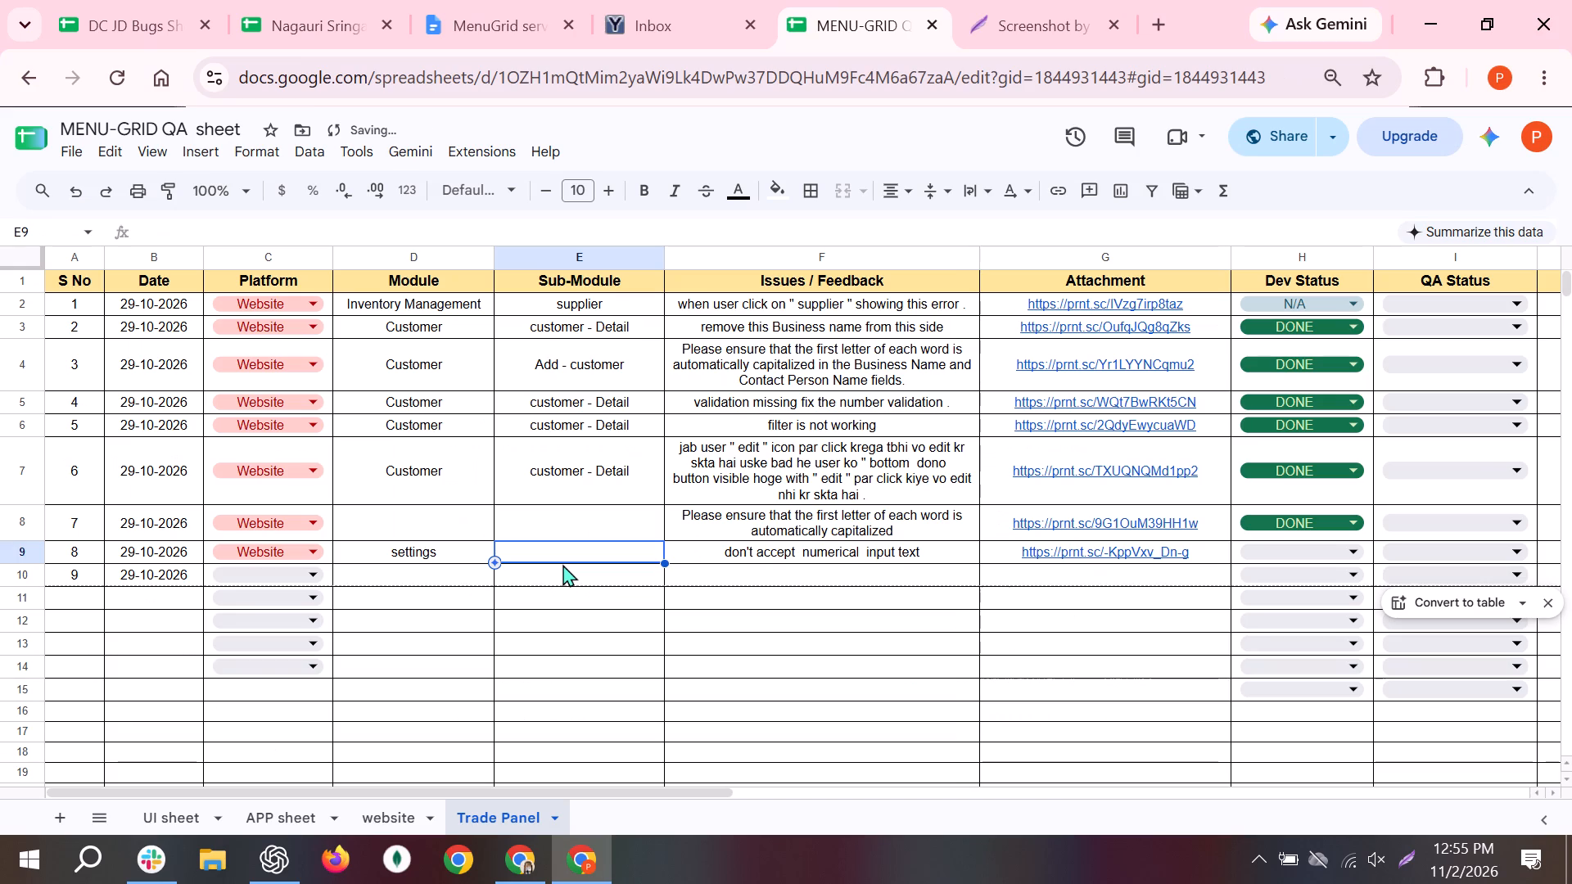
pyautogui.write('bus')
pyautogui.hotkey('alt', 'Tab')
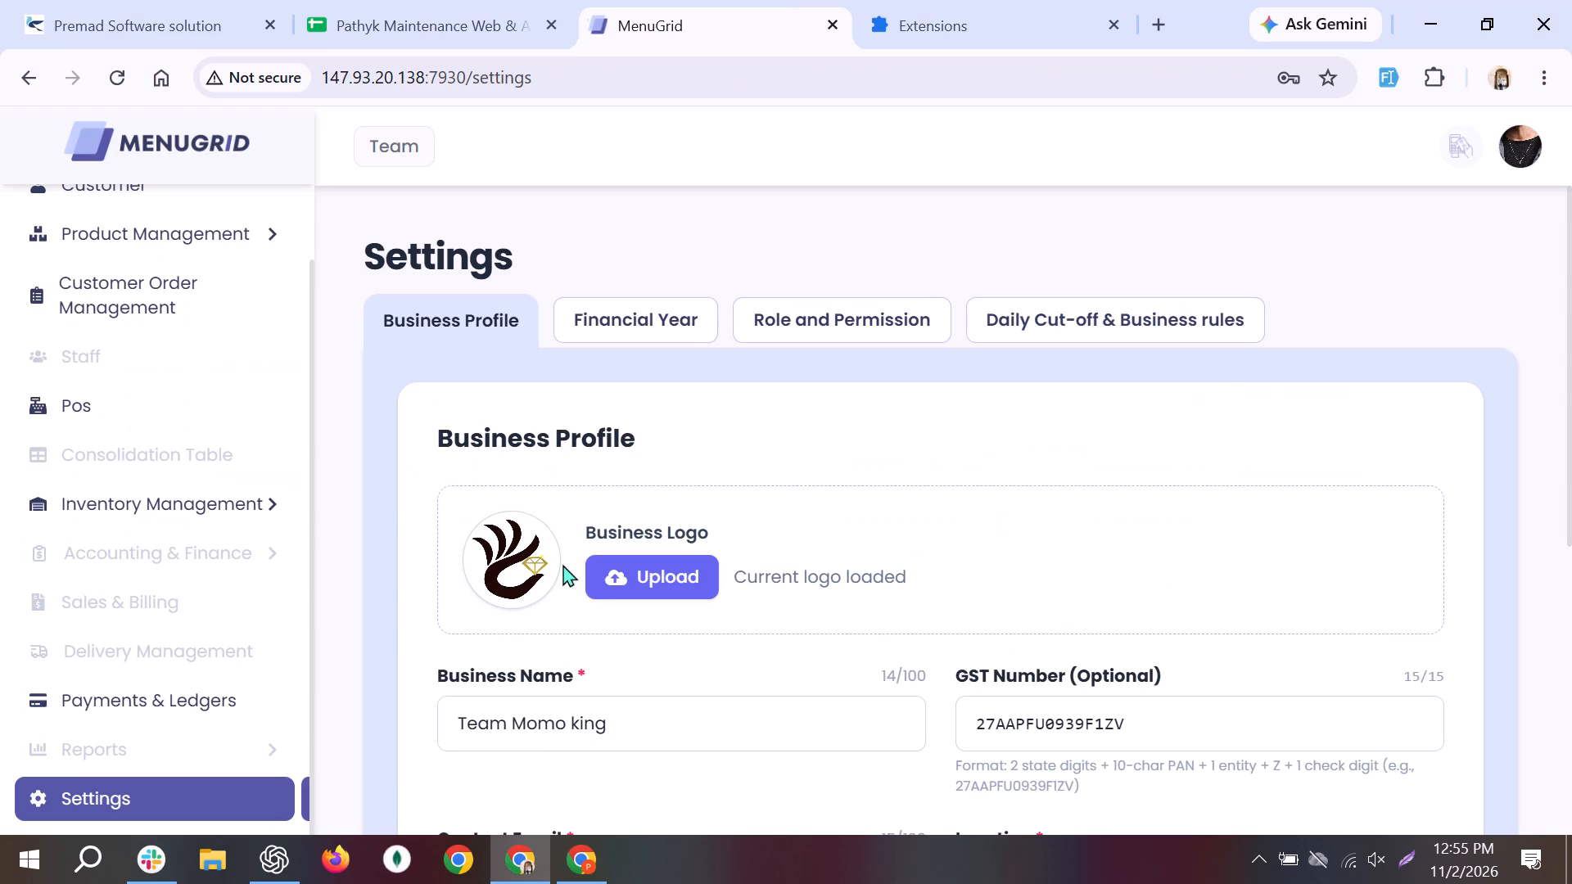
pyautogui.hotkey('alt', 'Tab')
pyautogui.write('ine')
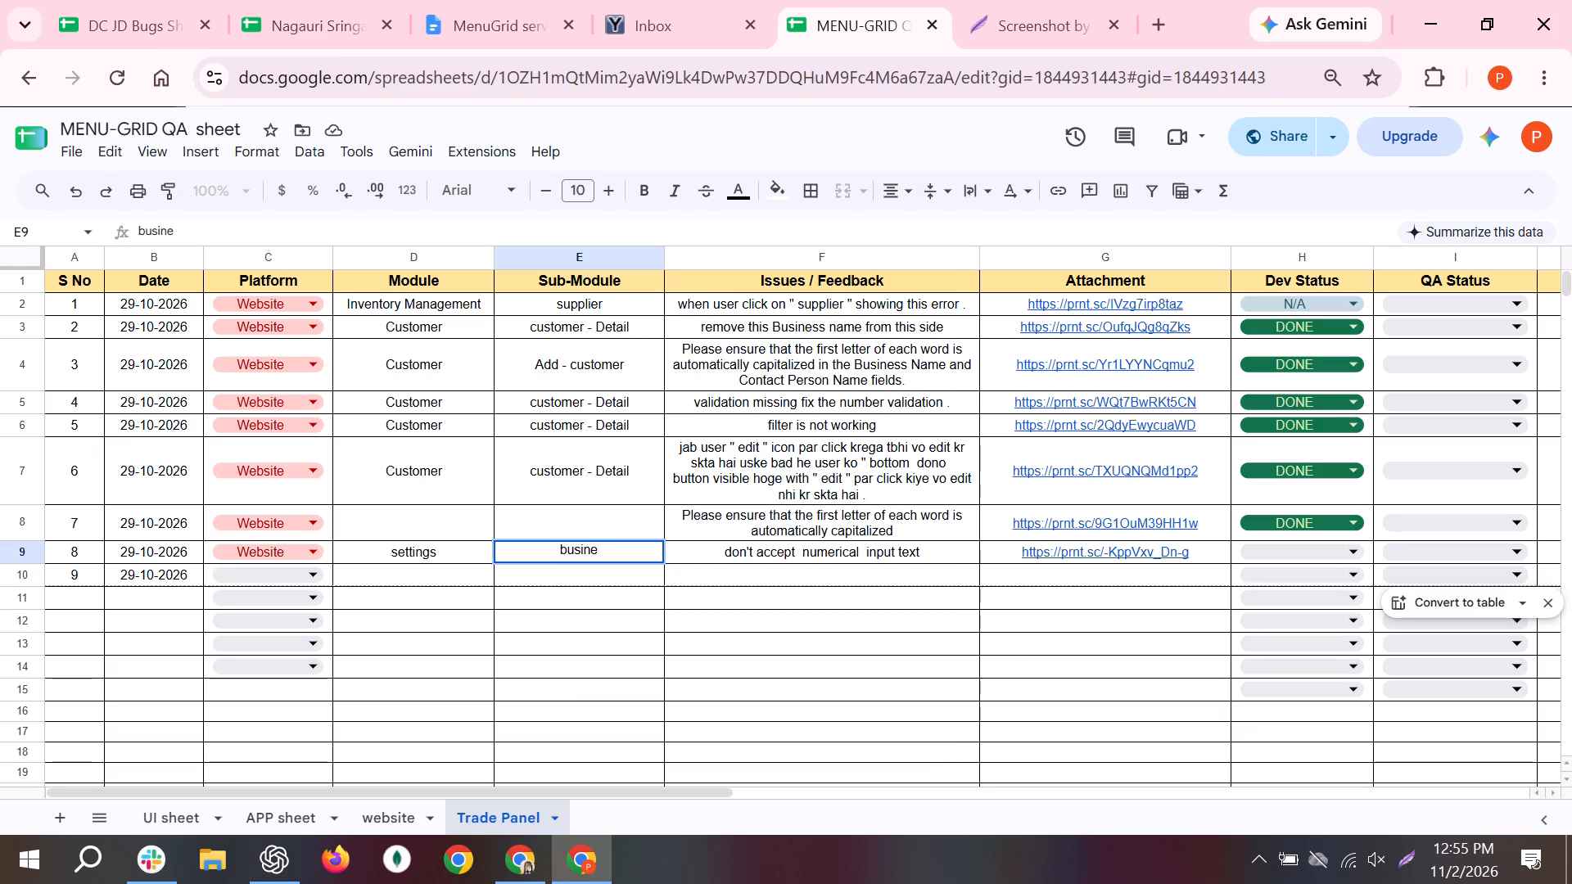
pyautogui.write('ss')
pyautogui.hotkey('alt', 'Tab')
pyautogui.hotkey('alt', 'Tab')
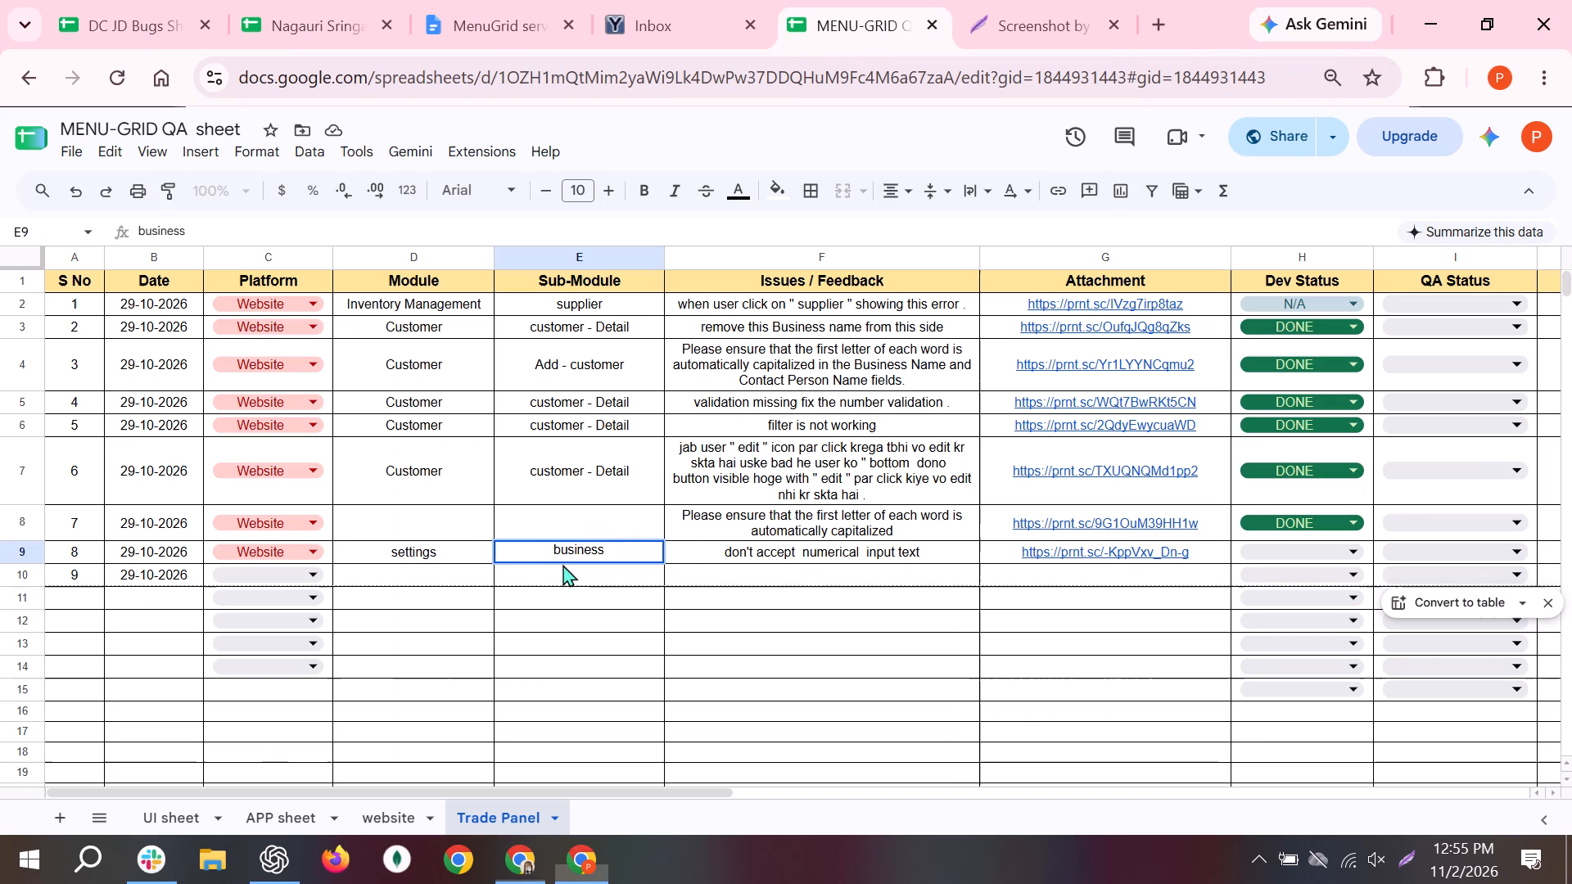
pyautogui.press('space')
pyautogui.write('produle')
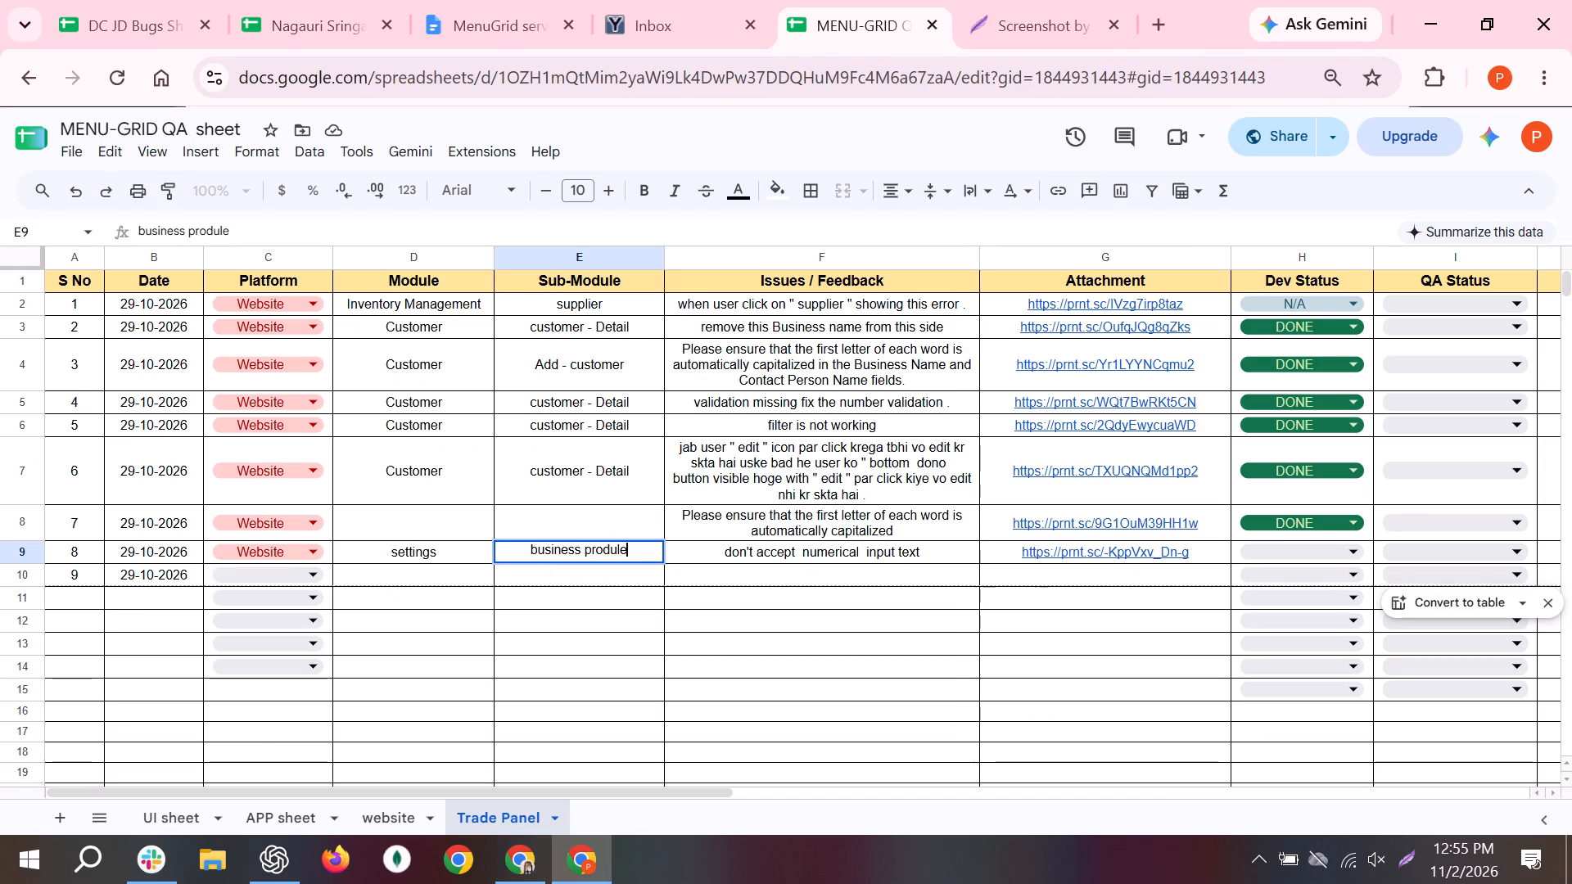
pyautogui.press('BackSpace')
pyautogui.press('BackSpace')
pyautogui.press('BackSpace')
pyautogui.press('BackSpace')
pyautogui.write('file')
pyautogui.press('Return')
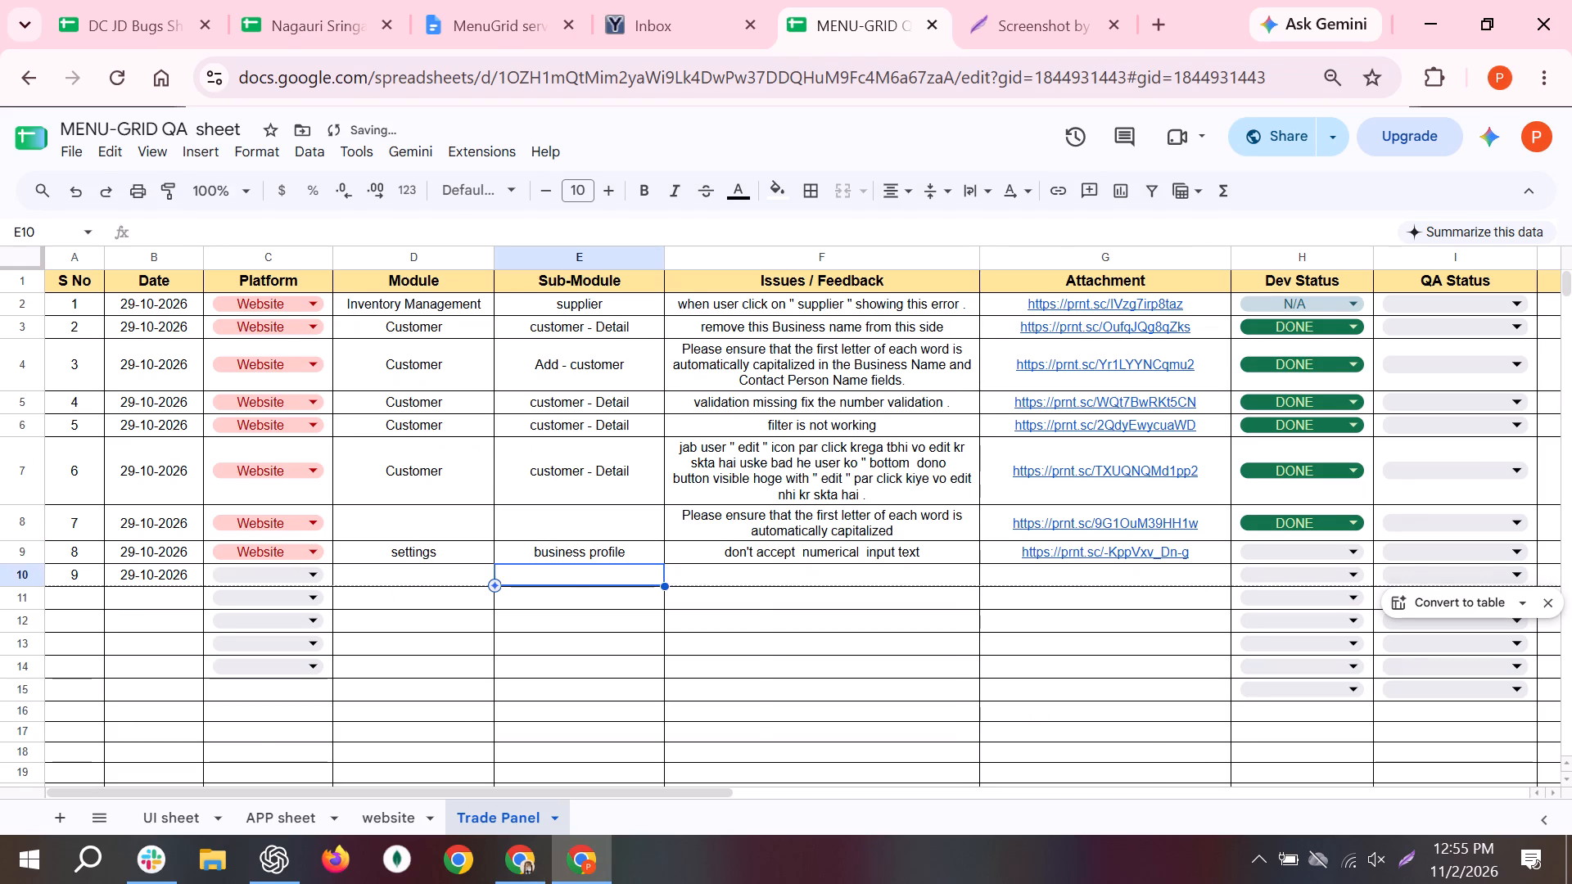
# Return to MenuGrid's Settings, reload Business Profile by way of Financial Year, and save the profile without new edits.
pyautogui.hscroll(-2, 562, 564)
pyautogui.scroll(2, 562, 564)
pyautogui.hotkey('alt', 'Tab')
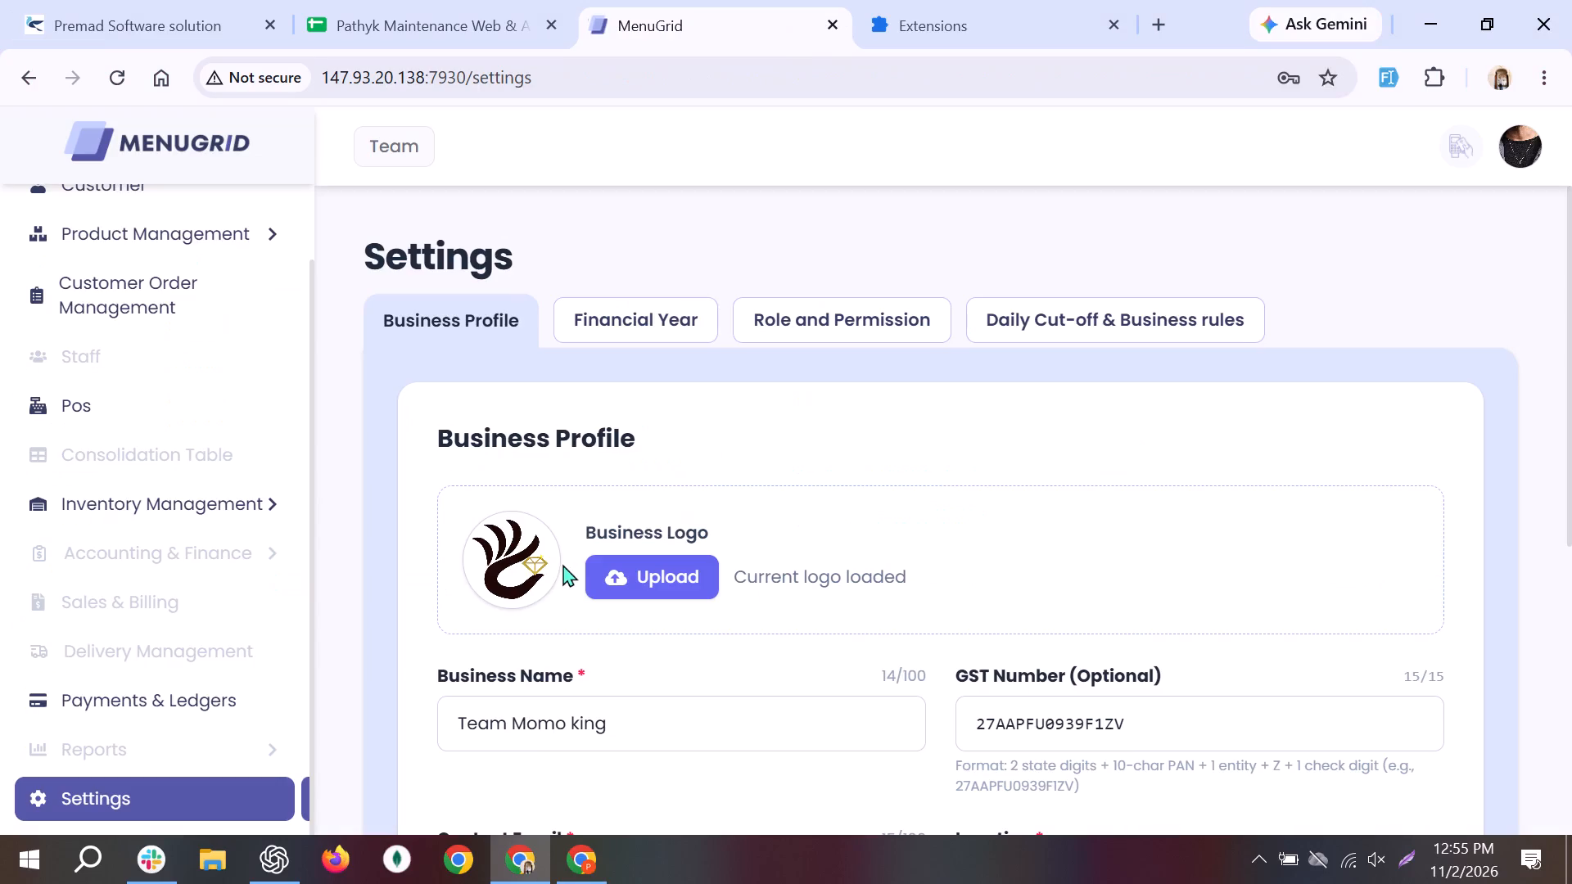
pyautogui.click(662, 316)
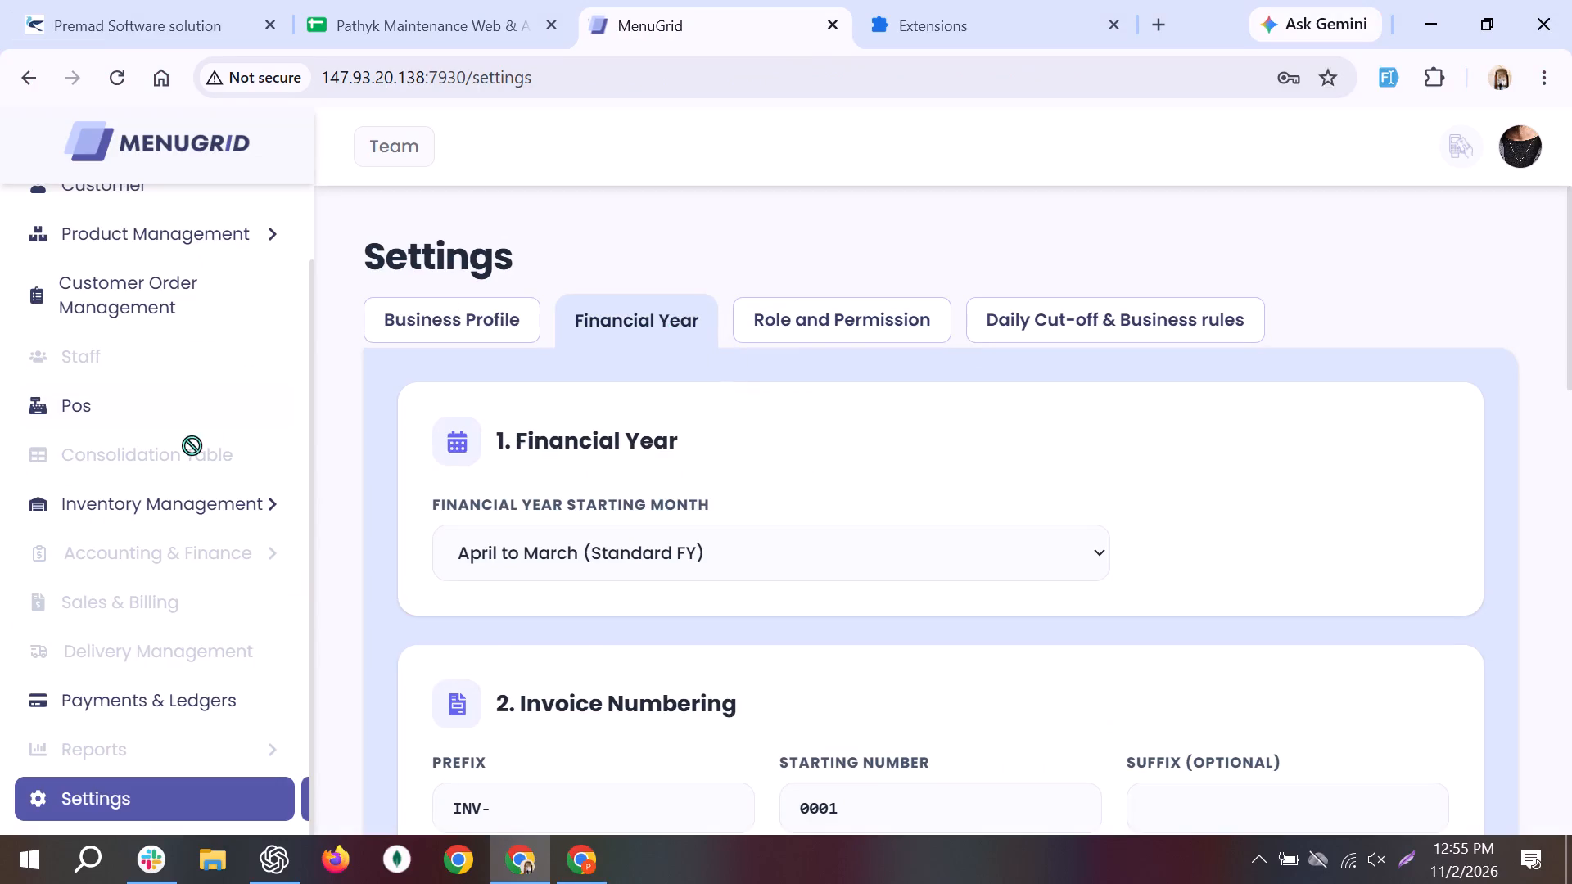
pyautogui.click(468, 332)
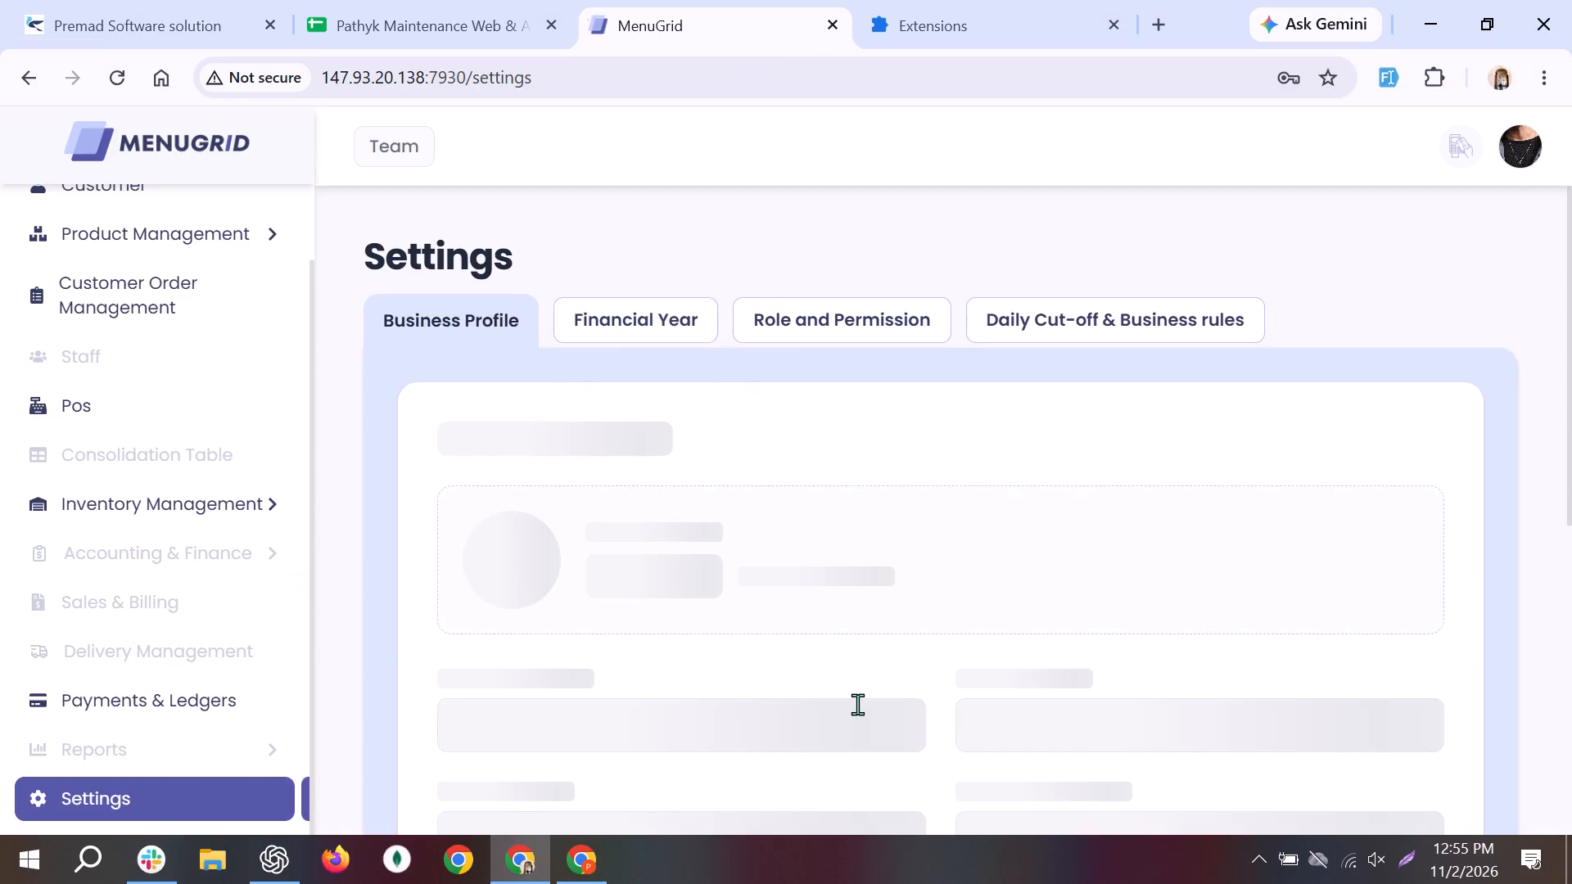
pyautogui.scroll(-4, 857, 704)
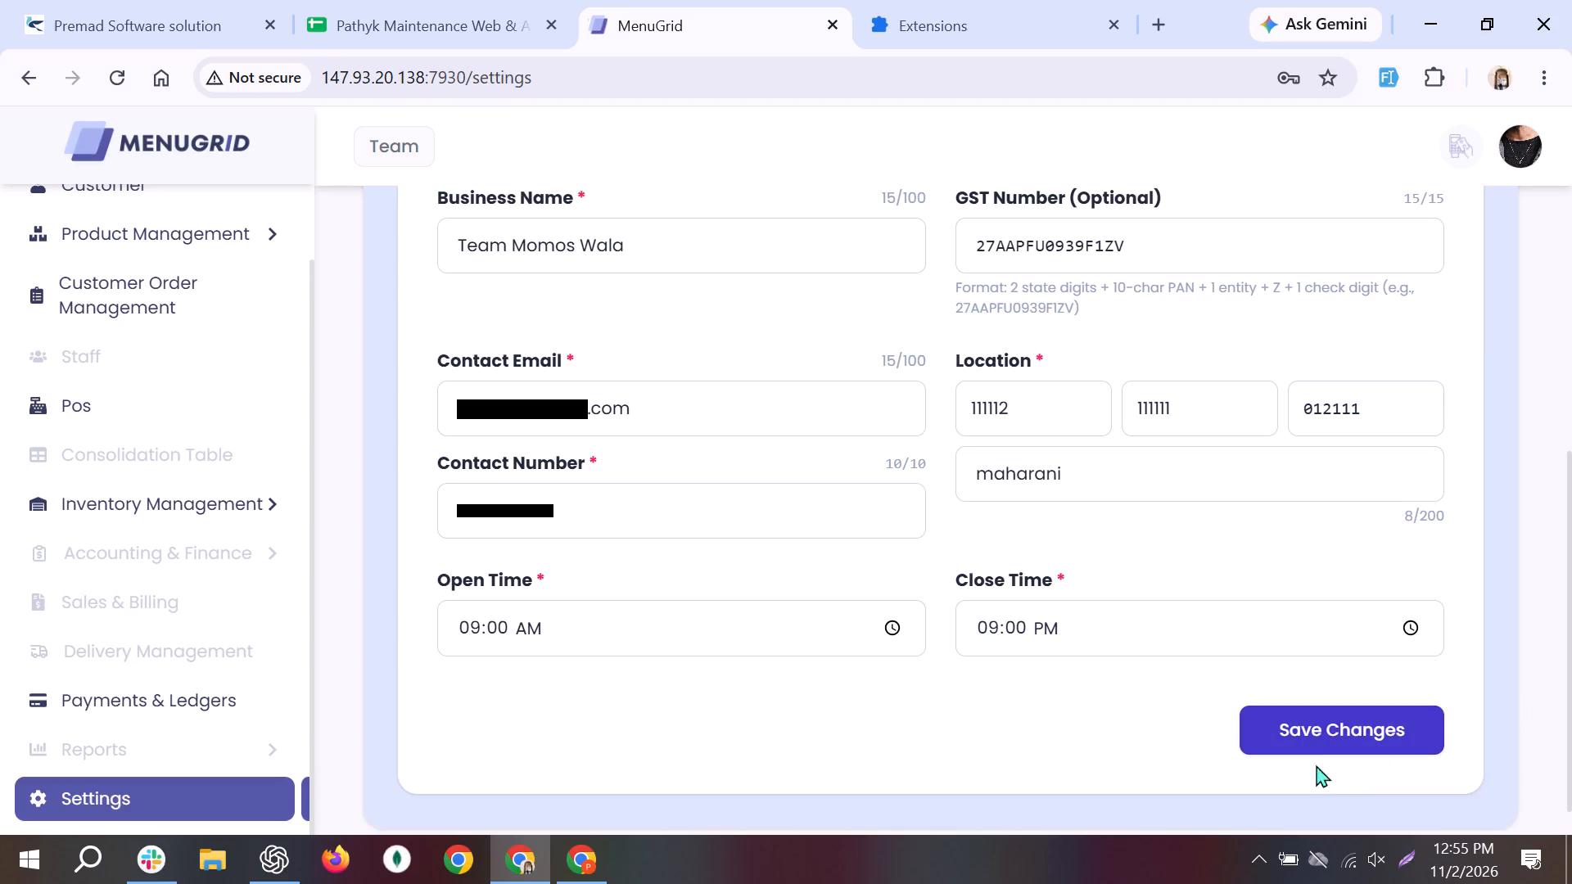
pyautogui.click(1319, 732)
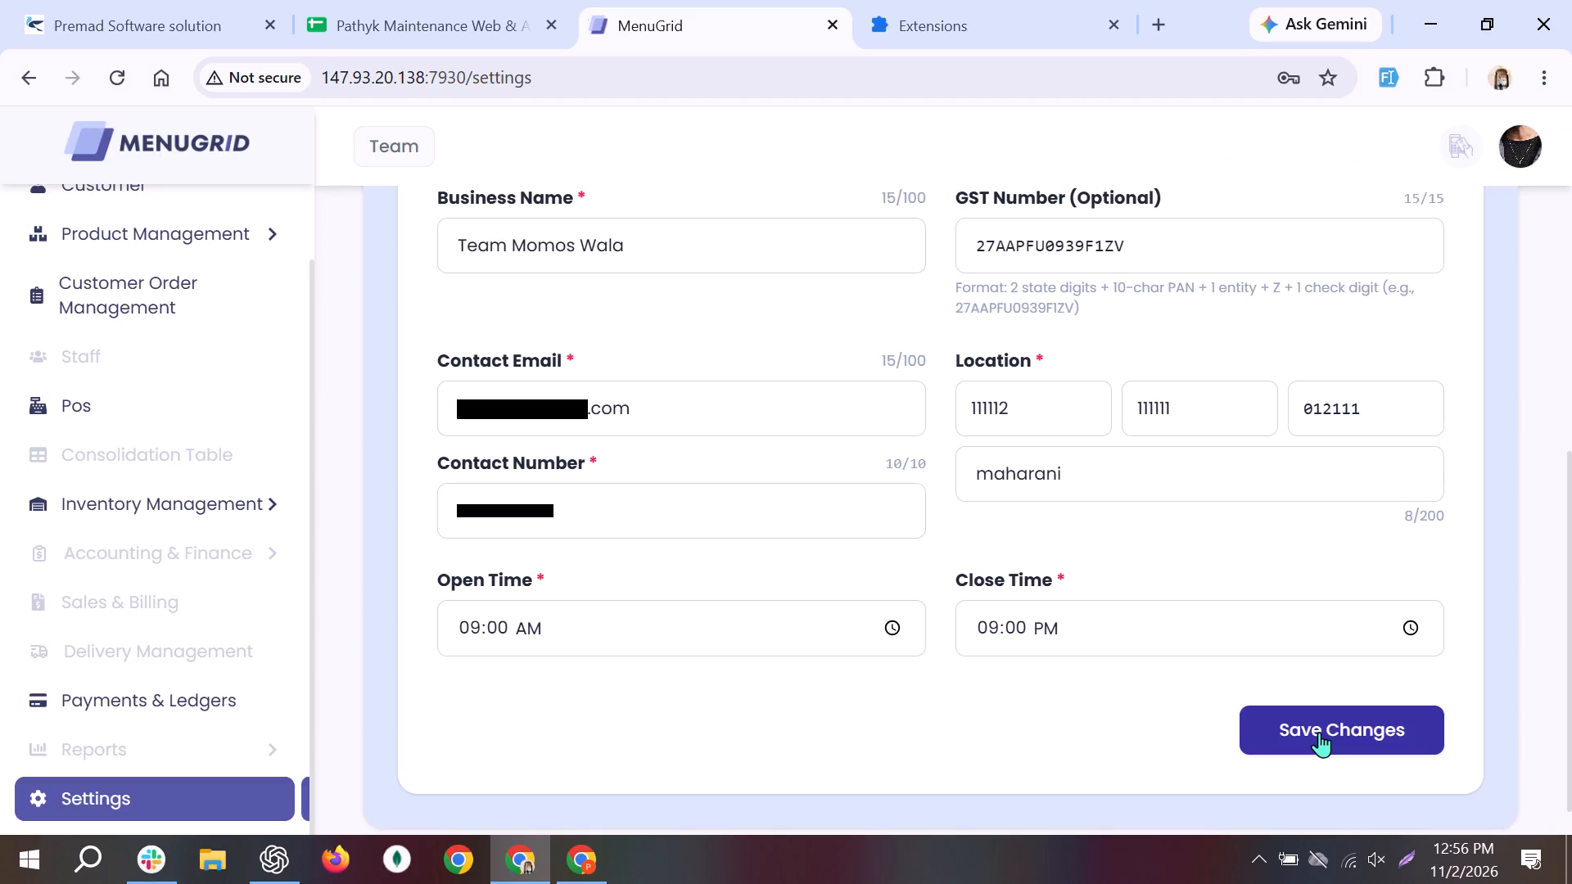
# Check the Payments & Ledgers page and Inventory Management's Inventory Stocks, Inventory Movements and Supplier pages.
pyautogui.click(161, 716)
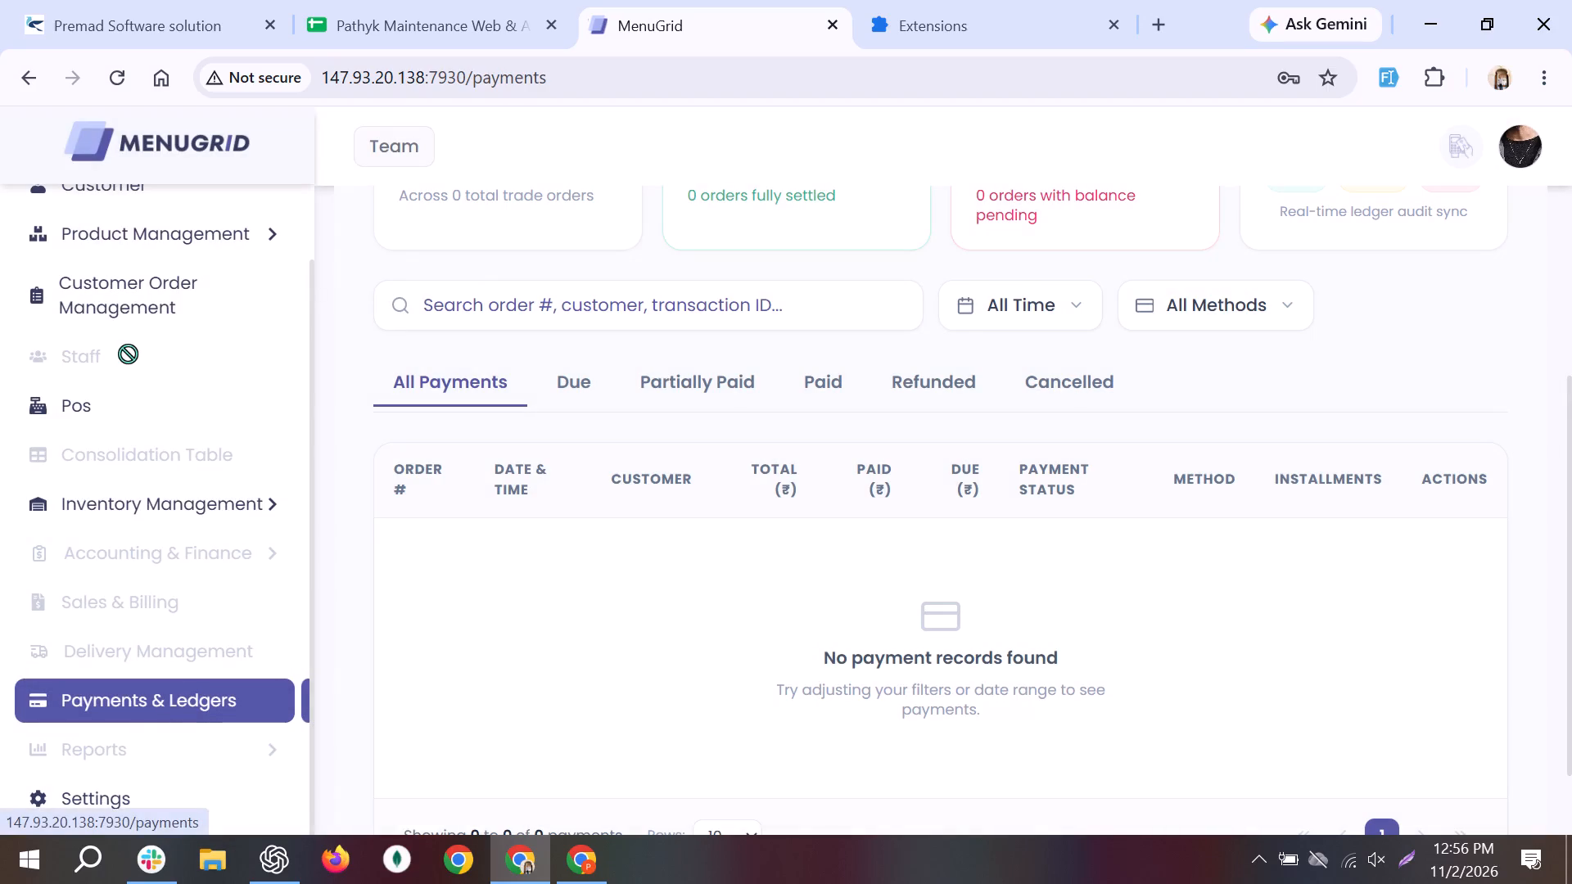
pyautogui.click(143, 506)
pyautogui.click(121, 544)
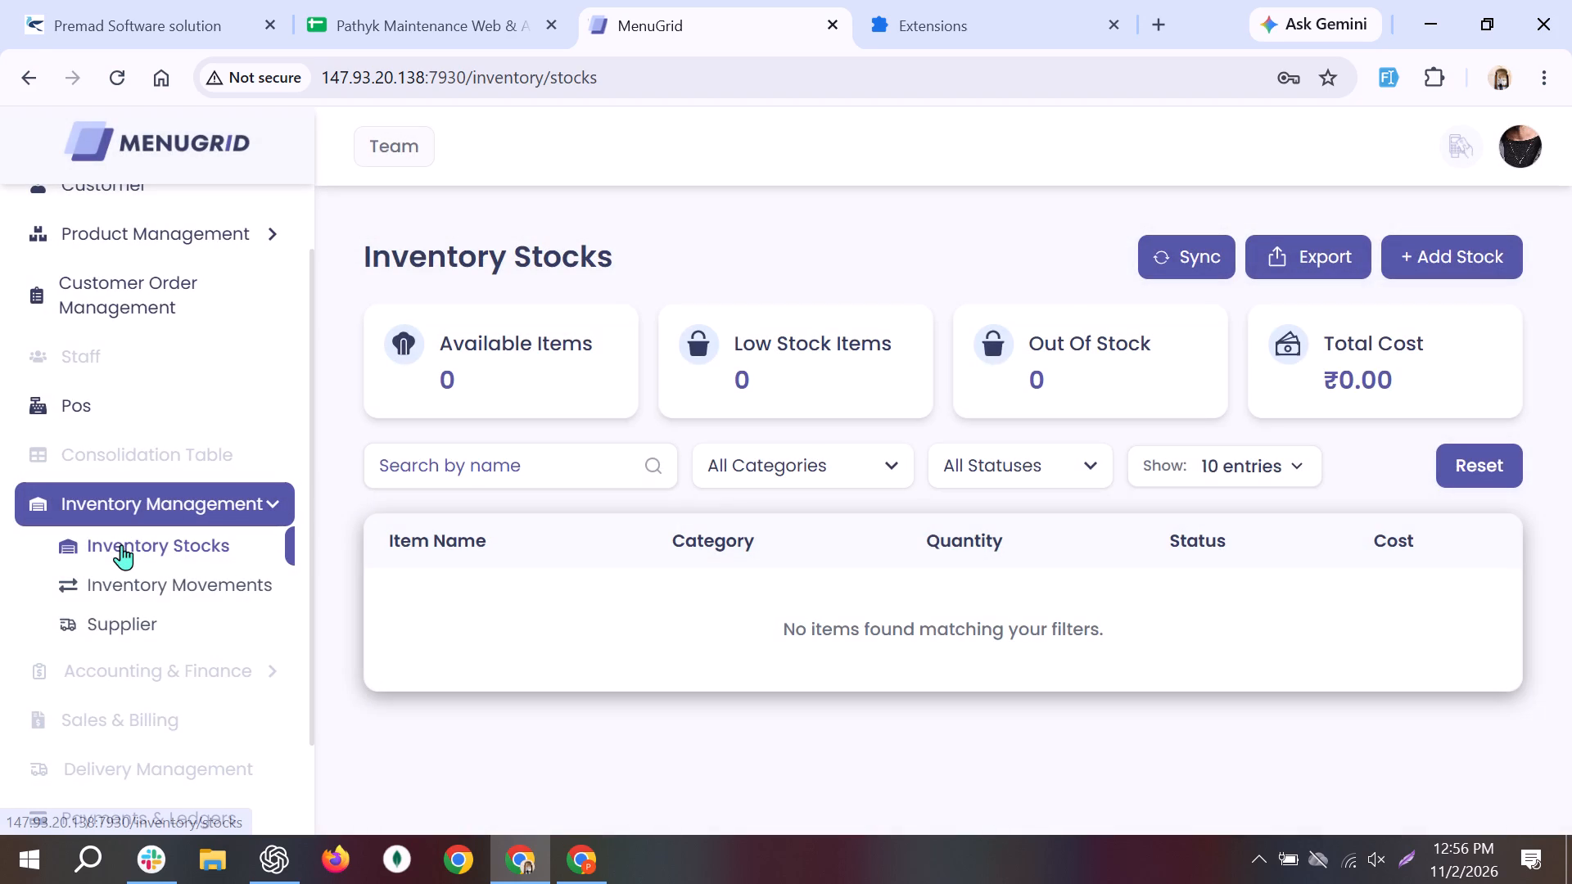
pyautogui.click(126, 589)
pyautogui.scroll(-4, 776, 618)
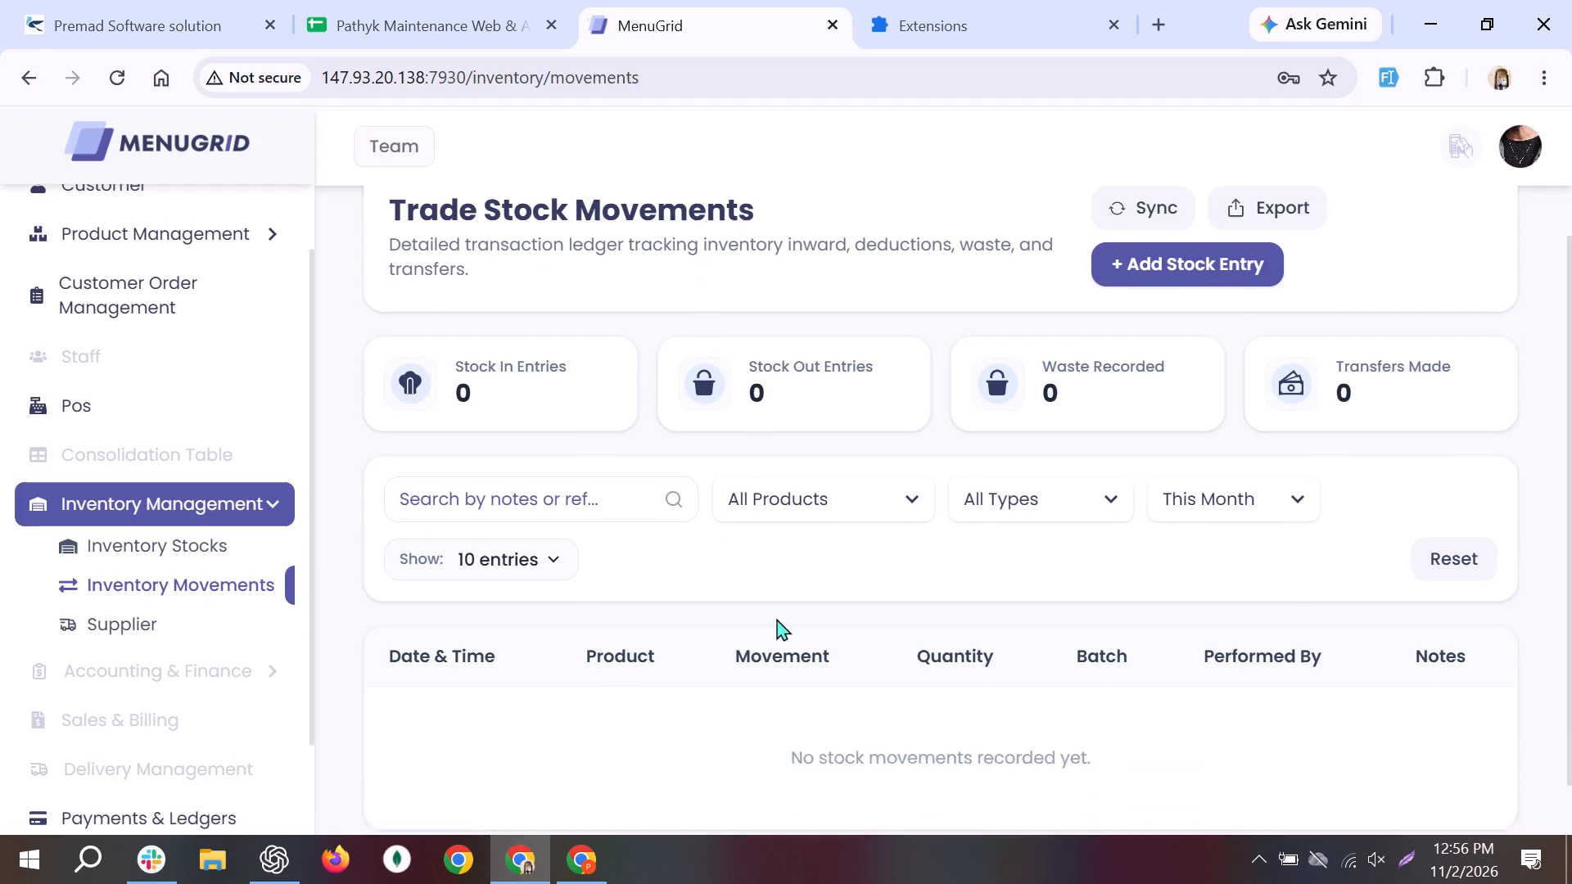
pyautogui.scroll(-4, 776, 618)
pyautogui.click(102, 630)
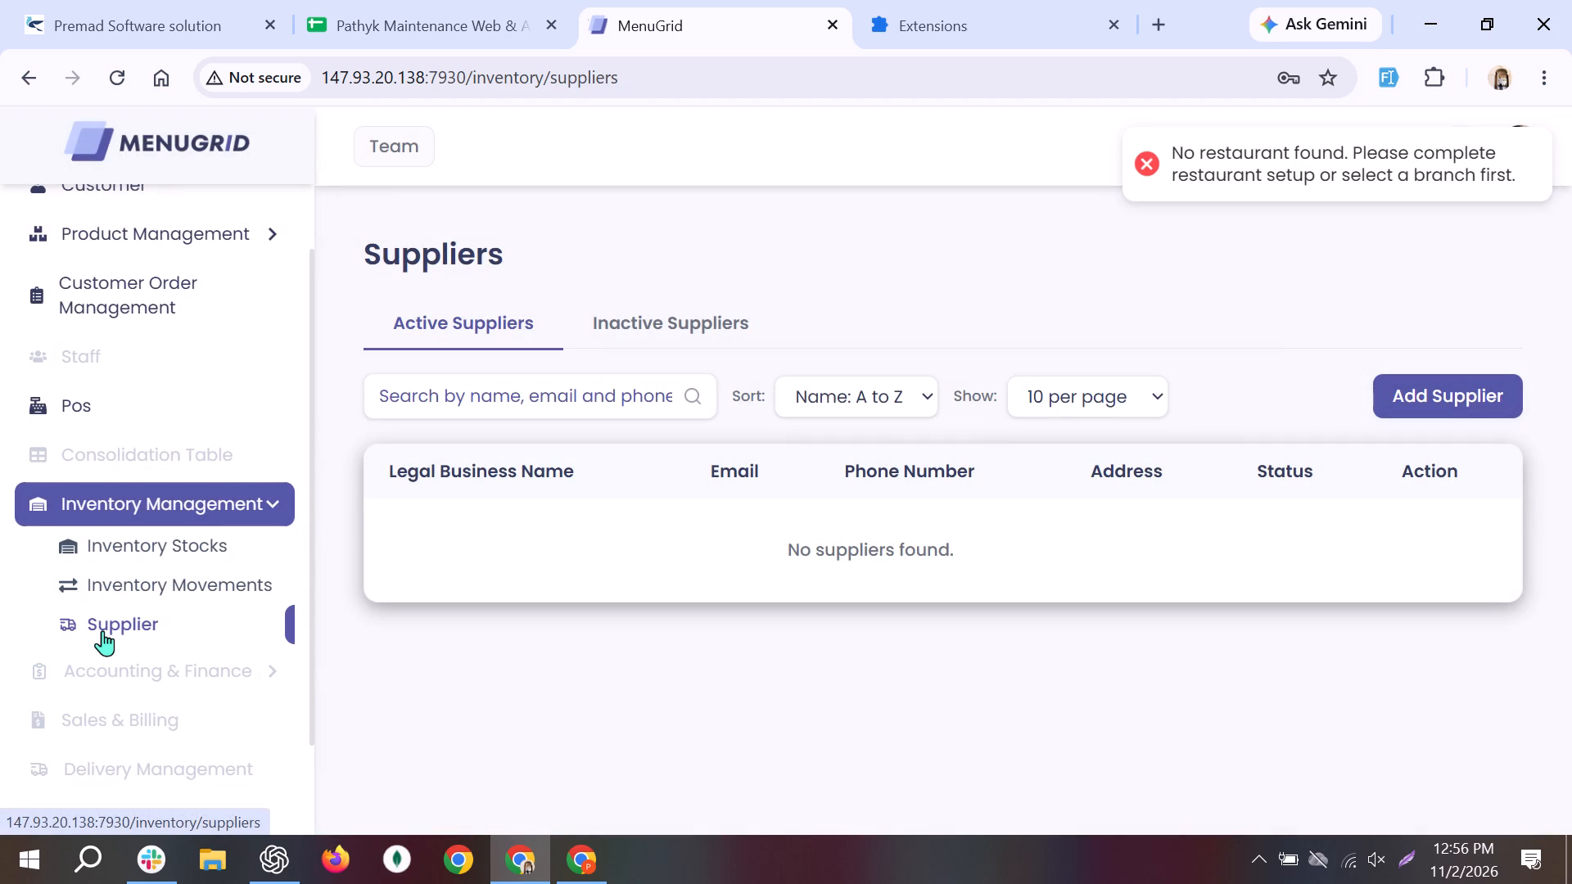
# Open the Pos module and examine its product catalog and order panel layout at browser zoom levels between 75% and 150%.
pyautogui.click(76, 411)
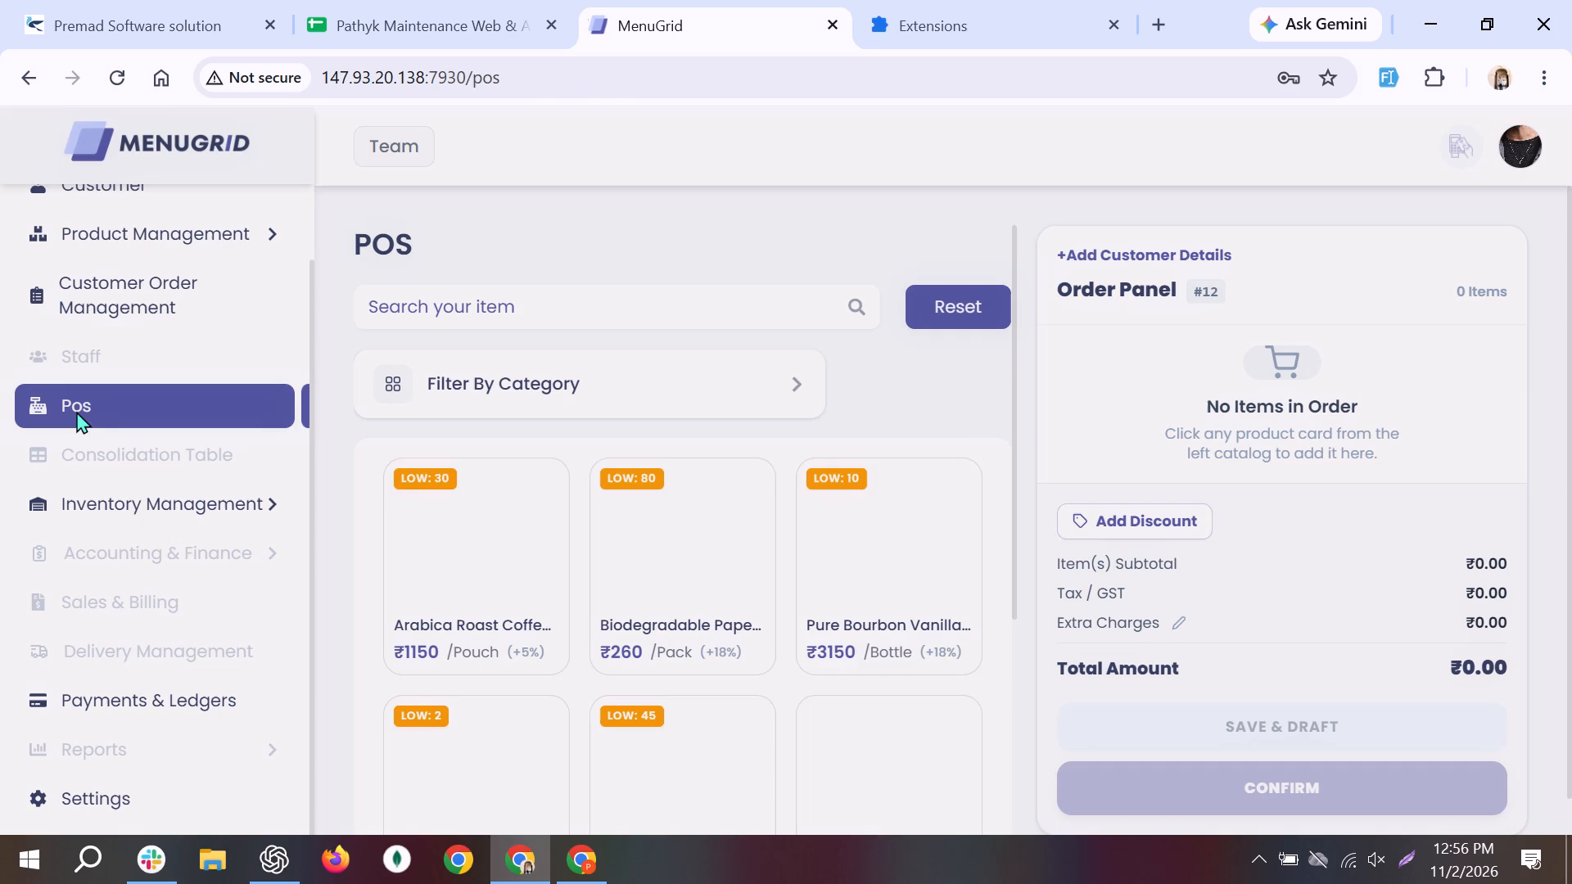
pyautogui.scroll(-1, 861, 566)
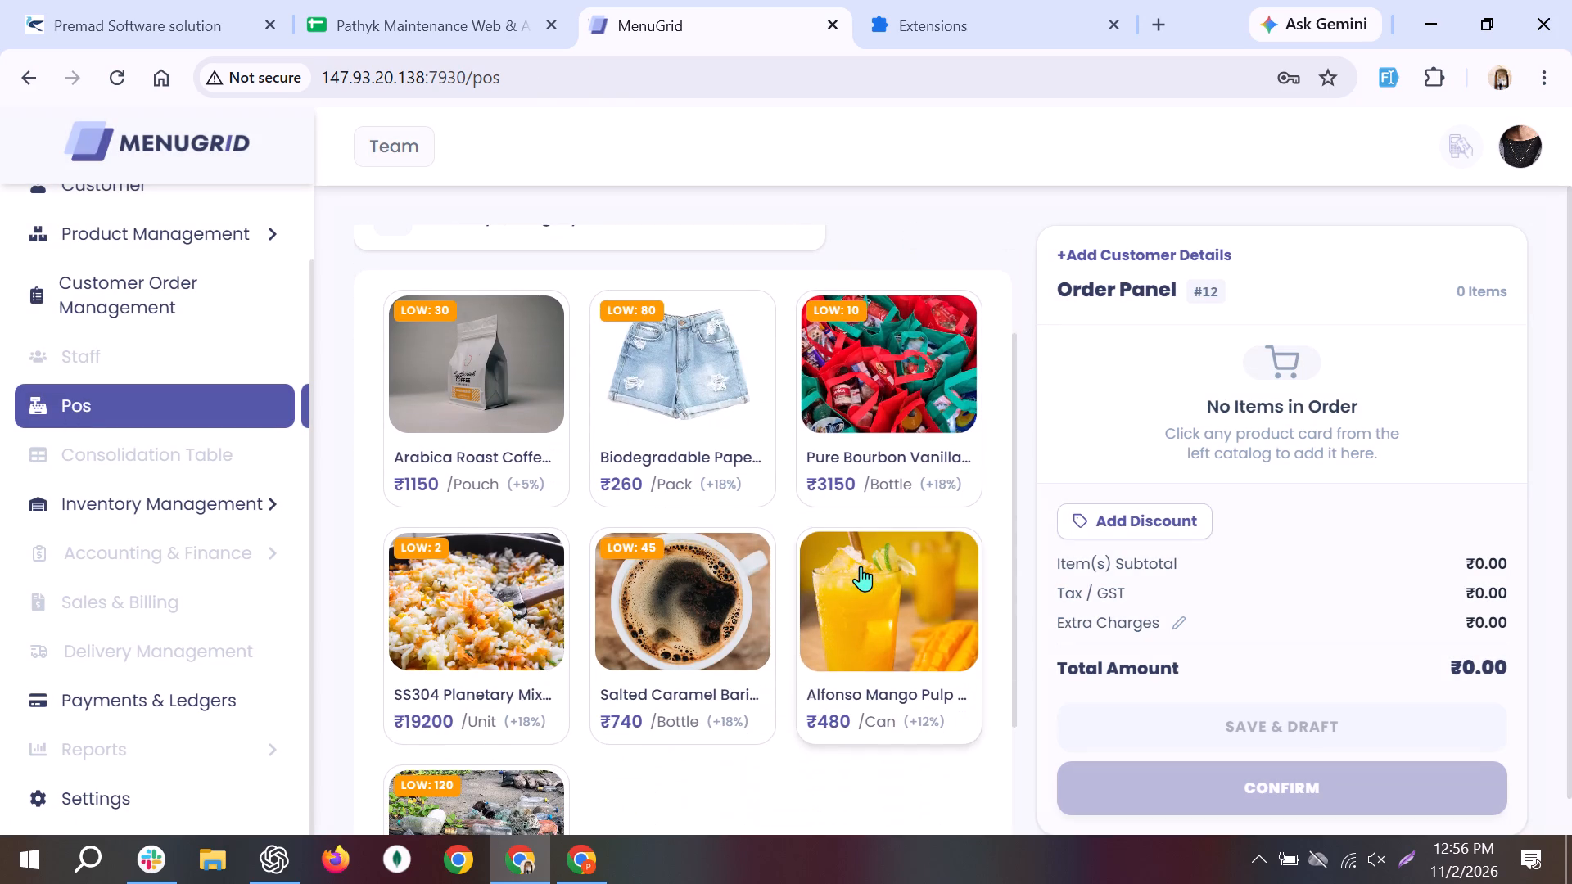
pyautogui.keyDown('ctrl'); pyautogui.scroll(-3, 861, 566); pyautogui.keyUp('ctrl')
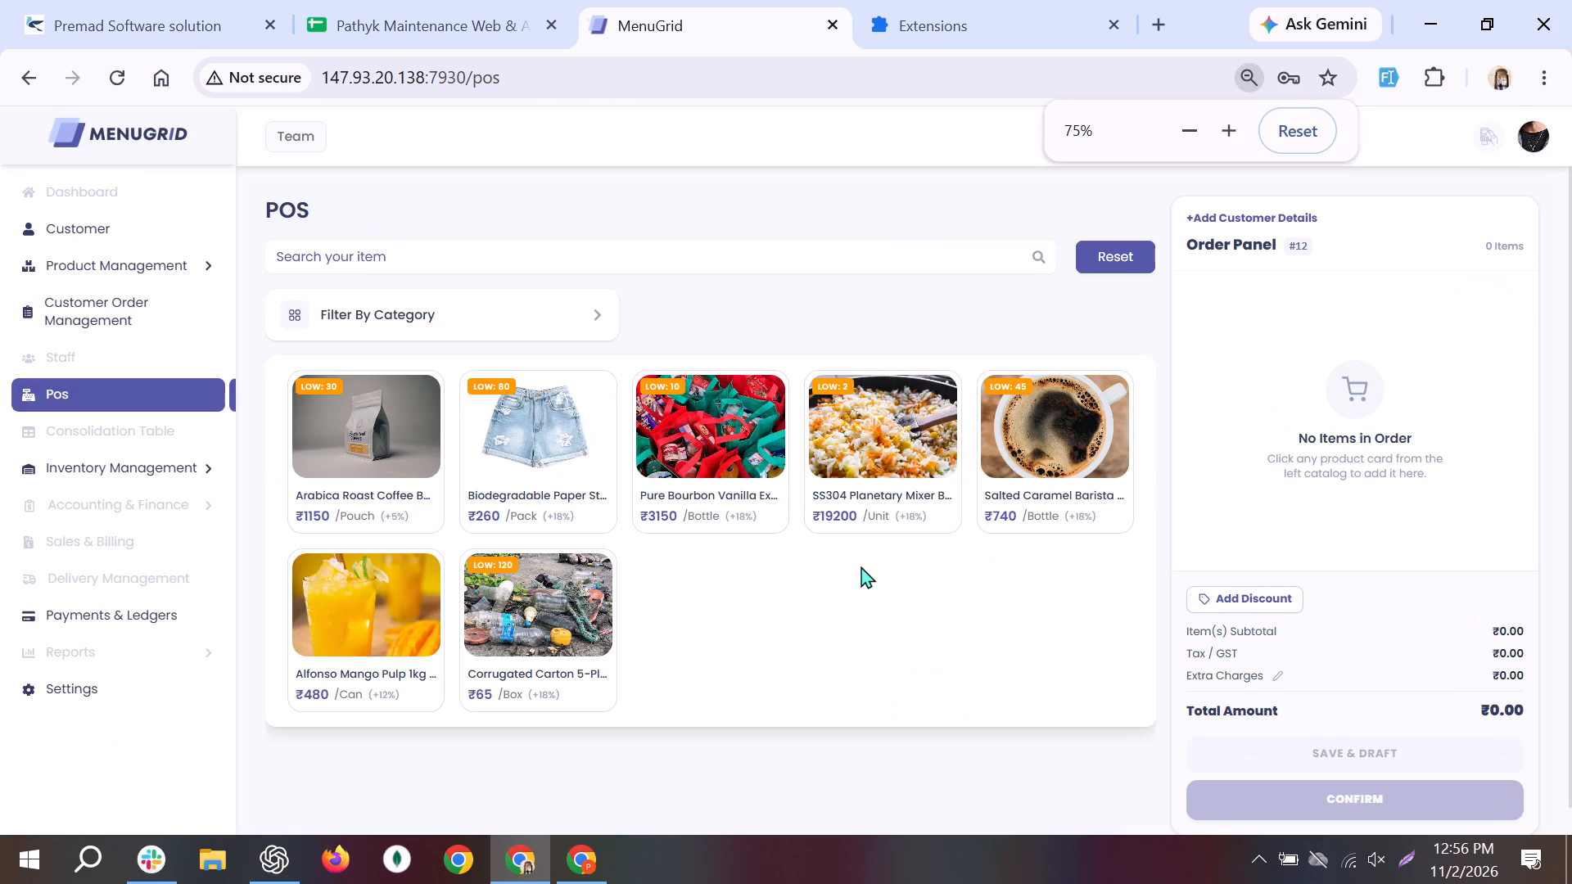
pyautogui.keyDown('ctrl'); pyautogui.scroll(4, 861, 566); pyautogui.keyUp('ctrl')
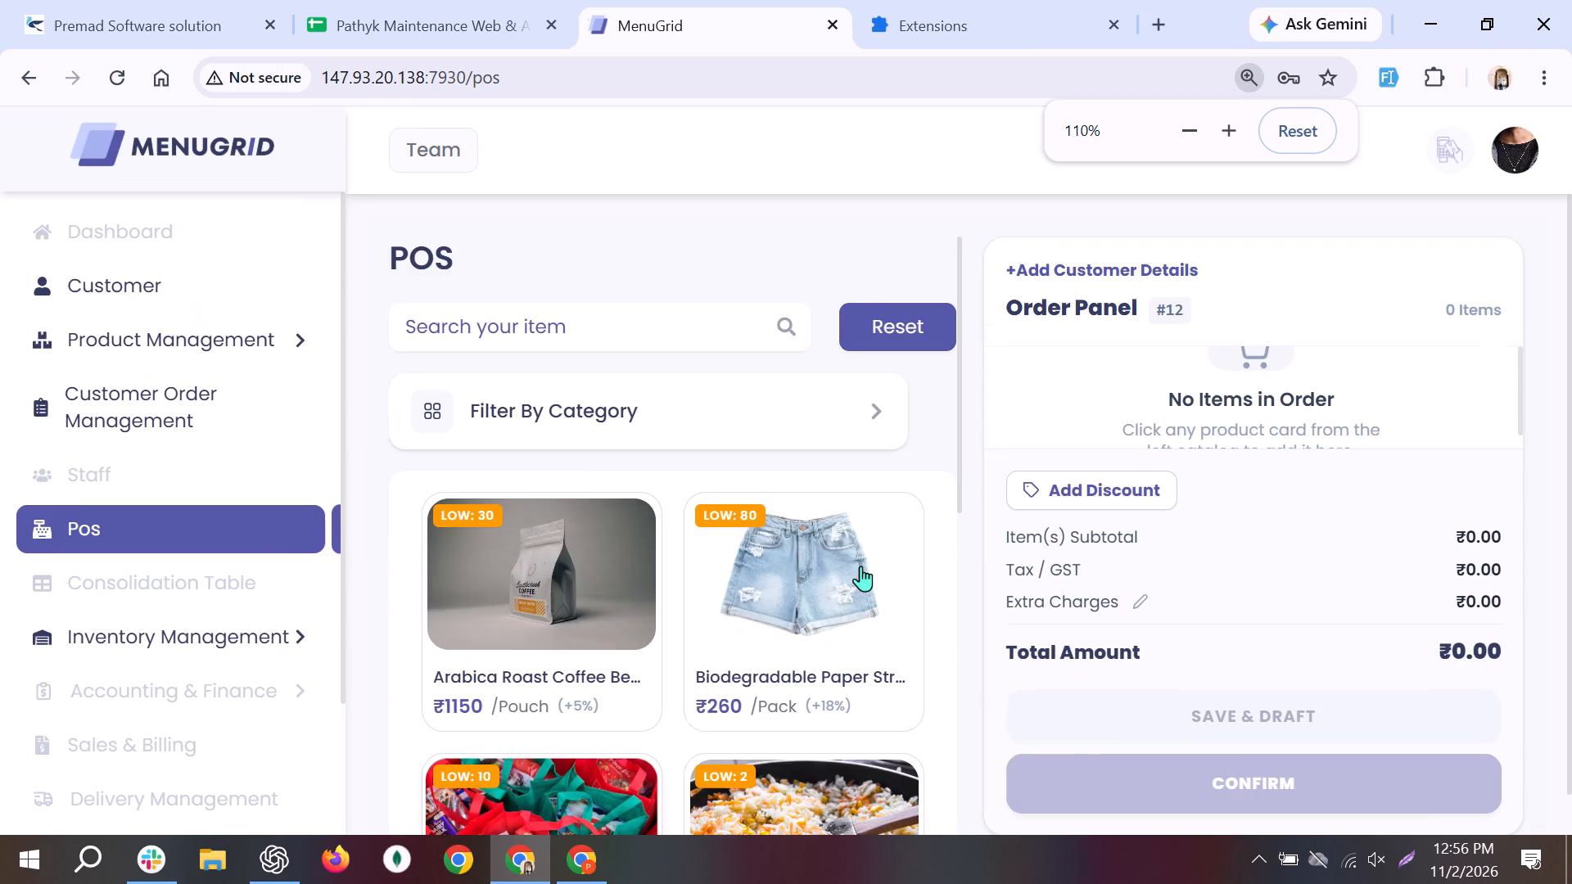
pyautogui.keyDown('ctrl'); pyautogui.scroll(2, 861, 566); pyautogui.keyUp('ctrl')
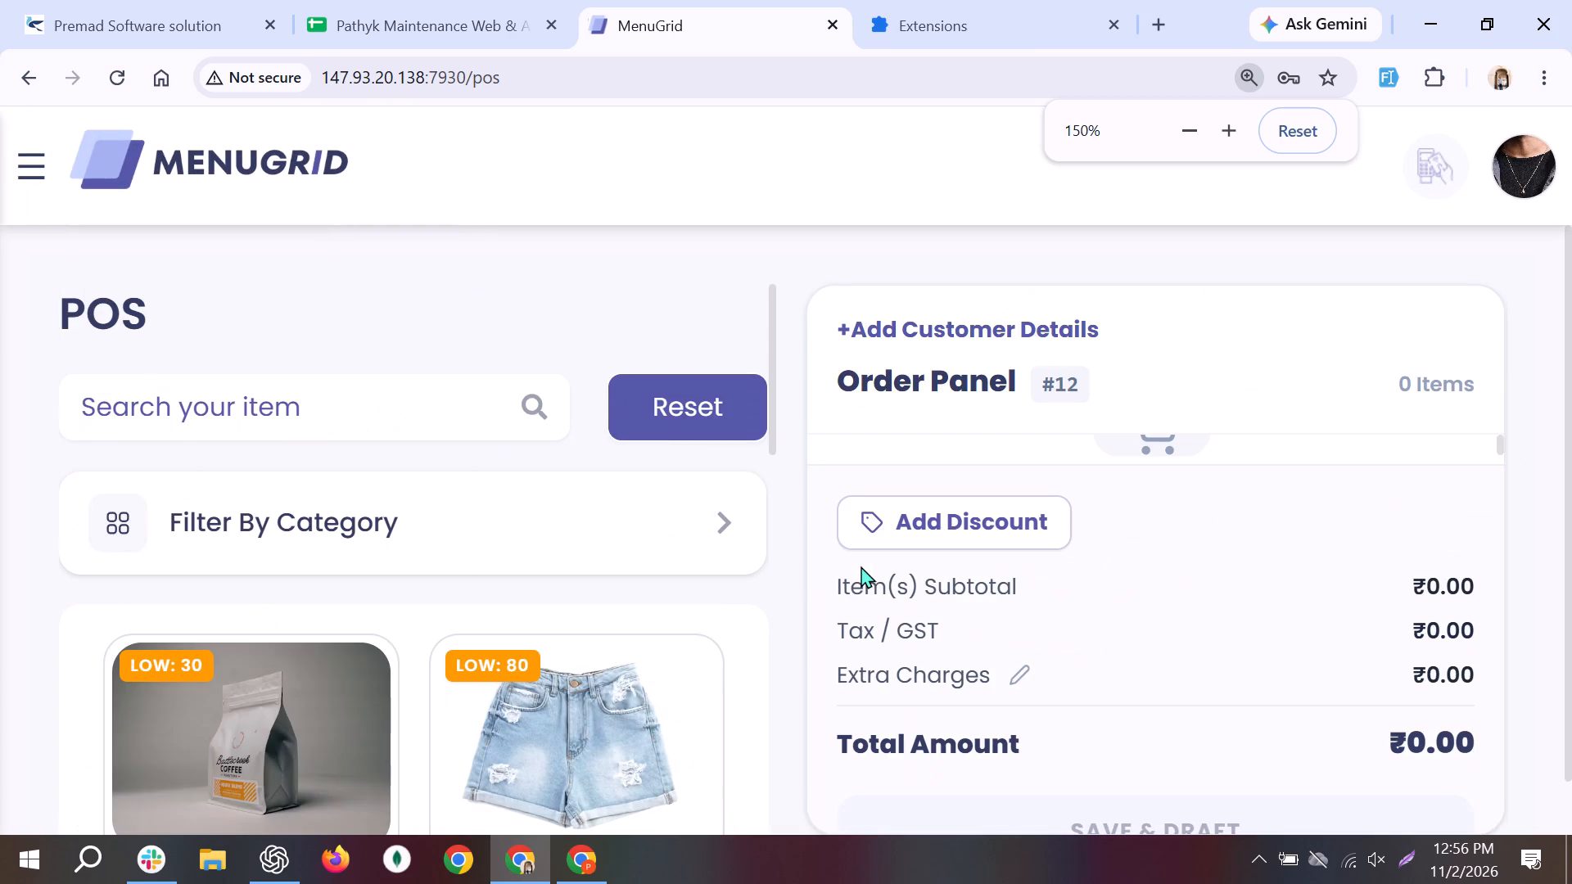
pyautogui.scroll(-15, 465, 662)
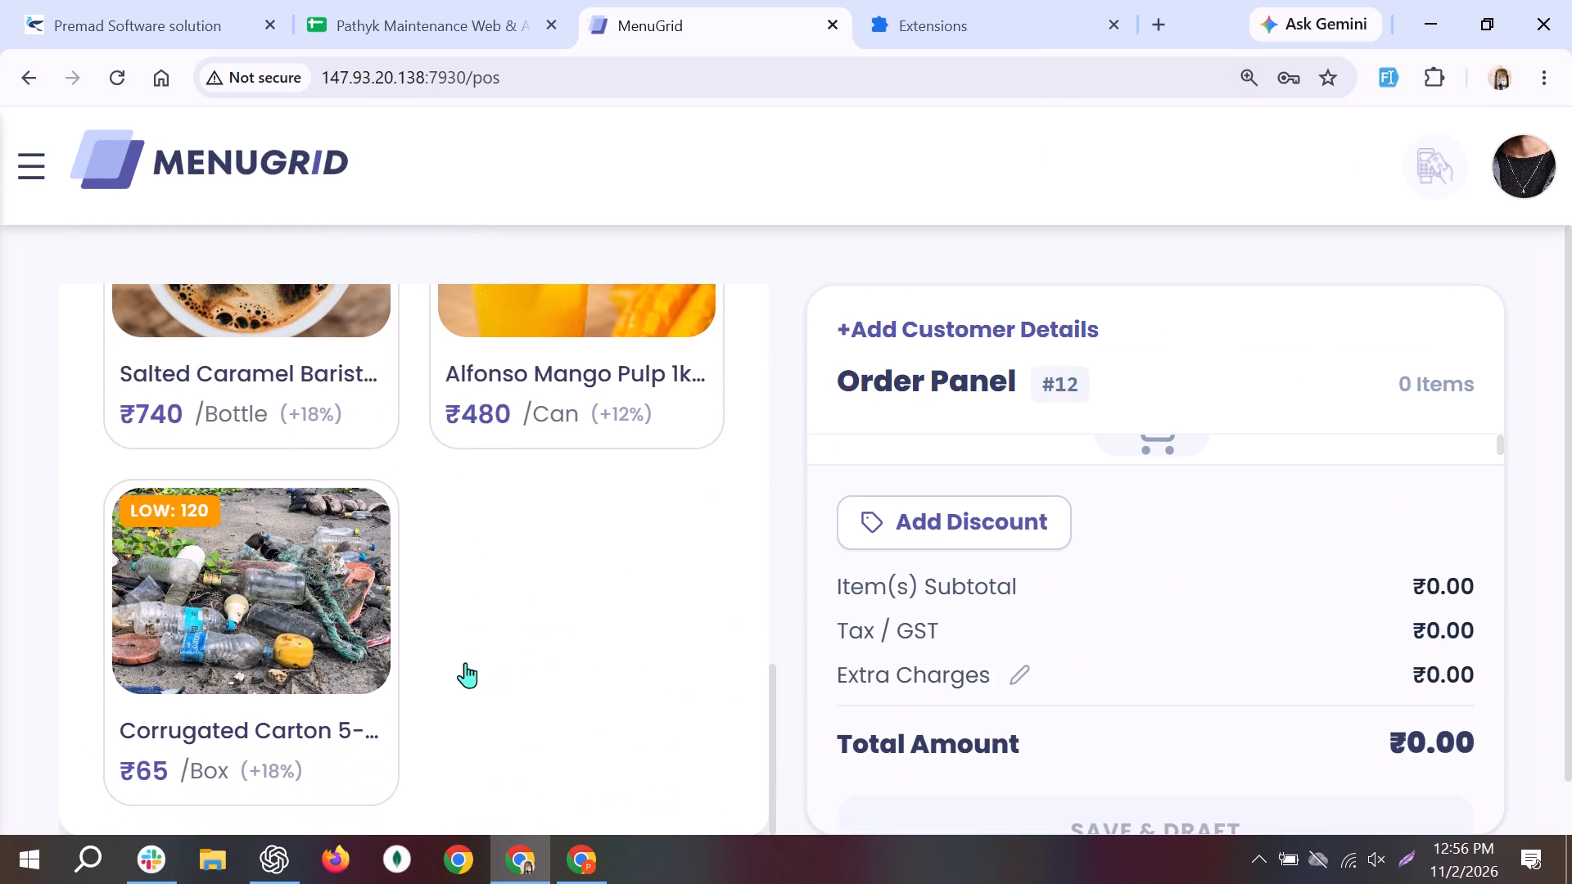
pyautogui.scroll(-13, 465, 662)
pyautogui.keyDown('ctrl'); pyautogui.scroll(2, 465, 662); pyautogui.keyUp('ctrl')
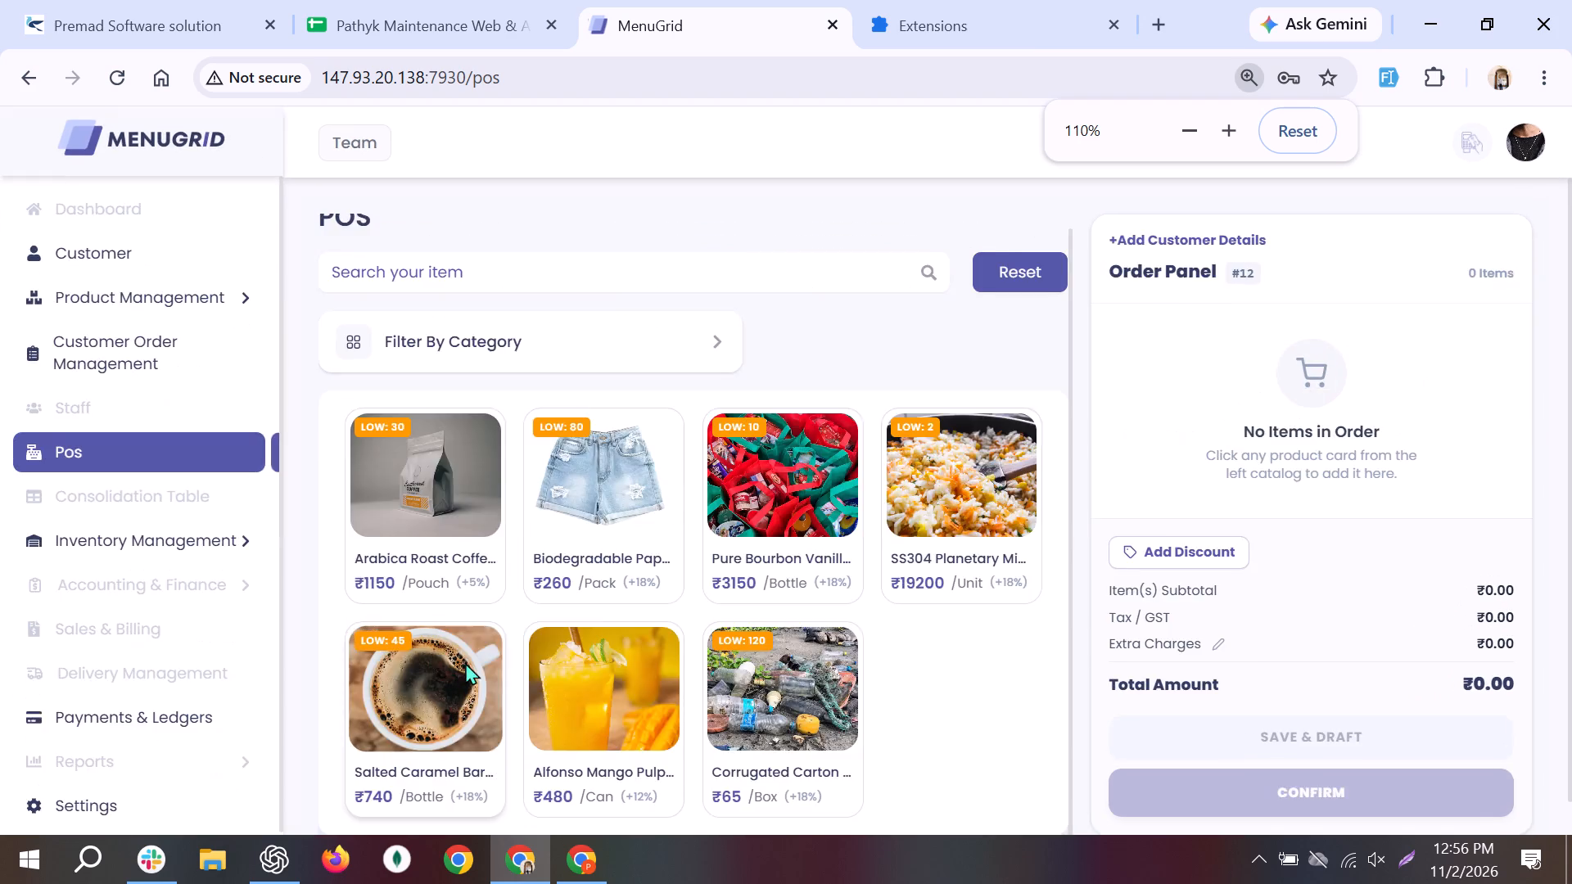
pyautogui.keyDown('ctrl'); pyautogui.scroll(2, 465, 662); pyautogui.keyUp('ctrl')
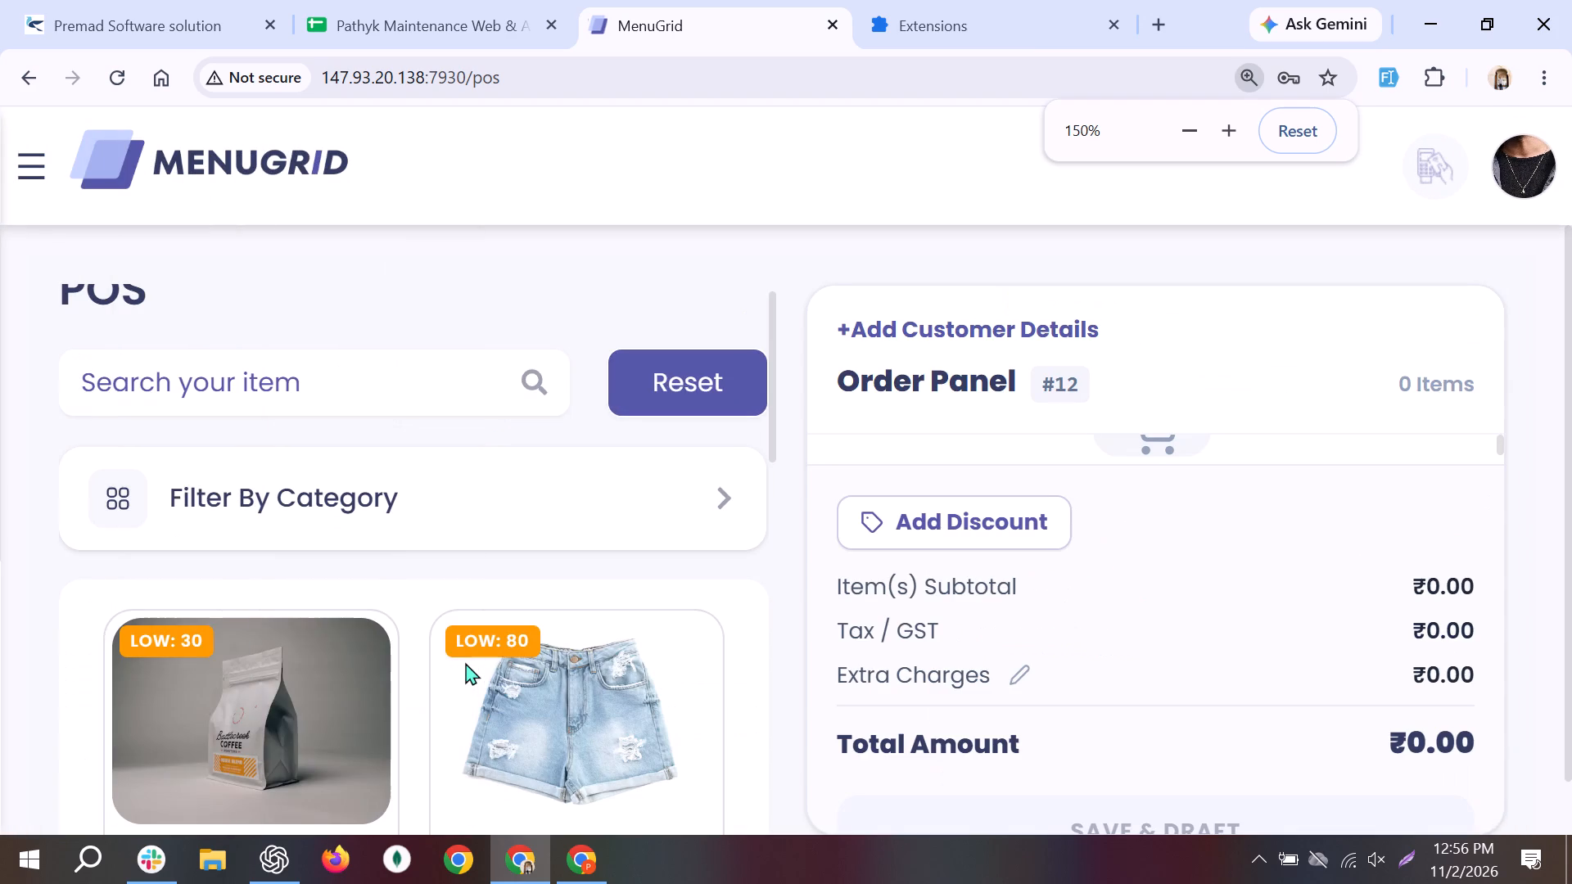
# Examine how the POS product catalog and order area rearrange at enlarged browser zoom levels between 125% and 250%.
pyautogui.scroll(-2, 465, 662)
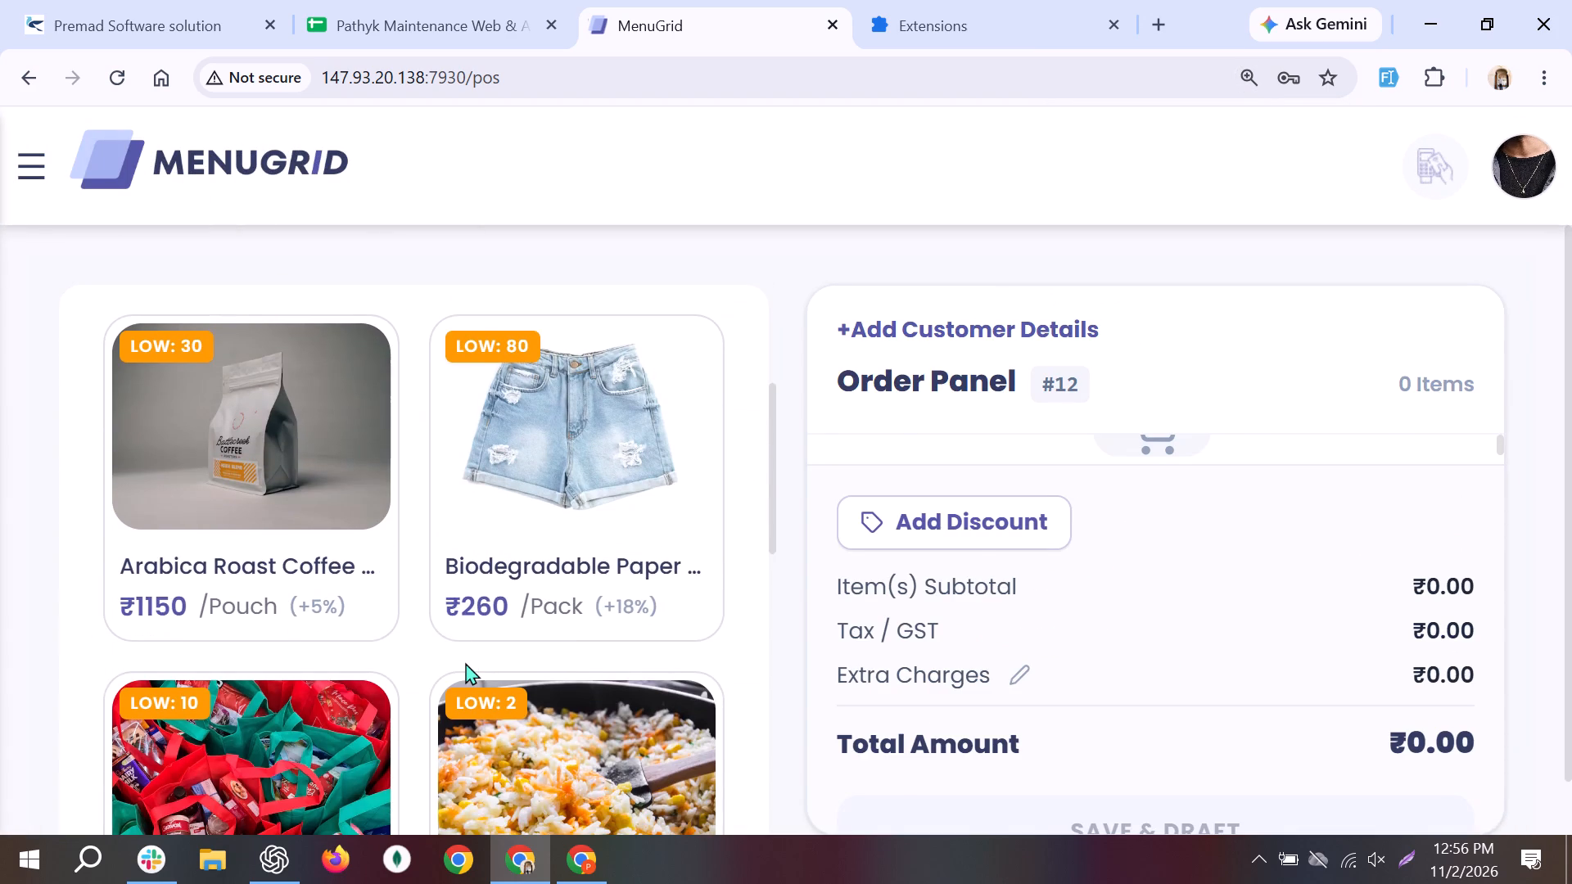
pyautogui.keyDown('ctrl'); pyautogui.scroll(-1, 465, 662); pyautogui.keyUp('ctrl')
pyautogui.scroll(-7, 465, 662)
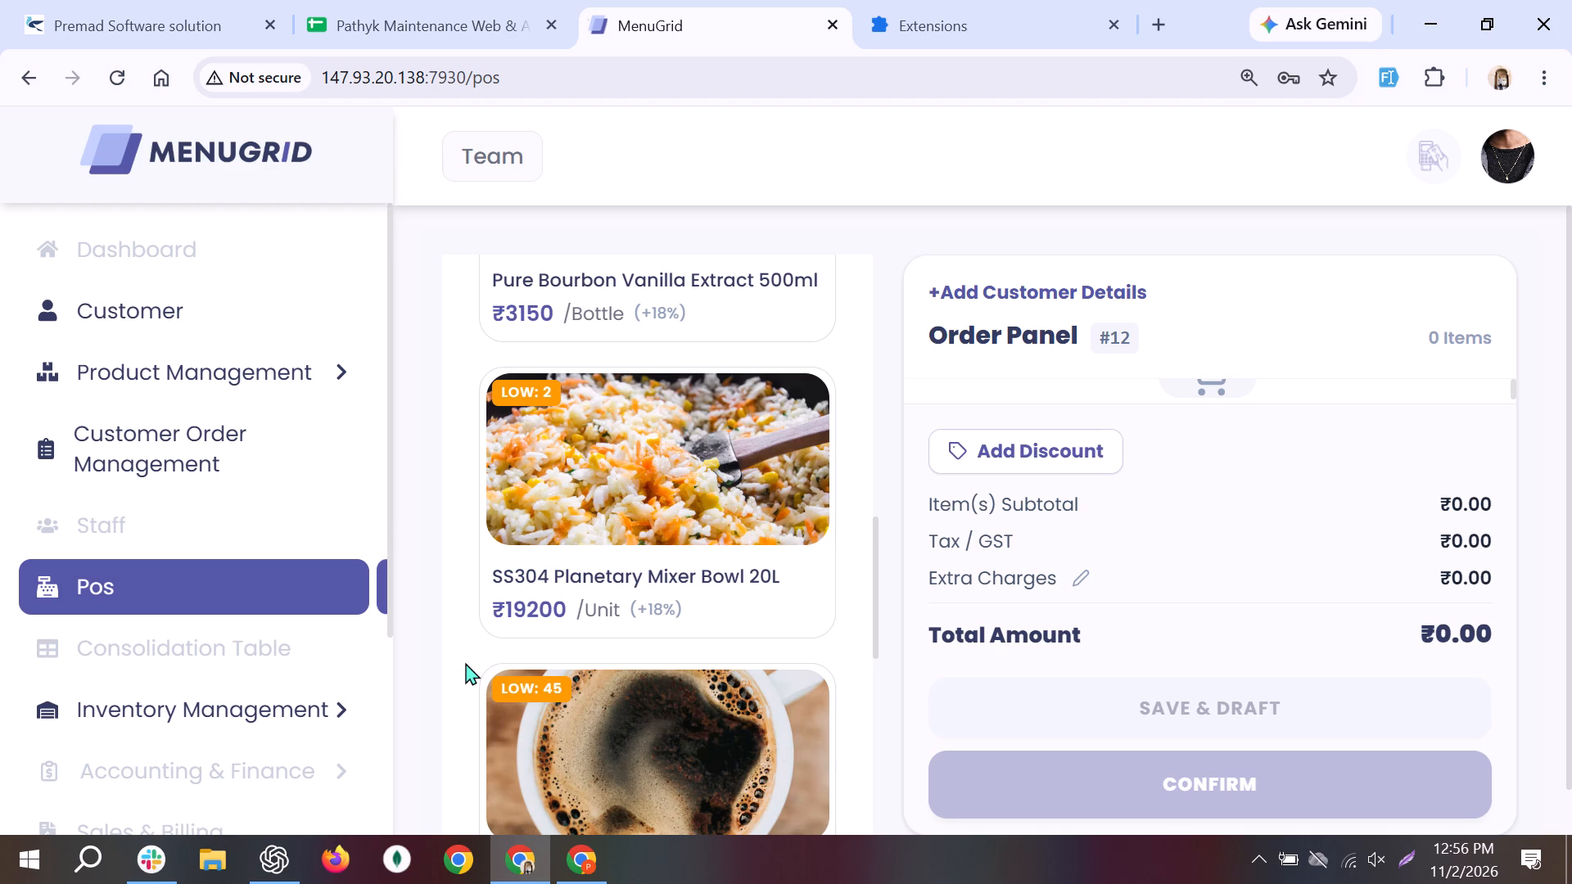
pyautogui.scroll(-2, 465, 662)
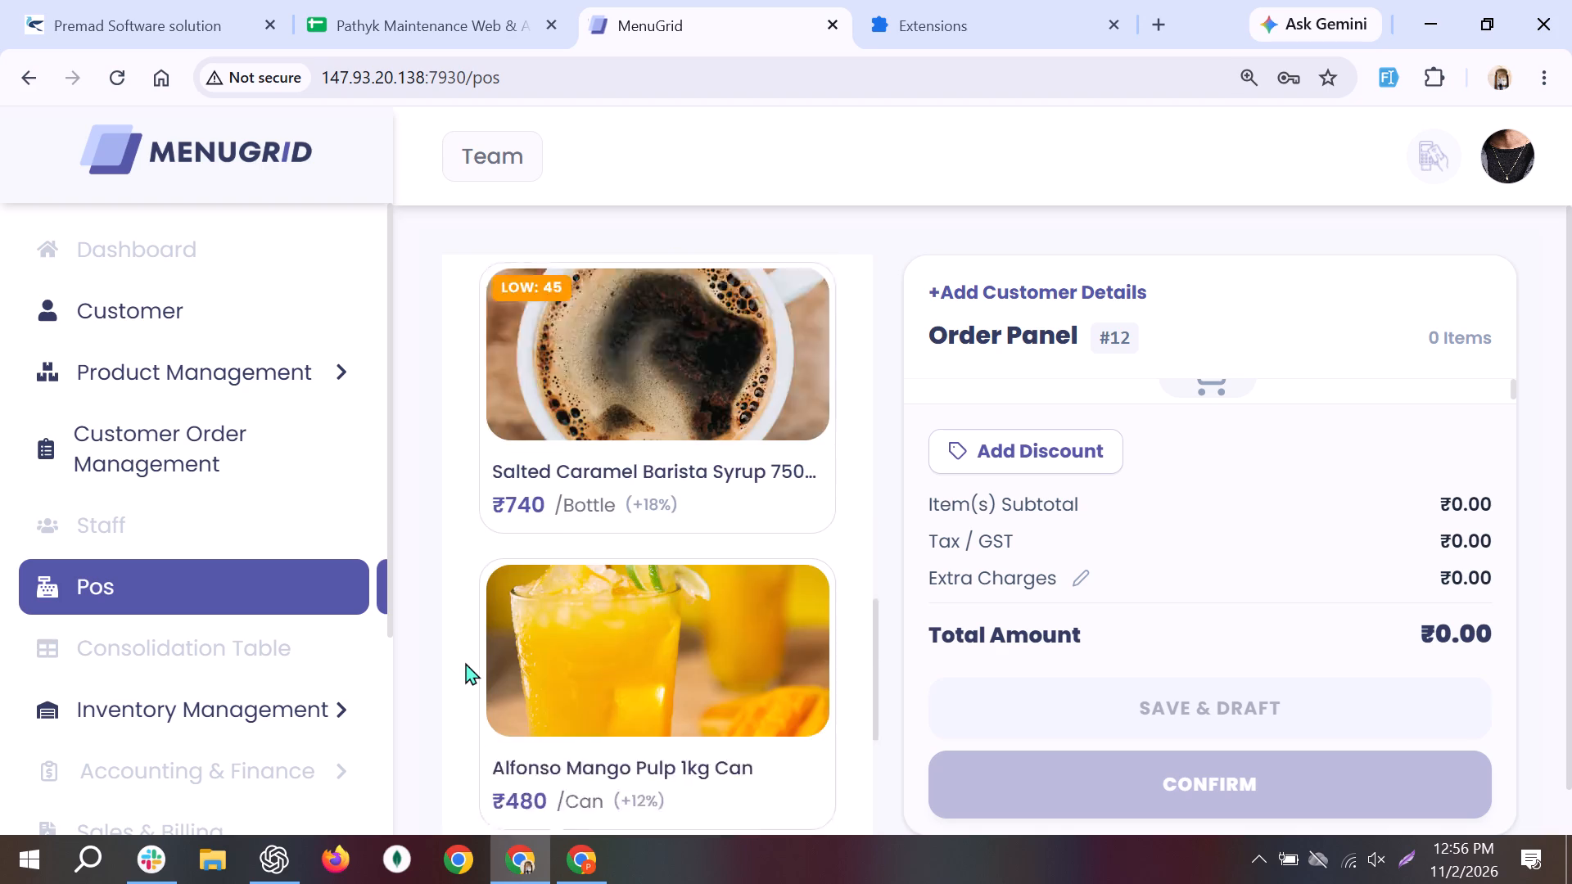
pyautogui.scroll(-4, 465, 662)
pyautogui.keyDown('ctrl'); pyautogui.scroll(2, 465, 662); pyautogui.keyUp('ctrl')
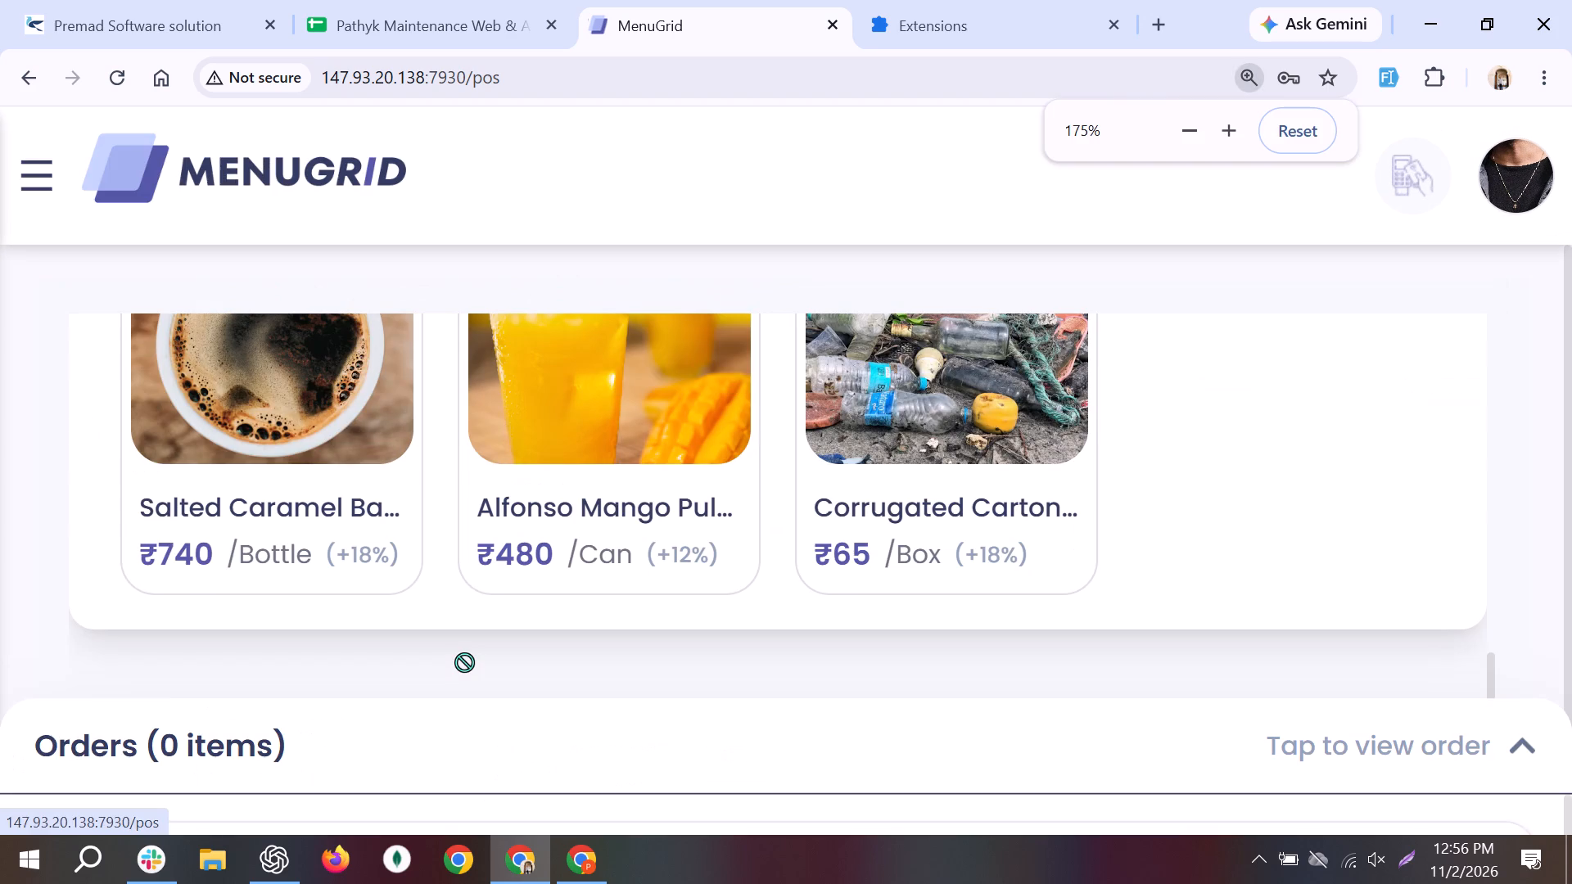
pyautogui.scroll(13, 465, 662)
pyautogui.scroll(-5, 465, 662)
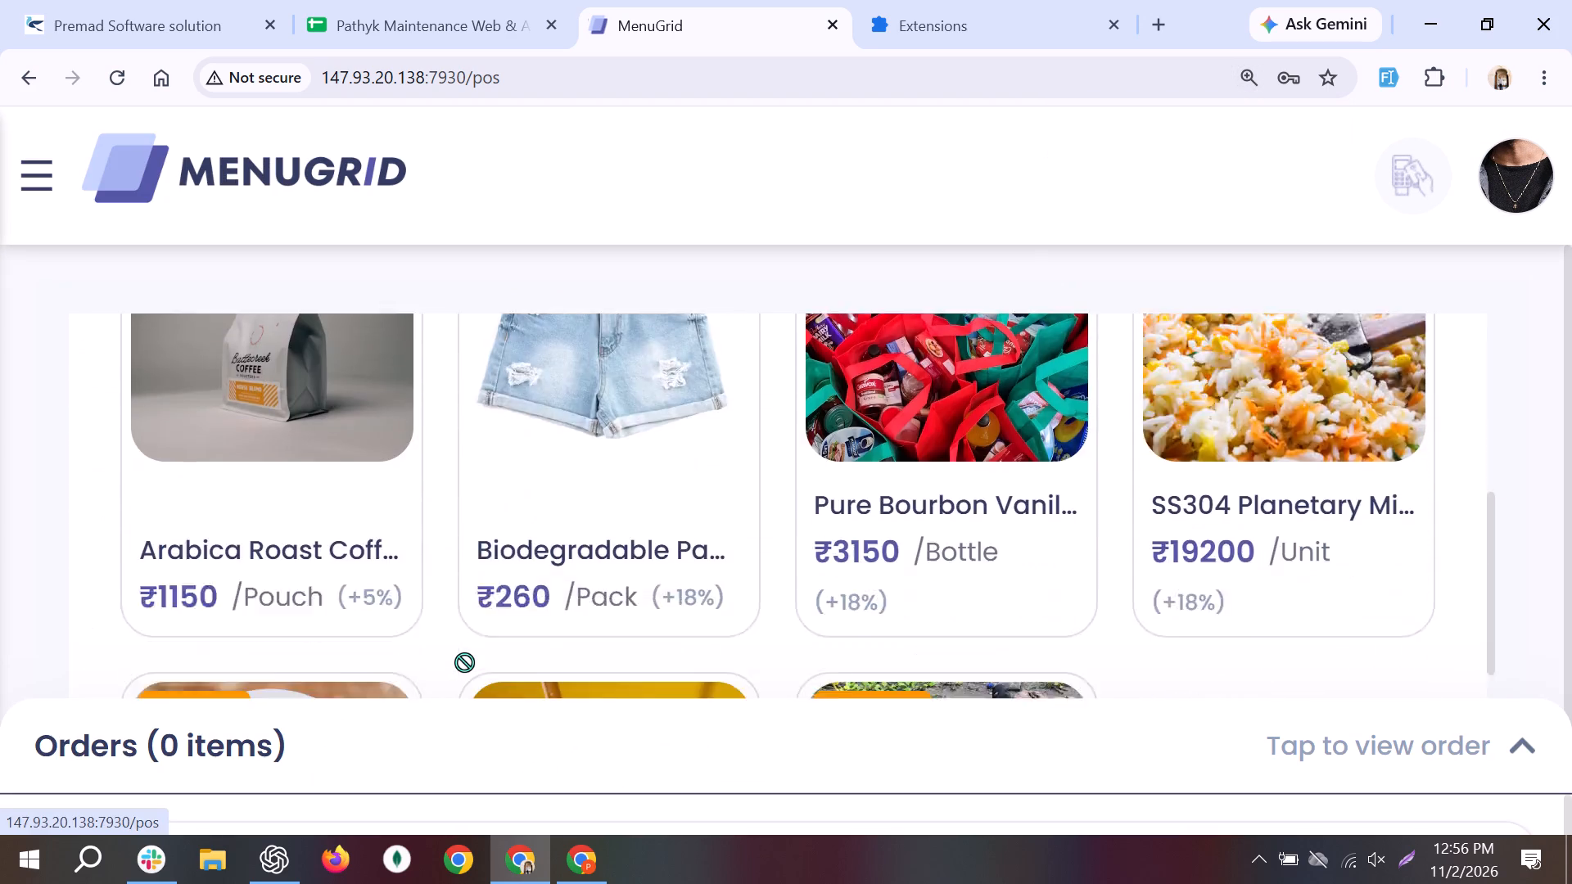
pyautogui.scroll(-6, 465, 662)
pyautogui.keyDown('ctrl'); pyautogui.scroll(2, 465, 662); pyautogui.keyUp('ctrl')
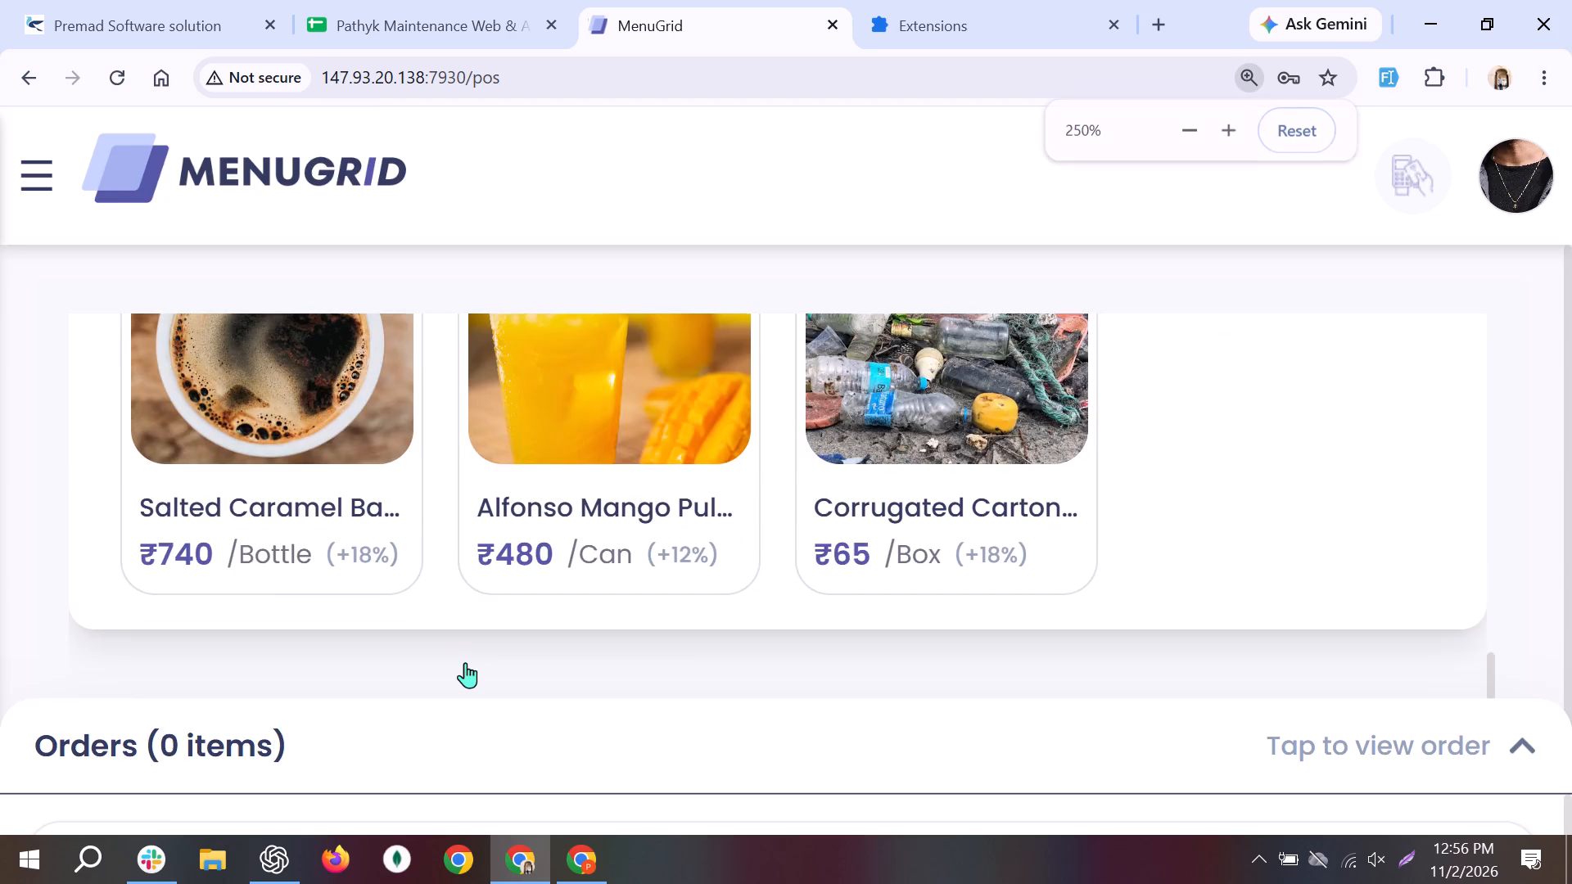
pyautogui.keyDown('ctrl'); pyautogui.scroll(-1, 465, 662); pyautogui.keyUp('ctrl')
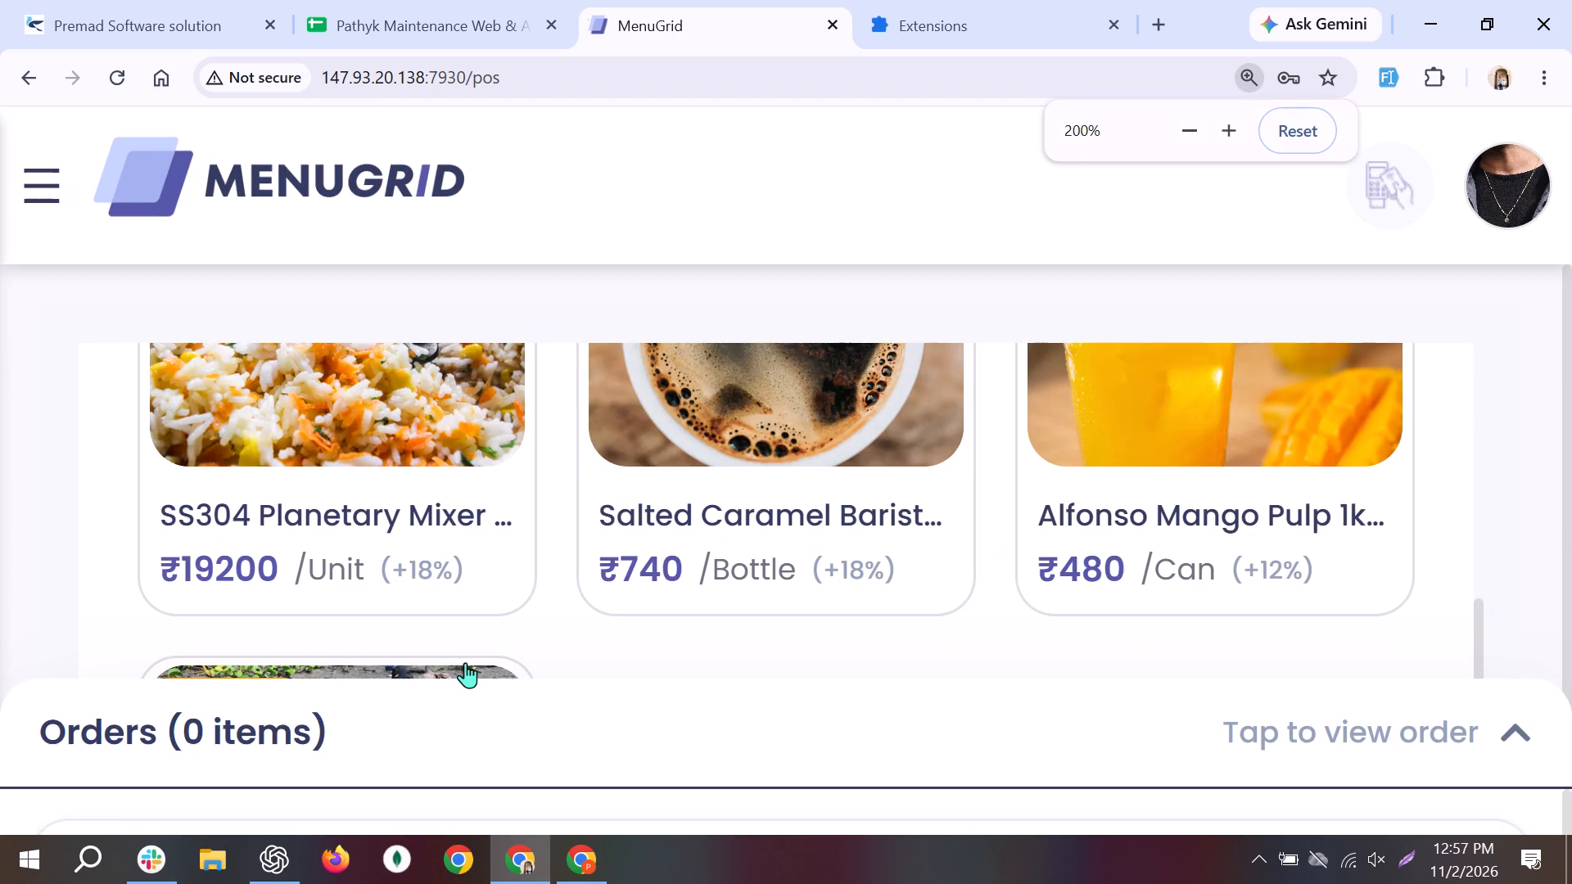
pyautogui.scroll(17, 465, 662)
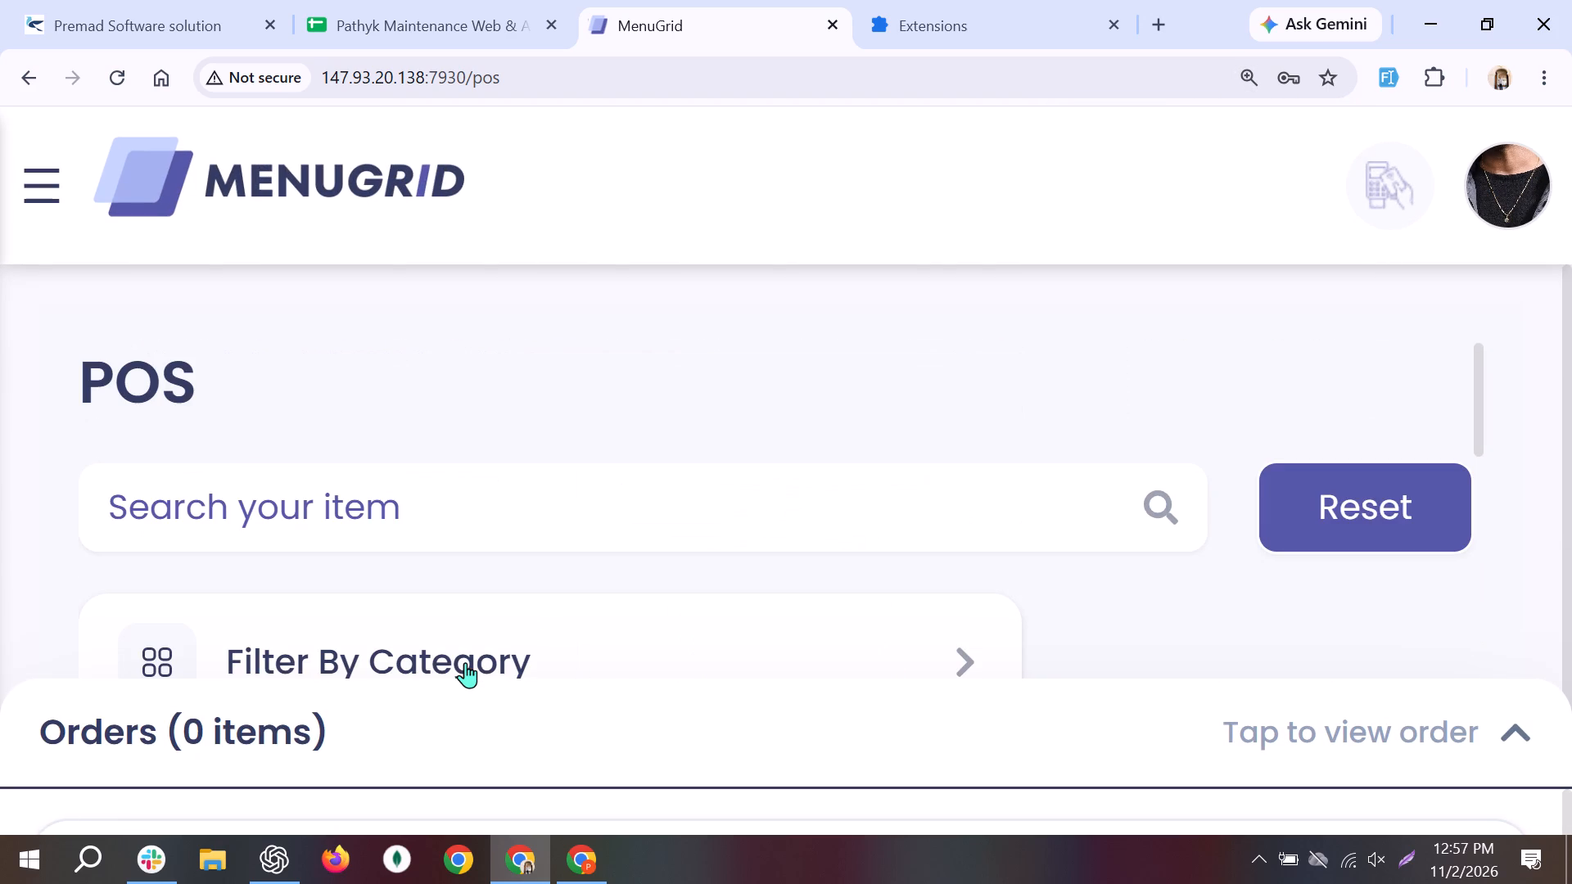
pyautogui.scroll(9, 465, 662)
pyautogui.scroll(-5, 465, 662)
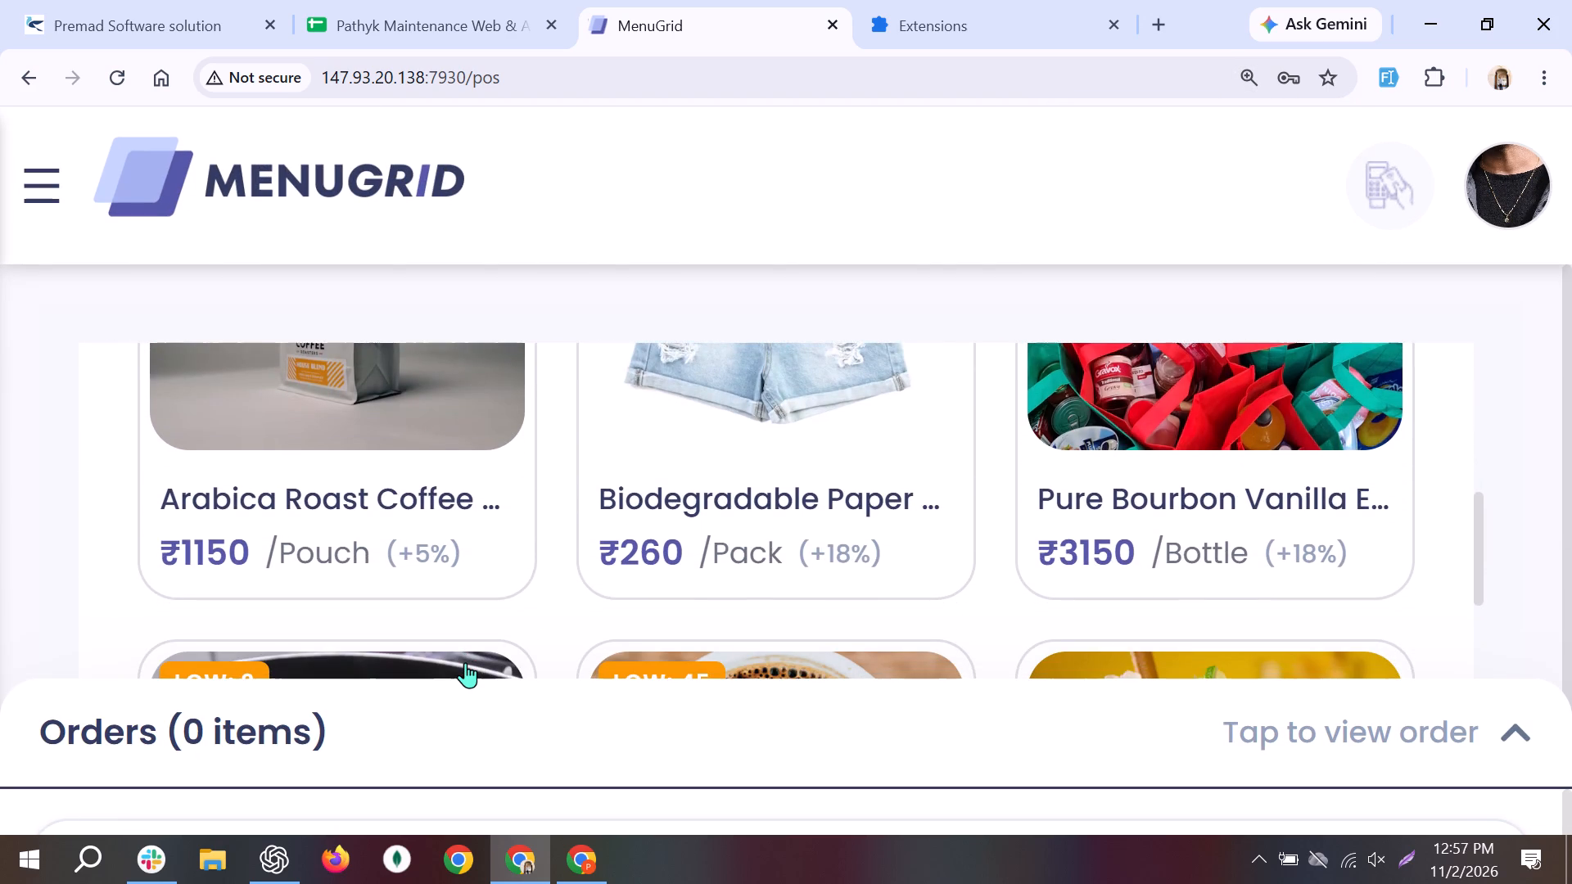
pyautogui.scroll(-9, 465, 662)
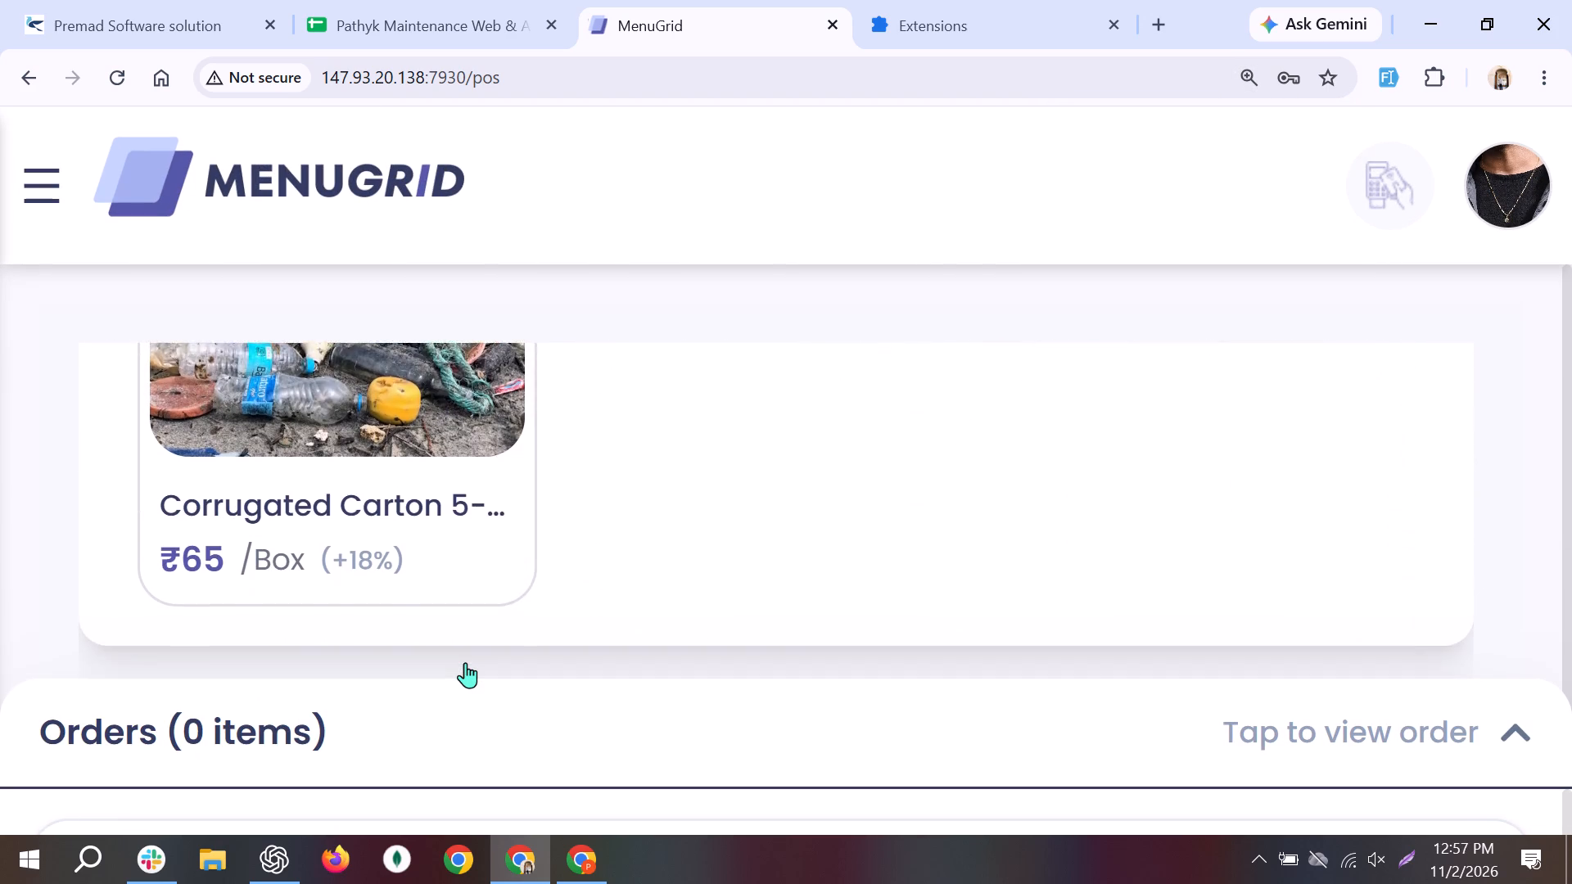
pyautogui.scroll(-5, 465, 662)
pyautogui.keyDown('ctrl'); pyautogui.scroll(-3, 465, 662); pyautogui.keyUp('ctrl')
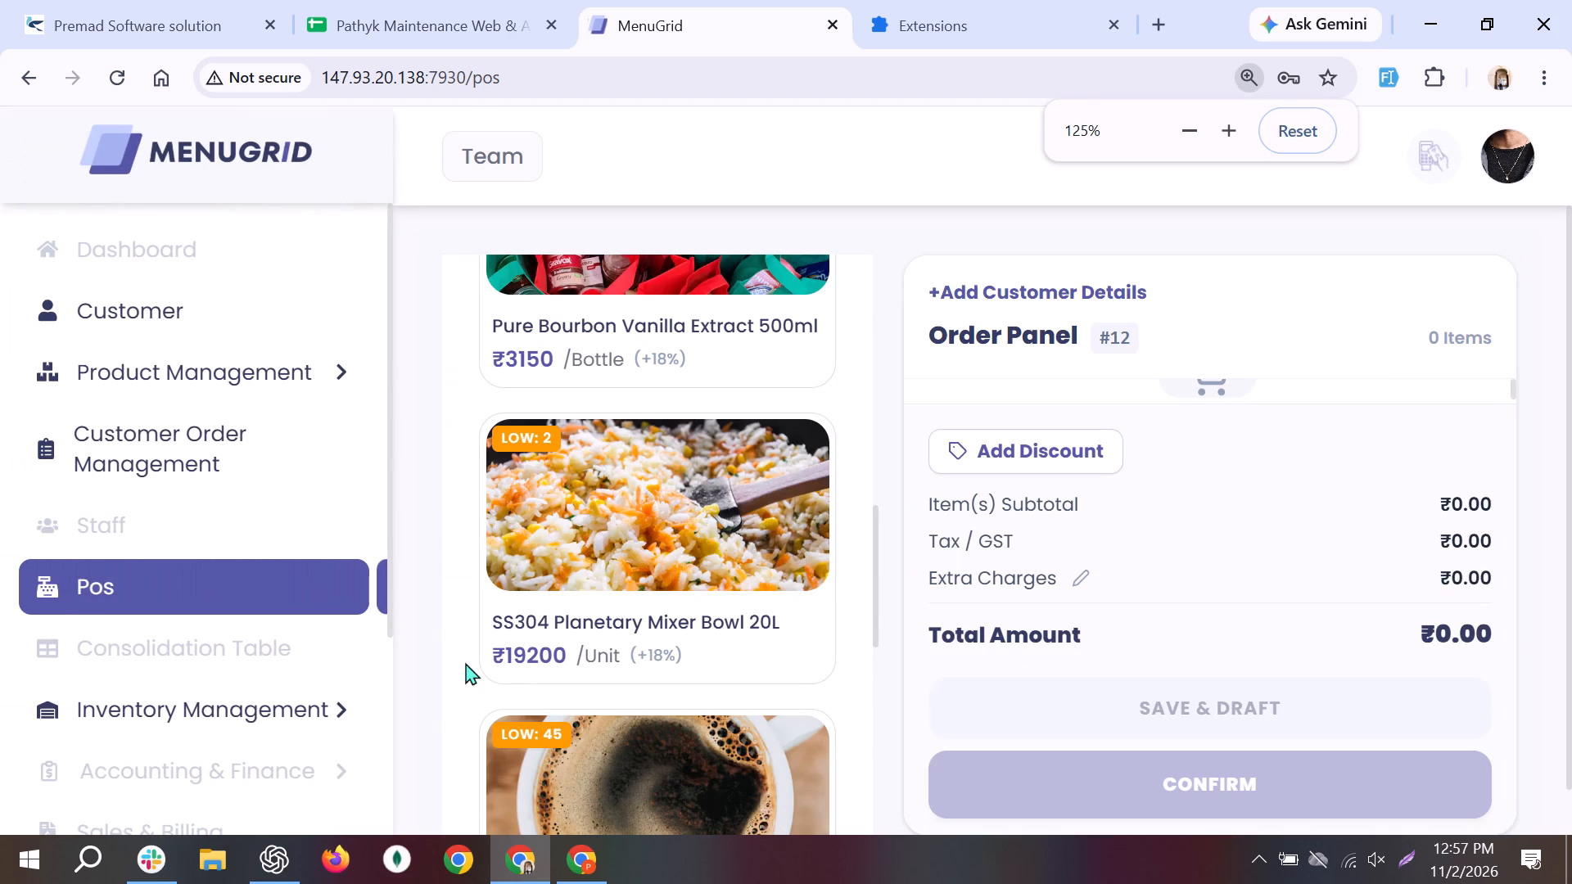
# Compare the POS catalog grid and order panel layout at browser zoom levels between 80% and 125%, ending at 90%.
pyautogui.keyDown('ctrl'); pyautogui.scroll(-4, 590, 622); pyautogui.keyUp('ctrl')
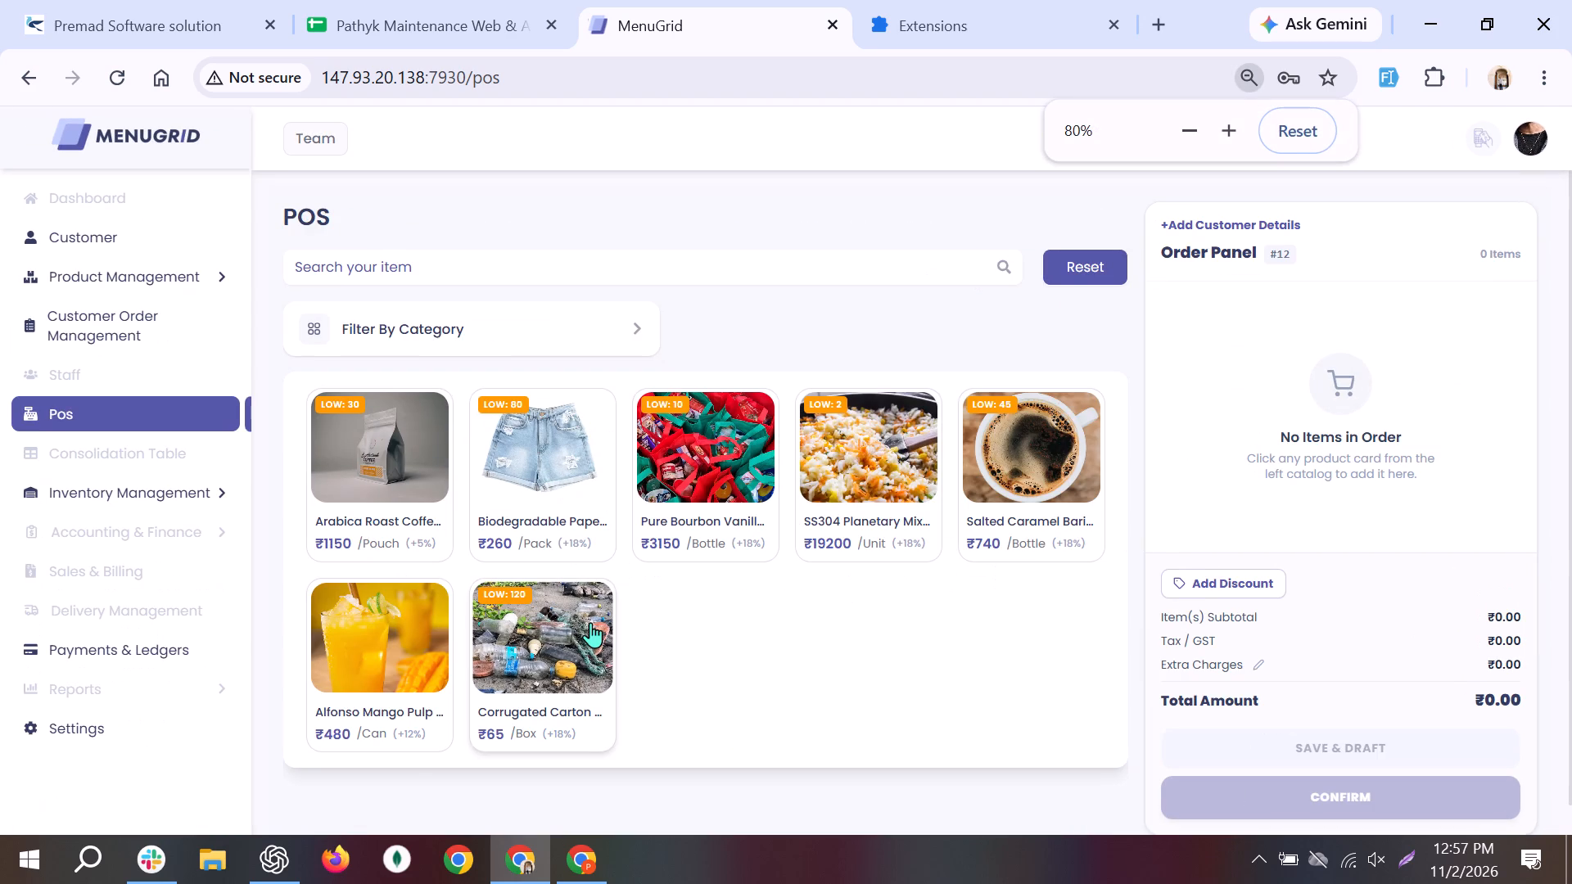
pyautogui.keyDown('ctrl'); pyautogui.scroll(4, 590, 622); pyautogui.keyUp('ctrl')
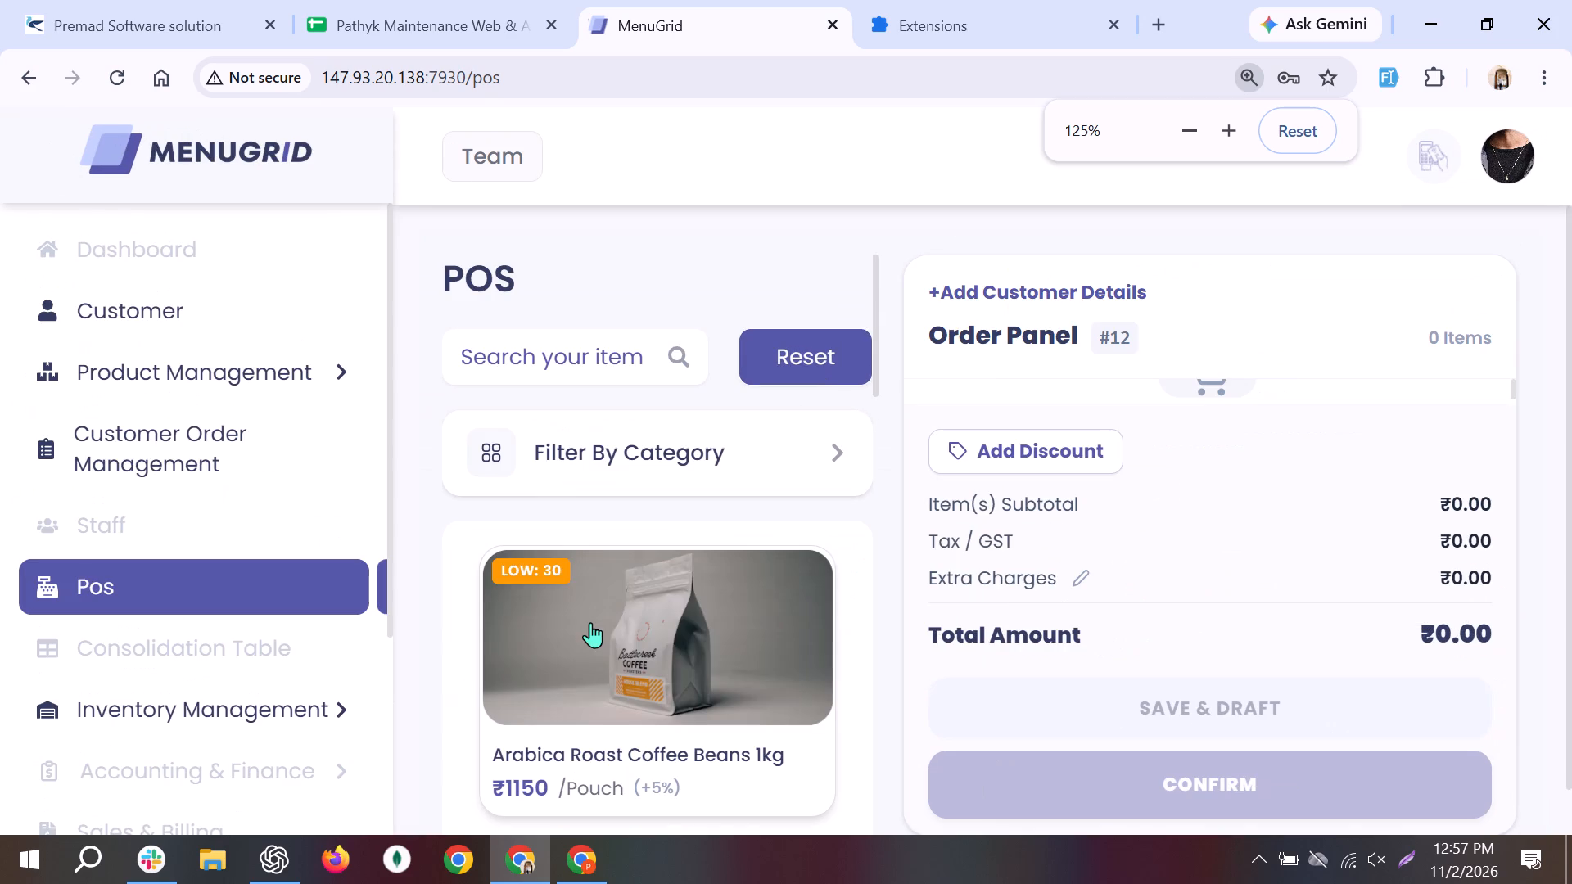
pyautogui.keyDown('ctrl'); pyautogui.scroll(1, 590, 622); pyautogui.keyUp('ctrl')
pyautogui.keyDown('ctrl'); pyautogui.scroll(-7, 590, 622); pyautogui.keyUp('ctrl')
pyautogui.keyDown('ctrl'); pyautogui.scroll(3, 590, 622); pyautogui.keyUp('ctrl')
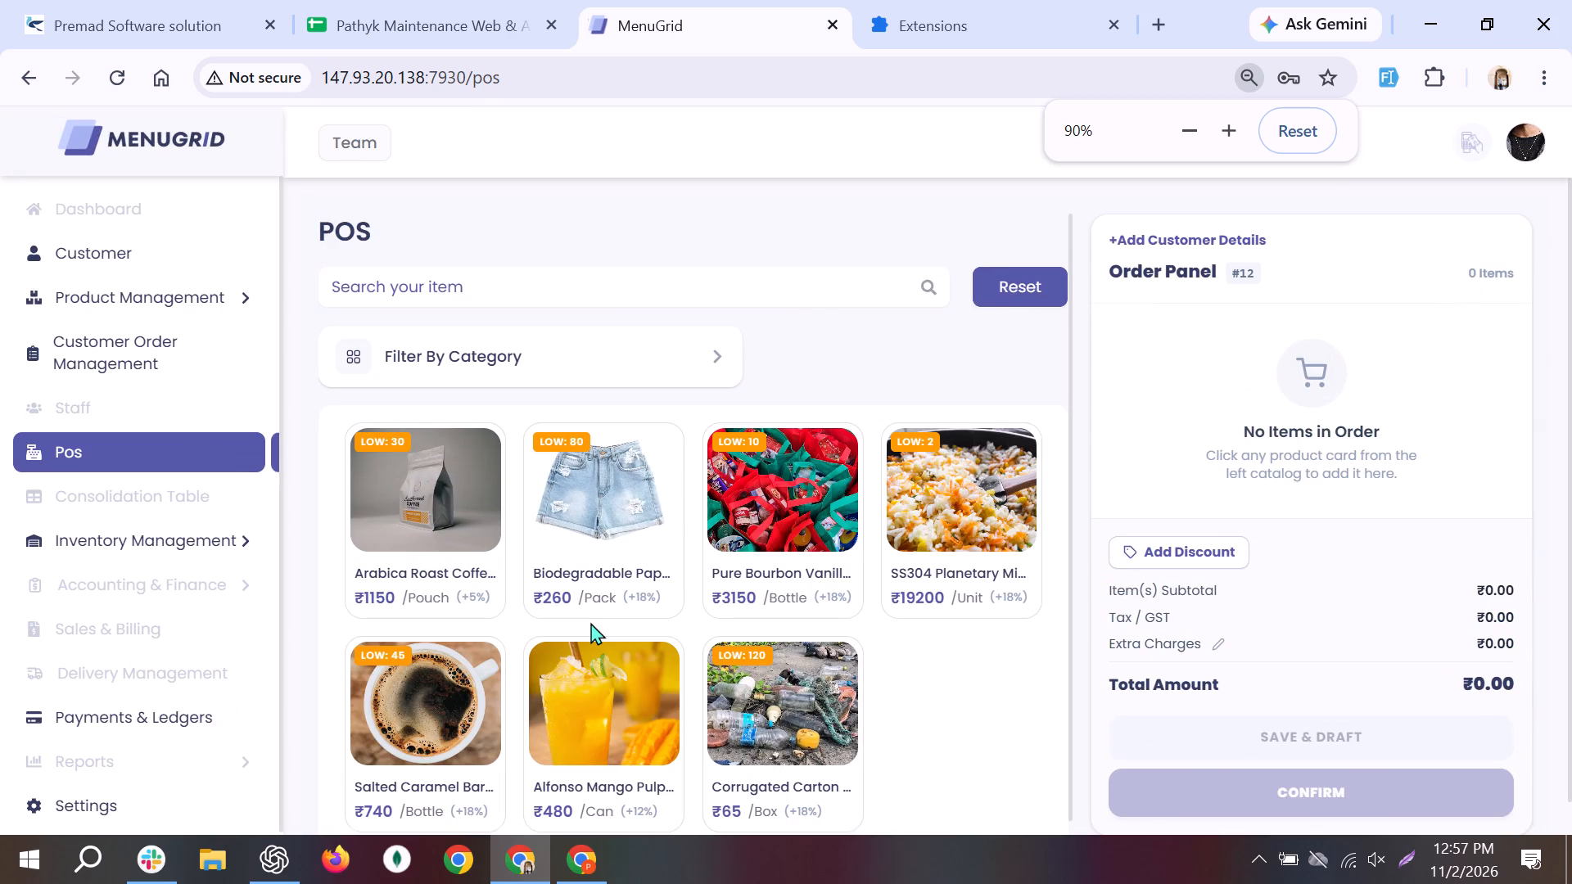
pyautogui.keyDown('ctrl'); pyautogui.scroll(2, 590, 622); pyautogui.keyUp('ctrl')
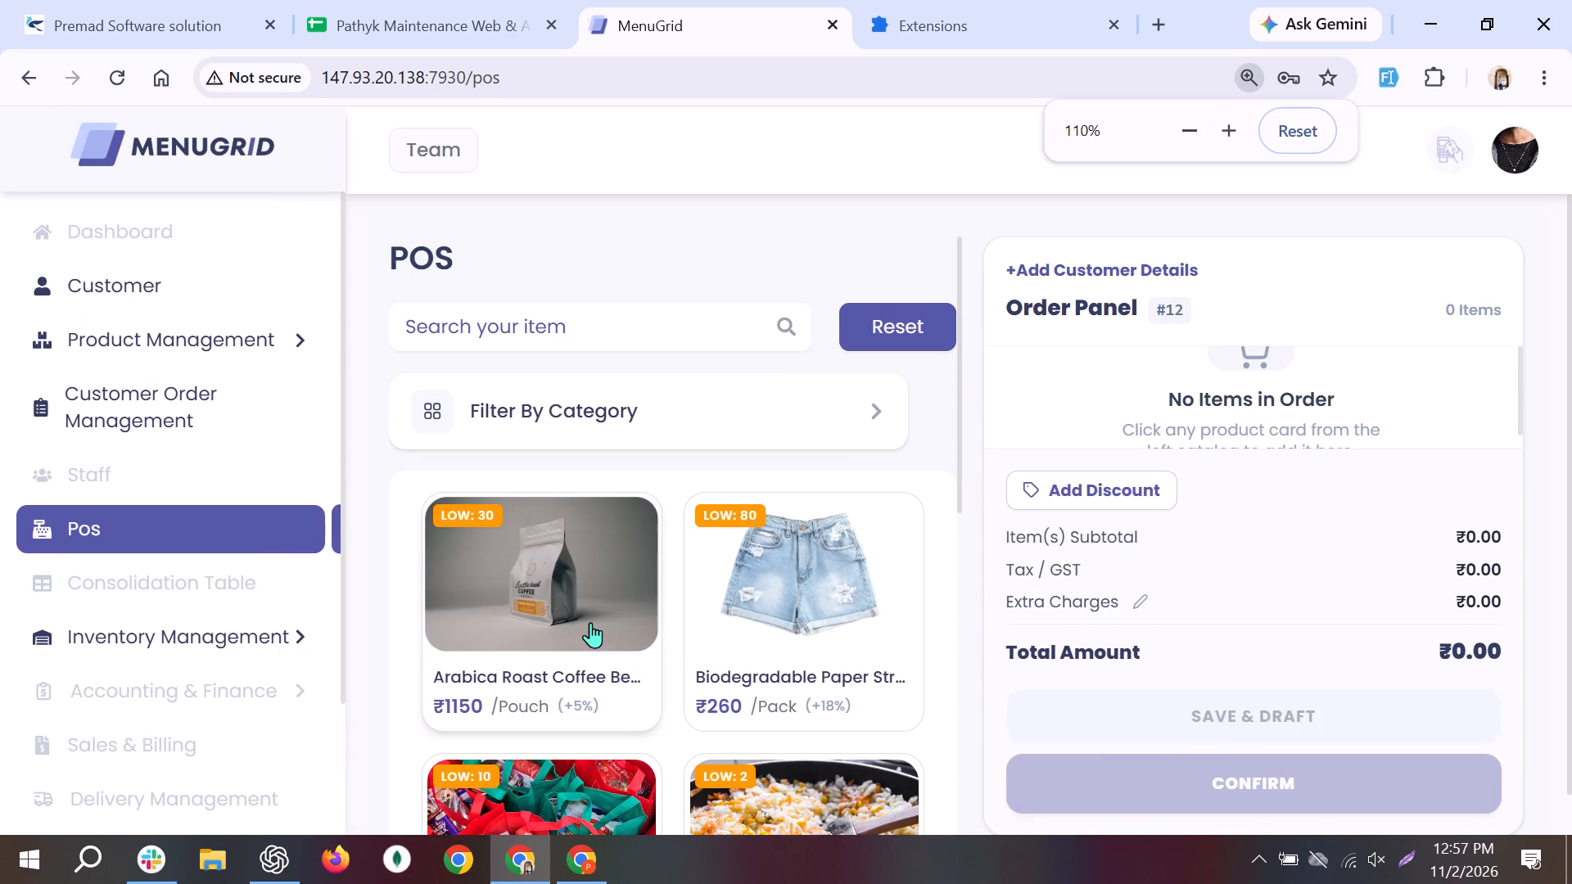
pyautogui.keyDown('ctrl'); pyautogui.scroll(-2, 590, 622); pyautogui.keyUp('ctrl')
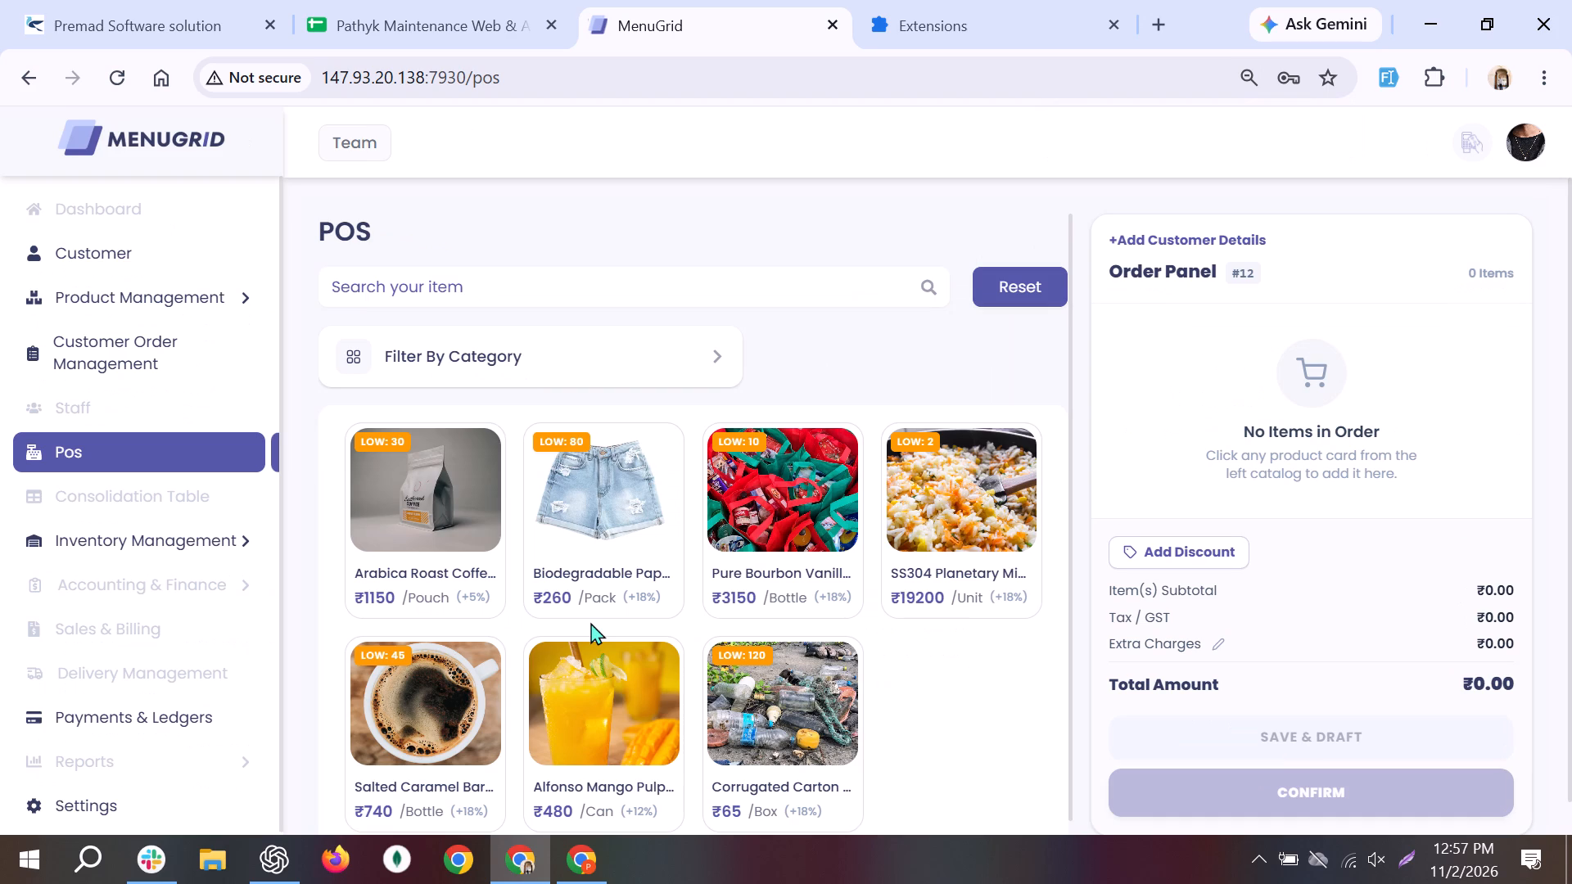
# Check the Customer Order Management page and Product Management's Products and Product Category pages.
pyautogui.click(108, 331)
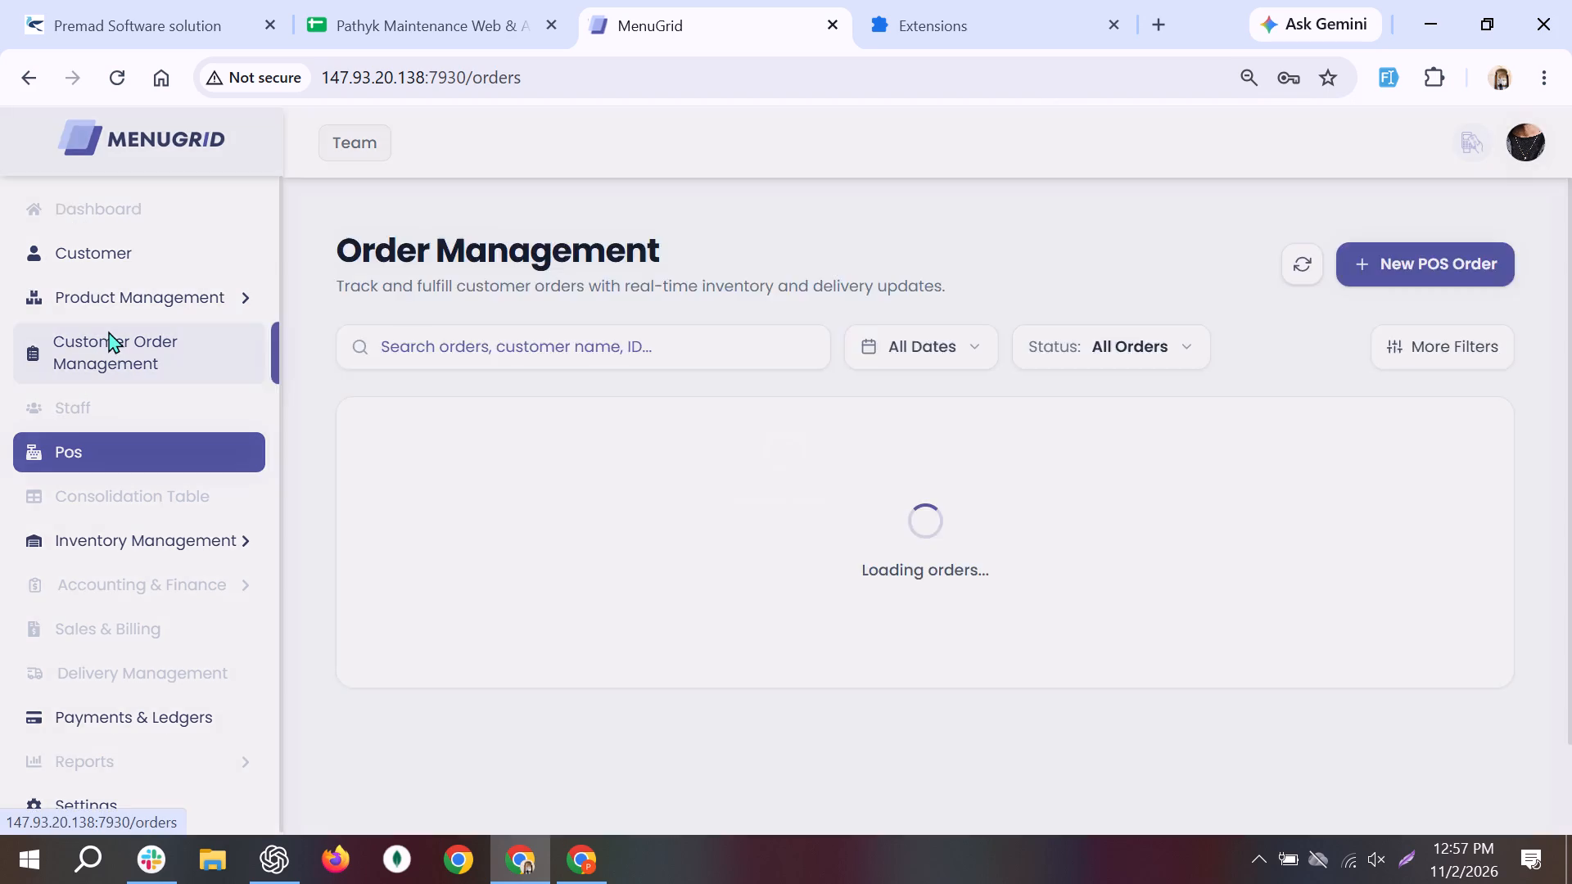
pyautogui.click(88, 281)
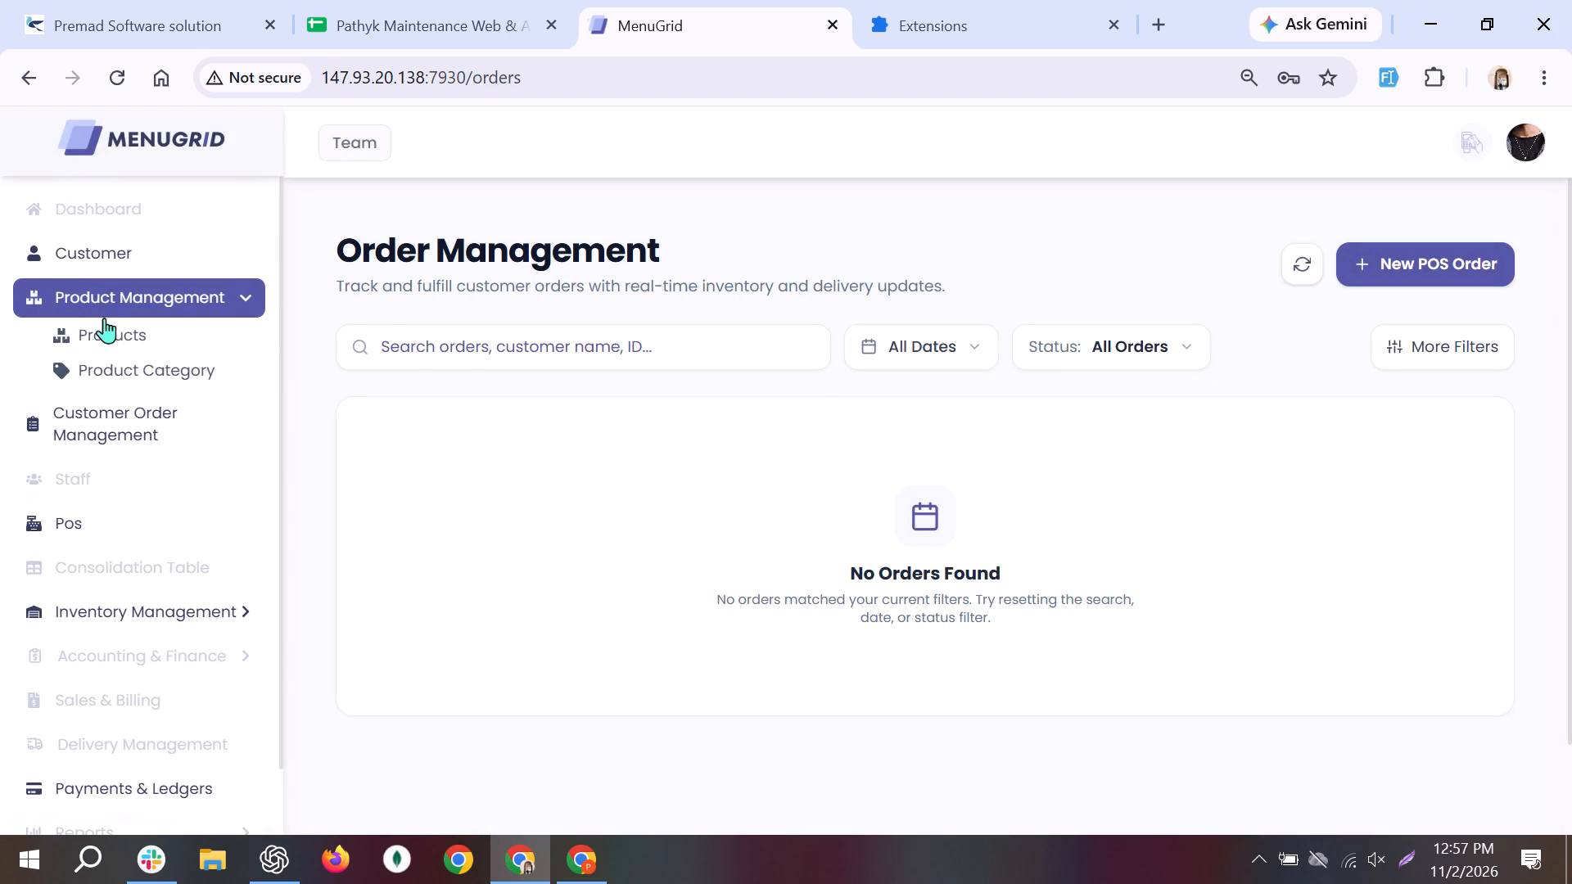
pyautogui.click(109, 327)
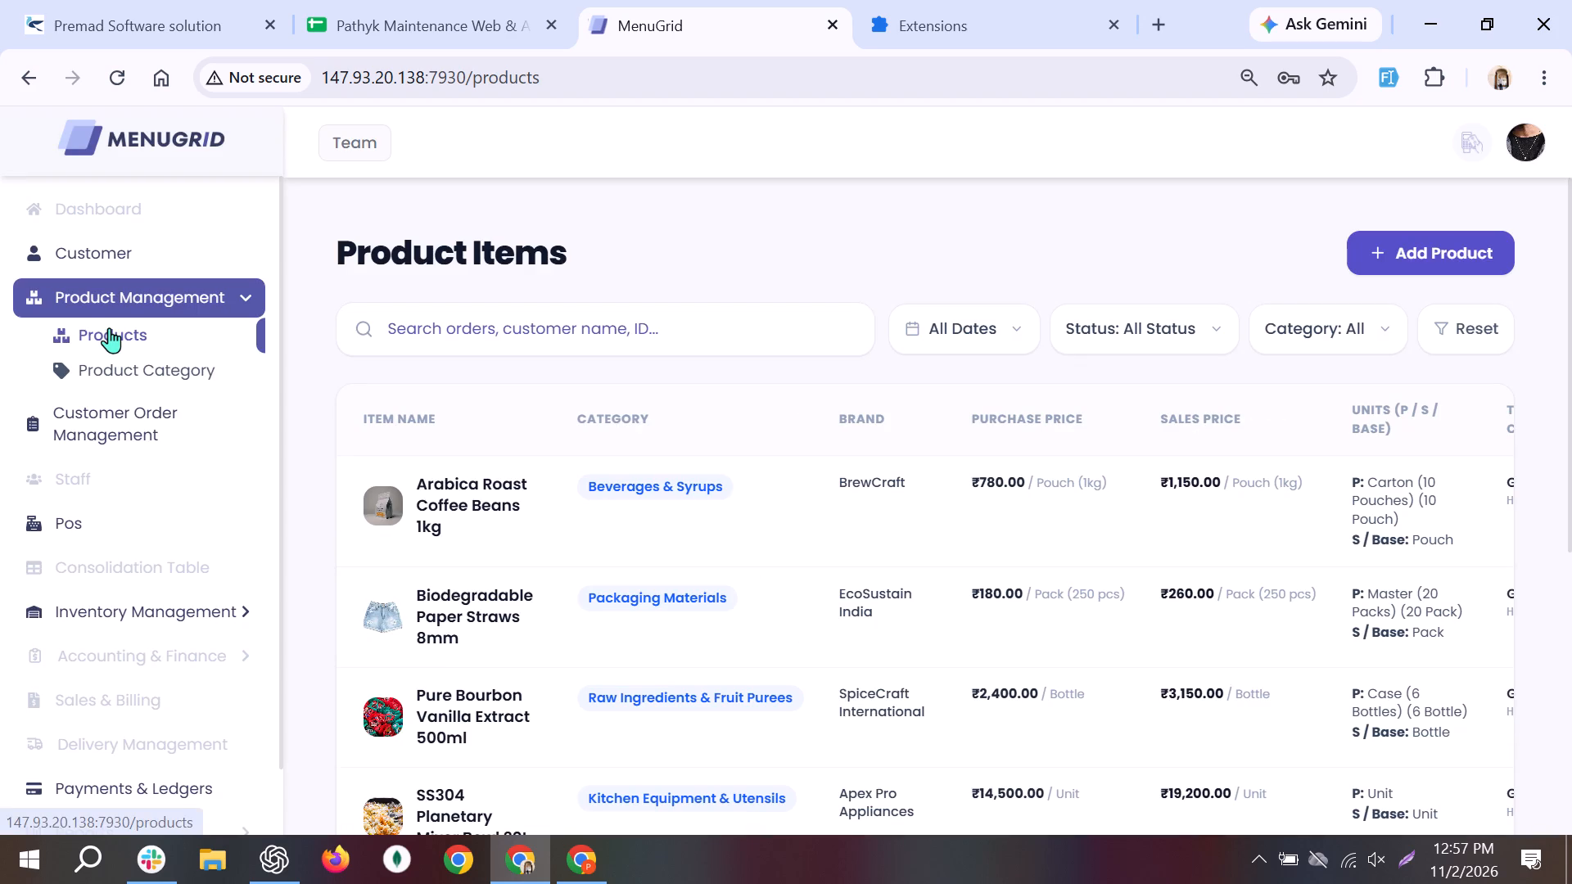
pyautogui.click(119, 364)
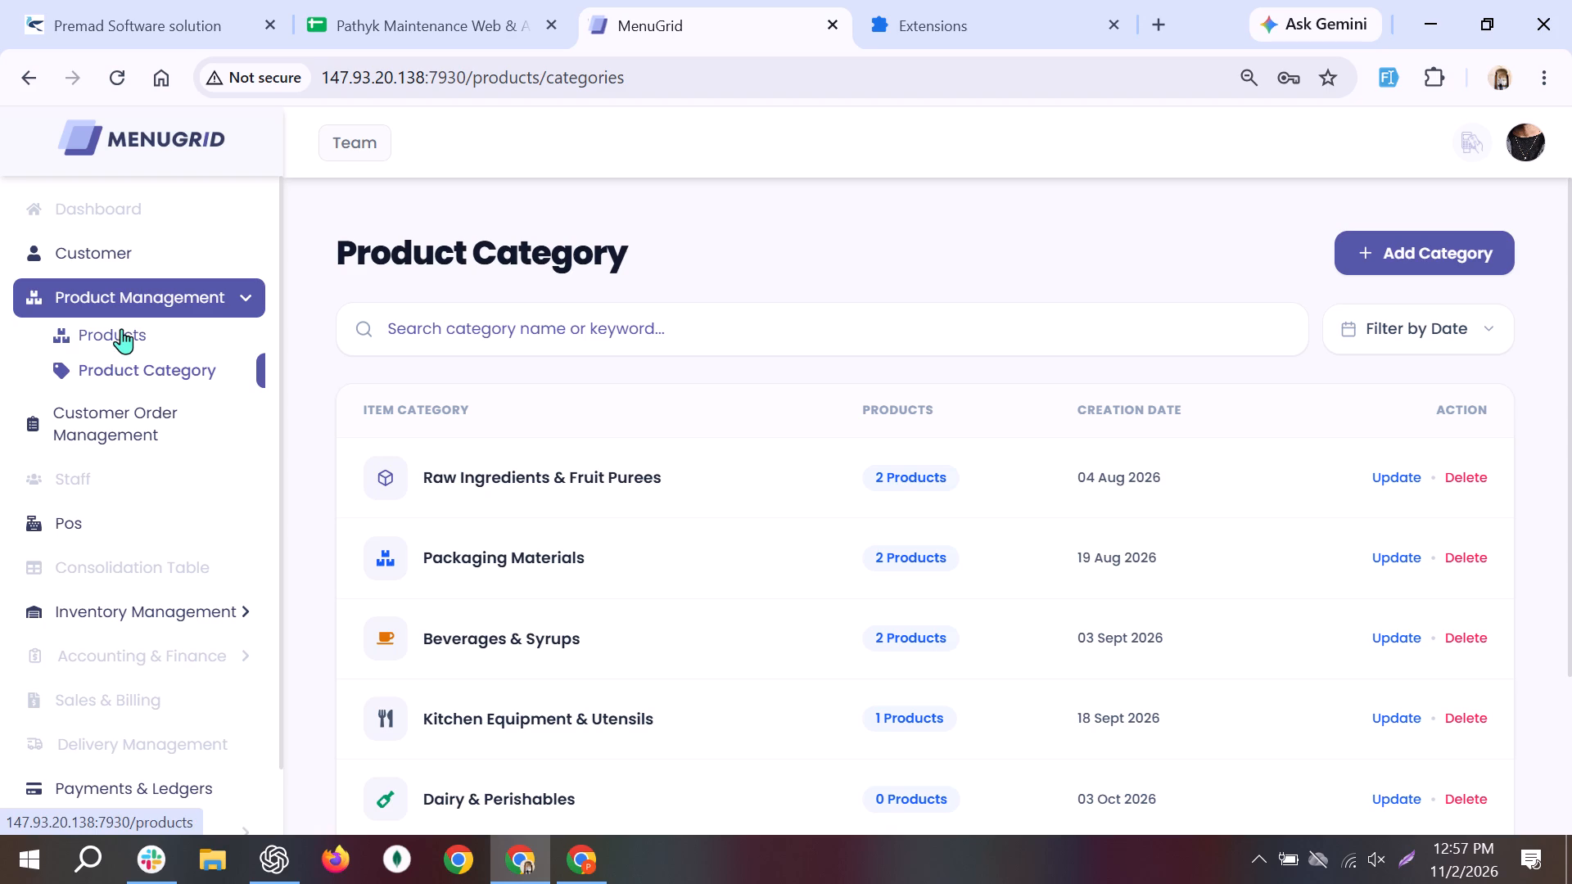
# Return to the Products list and open the details of Corrugated Carton 5-Ply Master.
pyautogui.click(121, 328)
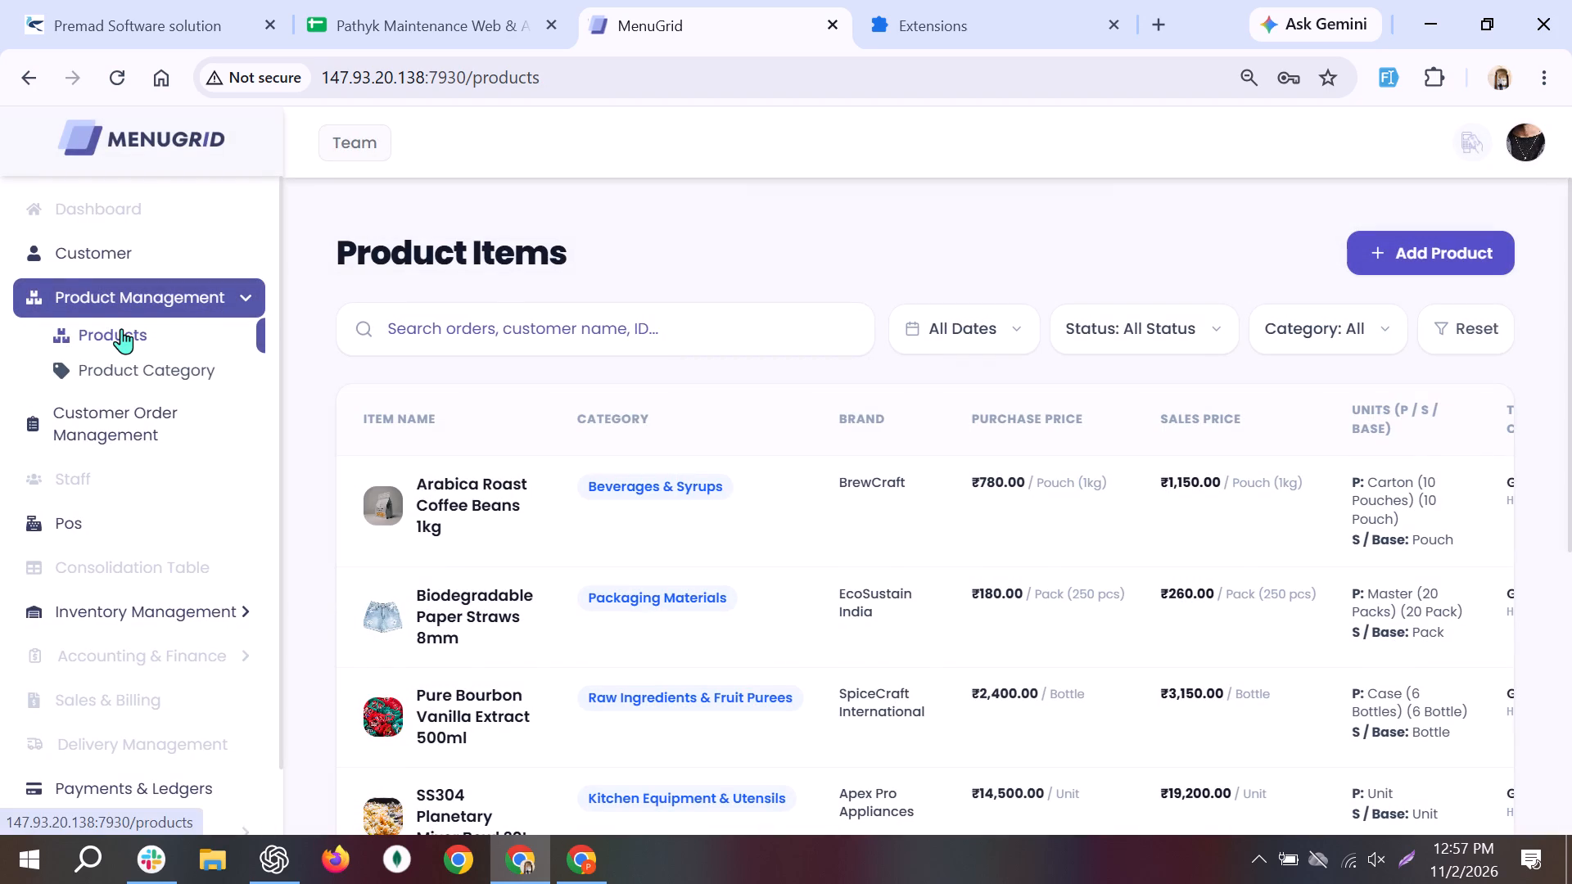
pyautogui.scroll(-4, 121, 328)
pyautogui.scroll(-1, 523, 611)
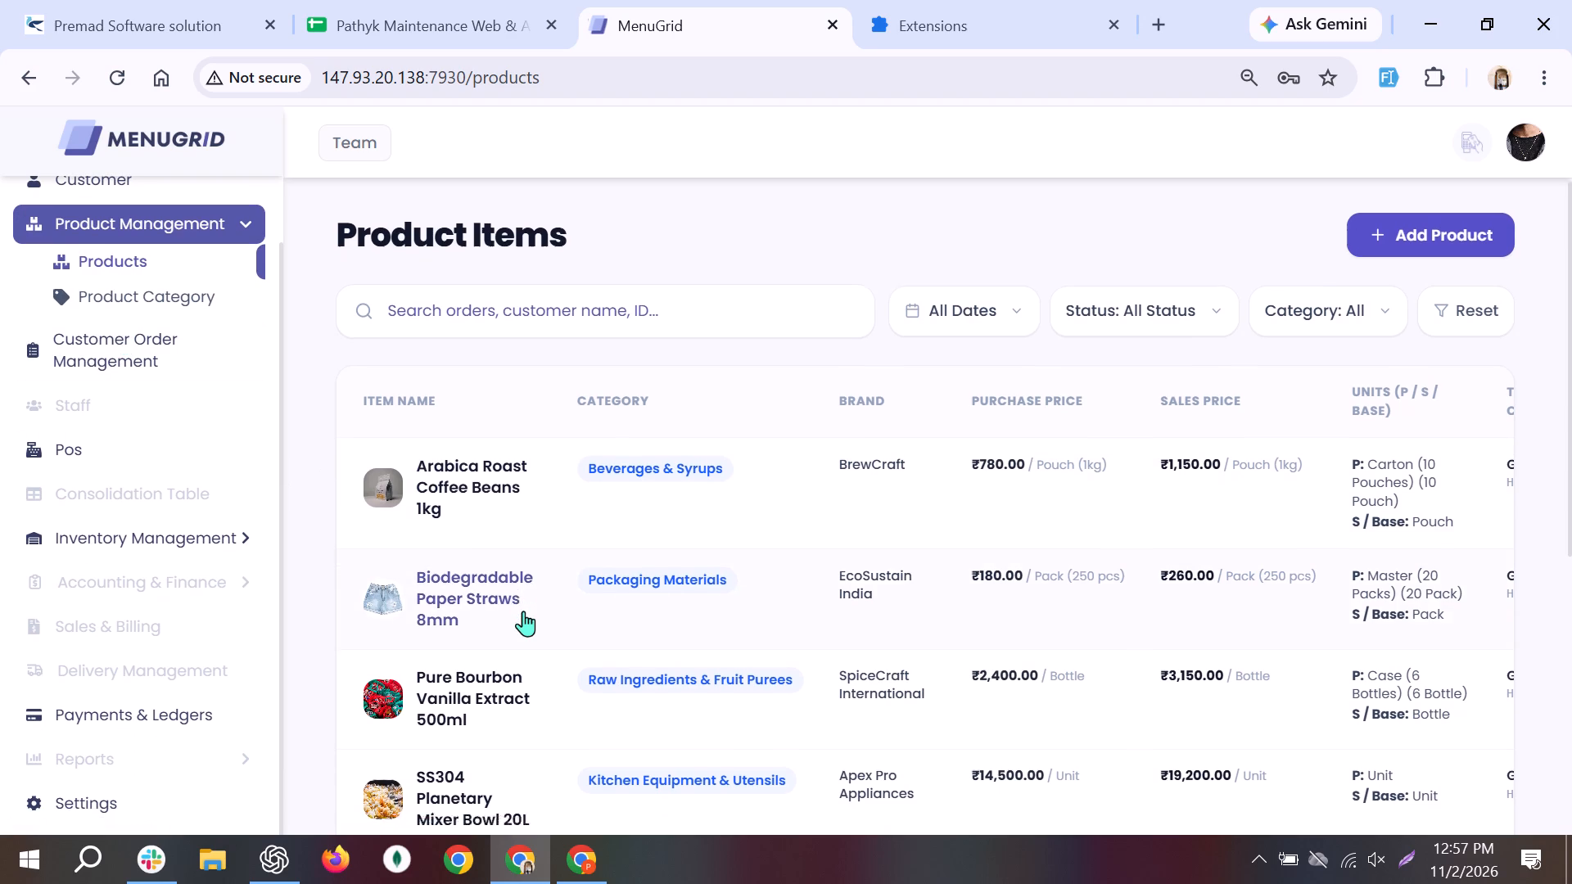
pyautogui.scroll(-3, 523, 611)
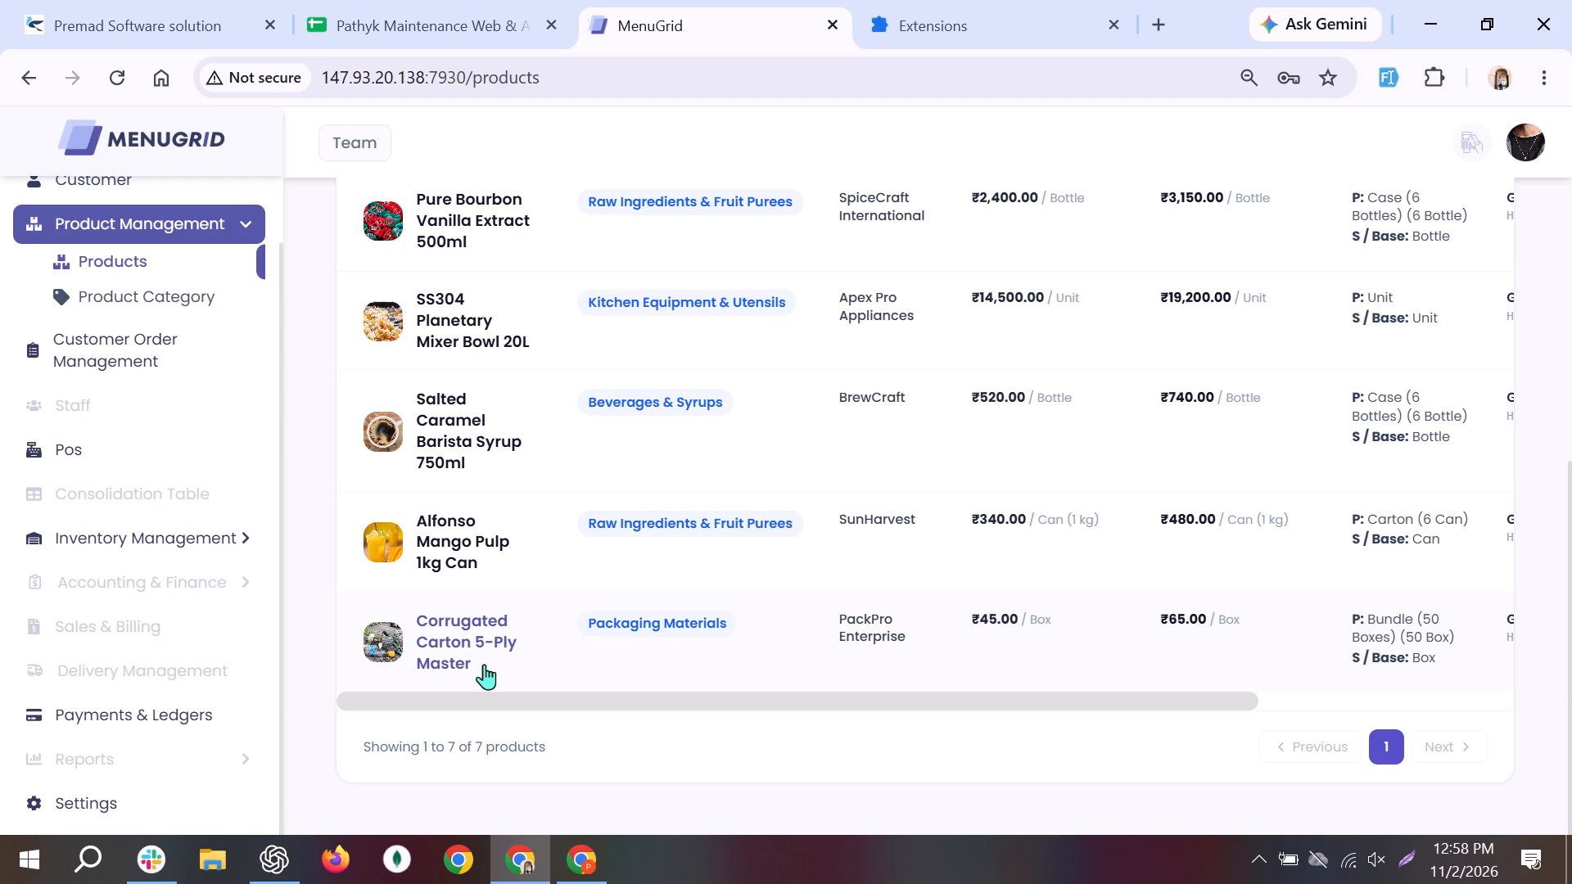
pyautogui.click(484, 664)
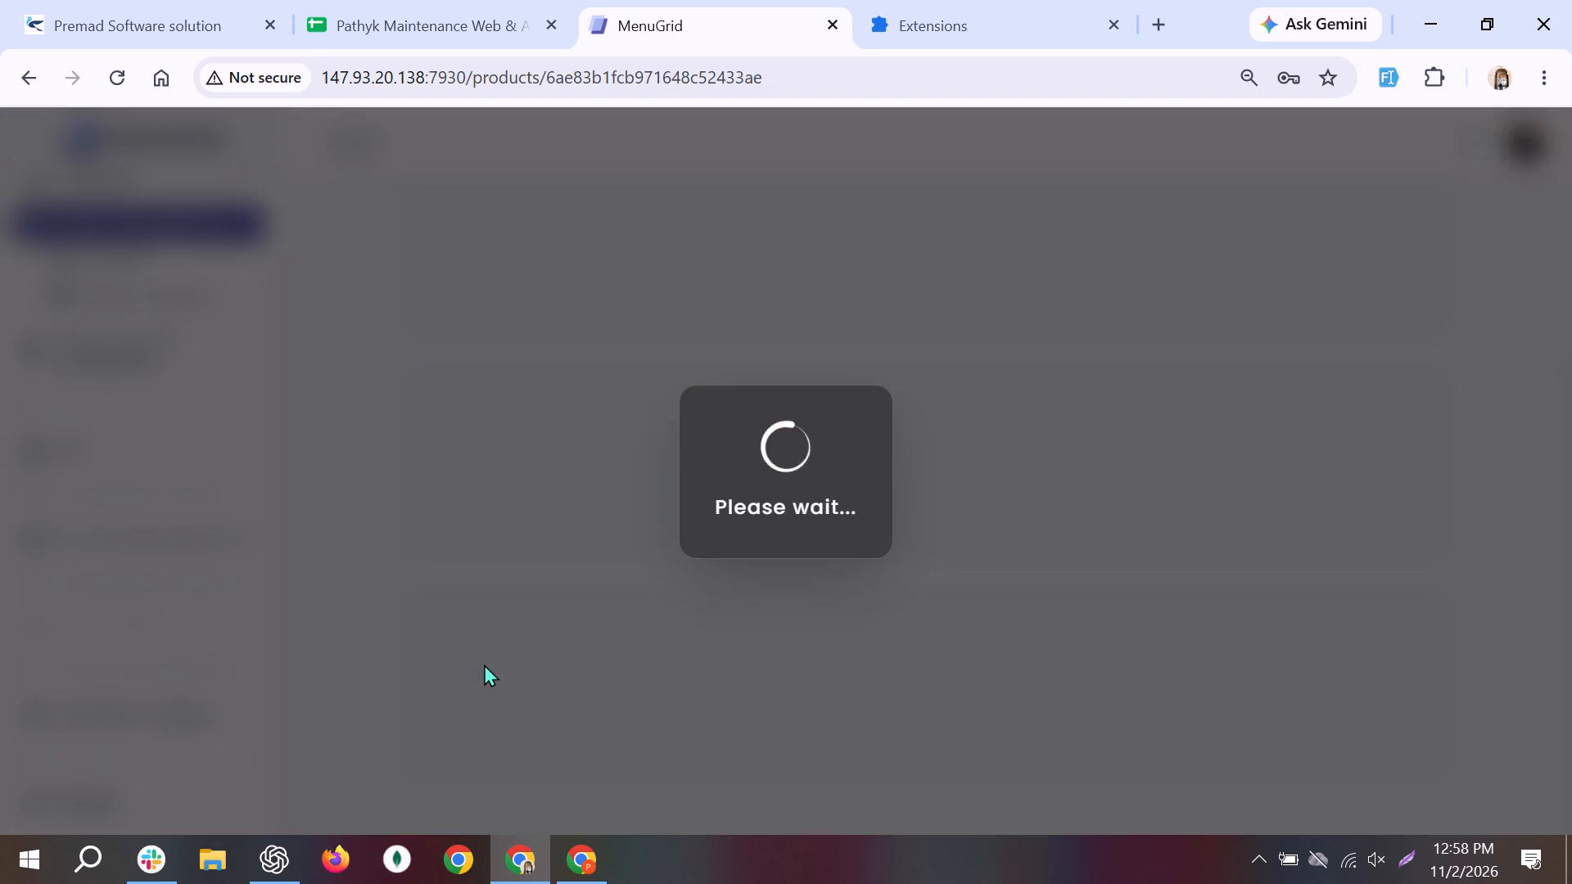
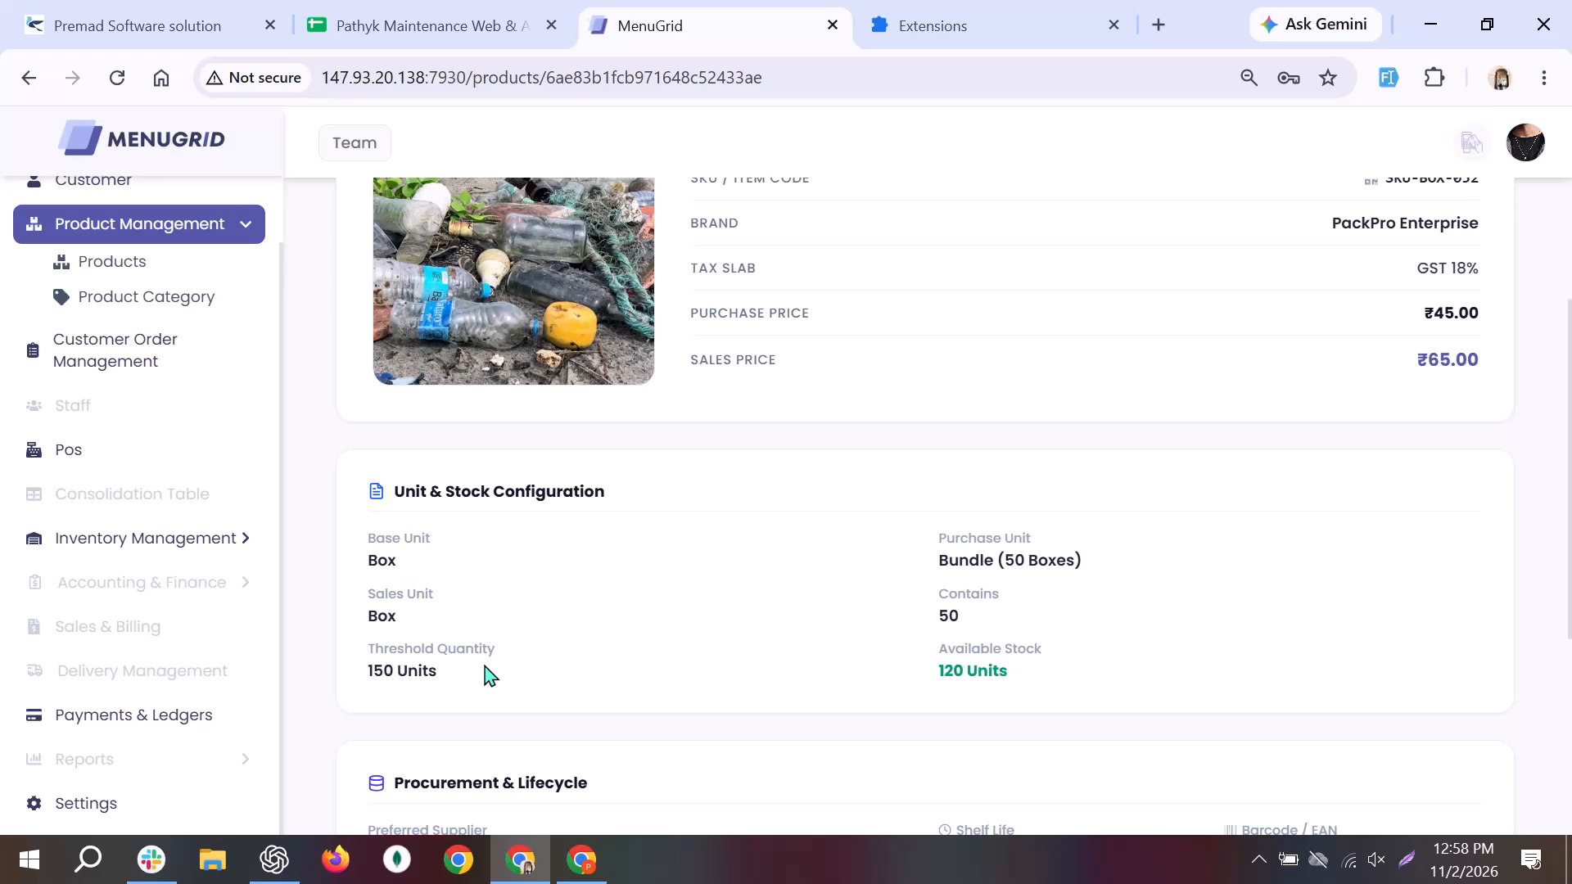
# Return from the product details to the Products list and examine its last rows and the columns further across the table.
pyautogui.scroll(3, 484, 664)
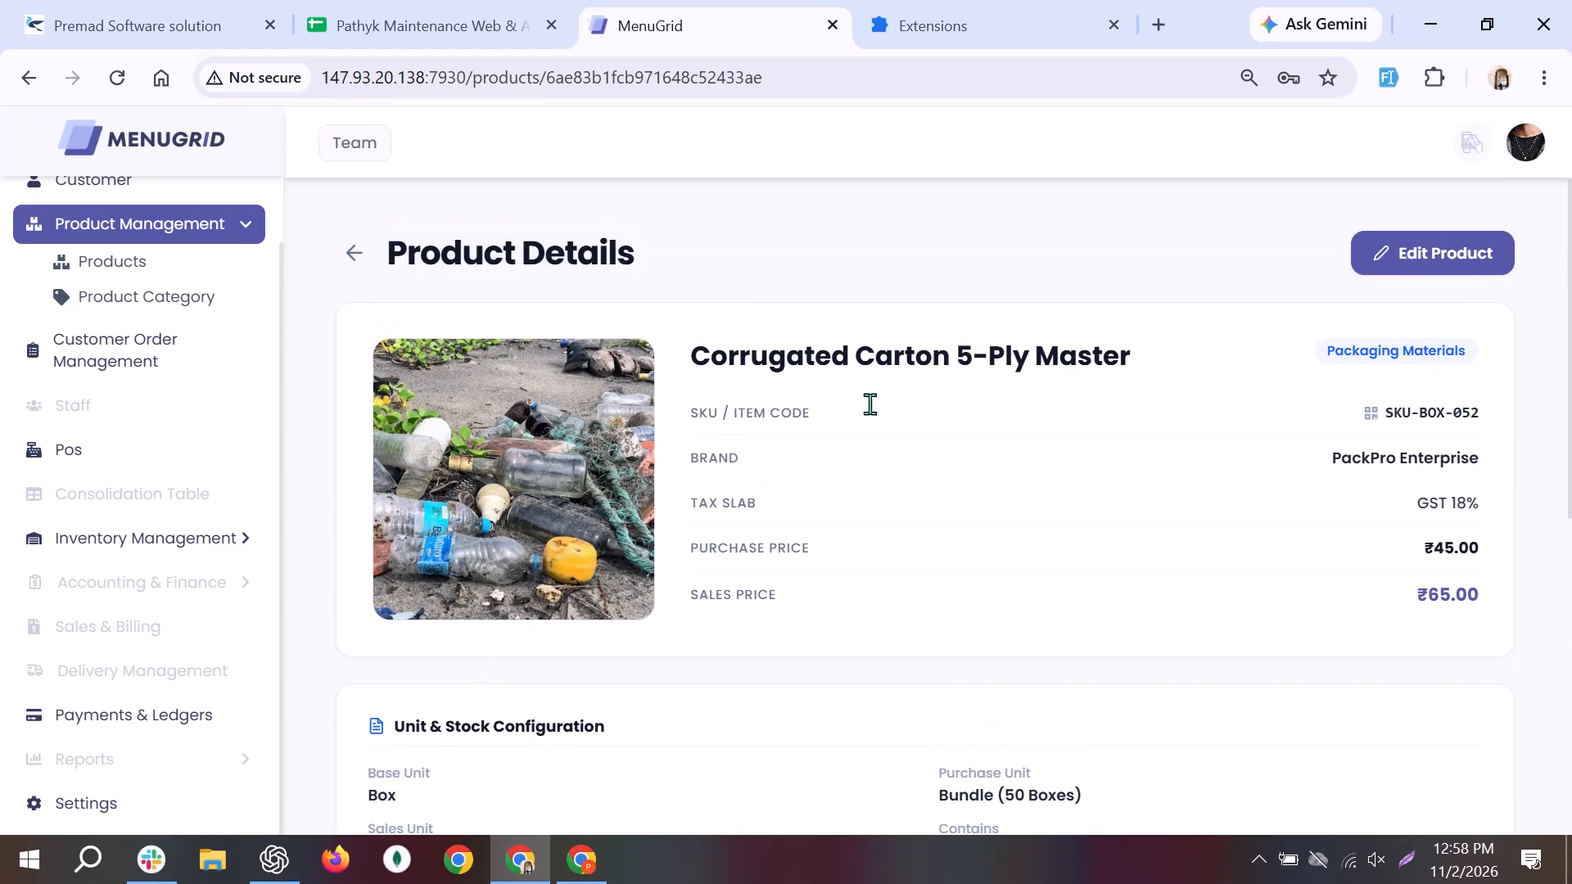
pyautogui.click(15, 67)
pyautogui.scroll(-6, 777, 539)
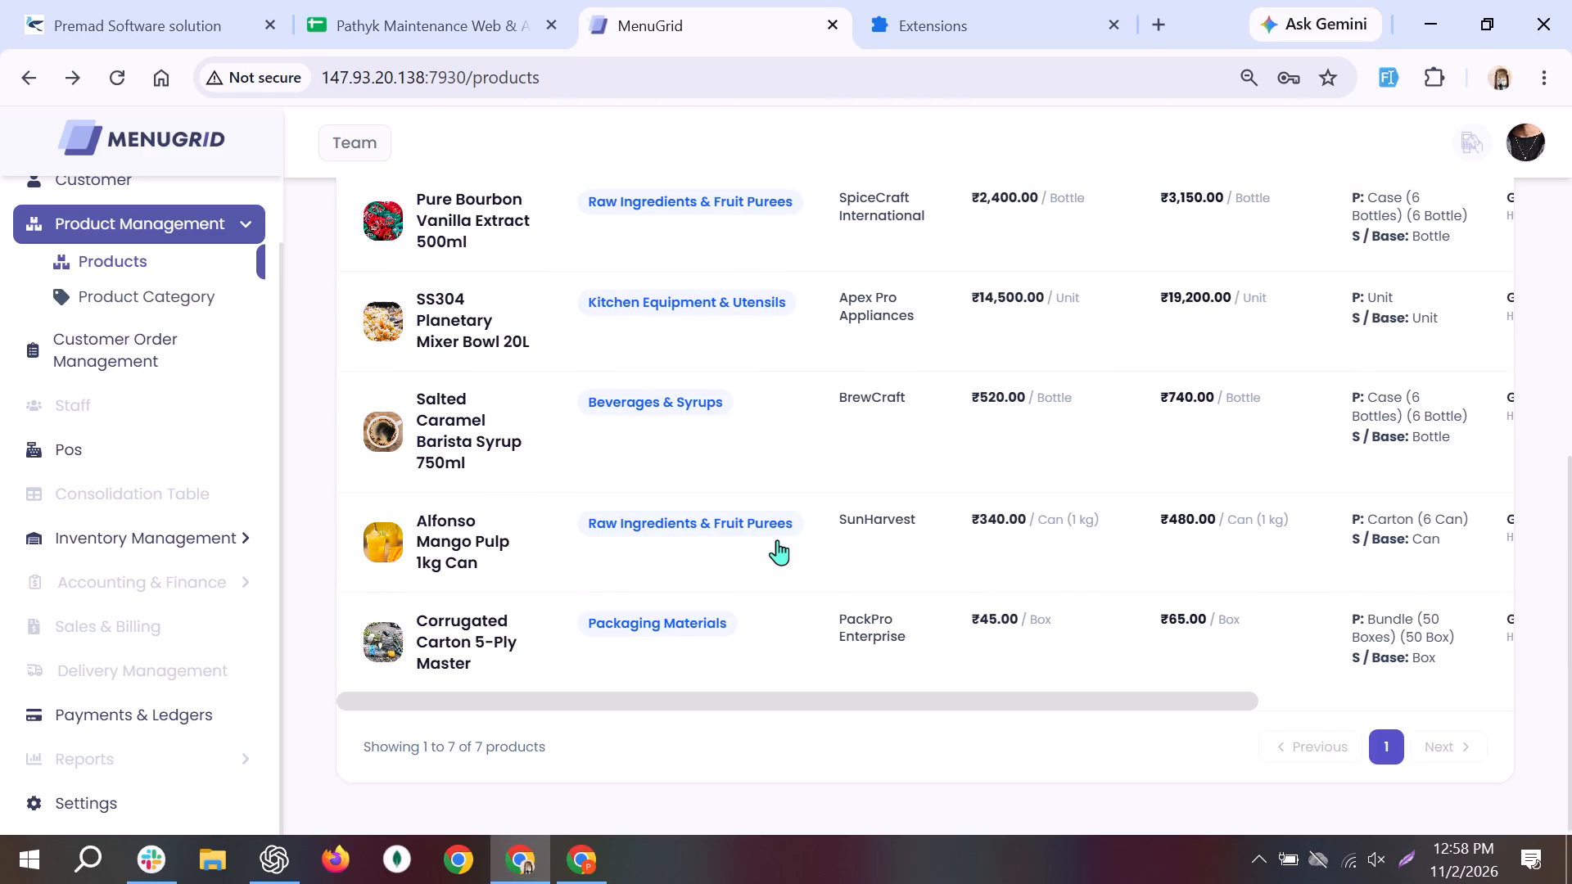
pyautogui.scroll(-2, 777, 539)
pyautogui.hscroll(-3, 777, 539)
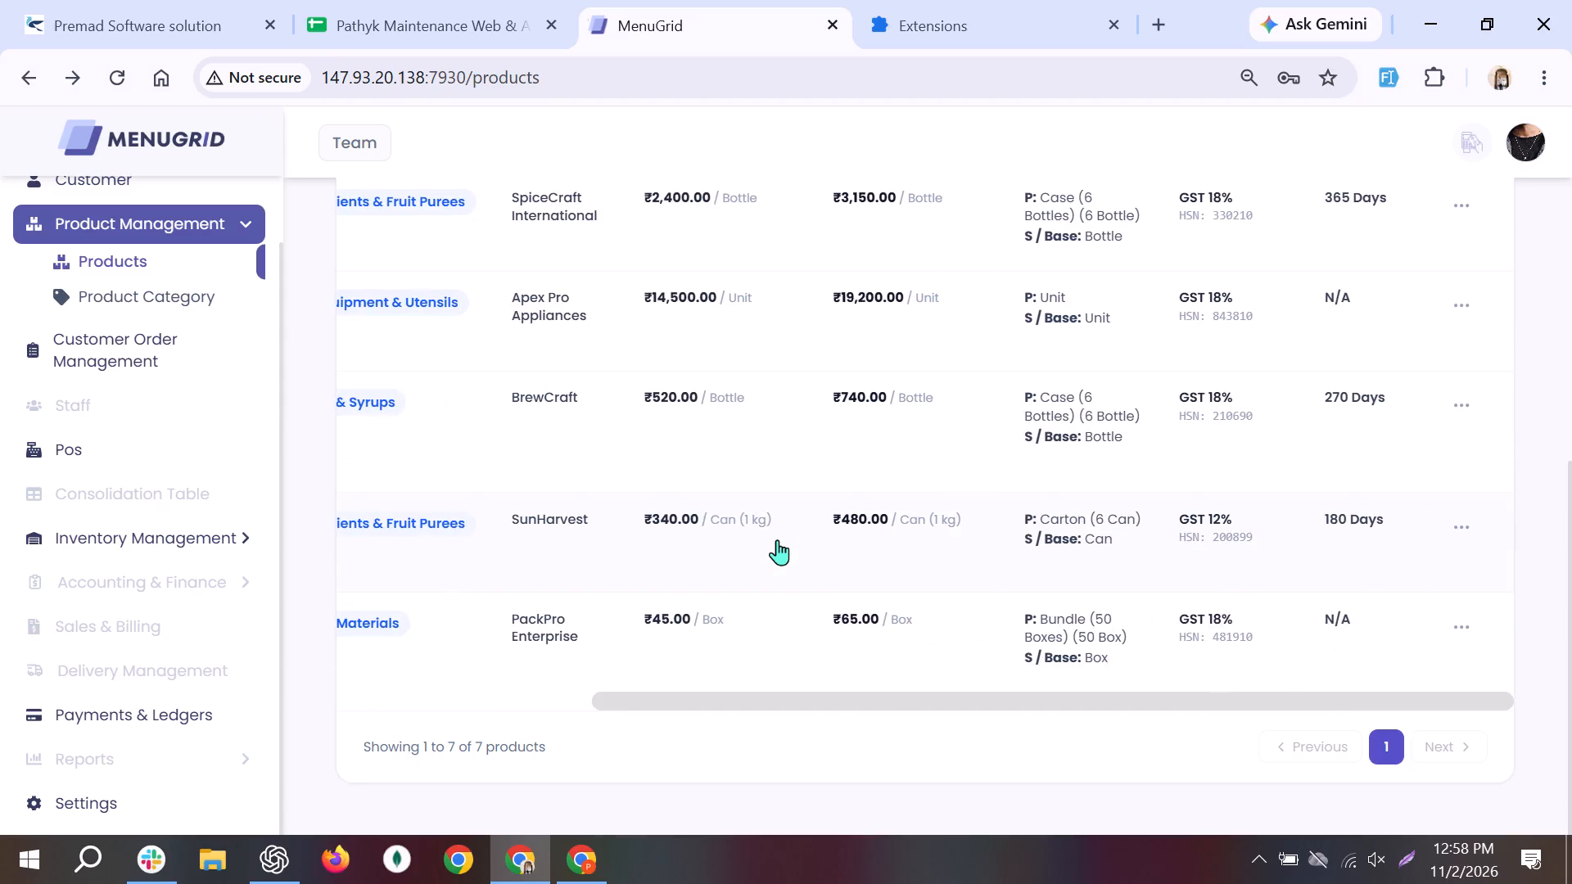
pyautogui.hscroll(-4, 777, 539)
pyautogui.scroll(10, 58, 366)
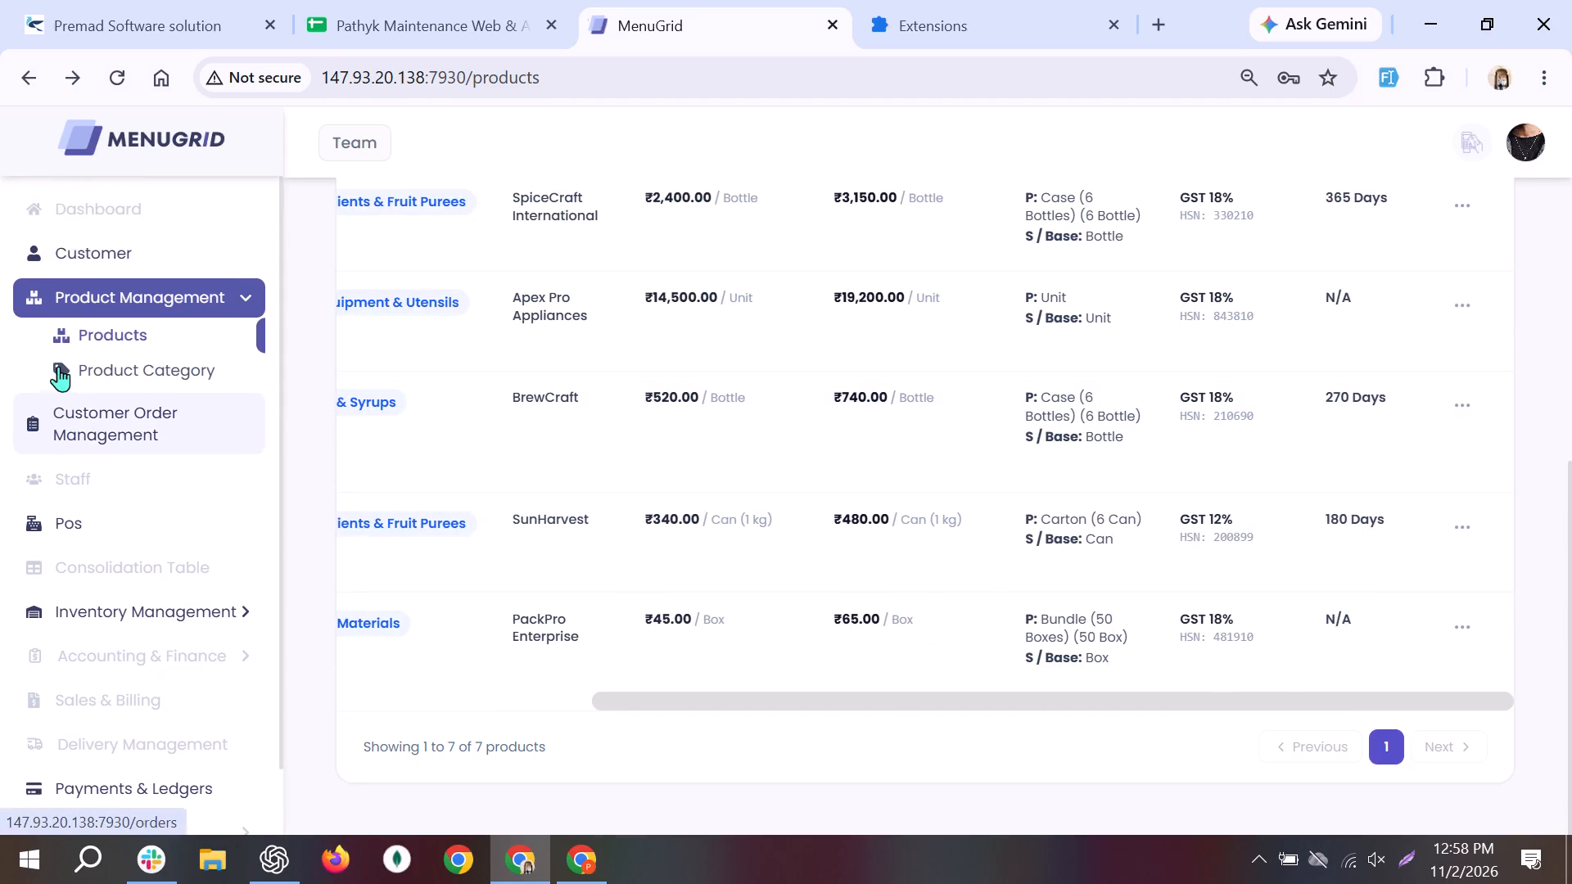
pyautogui.scroll(4, 58, 366)
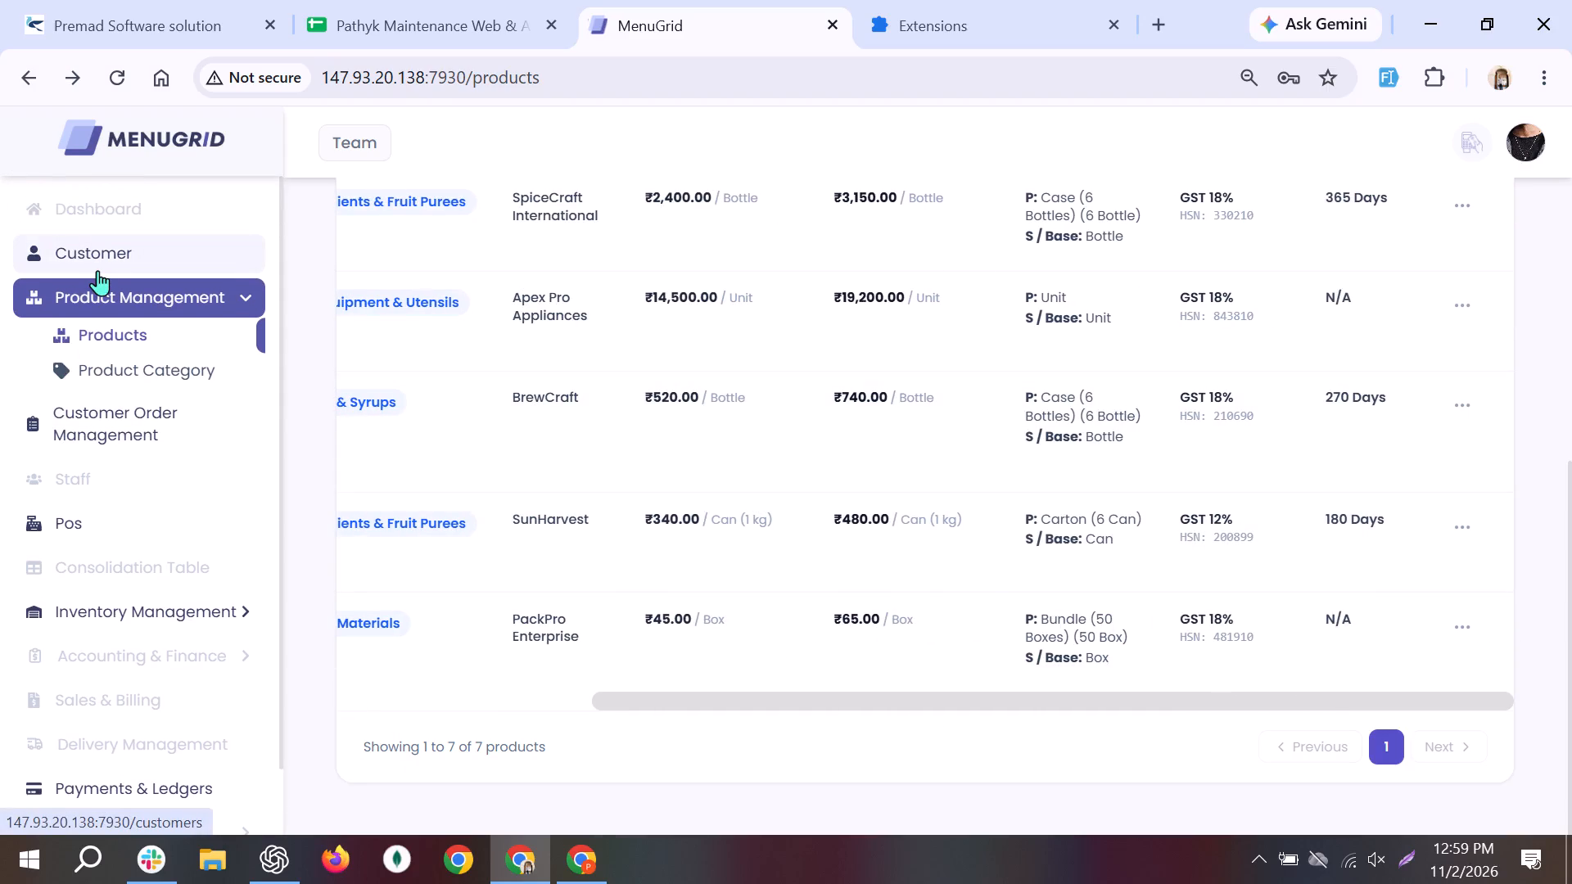
# Open the Customer Management page and set its date filter to Today.
pyautogui.click(97, 270)
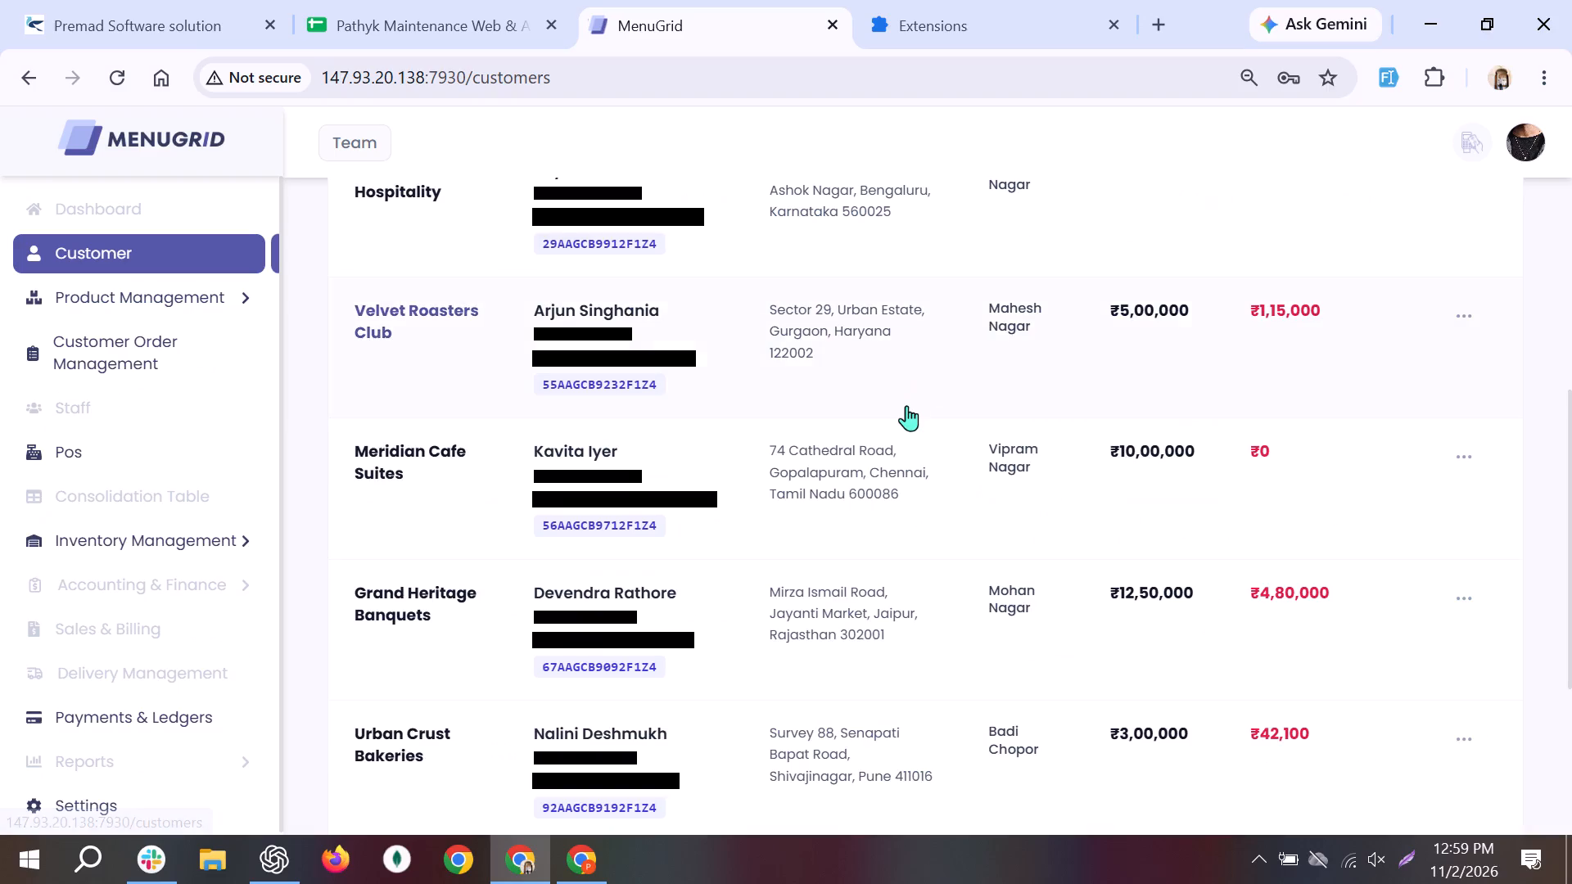
pyautogui.scroll(20, 906, 405)
pyautogui.scroll(10, 906, 405)
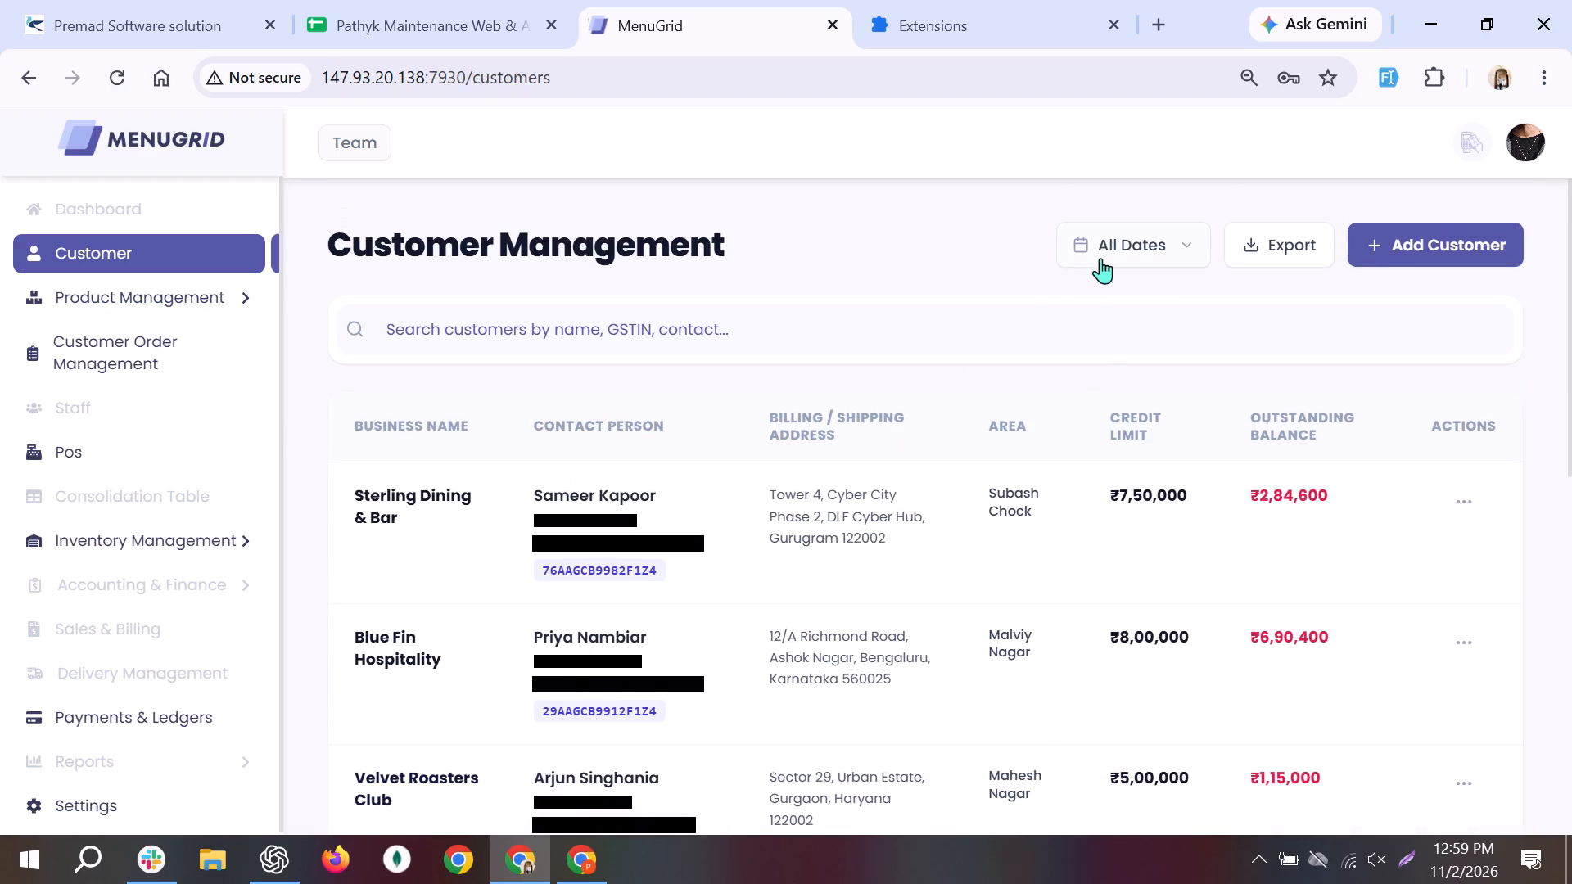
pyautogui.click(1100, 258)
pyautogui.click(1054, 329)
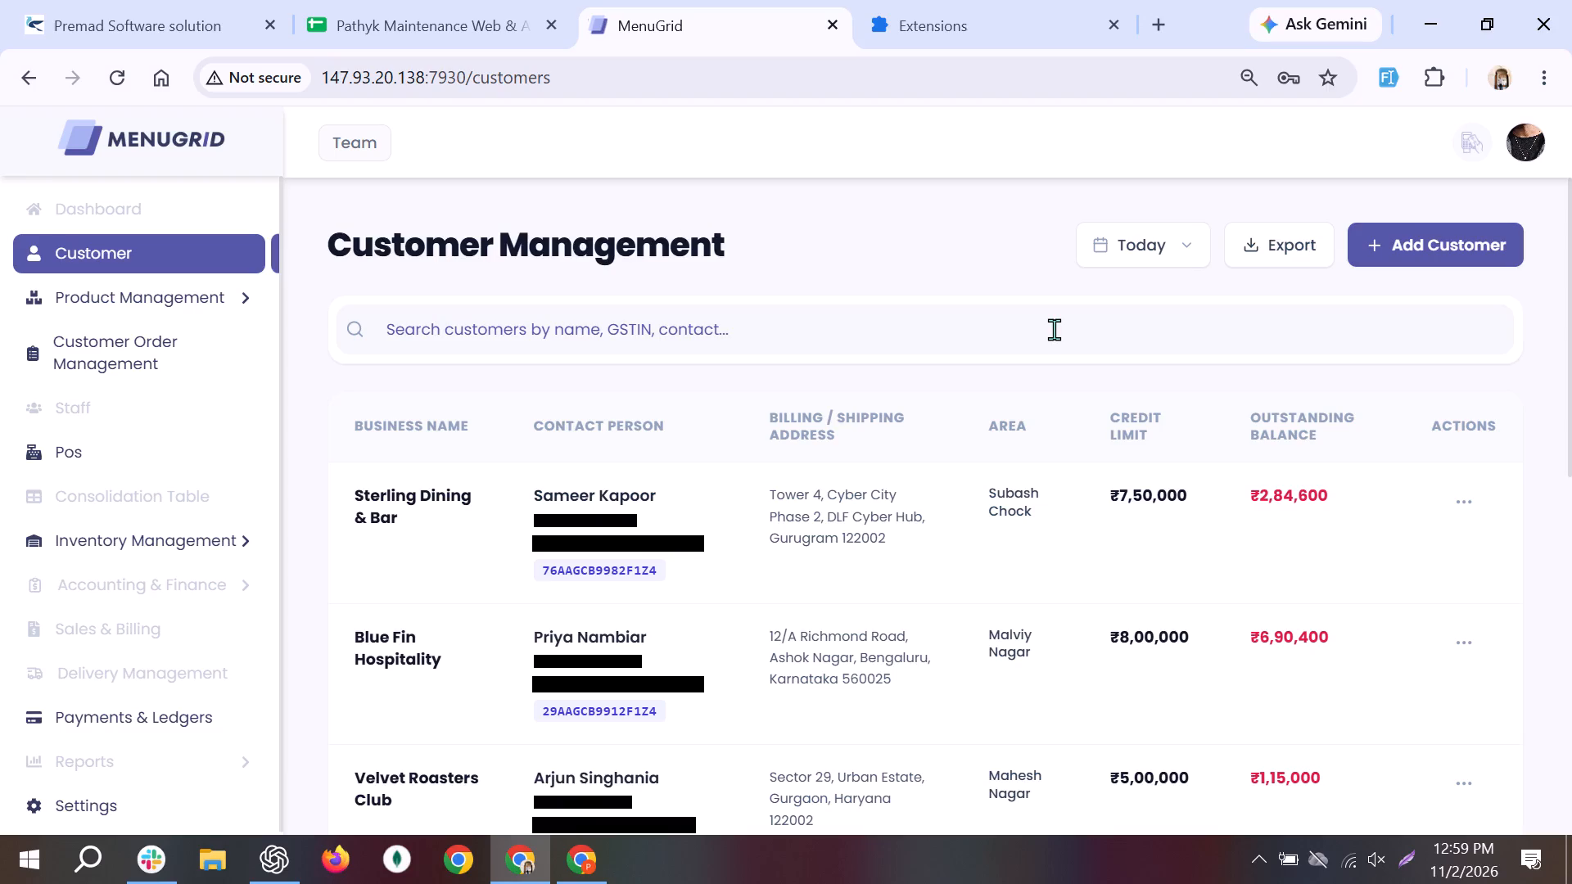
pyautogui.scroll(6, 1054, 329)
# Start adding a new customer, with the Business Name field ready for entry.
pyautogui.click(1439, 229)
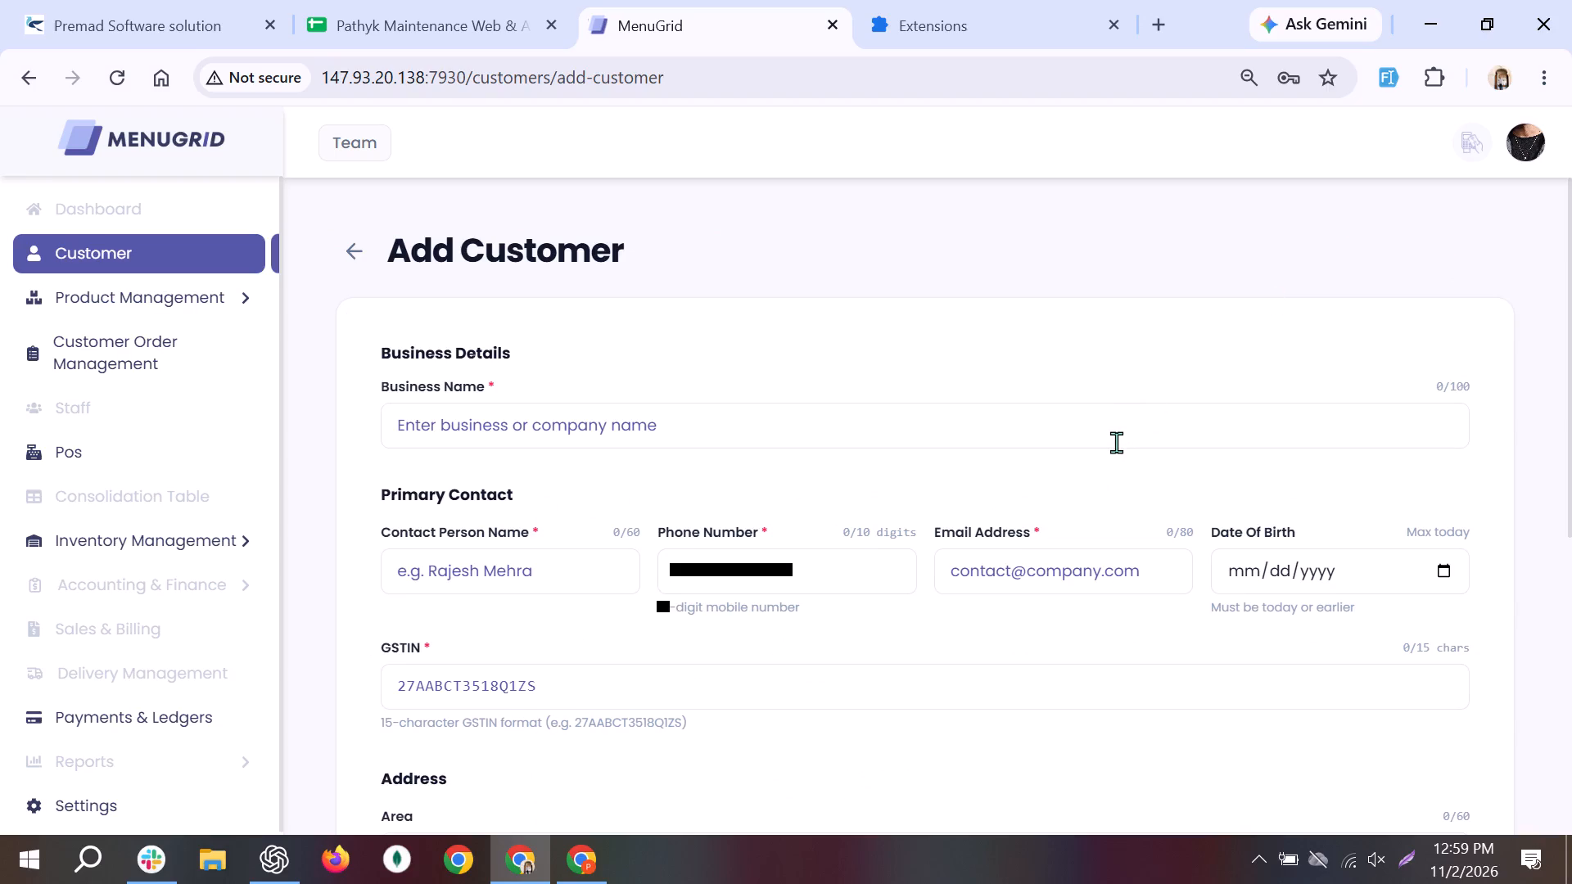
pyautogui.click(1113, 439)
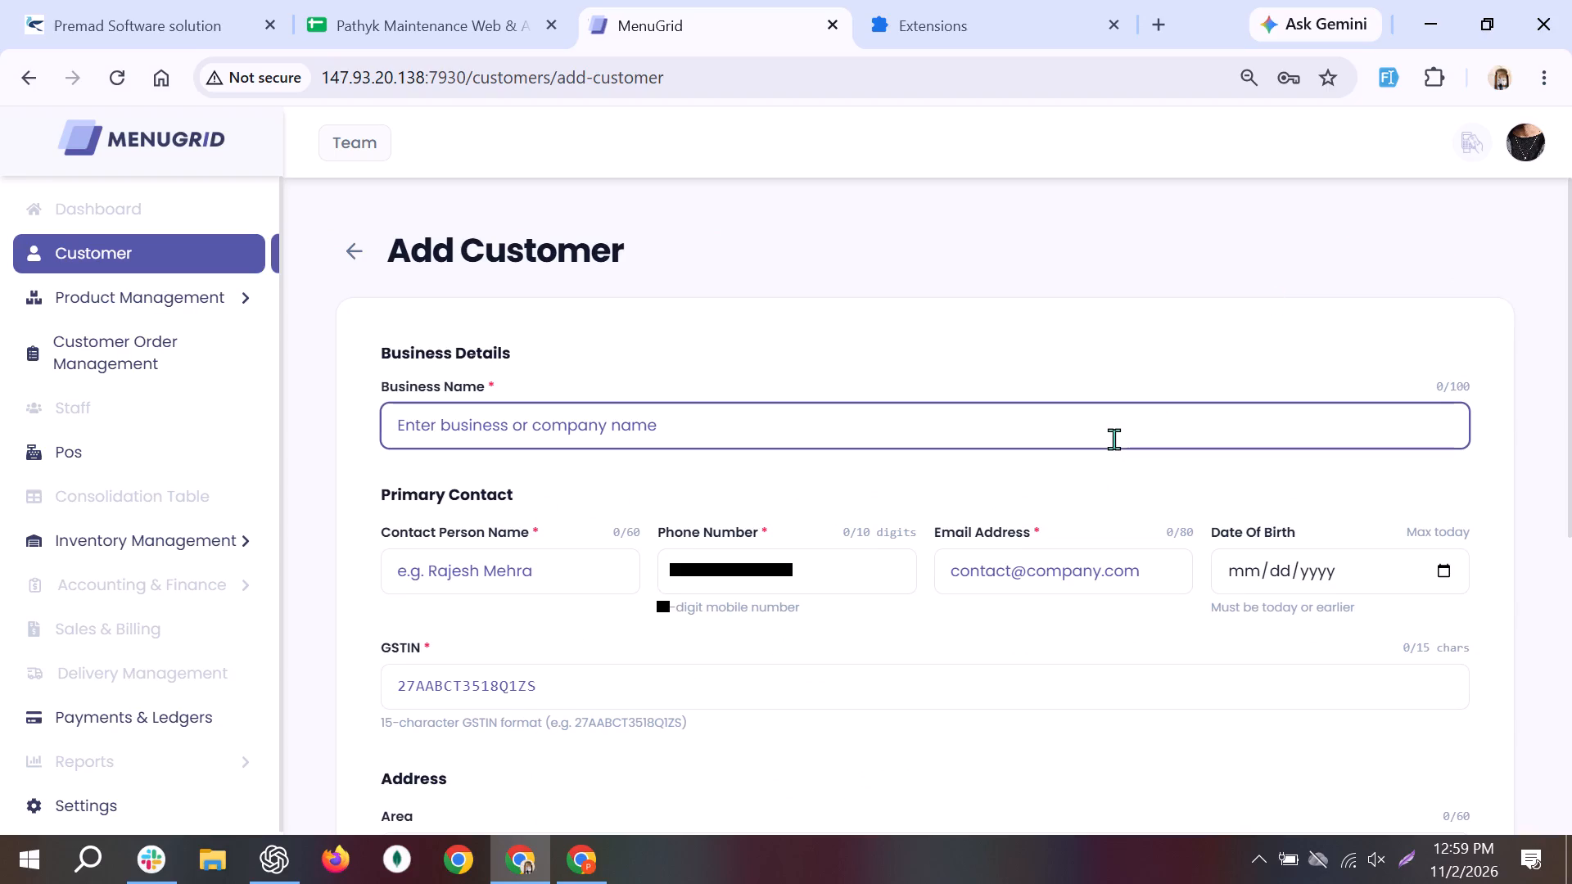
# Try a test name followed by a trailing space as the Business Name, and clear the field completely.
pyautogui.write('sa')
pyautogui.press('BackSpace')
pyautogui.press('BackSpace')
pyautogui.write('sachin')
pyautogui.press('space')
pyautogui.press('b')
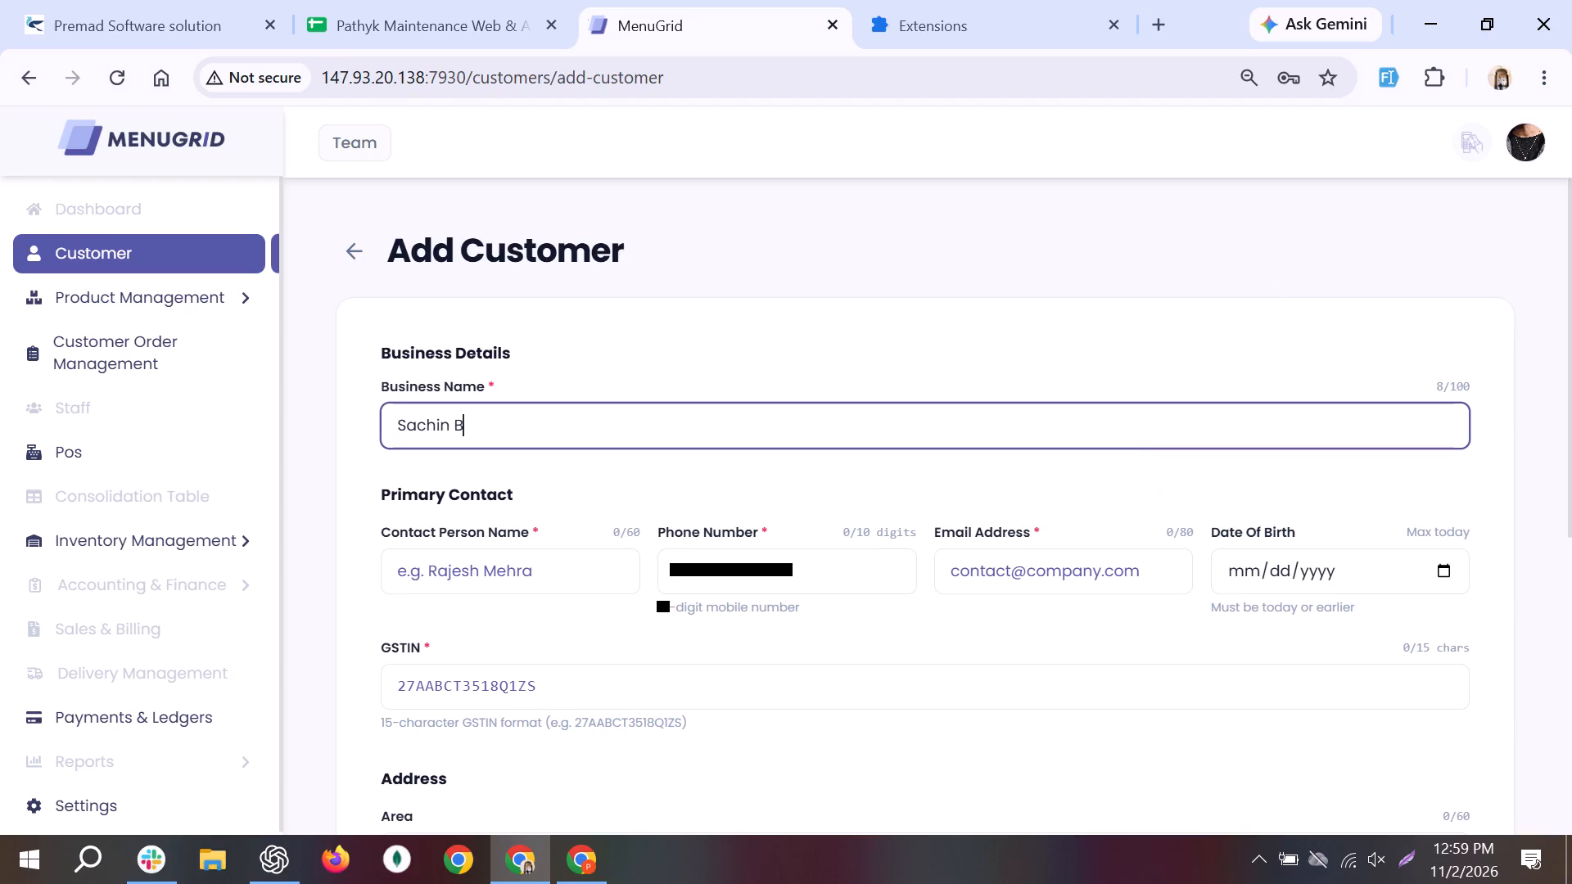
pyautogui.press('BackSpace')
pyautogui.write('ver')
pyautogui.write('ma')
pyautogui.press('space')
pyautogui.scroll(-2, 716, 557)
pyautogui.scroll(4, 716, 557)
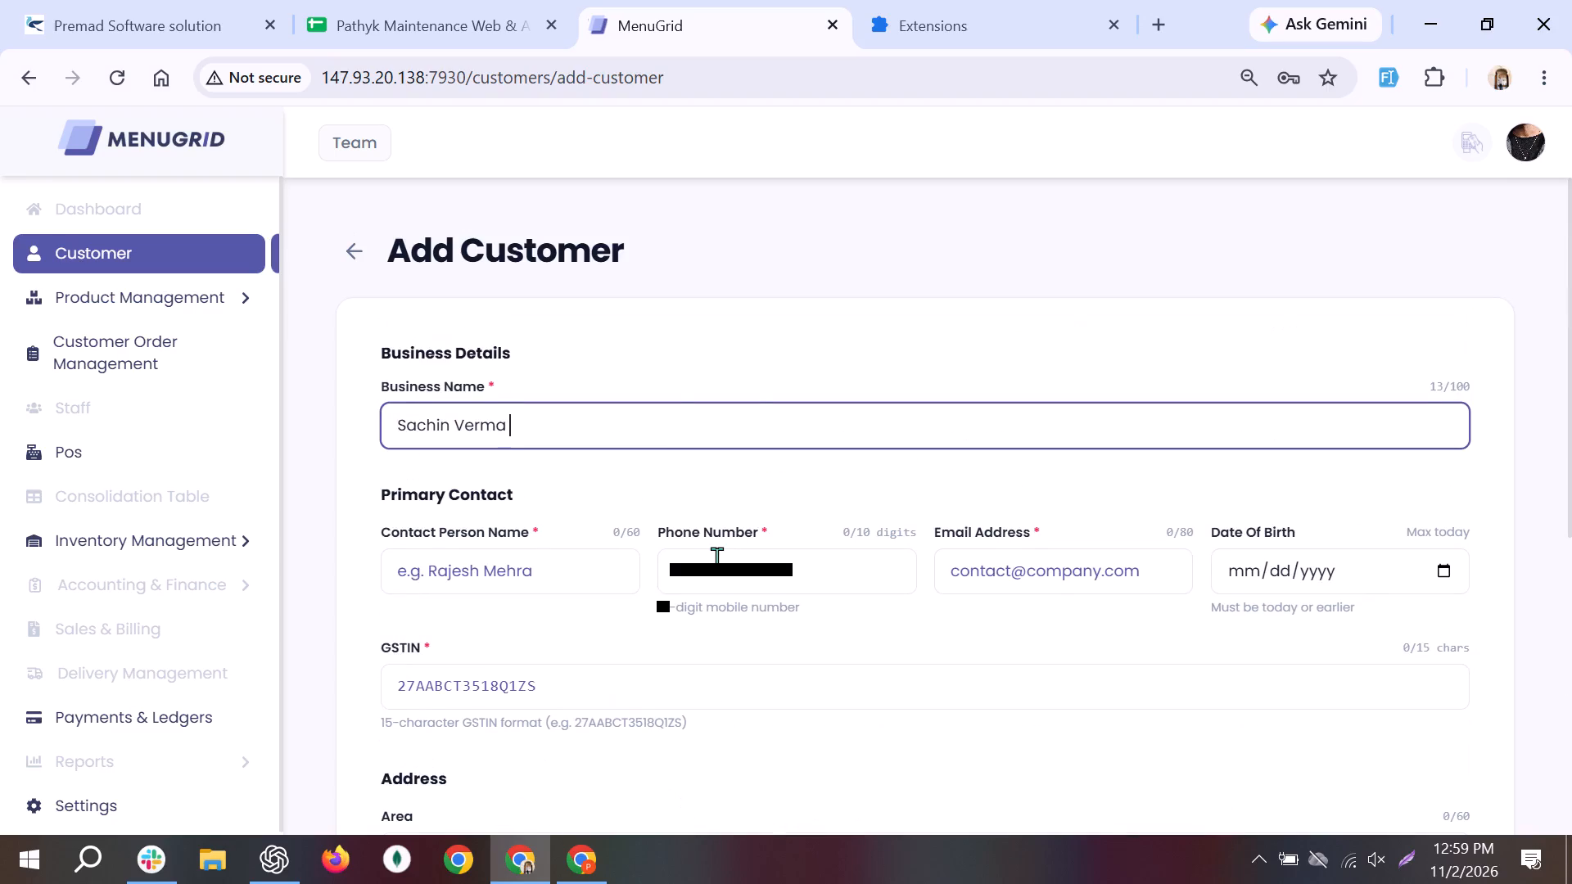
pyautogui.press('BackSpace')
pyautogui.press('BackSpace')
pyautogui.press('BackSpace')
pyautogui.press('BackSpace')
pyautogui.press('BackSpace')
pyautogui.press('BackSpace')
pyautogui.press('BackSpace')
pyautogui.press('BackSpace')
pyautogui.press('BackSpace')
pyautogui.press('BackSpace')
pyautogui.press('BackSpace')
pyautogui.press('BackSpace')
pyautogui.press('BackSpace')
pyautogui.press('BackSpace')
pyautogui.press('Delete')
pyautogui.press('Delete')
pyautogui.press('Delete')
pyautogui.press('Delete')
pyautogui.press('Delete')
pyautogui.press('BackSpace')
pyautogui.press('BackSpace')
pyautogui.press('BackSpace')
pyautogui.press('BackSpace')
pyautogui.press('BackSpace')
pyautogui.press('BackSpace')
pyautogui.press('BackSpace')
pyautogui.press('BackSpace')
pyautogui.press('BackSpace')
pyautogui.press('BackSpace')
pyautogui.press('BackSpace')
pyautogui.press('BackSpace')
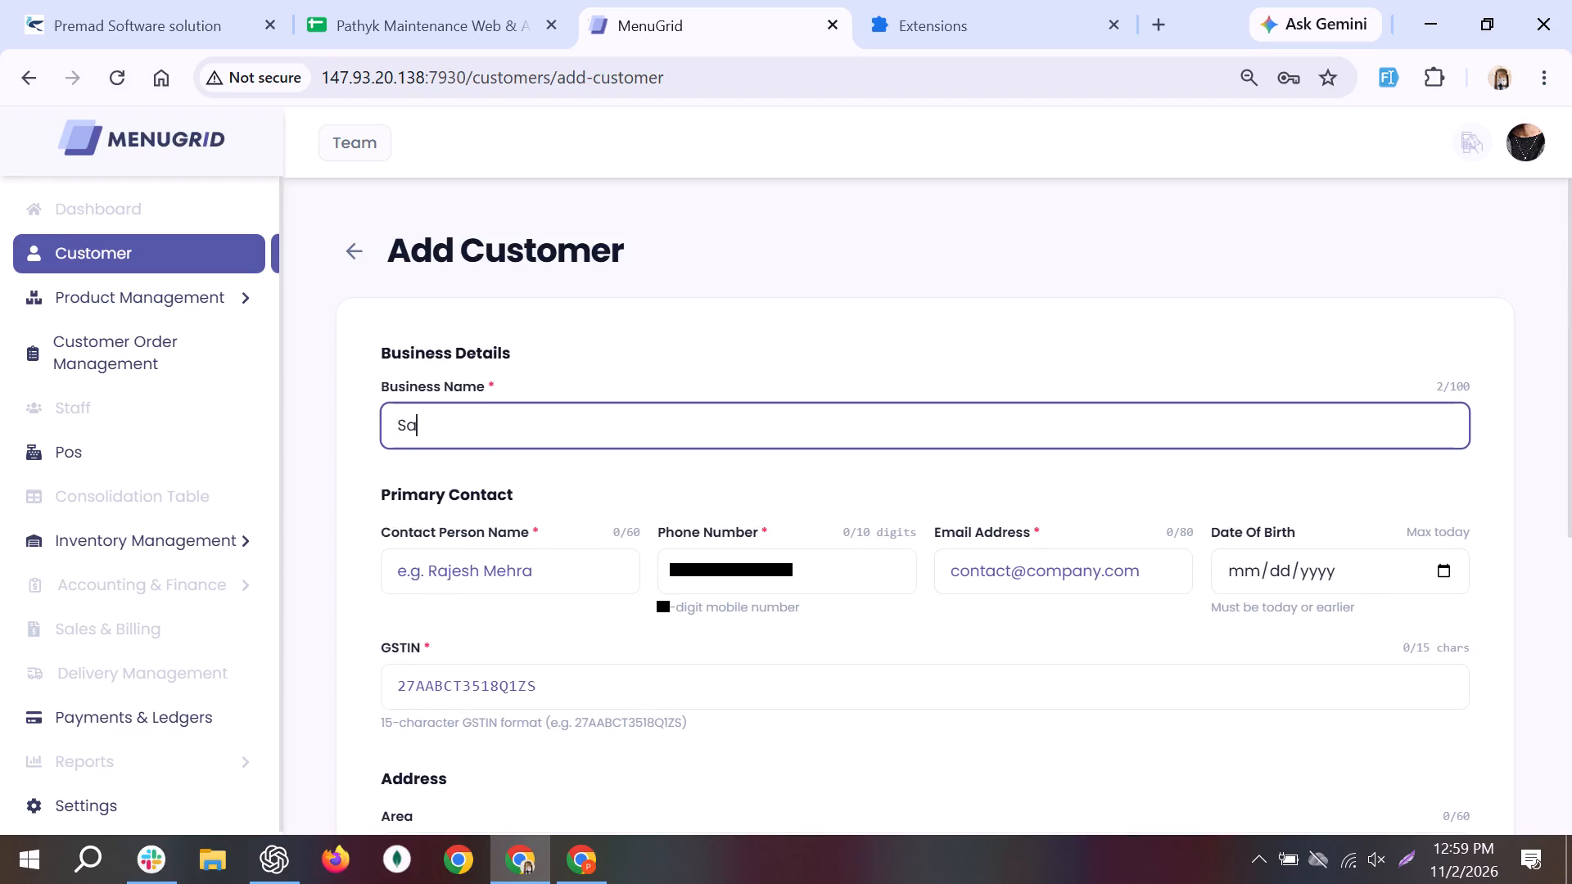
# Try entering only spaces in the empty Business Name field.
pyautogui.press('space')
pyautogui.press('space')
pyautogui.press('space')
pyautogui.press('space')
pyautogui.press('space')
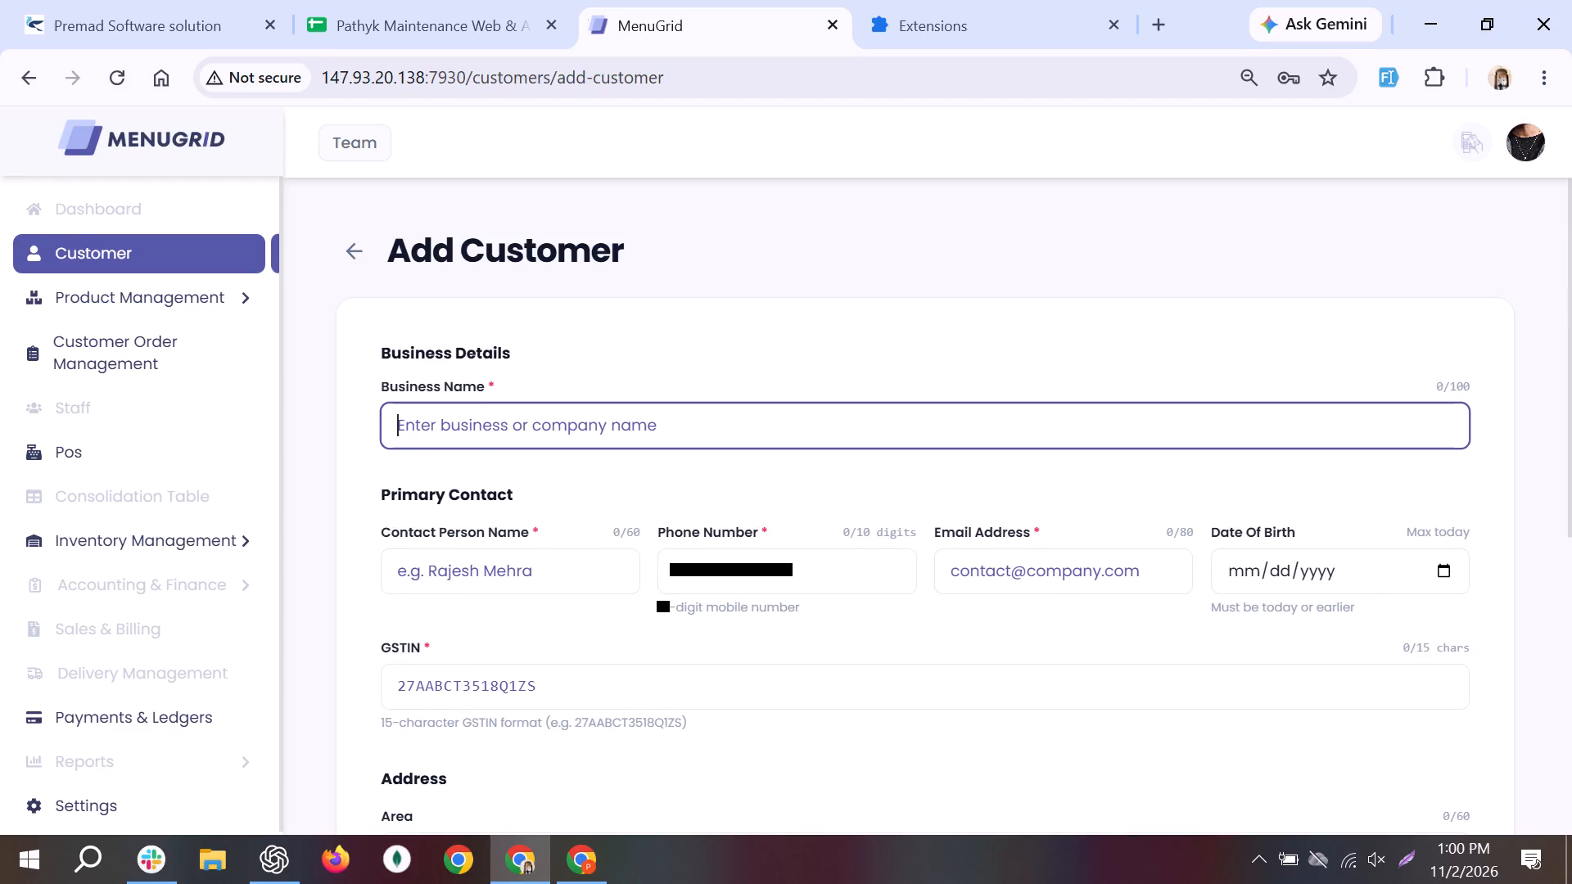
# Enter the test first and last name as the Business Name.
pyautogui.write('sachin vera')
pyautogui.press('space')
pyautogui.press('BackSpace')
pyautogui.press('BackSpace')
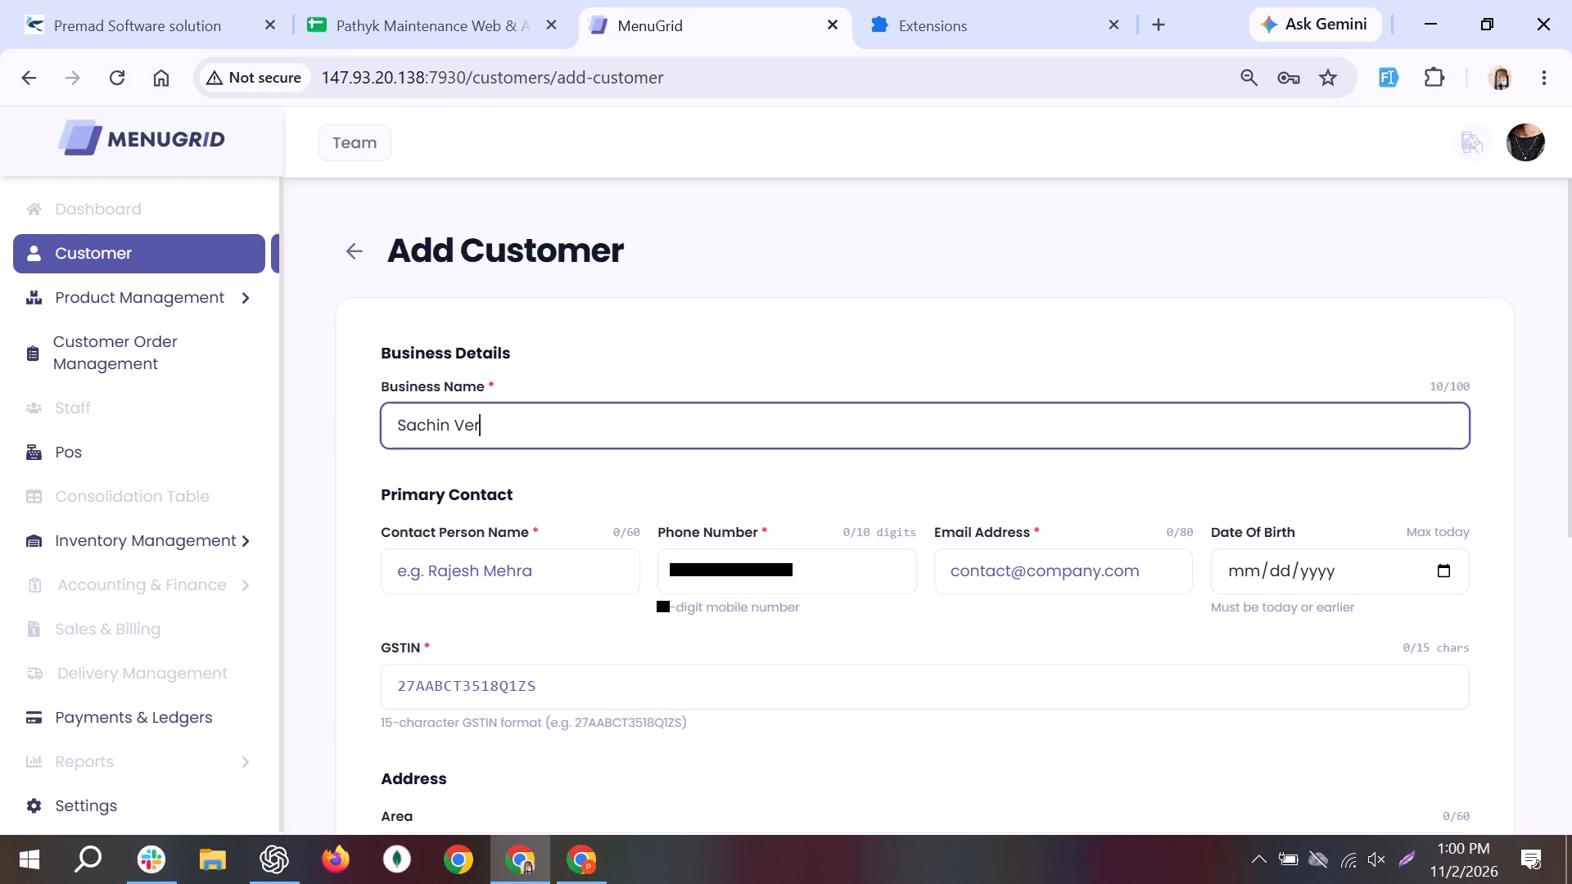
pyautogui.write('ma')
# Enter a test full name followed by a trailing space as the Contact Person Name.
pyautogui.click(447, 591)
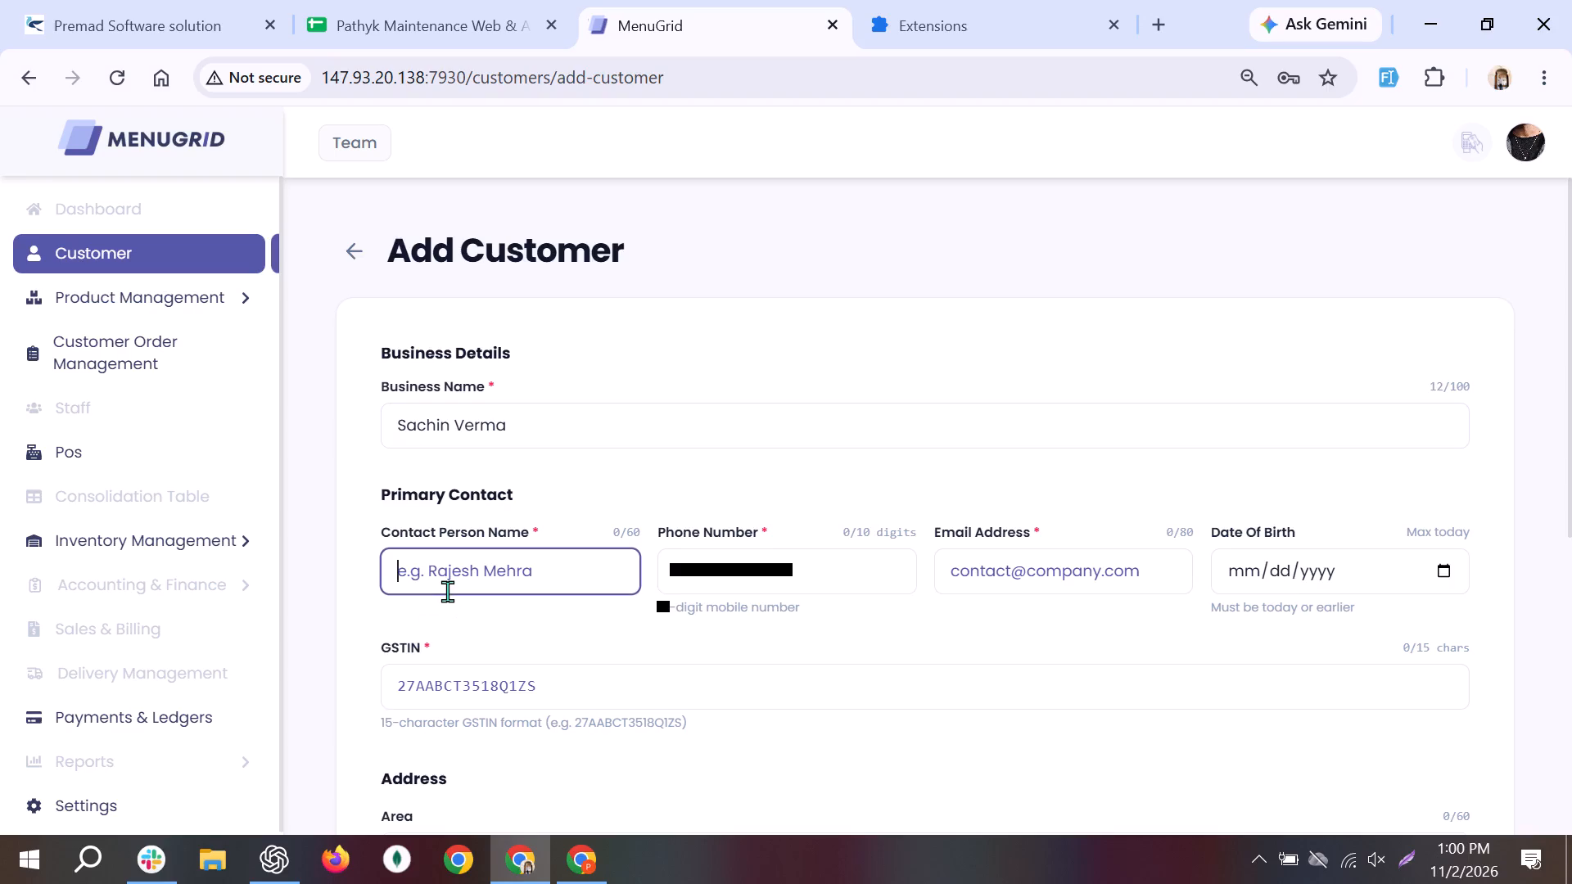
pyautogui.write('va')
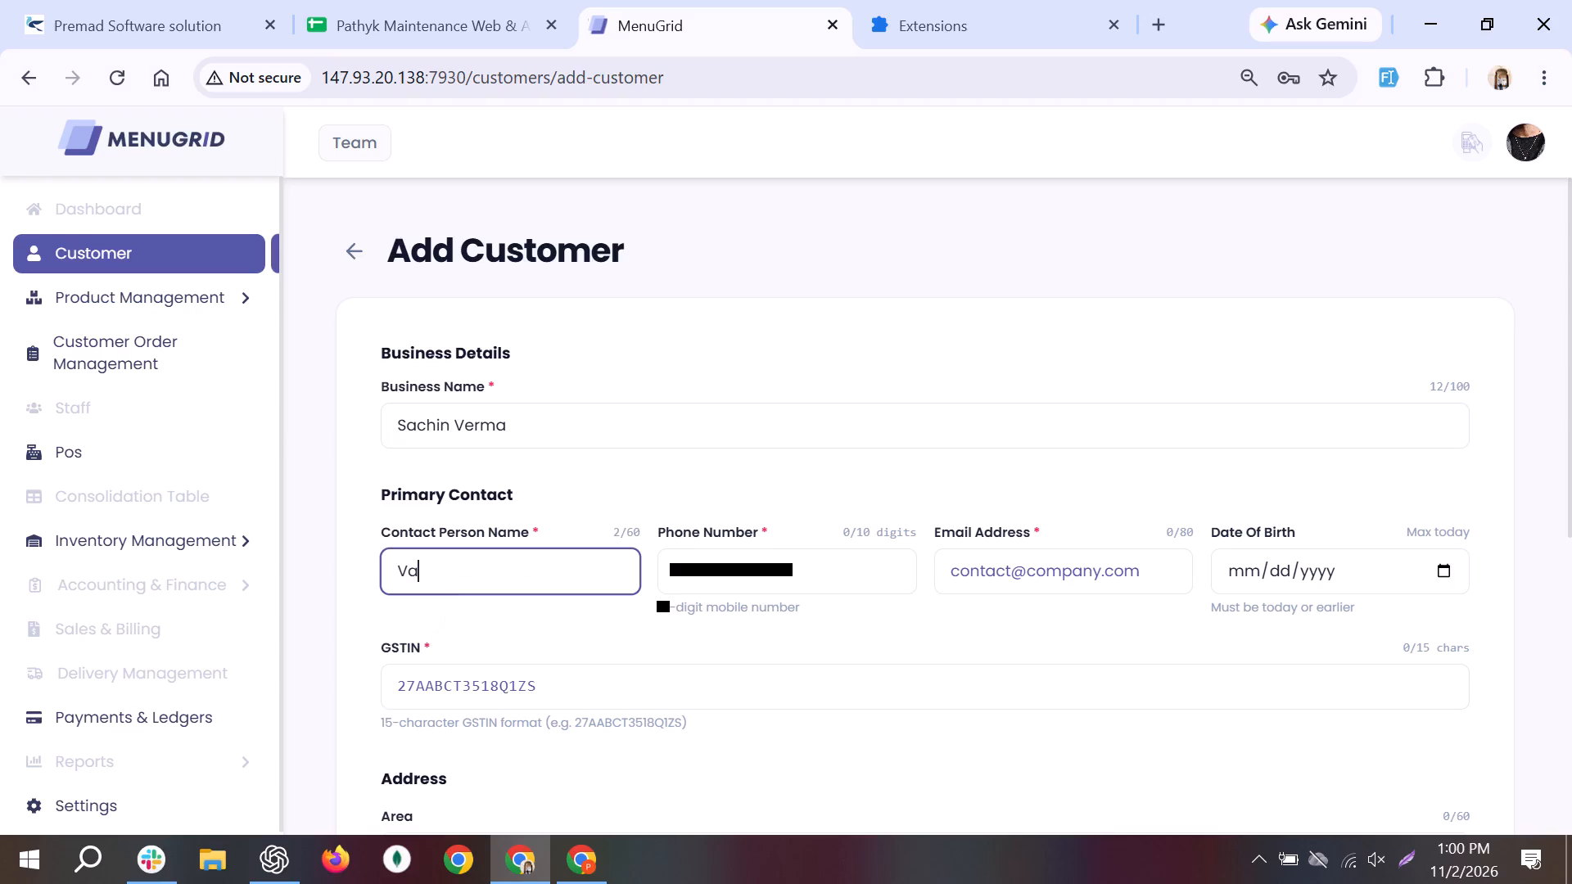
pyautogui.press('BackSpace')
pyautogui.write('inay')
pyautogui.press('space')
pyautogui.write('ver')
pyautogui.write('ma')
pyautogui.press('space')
# Fill the Phone Number with a test number, trying leading spaces and more than ten digits.
pyautogui.click(754, 579)
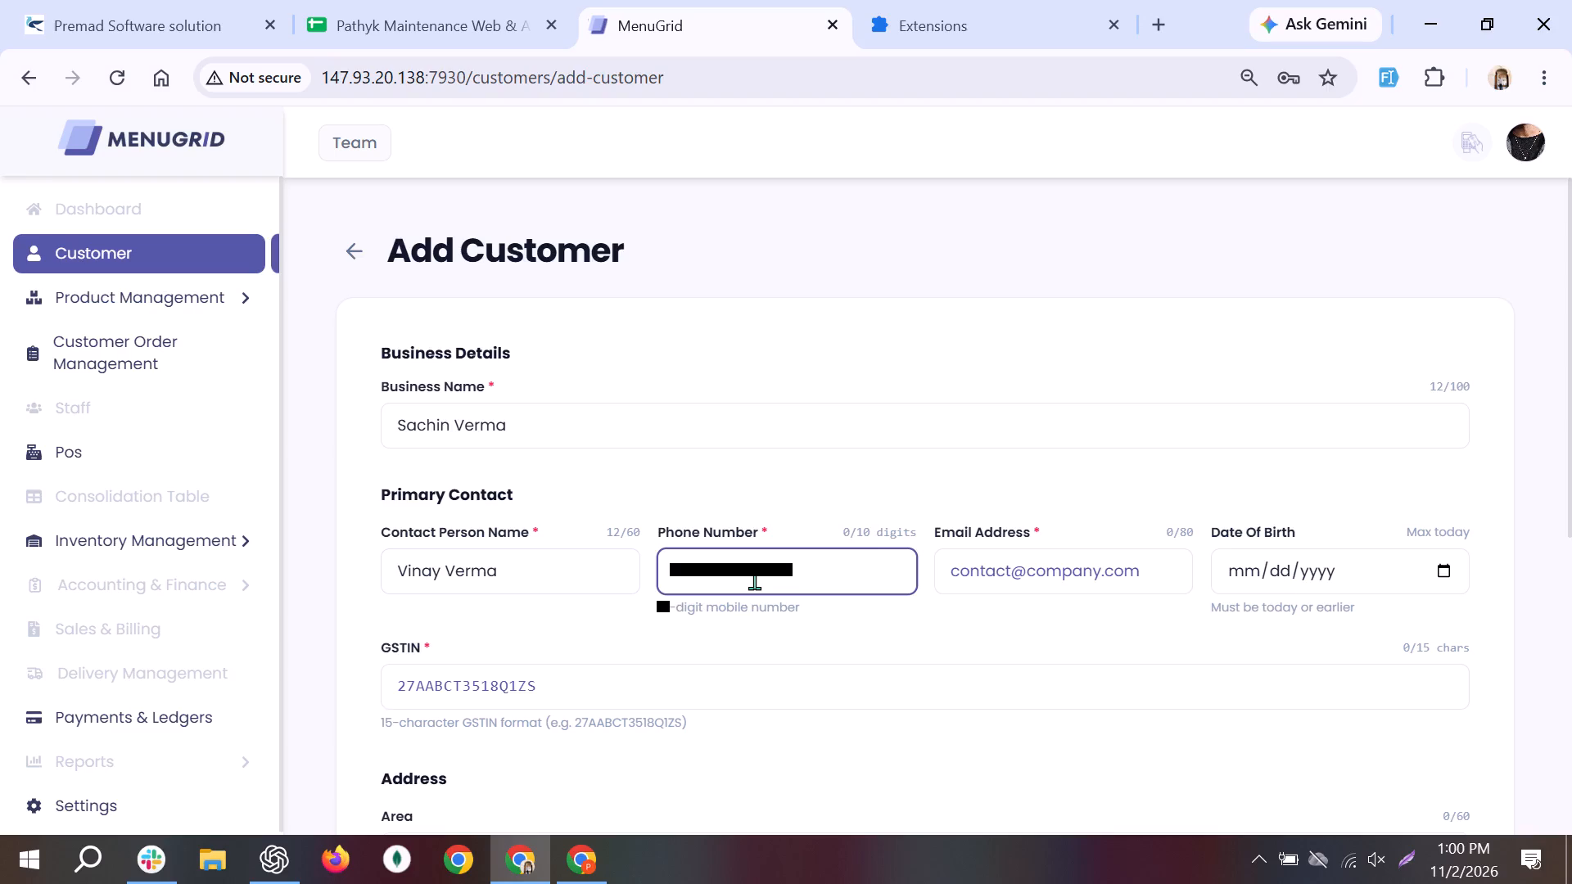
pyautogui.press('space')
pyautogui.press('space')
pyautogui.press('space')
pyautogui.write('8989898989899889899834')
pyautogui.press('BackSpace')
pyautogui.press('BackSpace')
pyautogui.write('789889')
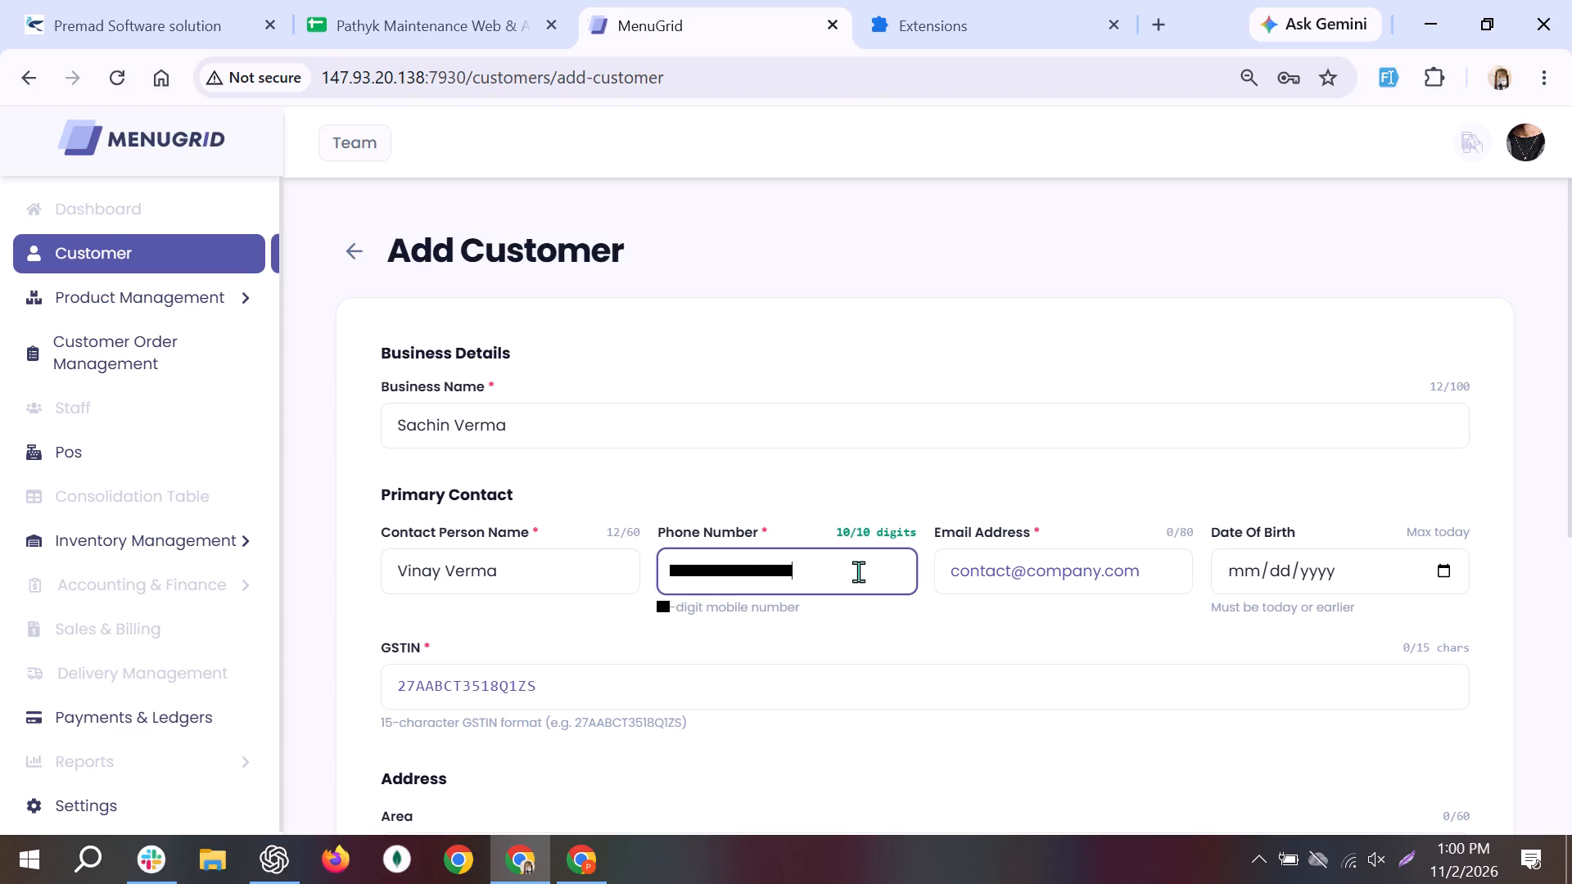
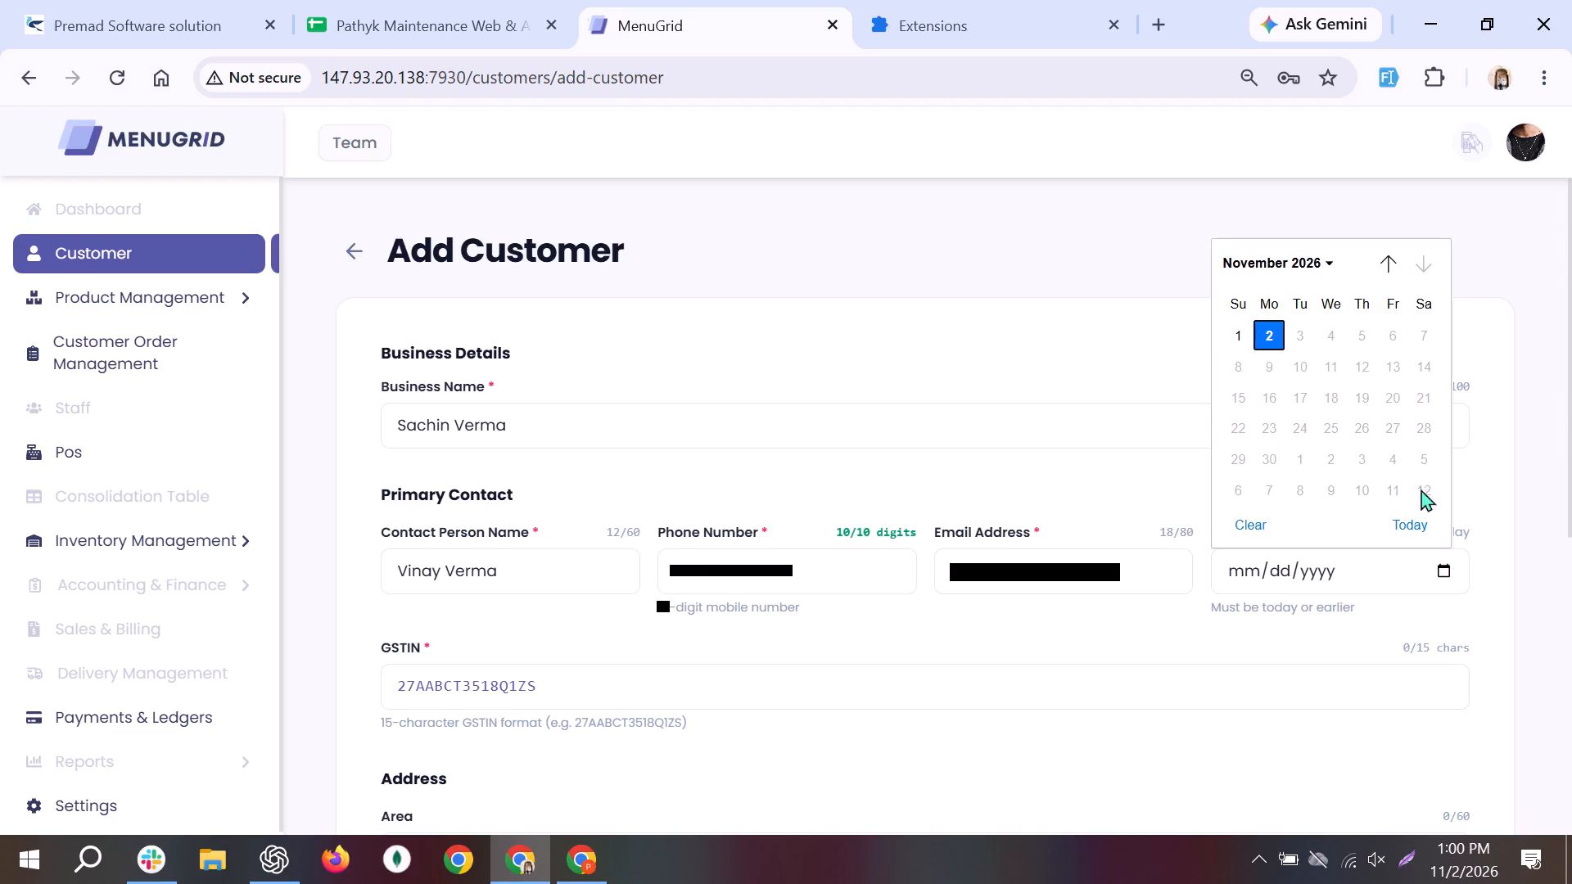
# Try an earlier year and month in the Date Of Birth picker, and set the field to today's date.
pyautogui.click(1325, 267)
pyautogui.scroll(2, 1299, 327)
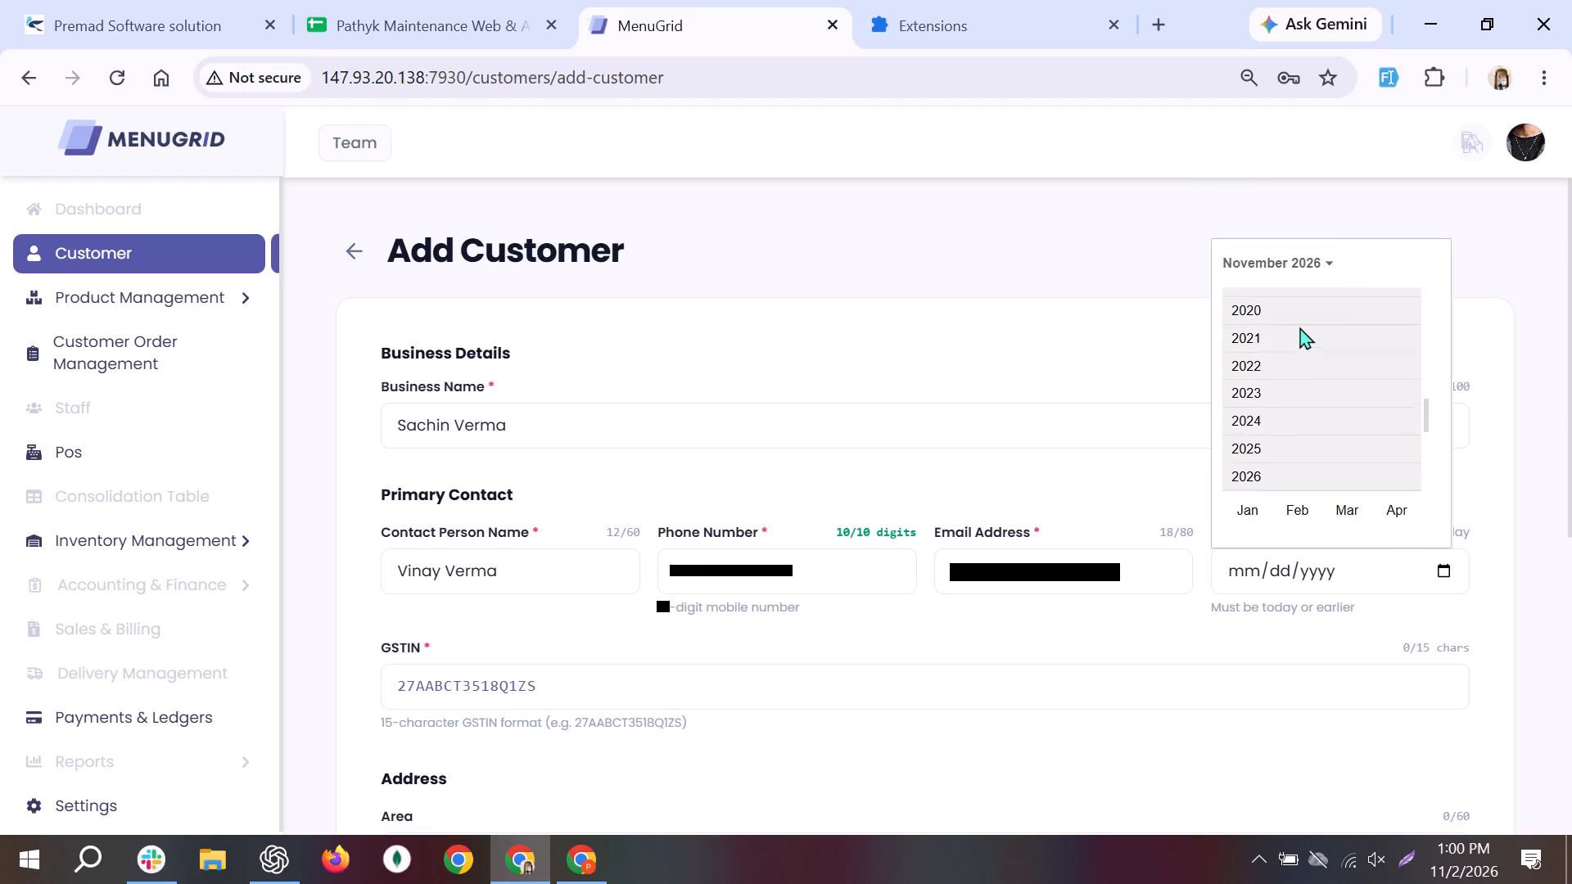
pyautogui.scroll(20, 1299, 327)
pyautogui.scroll(2, 1299, 327)
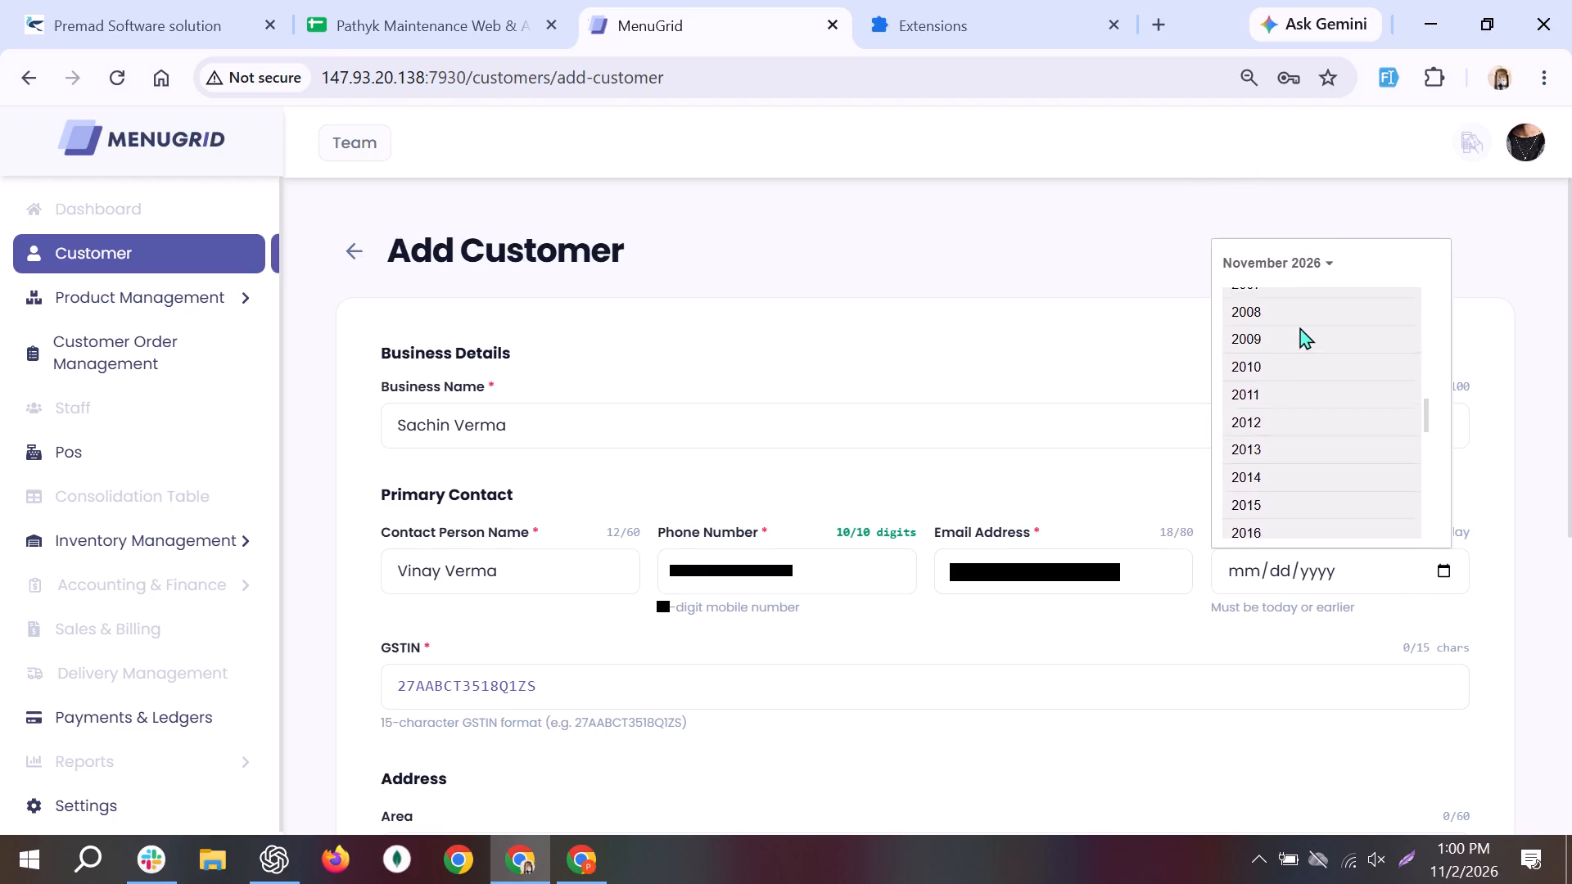
pyautogui.scroll(14, 1299, 327)
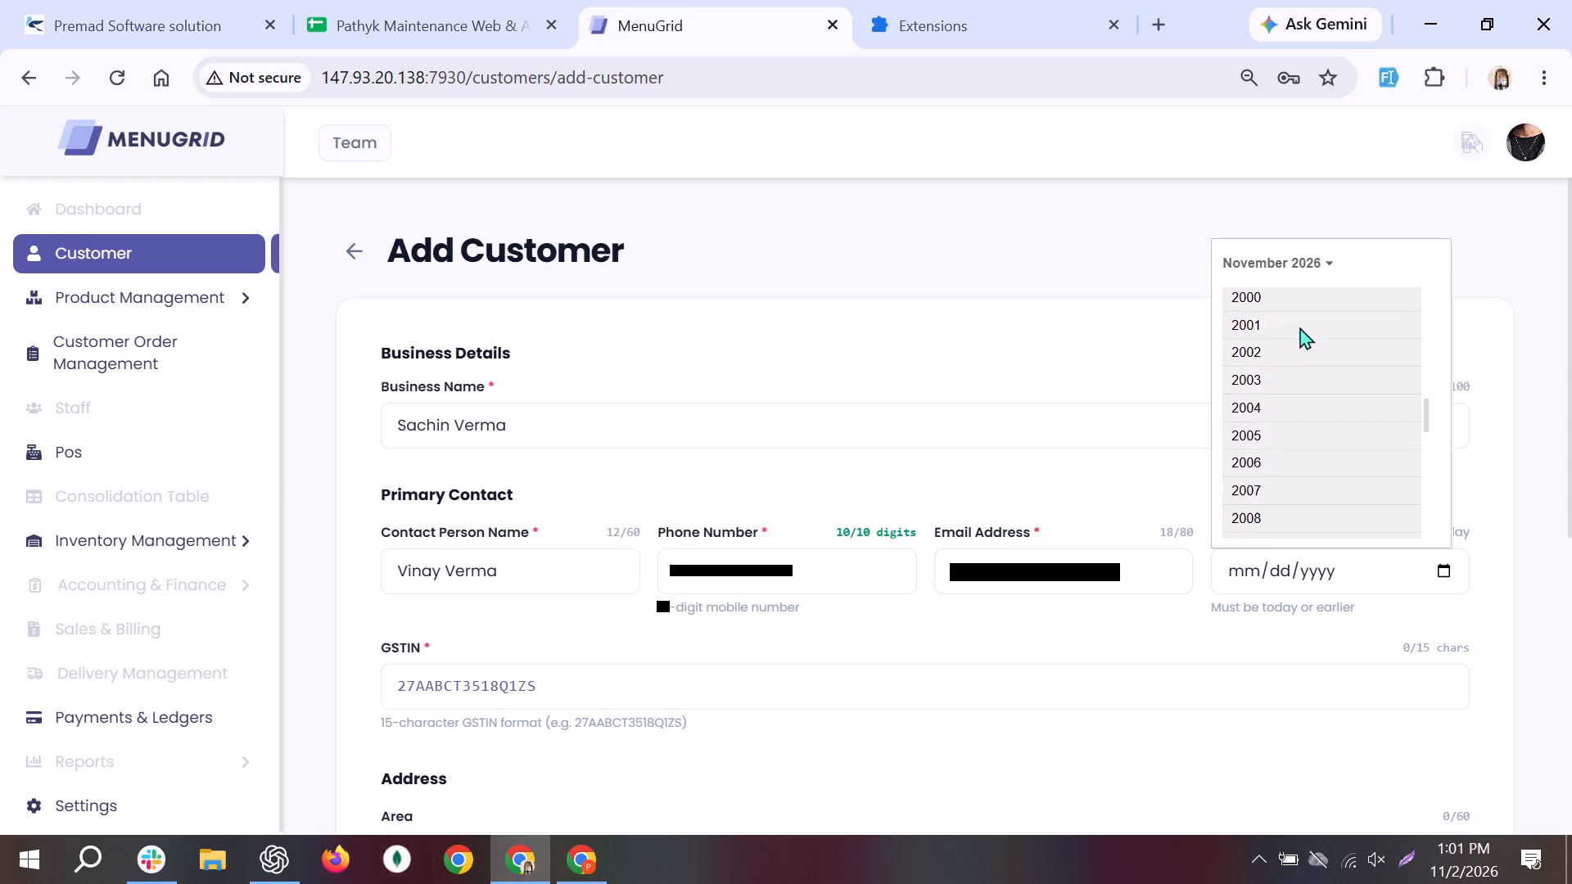
pyautogui.click(1258, 291)
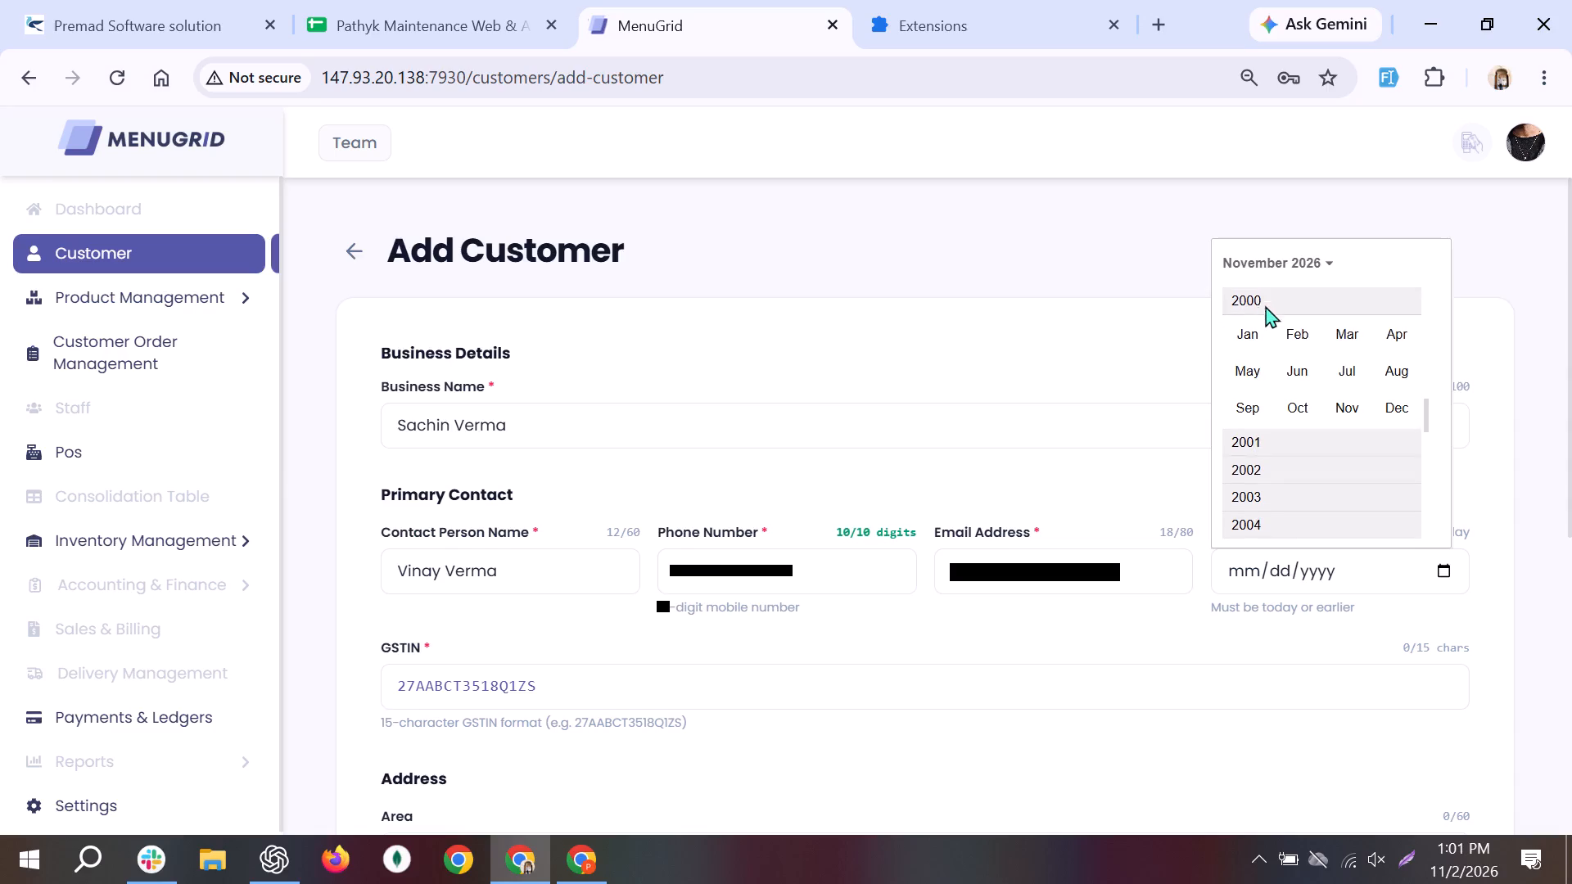
pyautogui.click(1256, 334)
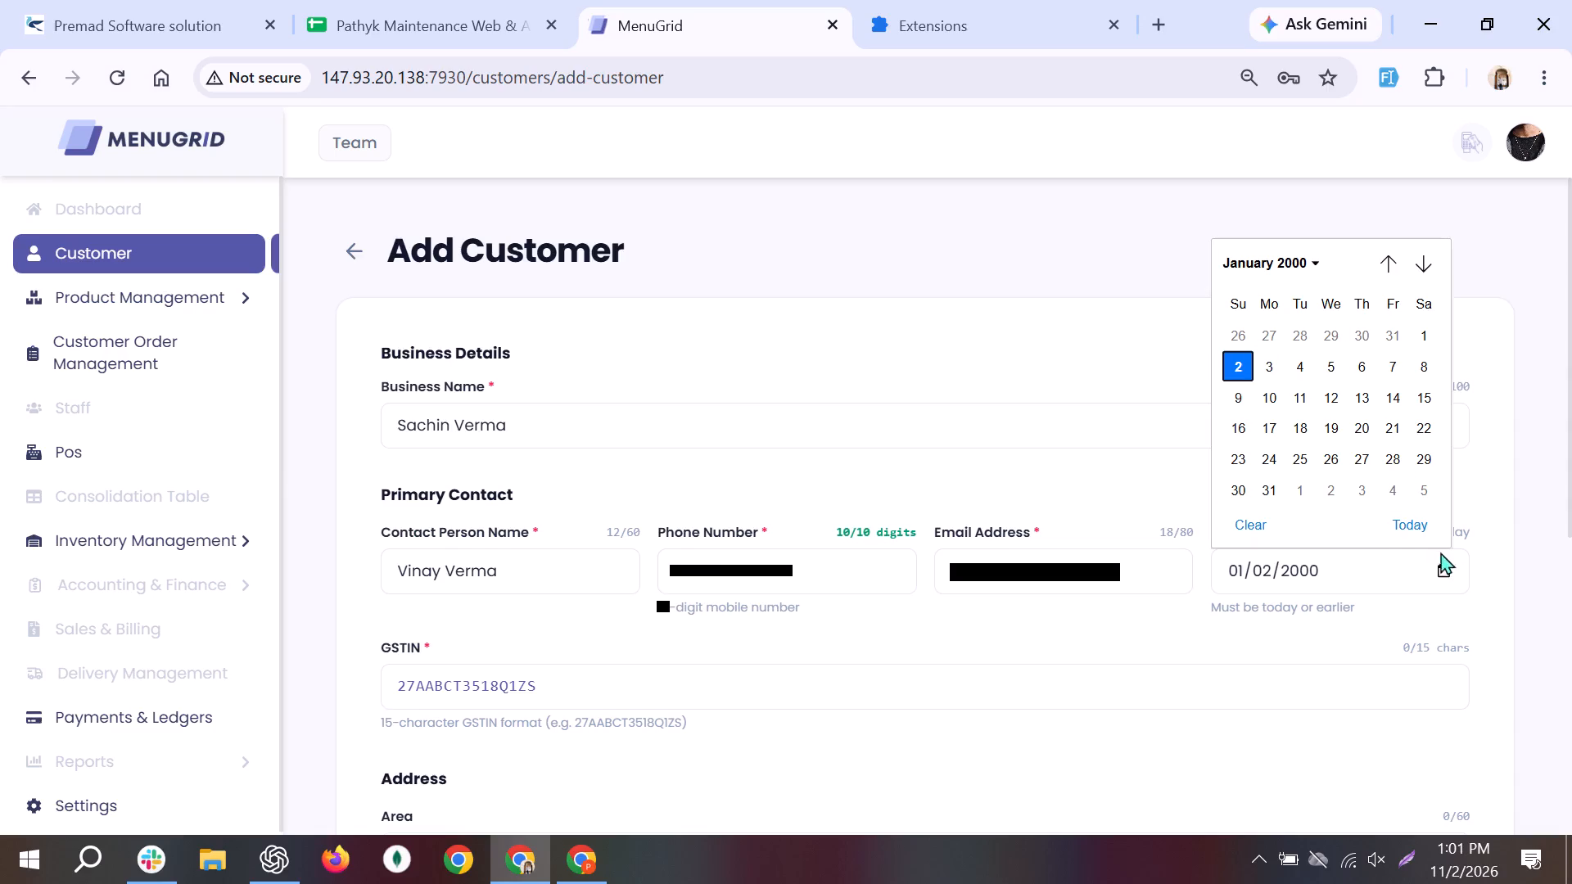
pyautogui.click(1397, 522)
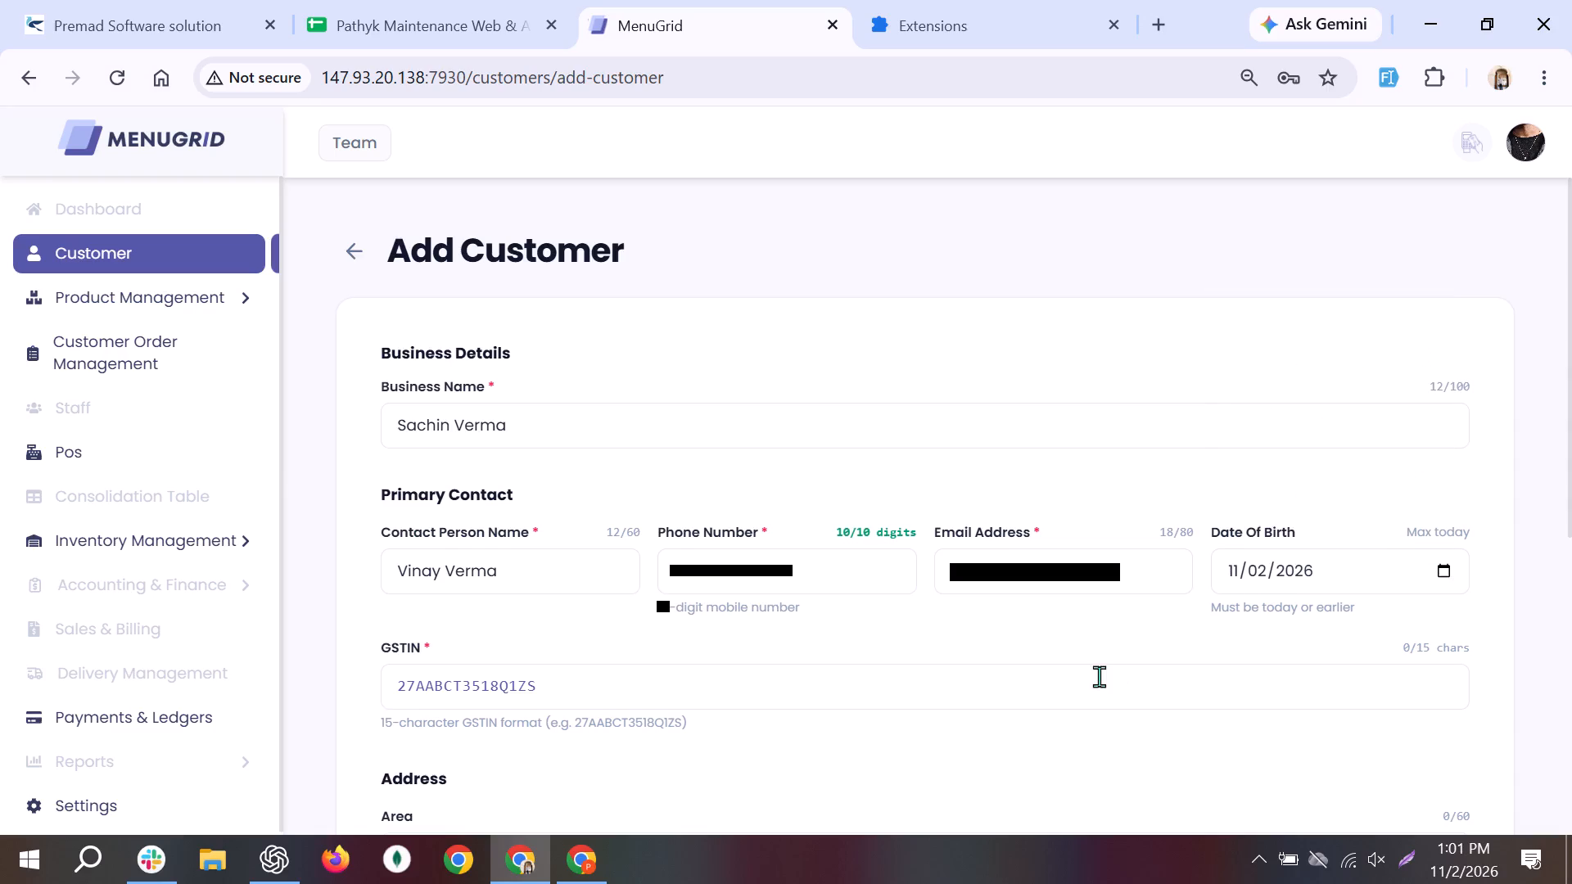
# Review the GSTIN, Address and Financial Terms fields of the Add Customer form.
pyautogui.scroll(-2, 1064, 696)
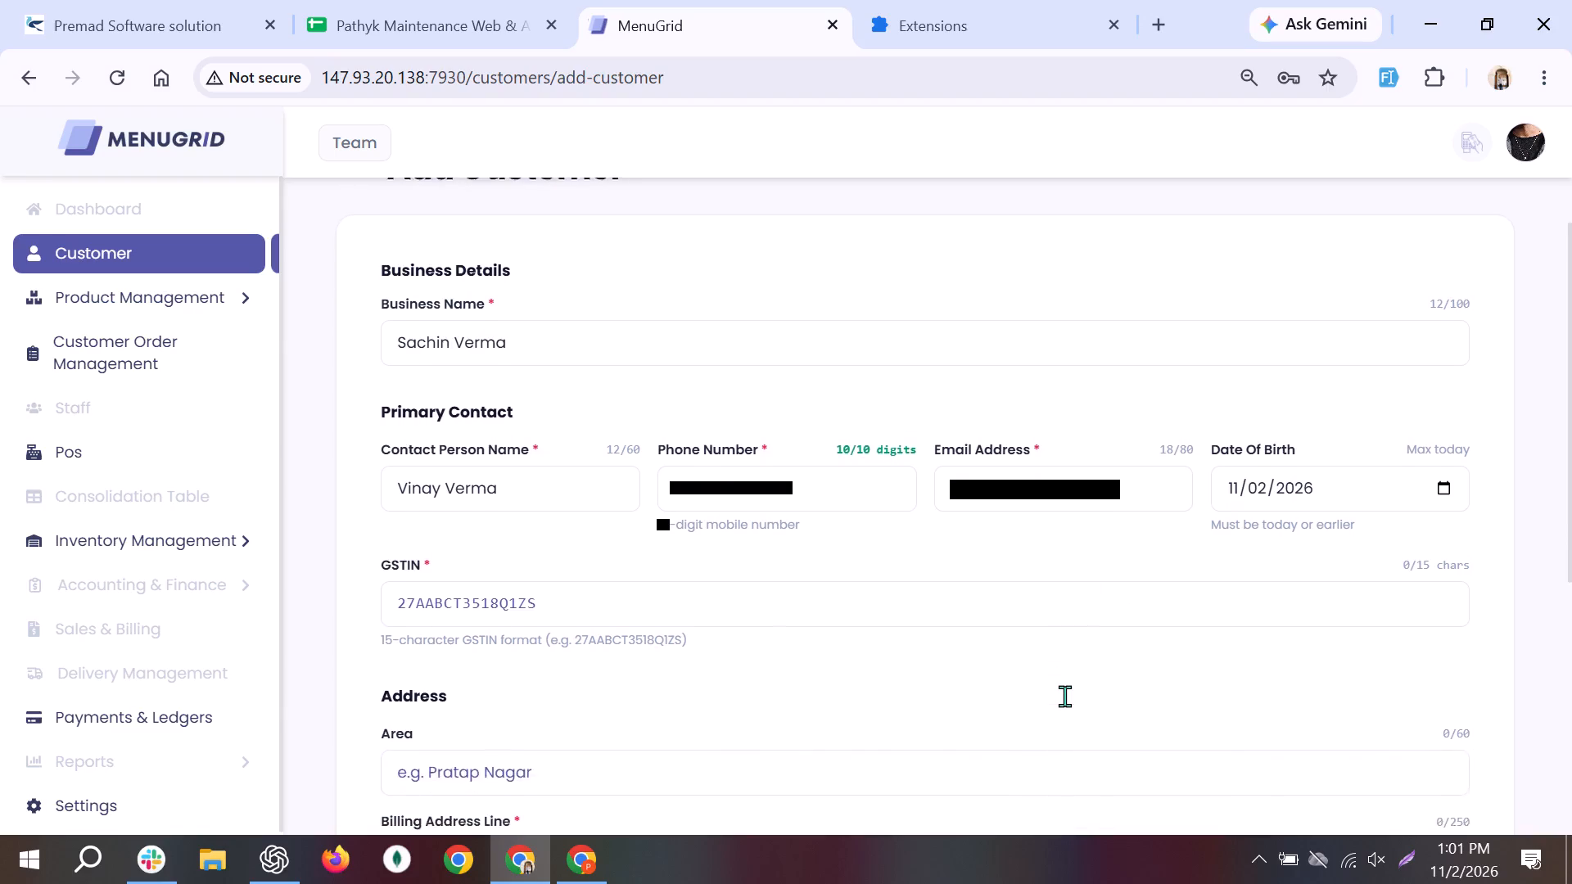
pyautogui.scroll(-2, 1064, 696)
pyautogui.scroll(4, 1064, 696)
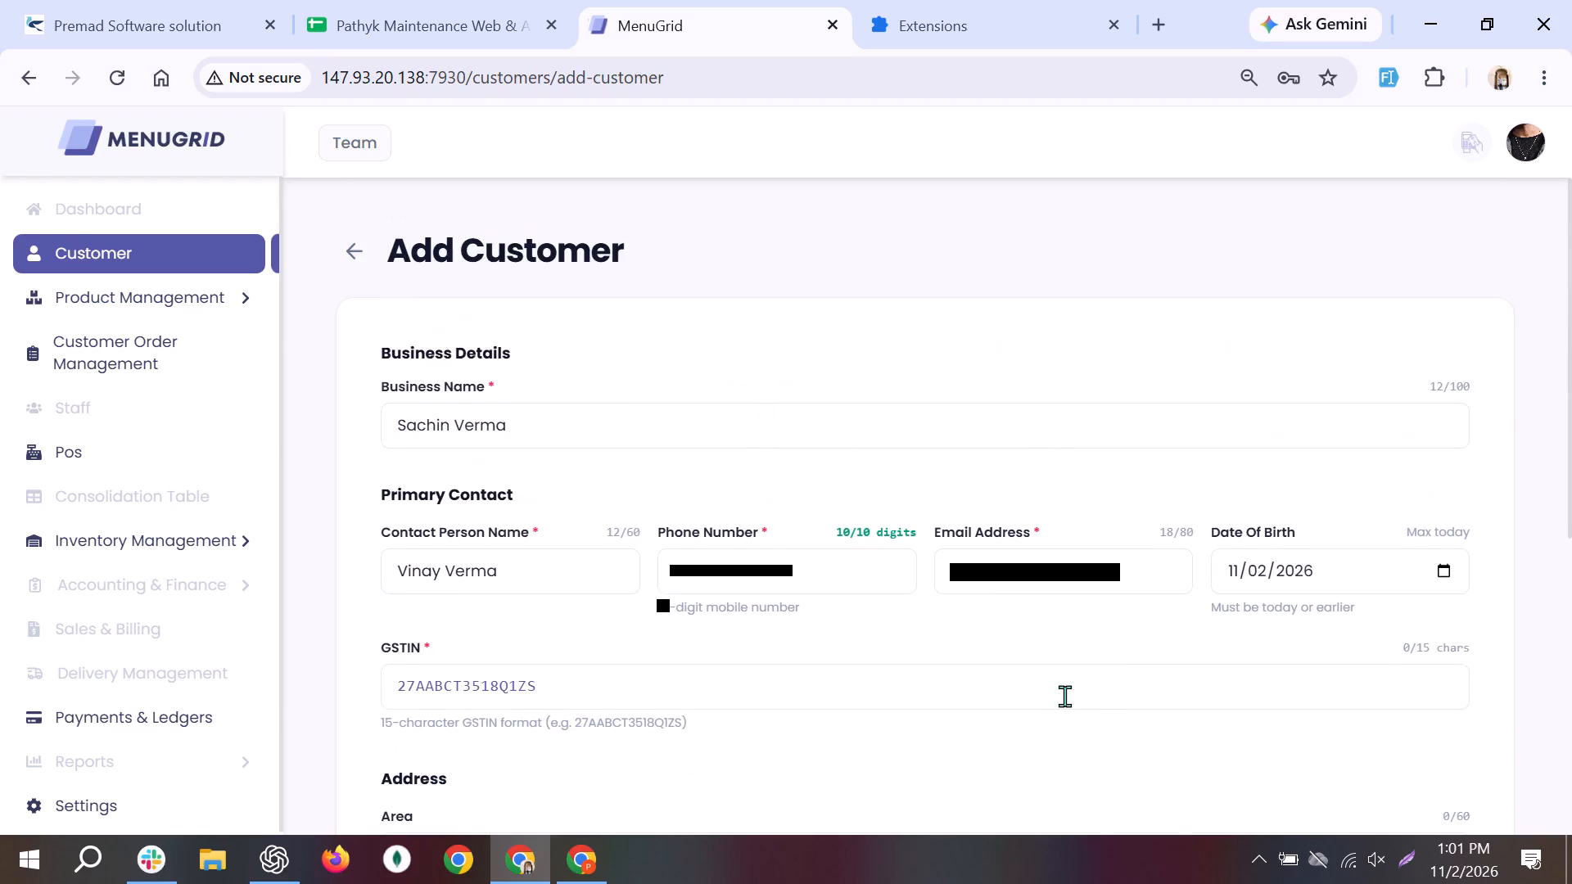
pyautogui.scroll(-1, 1064, 696)
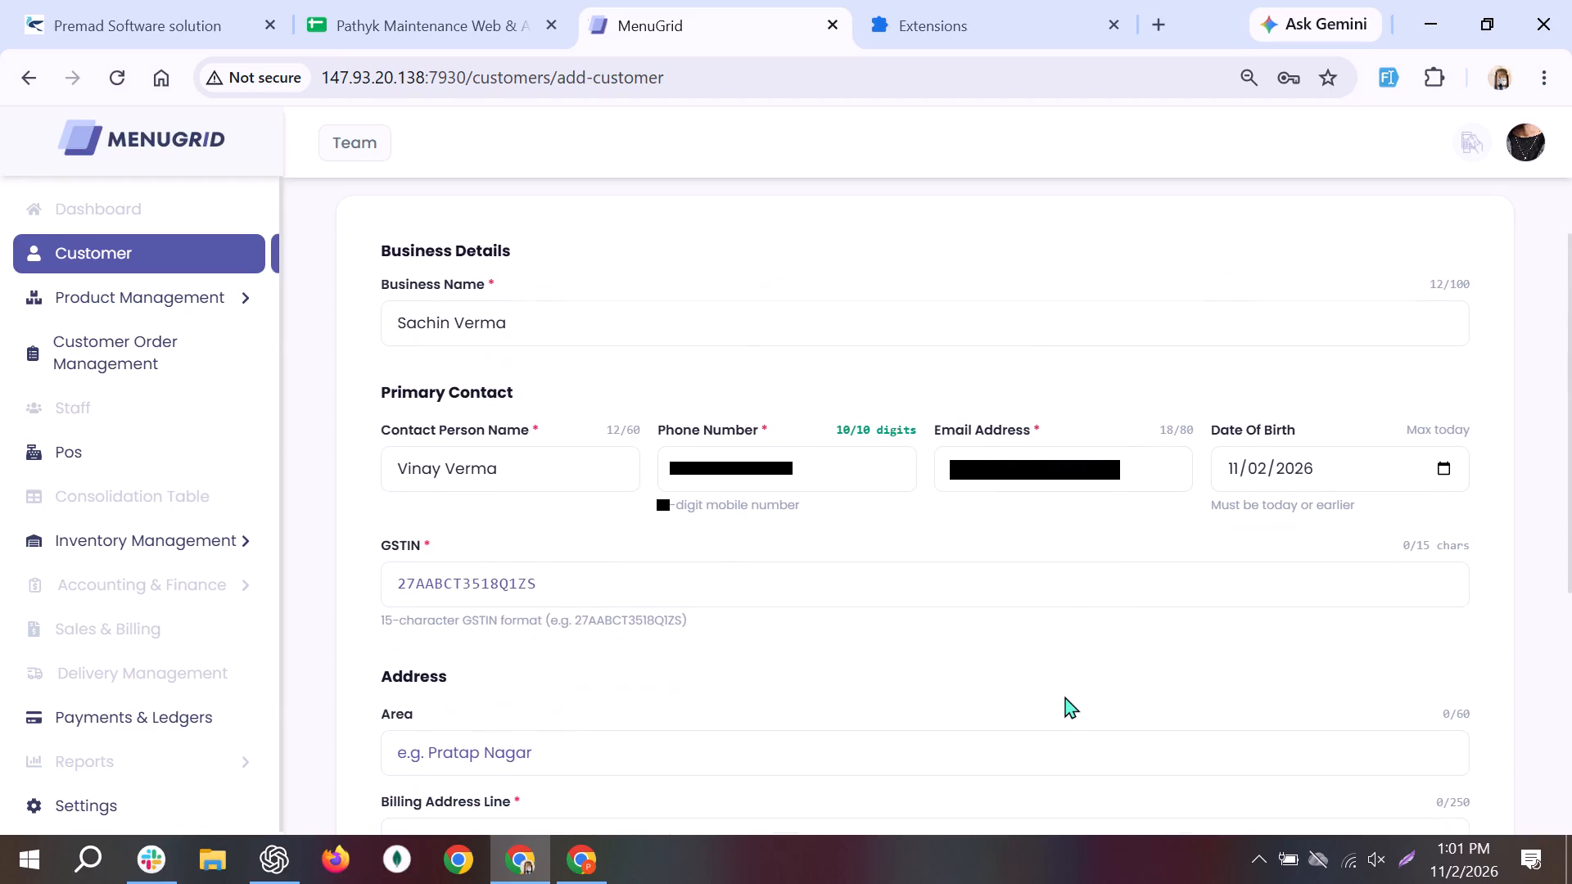
pyautogui.scroll(-1, 1064, 696)
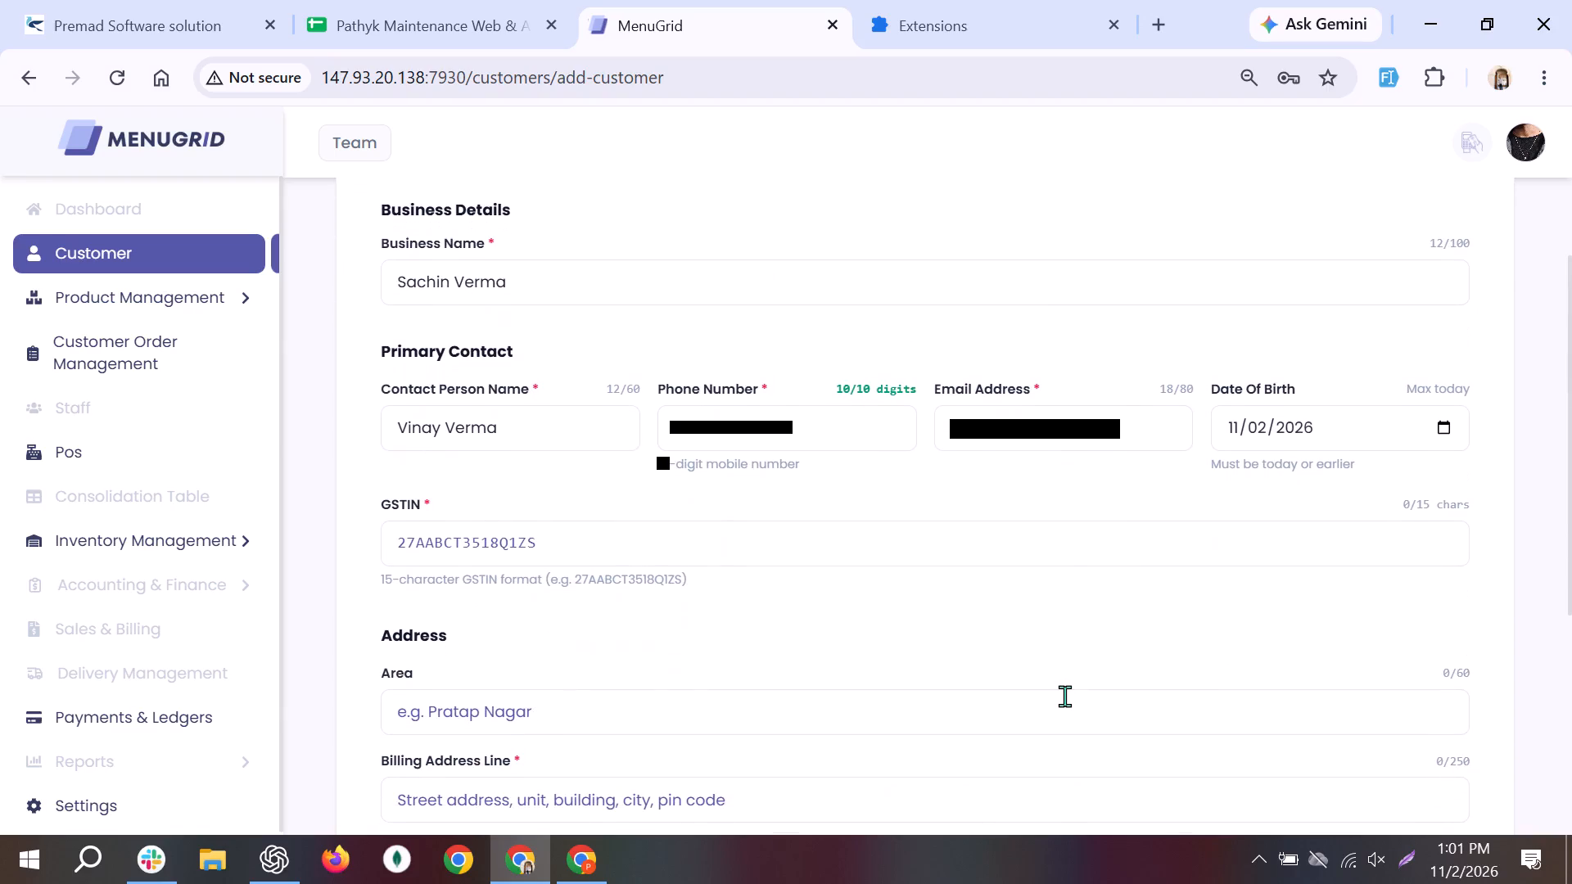
pyautogui.scroll(-2, 1064, 696)
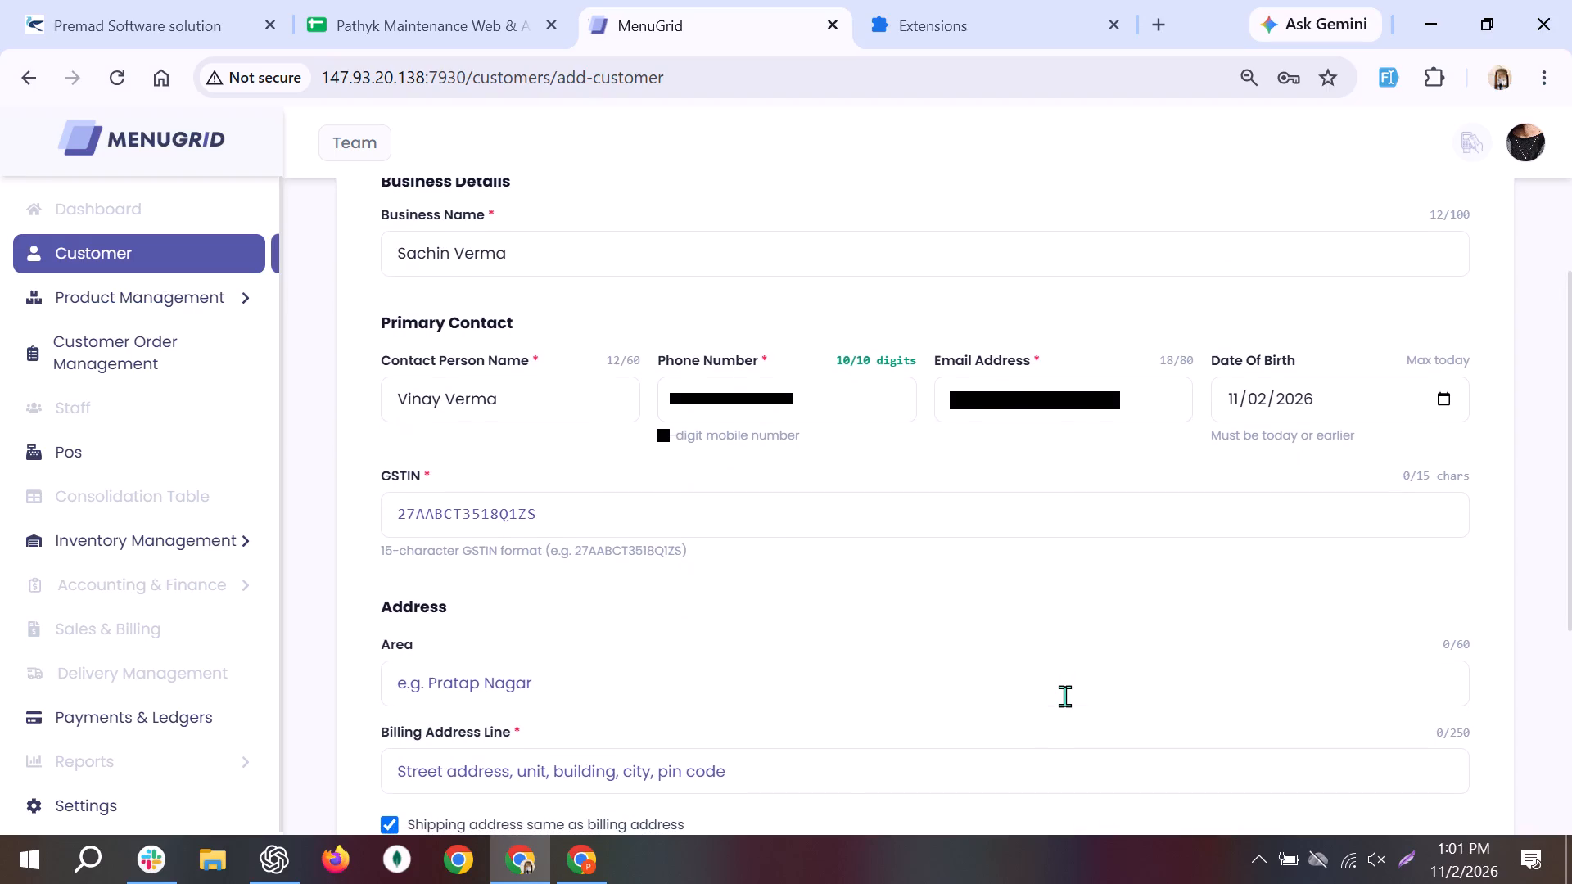
pyautogui.scroll(-1, 1064, 696)
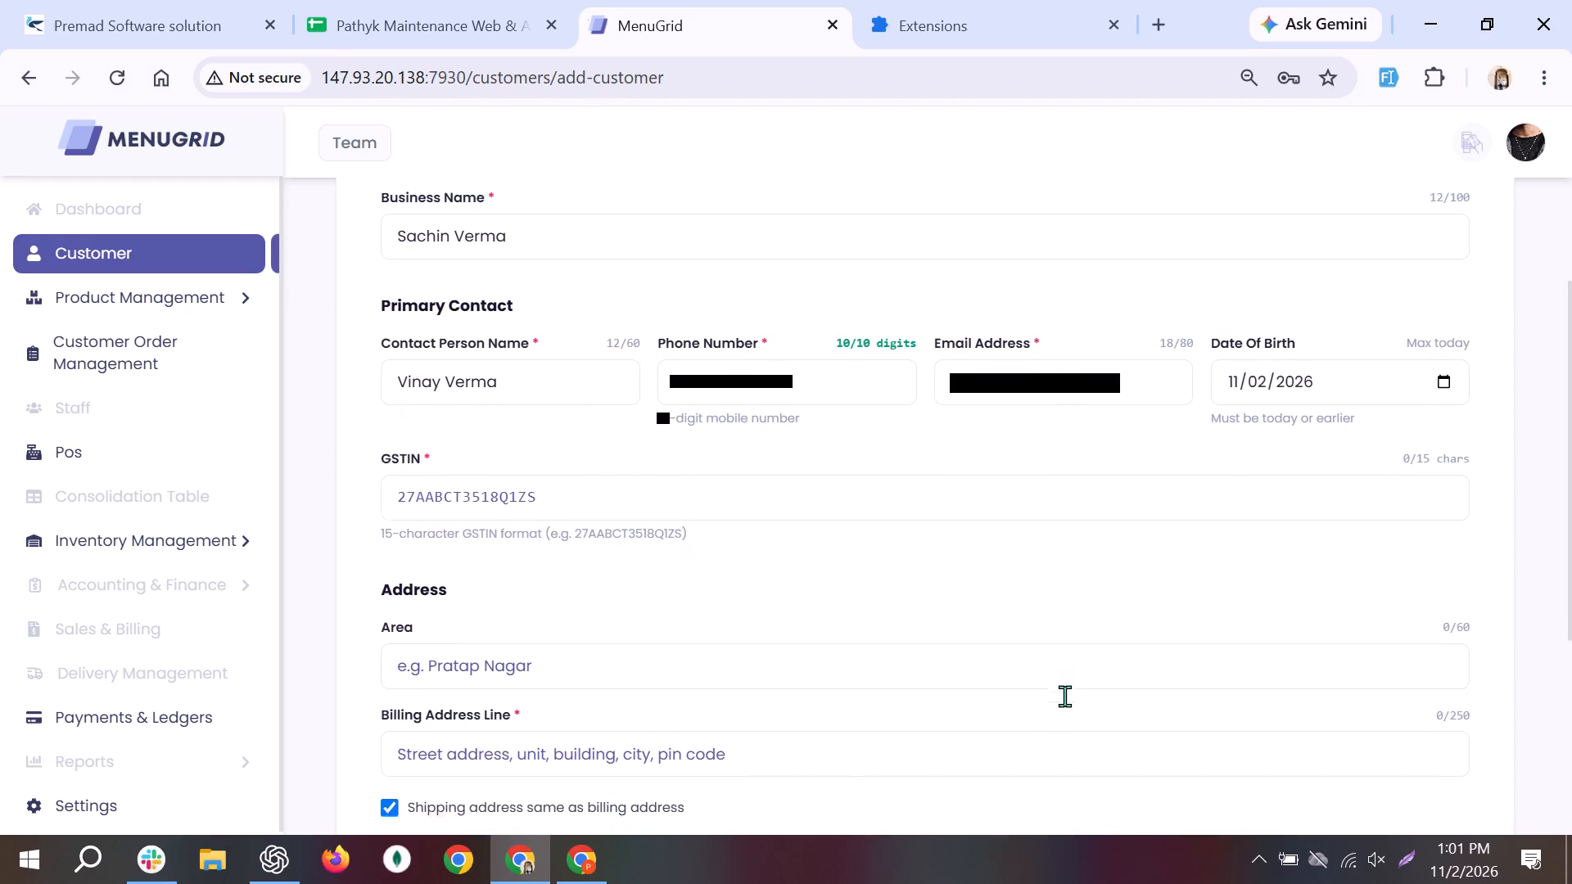
pyautogui.scroll(-1, 1064, 696)
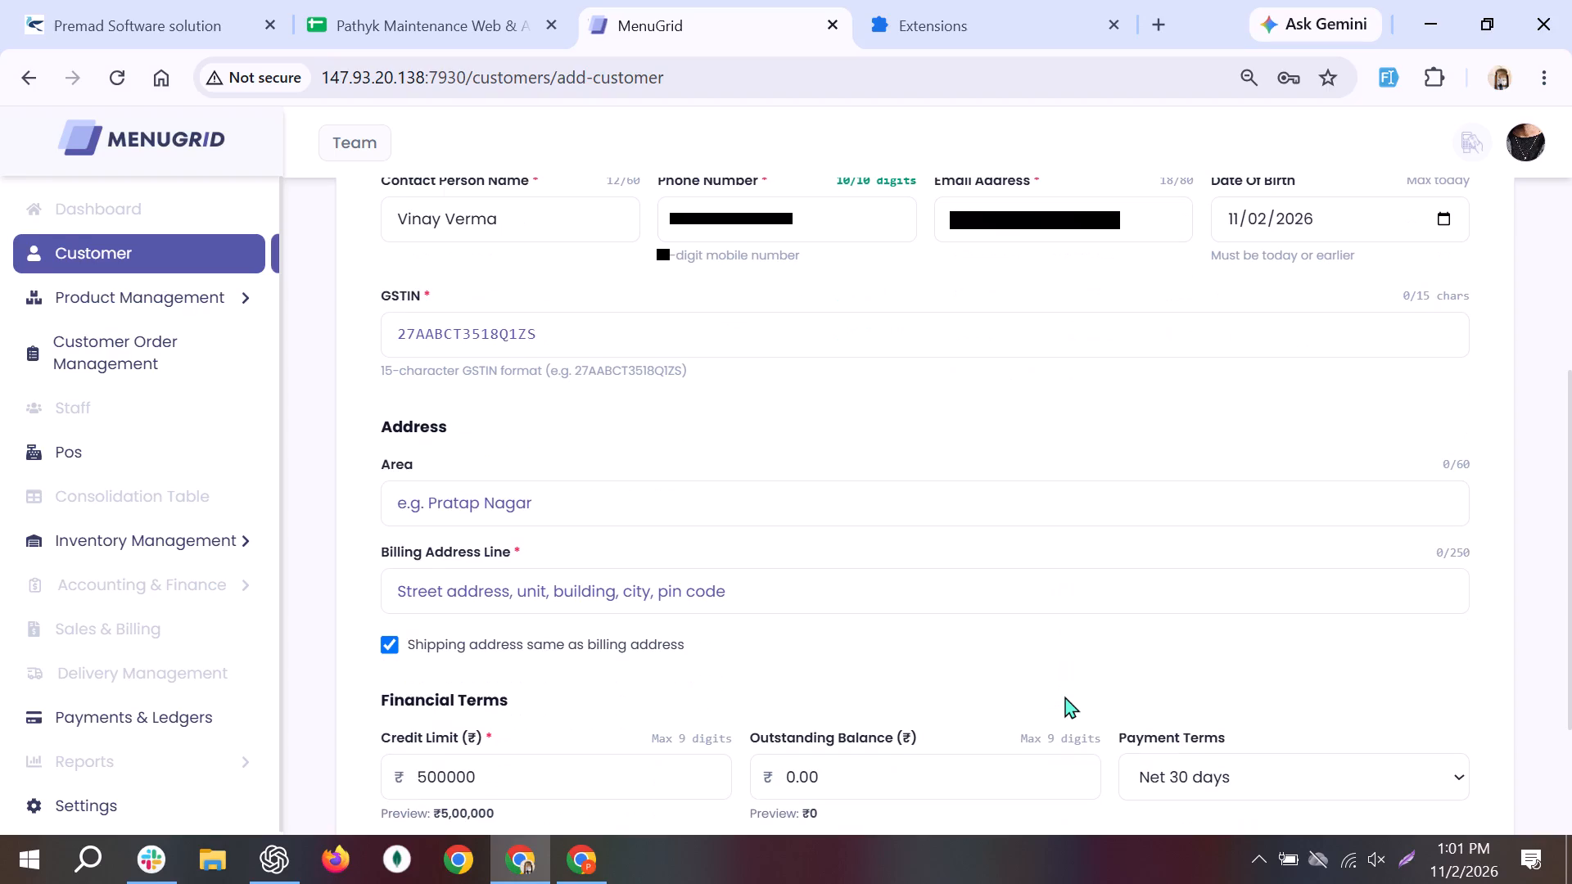
pyautogui.scroll(2, 1064, 696)
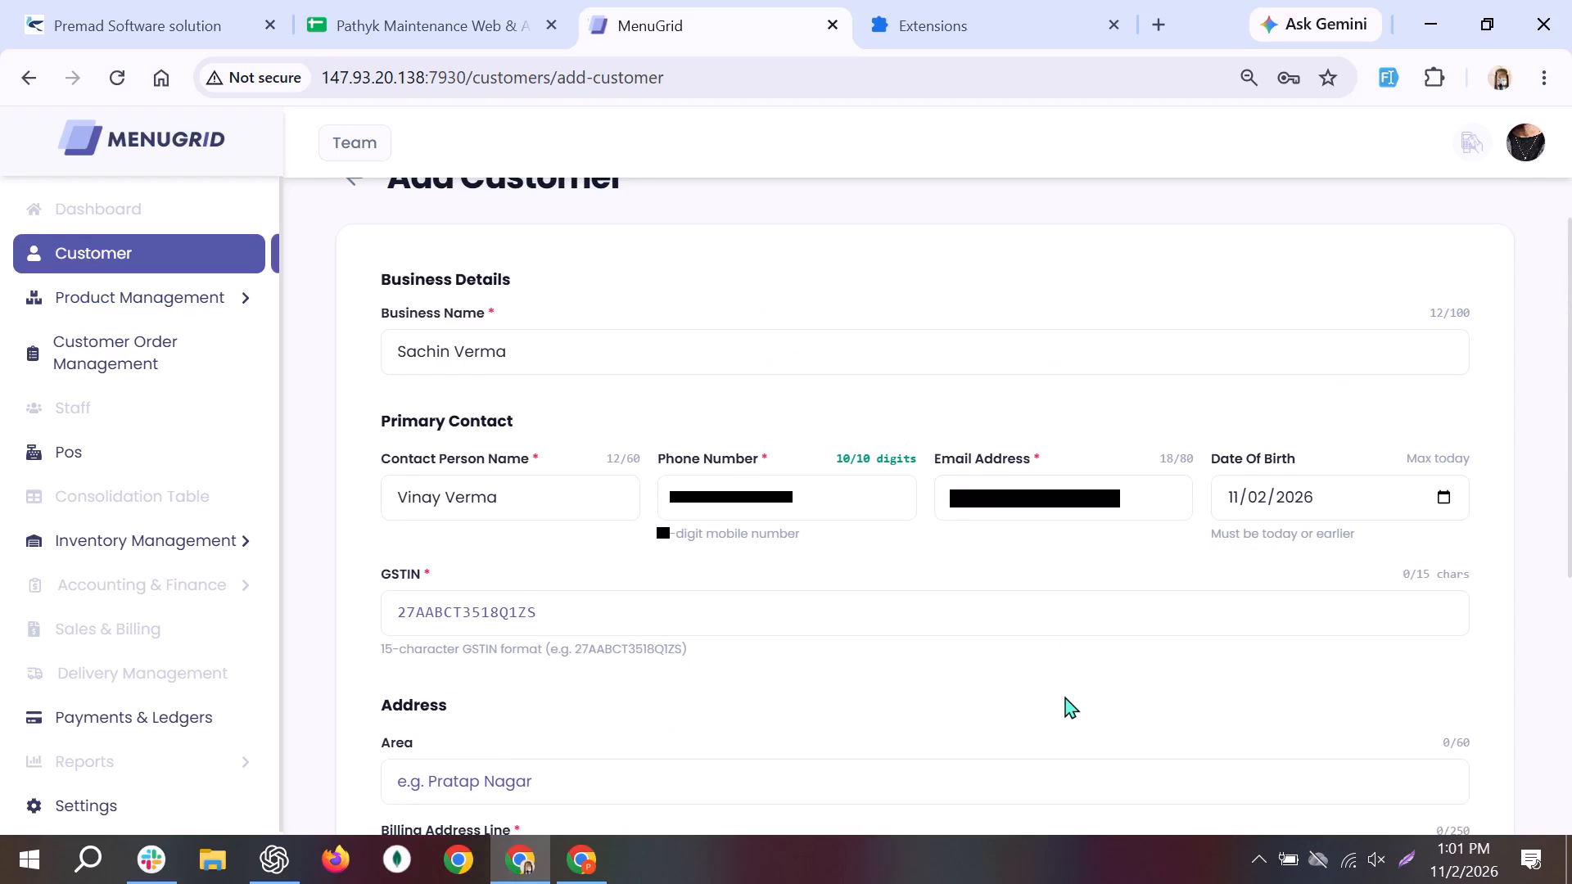
pyautogui.scroll(-1, 1064, 696)
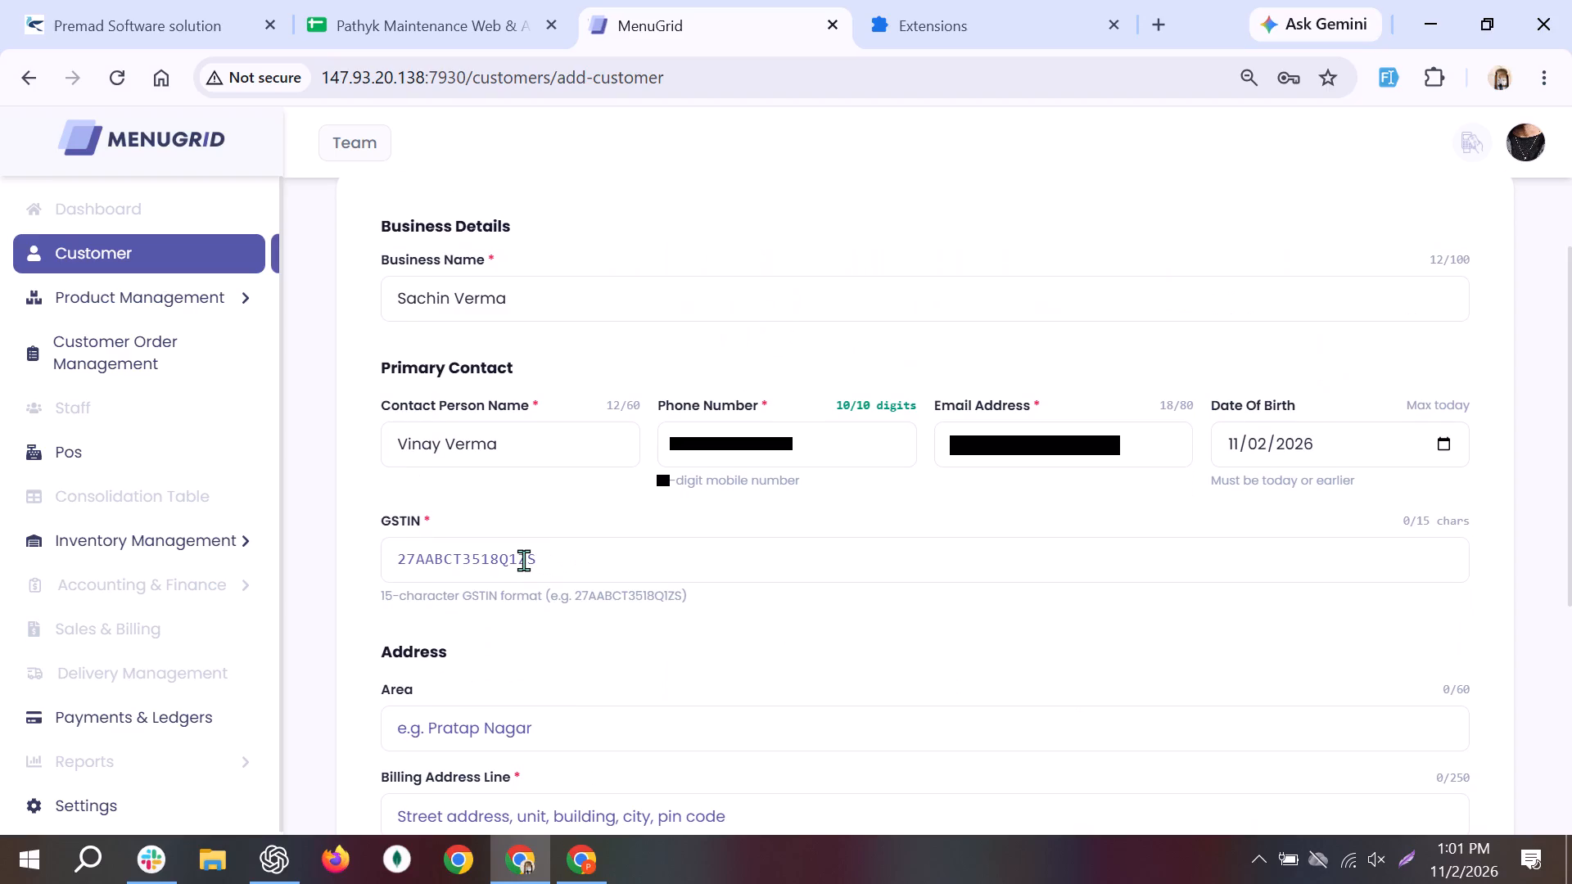
pyautogui.click(523, 560)
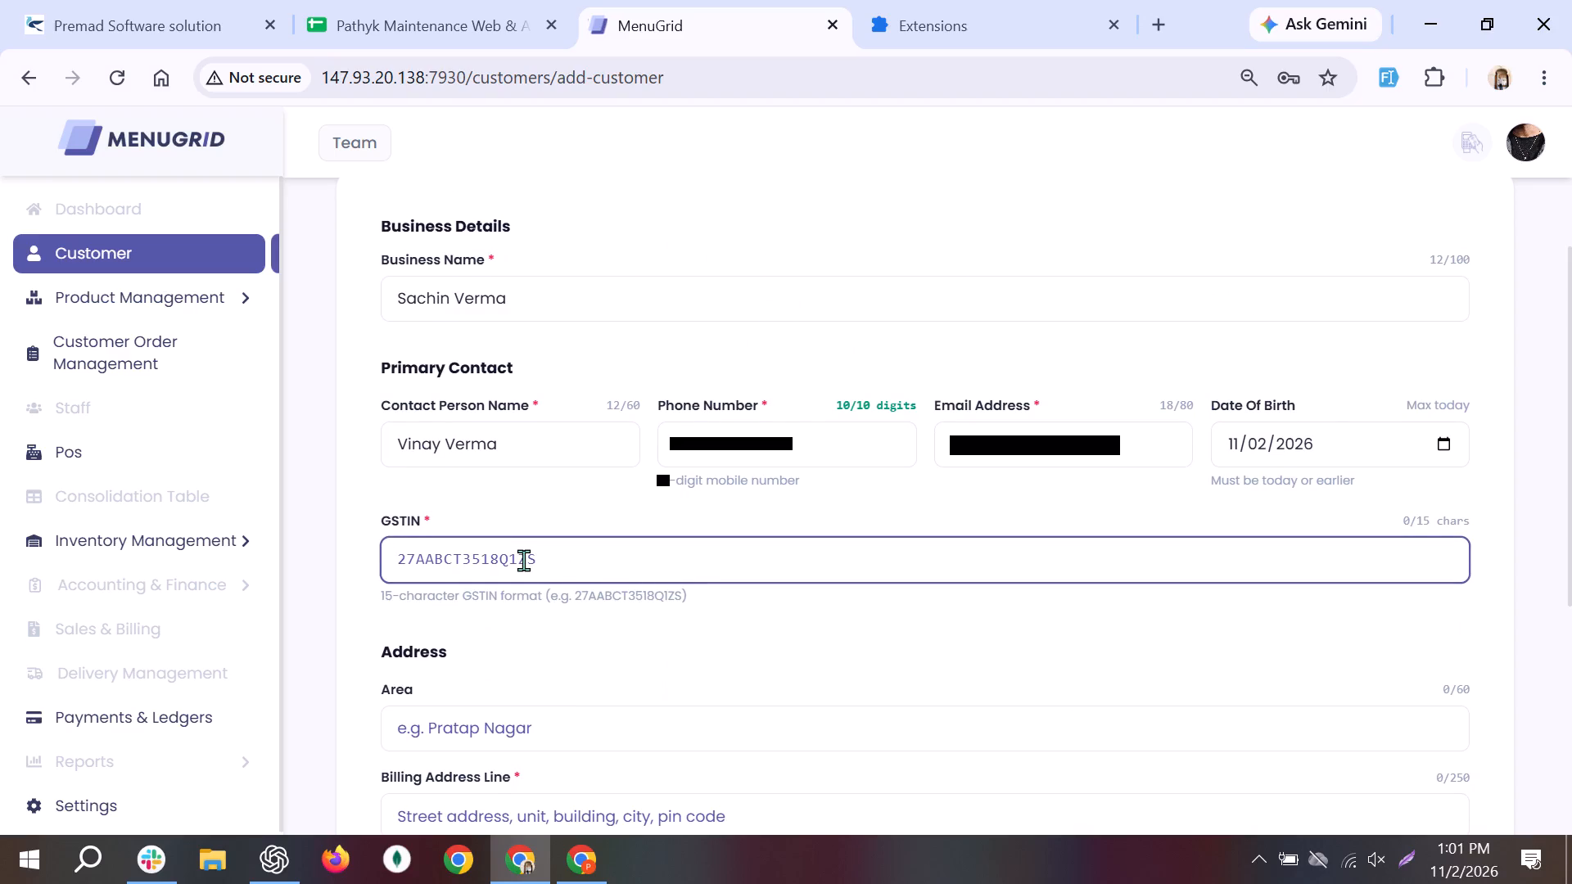
pyautogui.scroll(3, 523, 560)
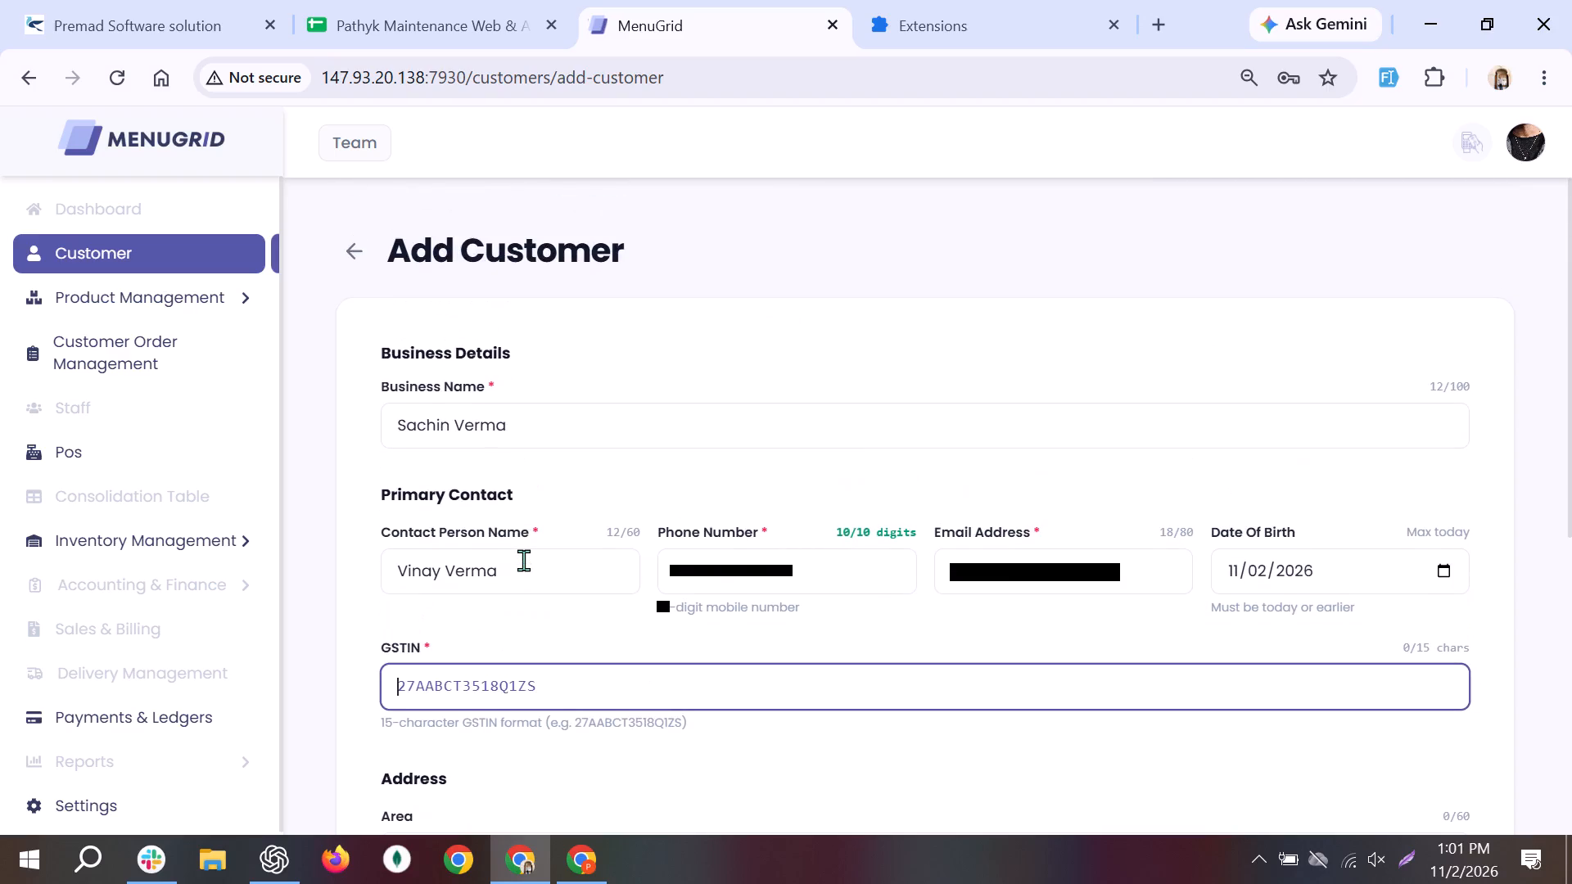
# Close the Pathyk Maintenance Web & App spreadsheet.
pyautogui.click(552, 17)
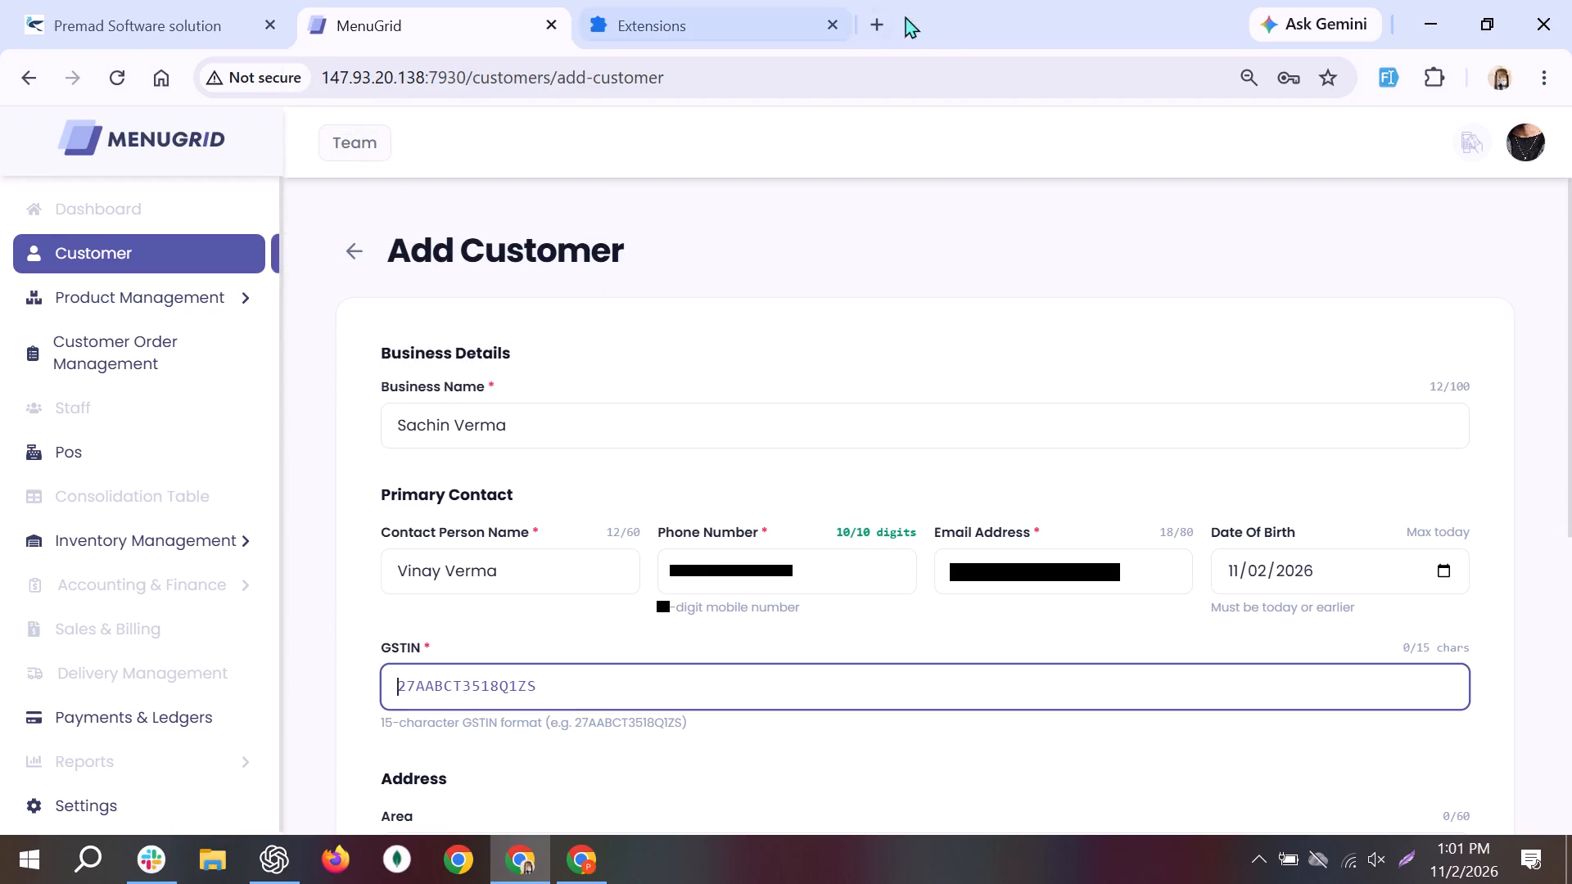
# Open the Menu Grid Trade design file in Figma in a new browser tab.
pyautogui.click(879, 25)
pyautogui.write('cu')
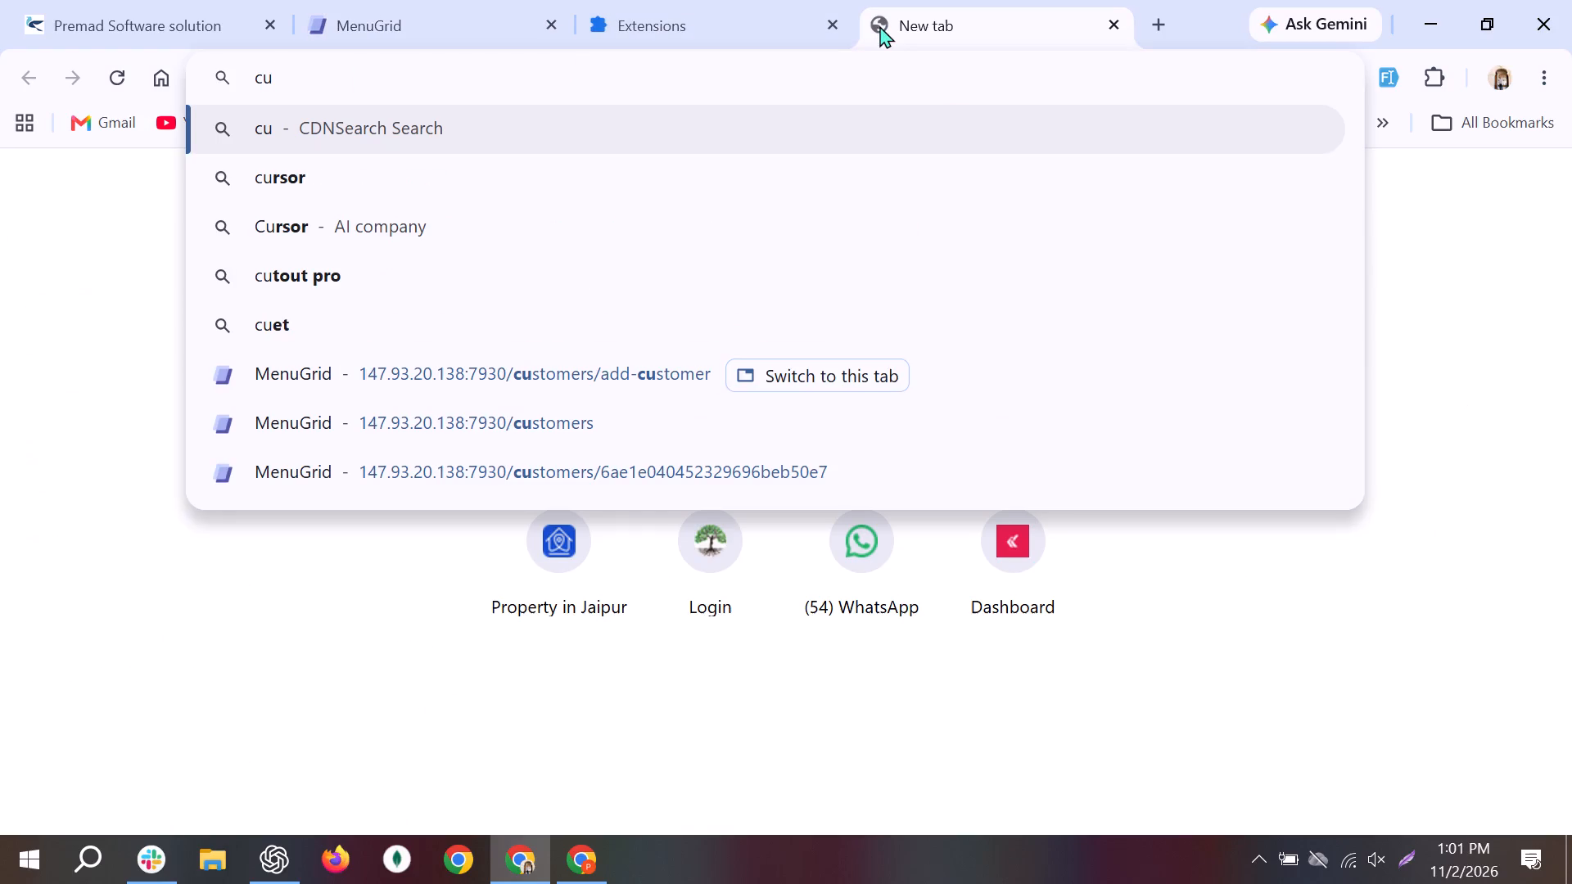
pyautogui.press('BackSpace')
pyautogui.press('BackSpace')
pyautogui.press('BackSpace')
pyautogui.write('tra')
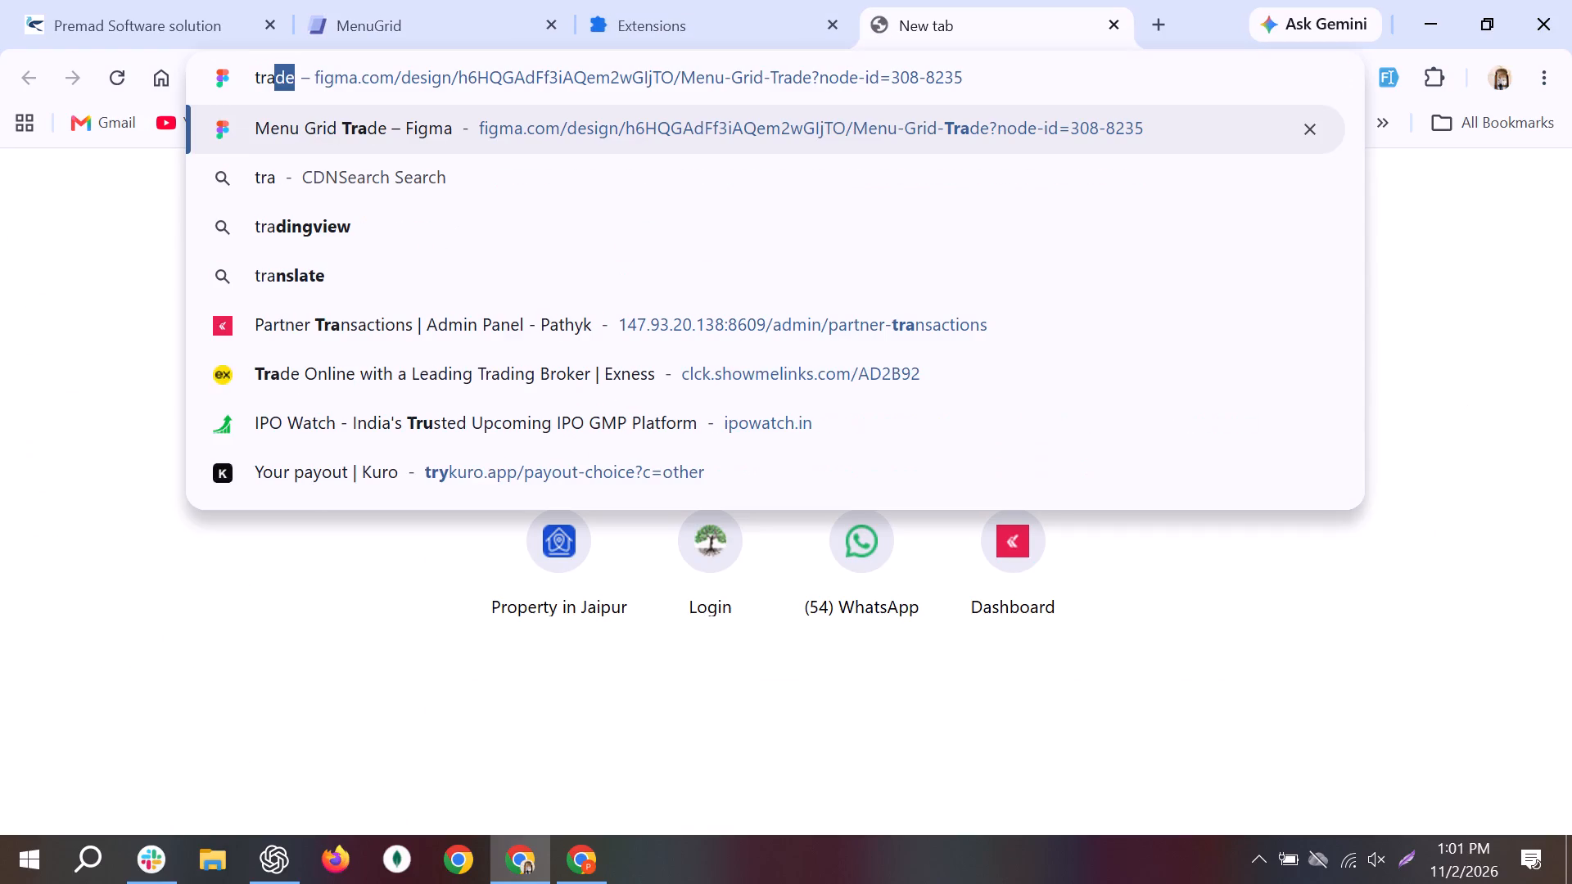
pyautogui.press('Right')
pyautogui.press('Return')
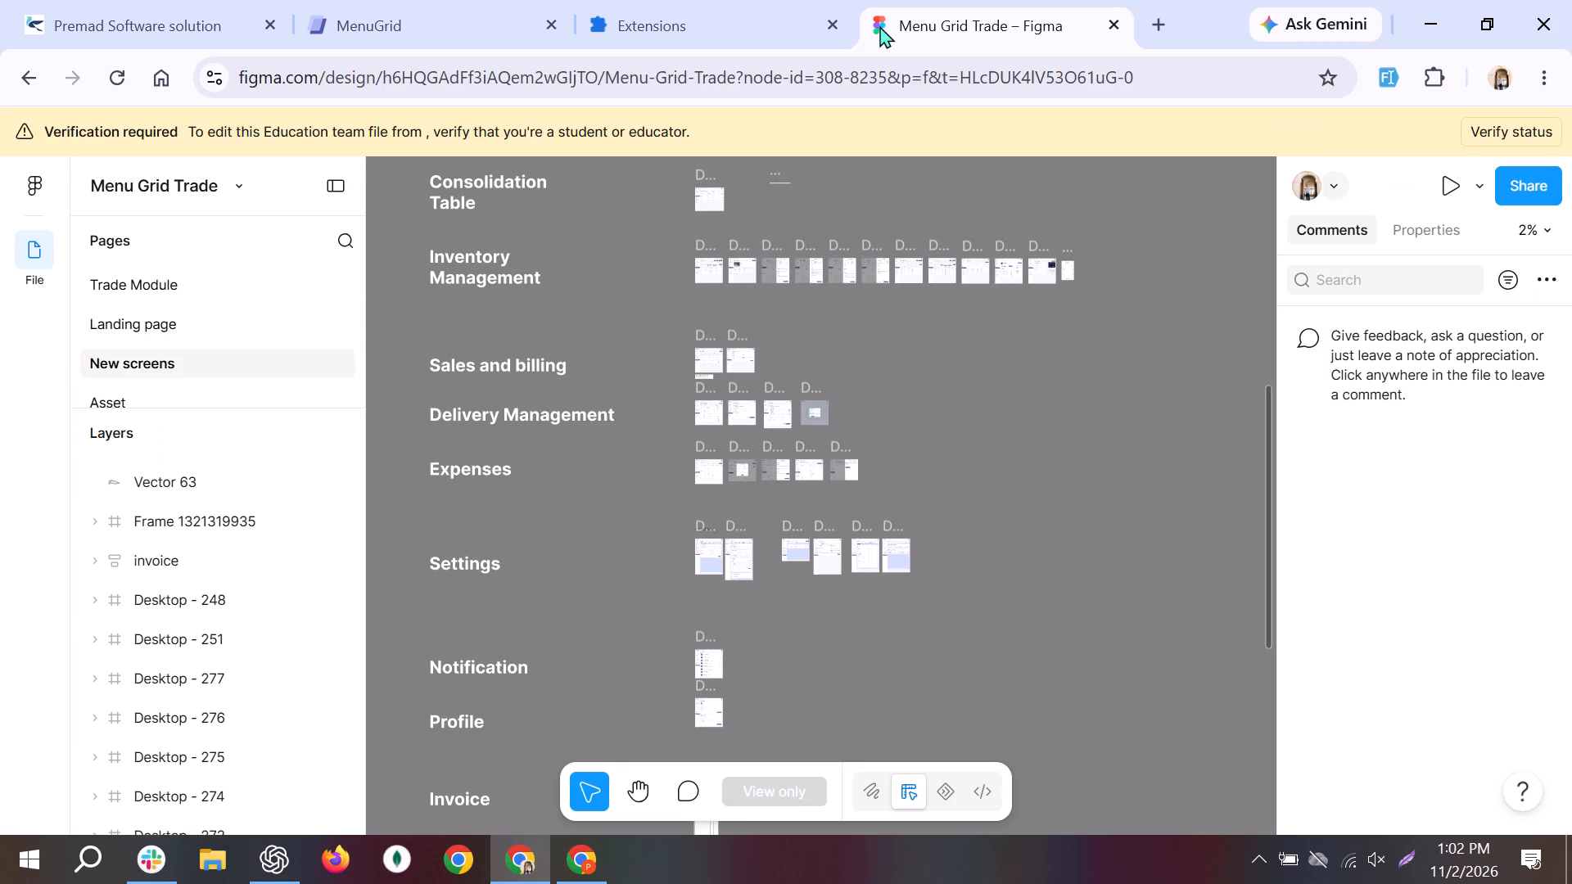
# Find the Add Customer screen among the Customer designs and examine its fields, from Business Details to Financial Terms.
pyautogui.scroll(2, 820, 478)
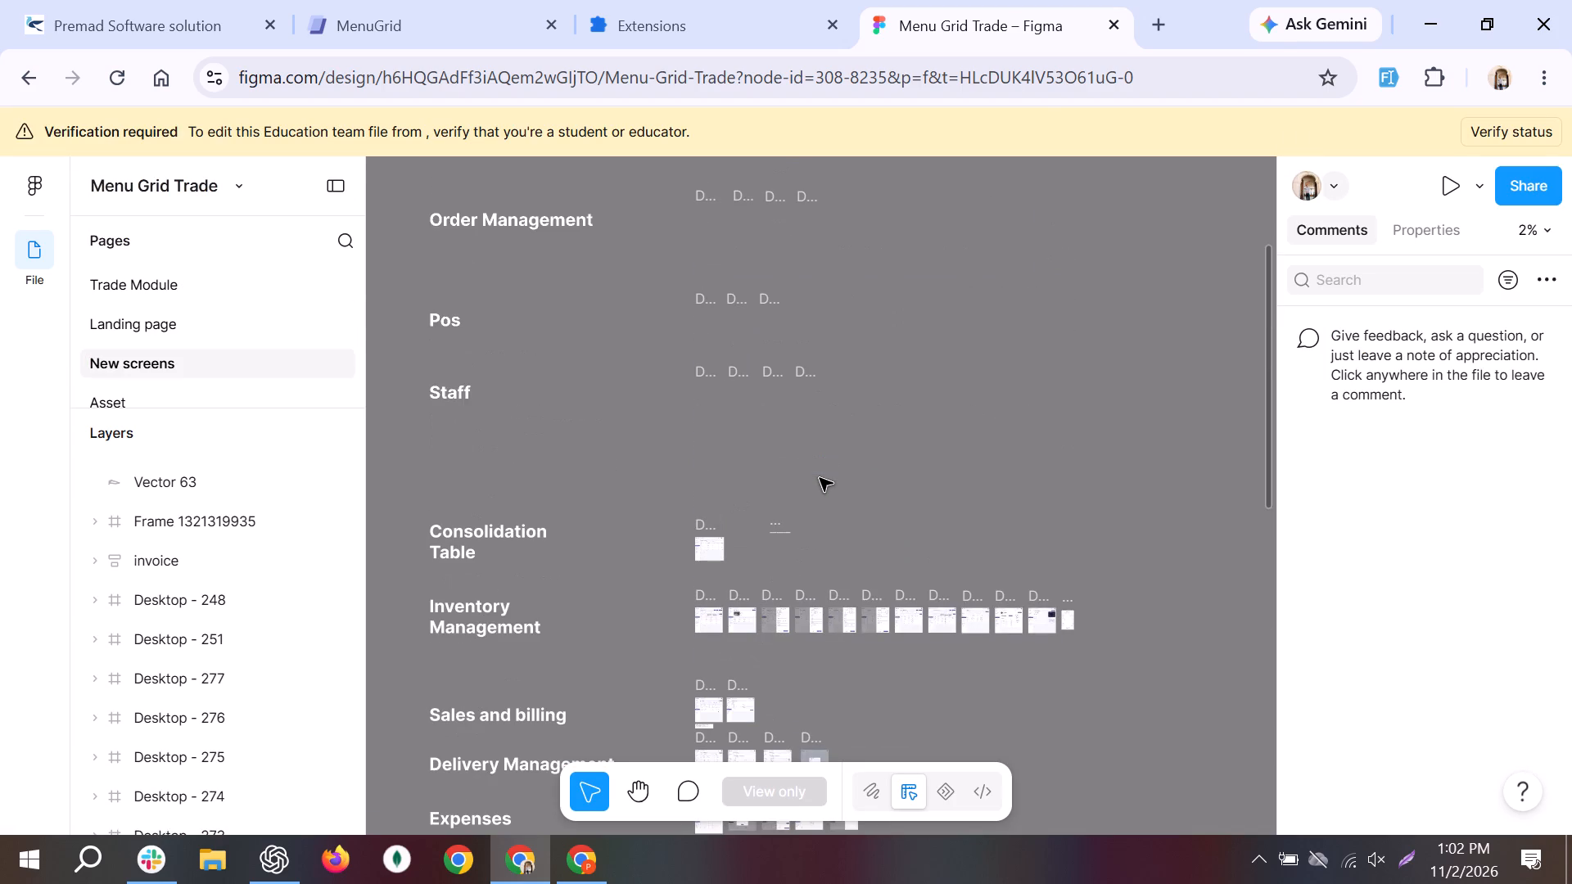
pyautogui.scroll(3, 820, 478)
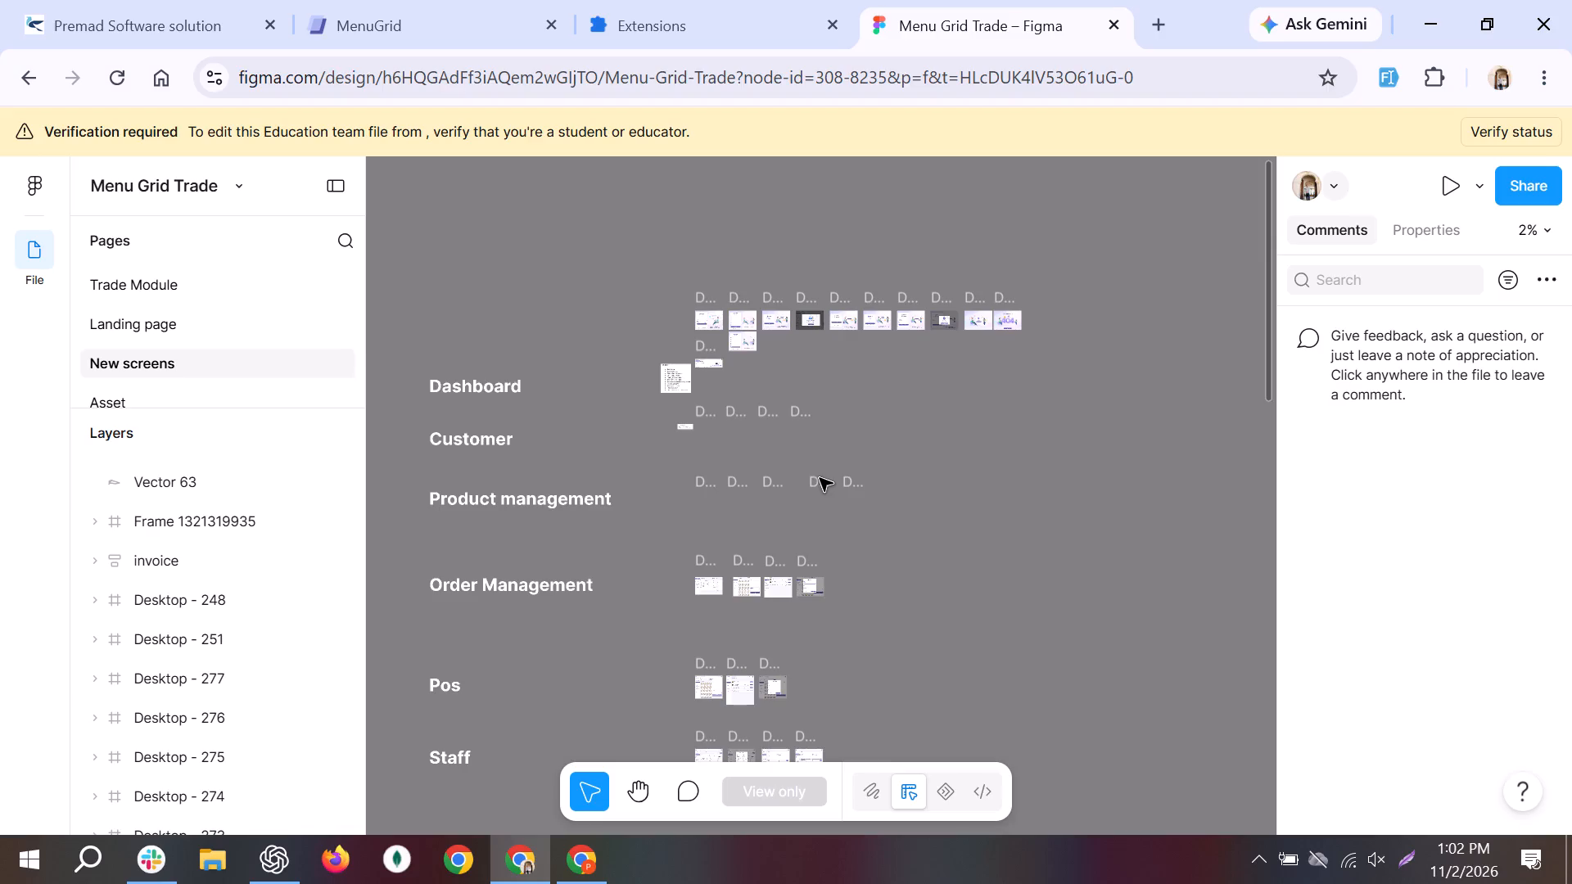
pyautogui.keyDown('ctrl'); pyautogui.scroll(7, 820, 478); pyautogui.keyUp('ctrl')
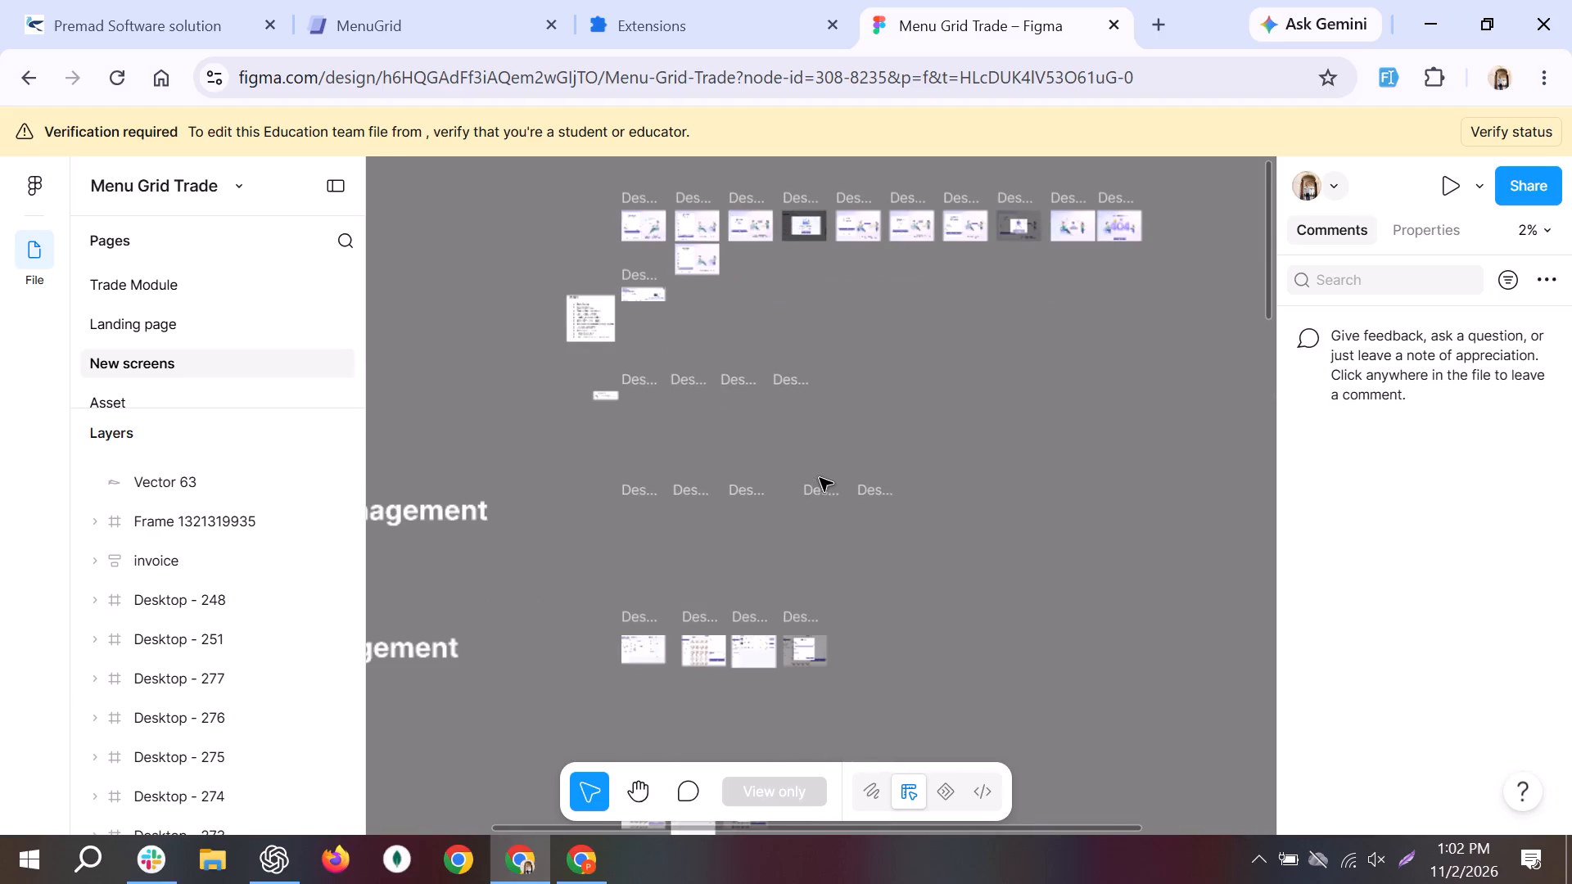
pyautogui.keyDown('ctrl'); pyautogui.scroll(4, 820, 478); pyautogui.keyUp('ctrl')
pyautogui.hscroll(2, 820, 478)
pyautogui.keyDown('ctrl'); pyautogui.scroll(4, 820, 478); pyautogui.keyUp('ctrl')
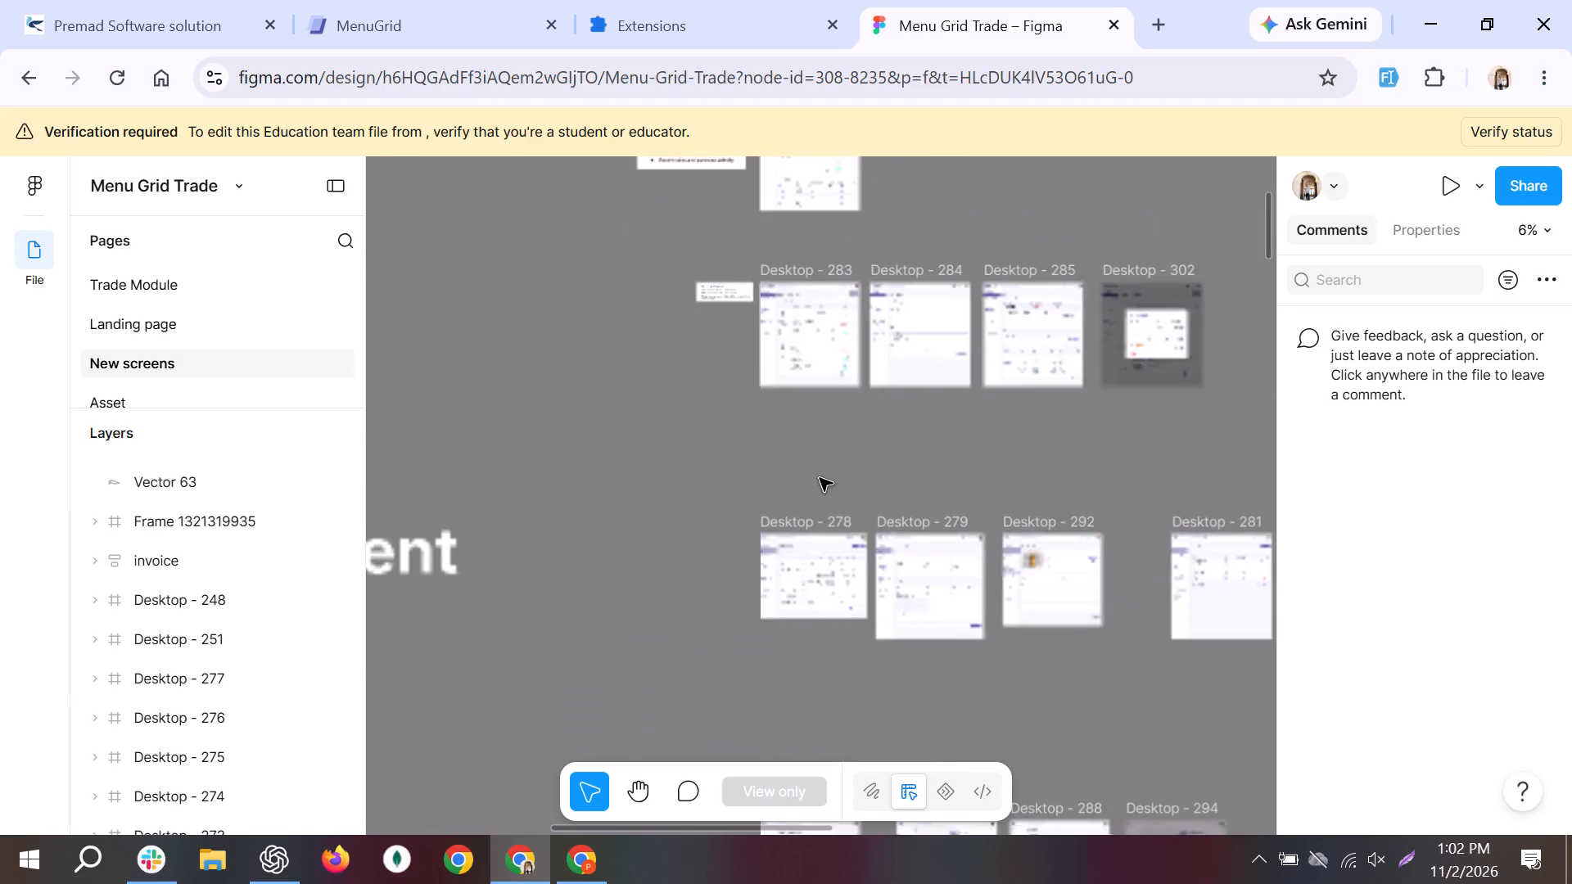
pyautogui.keyDown('ctrl'); pyautogui.scroll(4, 820, 478); pyautogui.keyUp('ctrl')
pyautogui.scroll(1, 820, 478)
pyautogui.hscroll(-2, 820, 478)
pyautogui.keyDown('ctrl'); pyautogui.scroll(5, 820, 478); pyautogui.keyUp('ctrl')
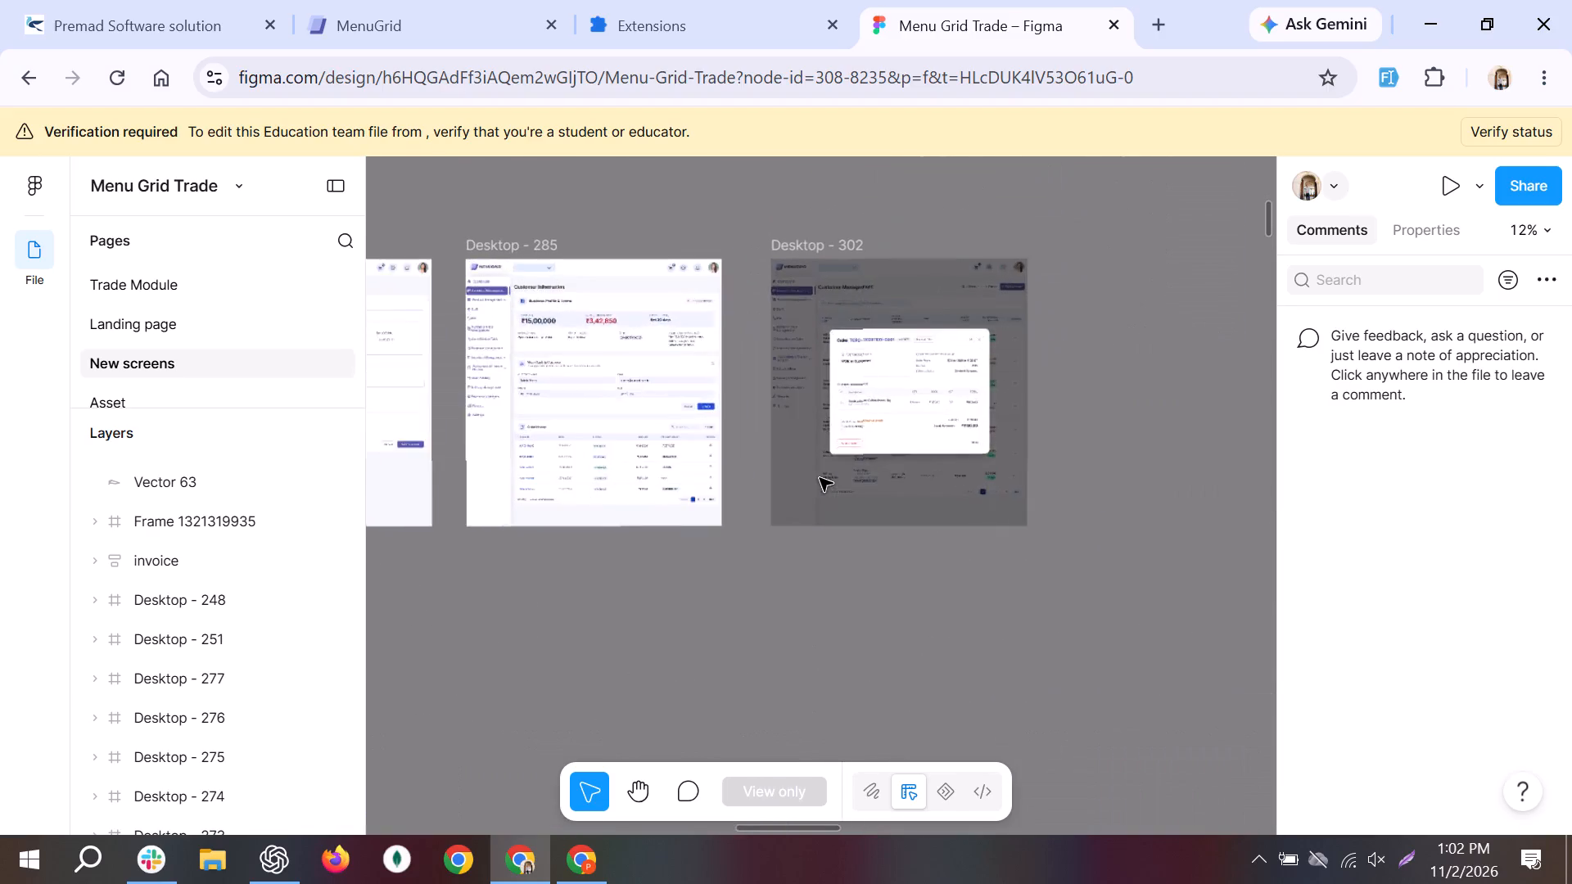
pyautogui.keyDown('ctrl'); pyautogui.scroll(3, 820, 478); pyautogui.keyUp('ctrl')
pyautogui.hscroll(6, 820, 478)
pyautogui.keyDown('ctrl'); pyautogui.scroll(4, 820, 478); pyautogui.keyUp('ctrl')
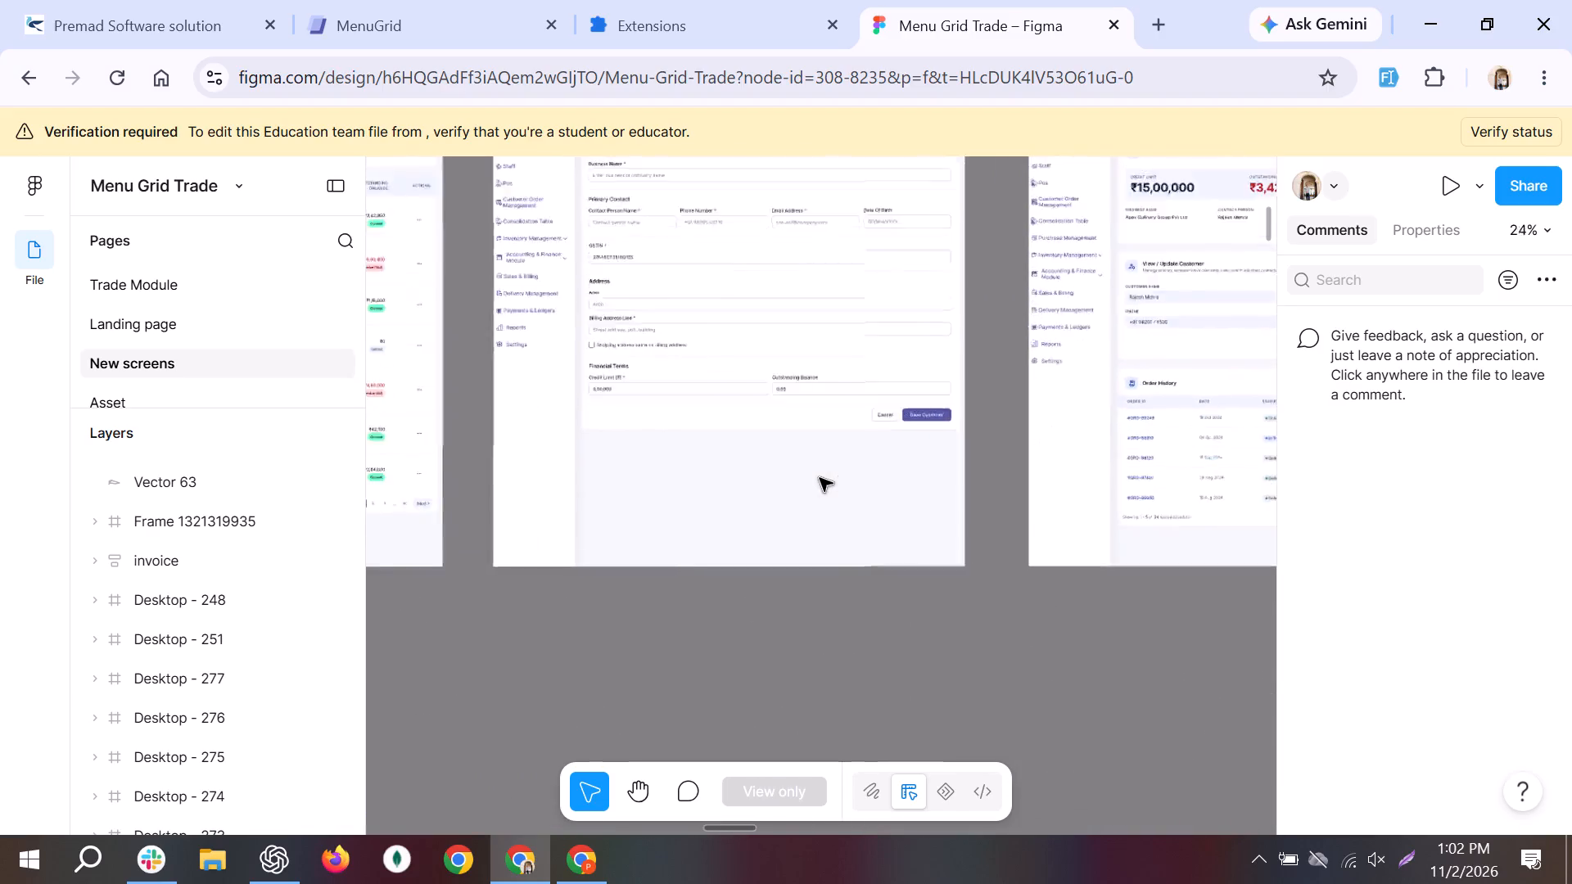
pyautogui.scroll(1, 820, 478)
pyautogui.keyDown('ctrl'); pyautogui.scroll(5, 820, 478); pyautogui.keyUp('ctrl')
pyautogui.hscroll(2, 820, 478)
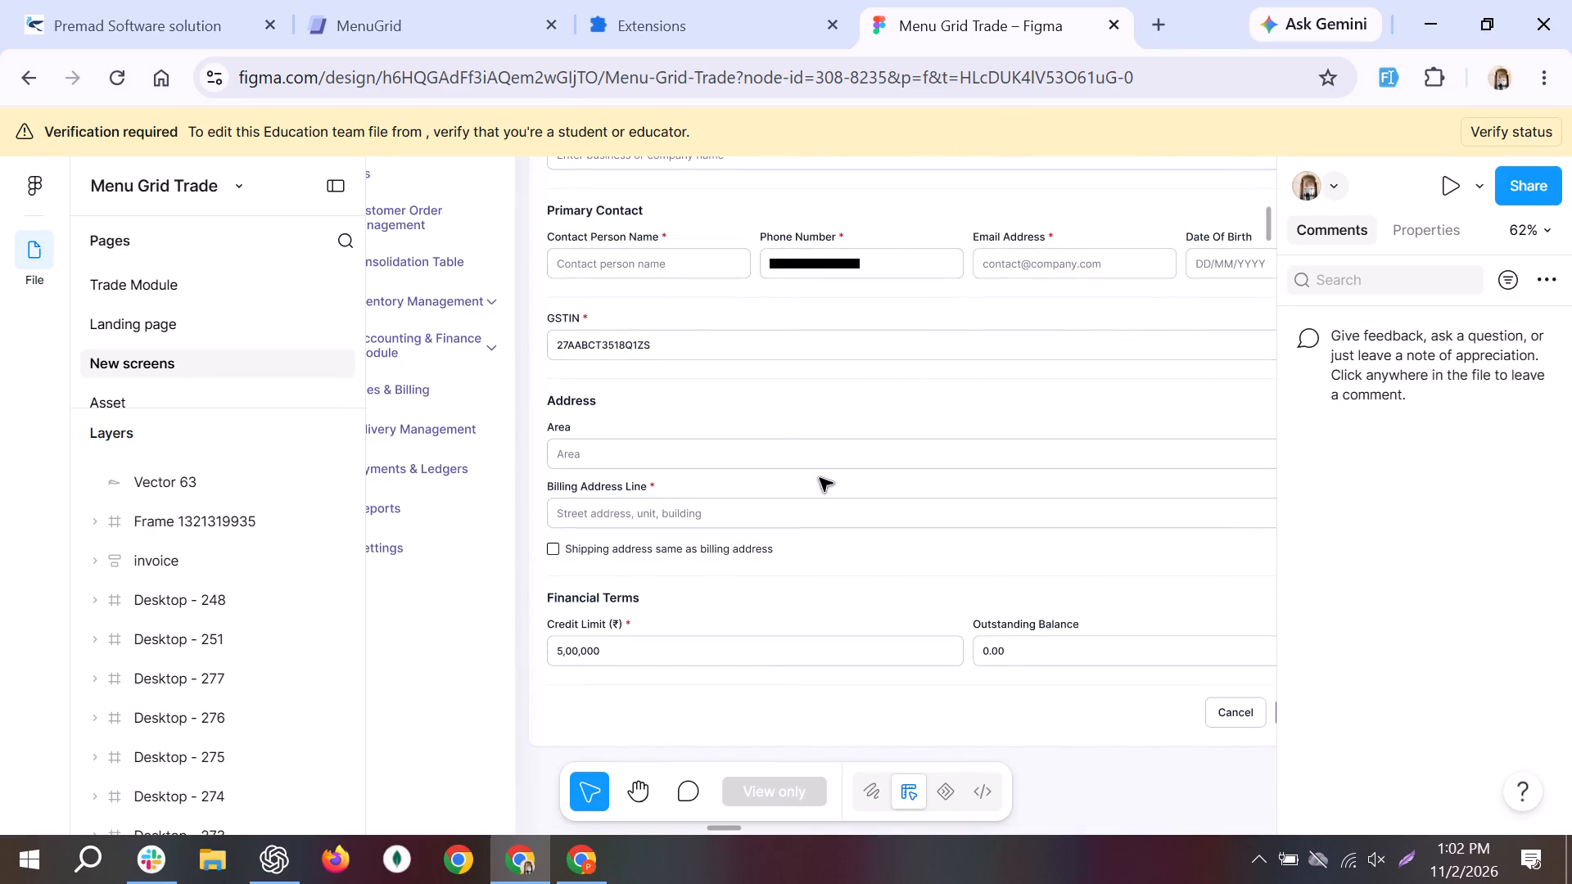
pyautogui.scroll(2, 820, 478)
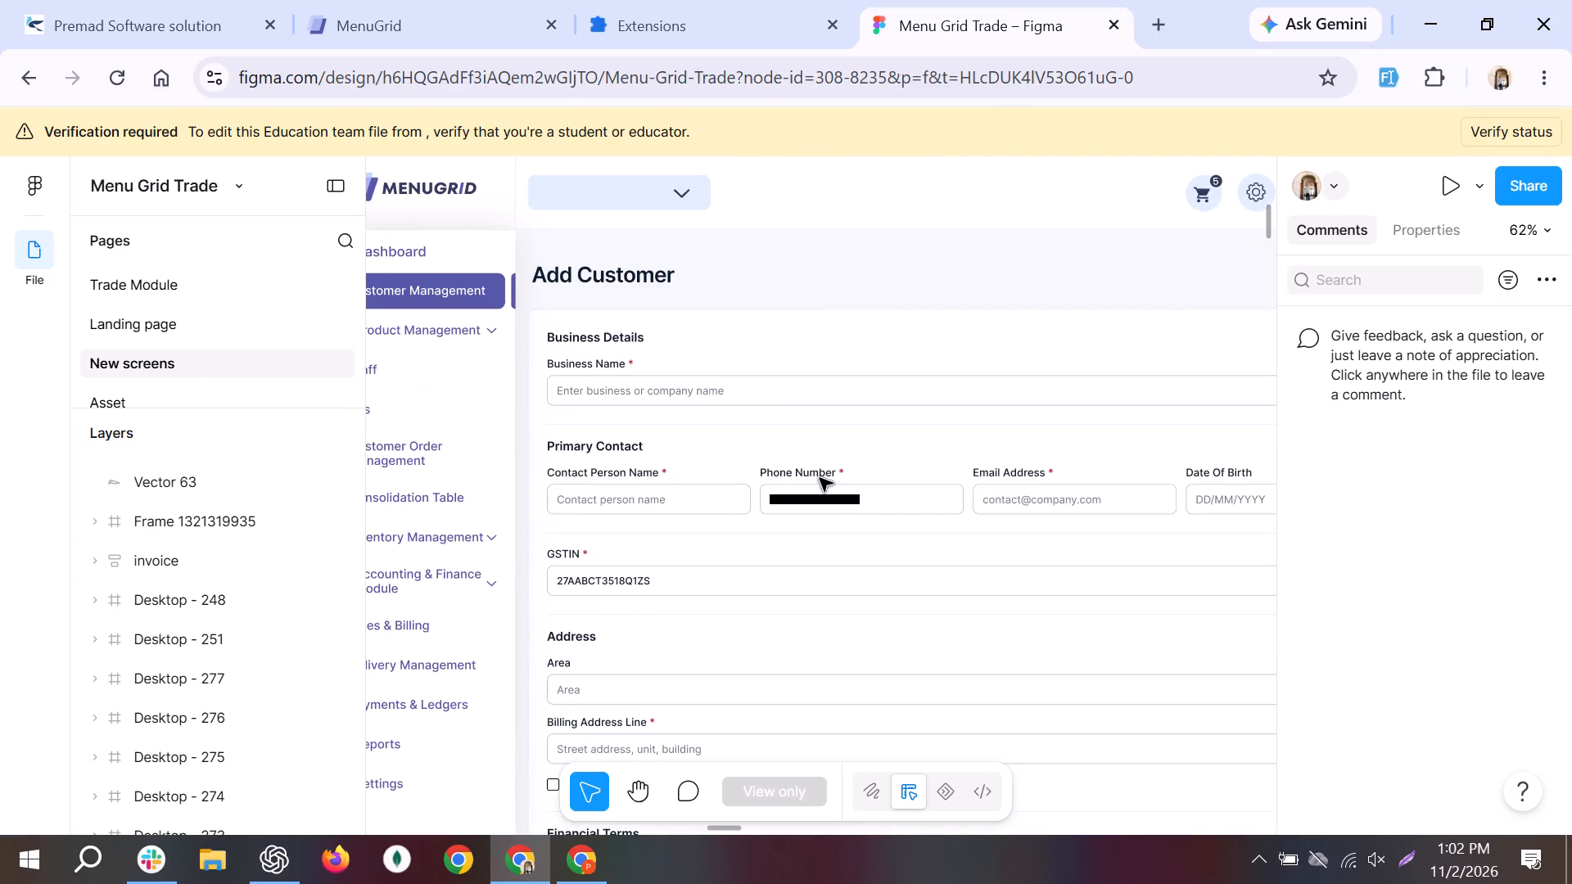
pyautogui.scroll(-1, 820, 478)
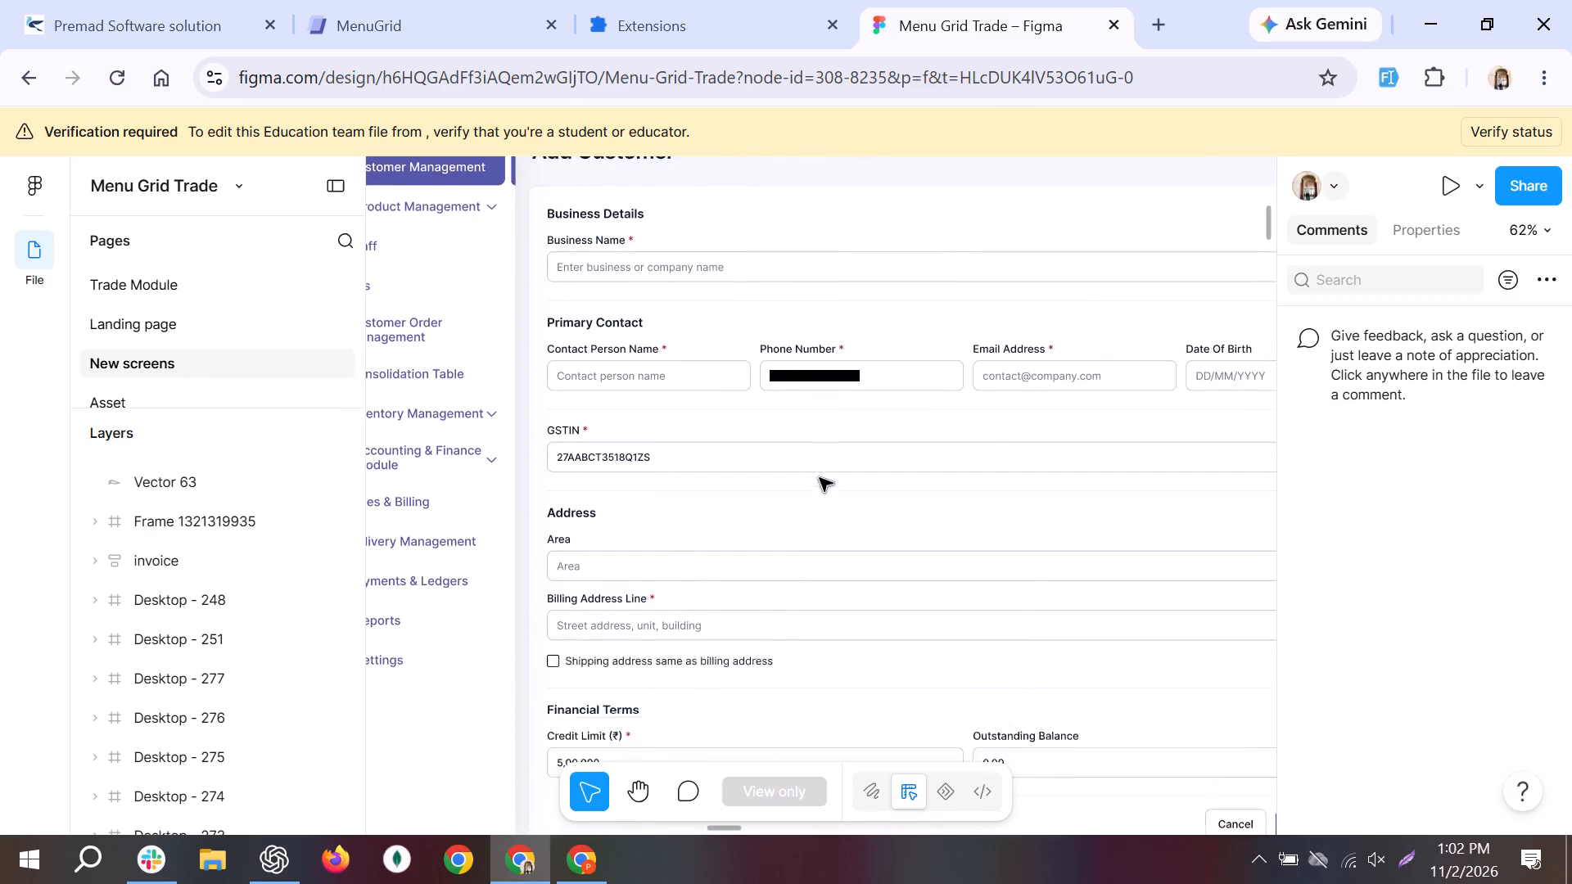
pyautogui.scroll(-1, 820, 478)
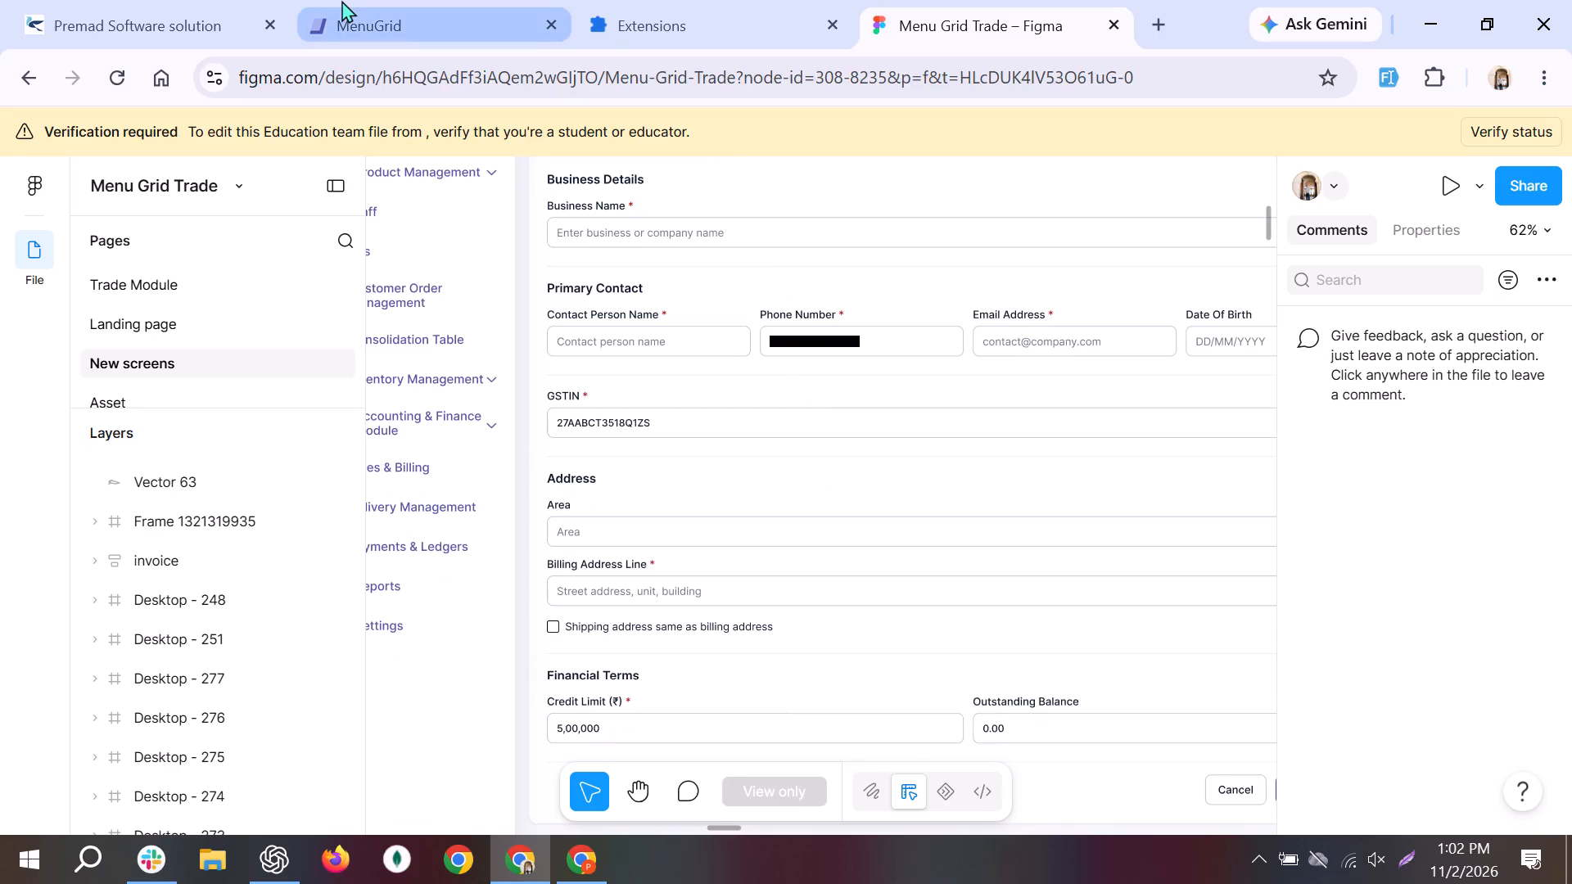
# Return to MenuGrid's Add Customer form and close the Extensions page.
pyautogui.click(341, 0)
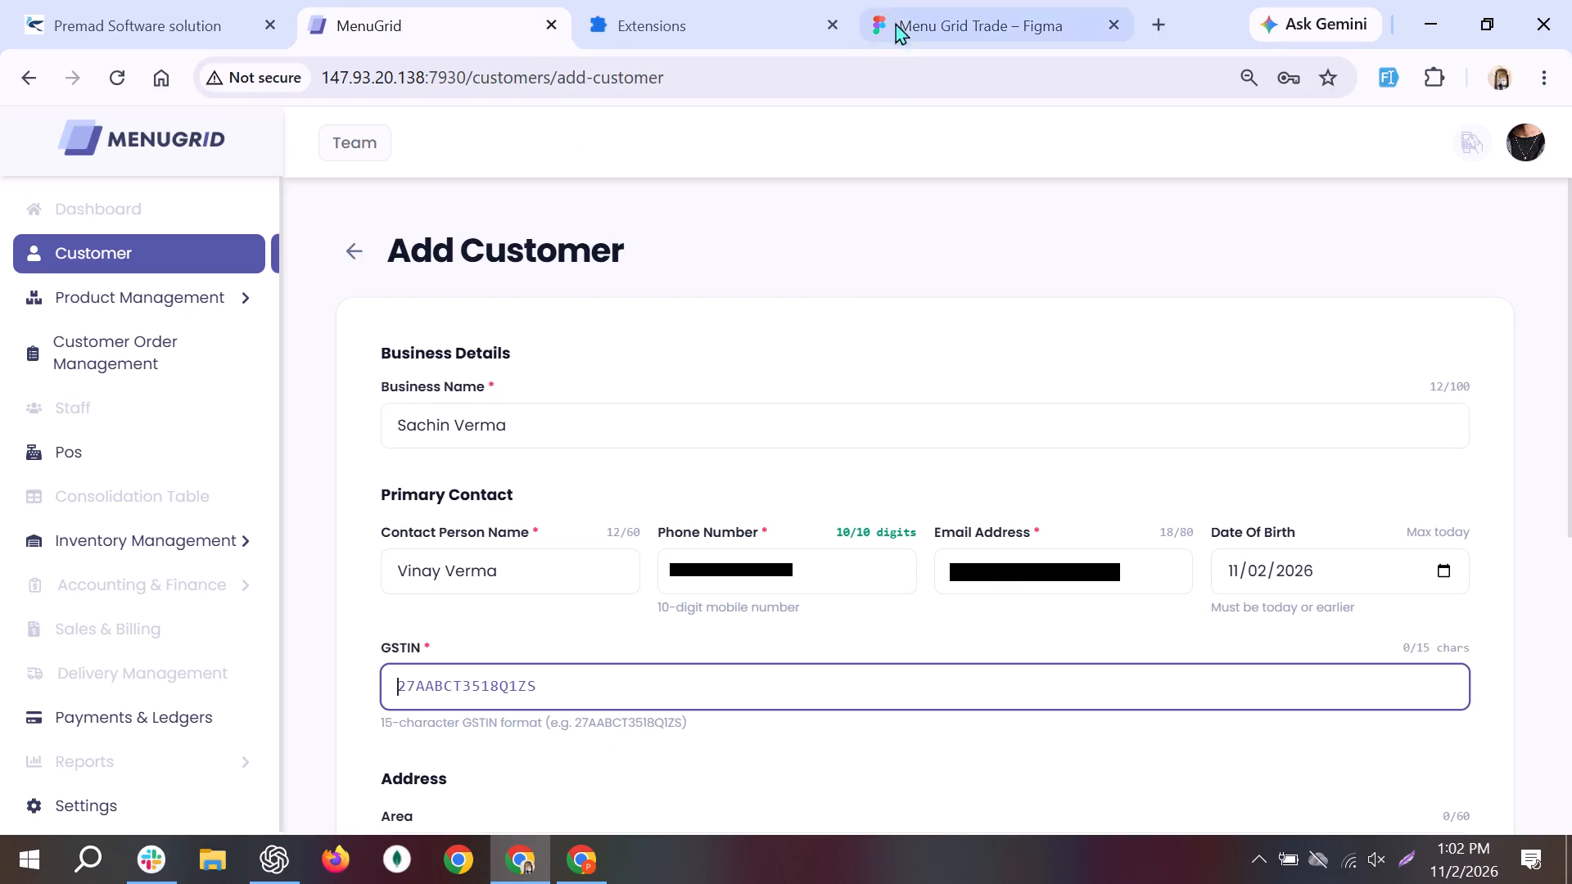
pyautogui.click(833, 25)
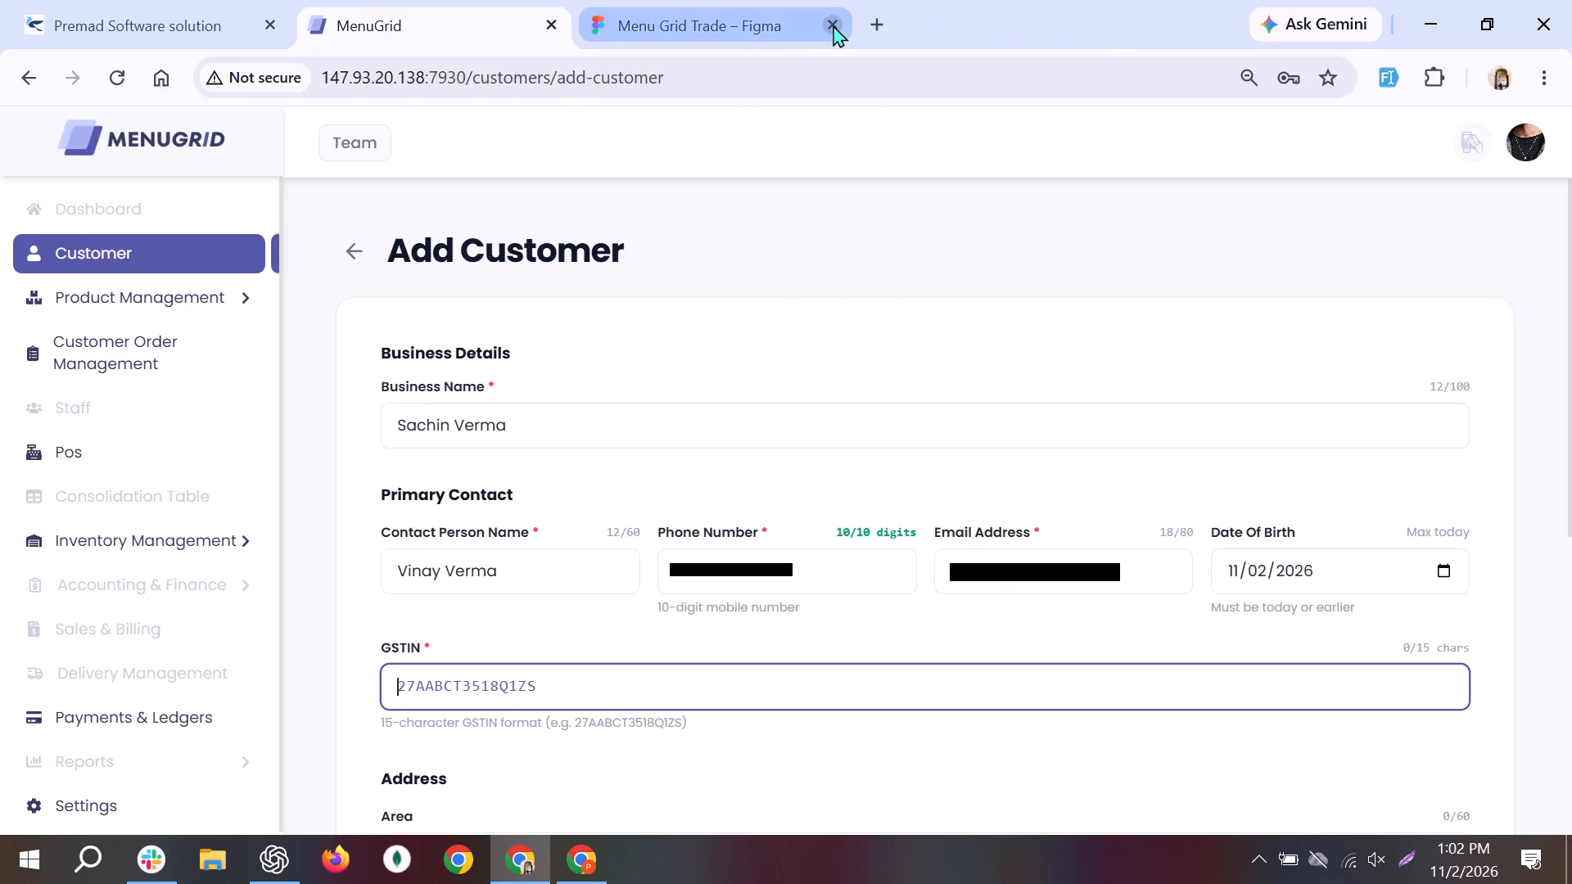